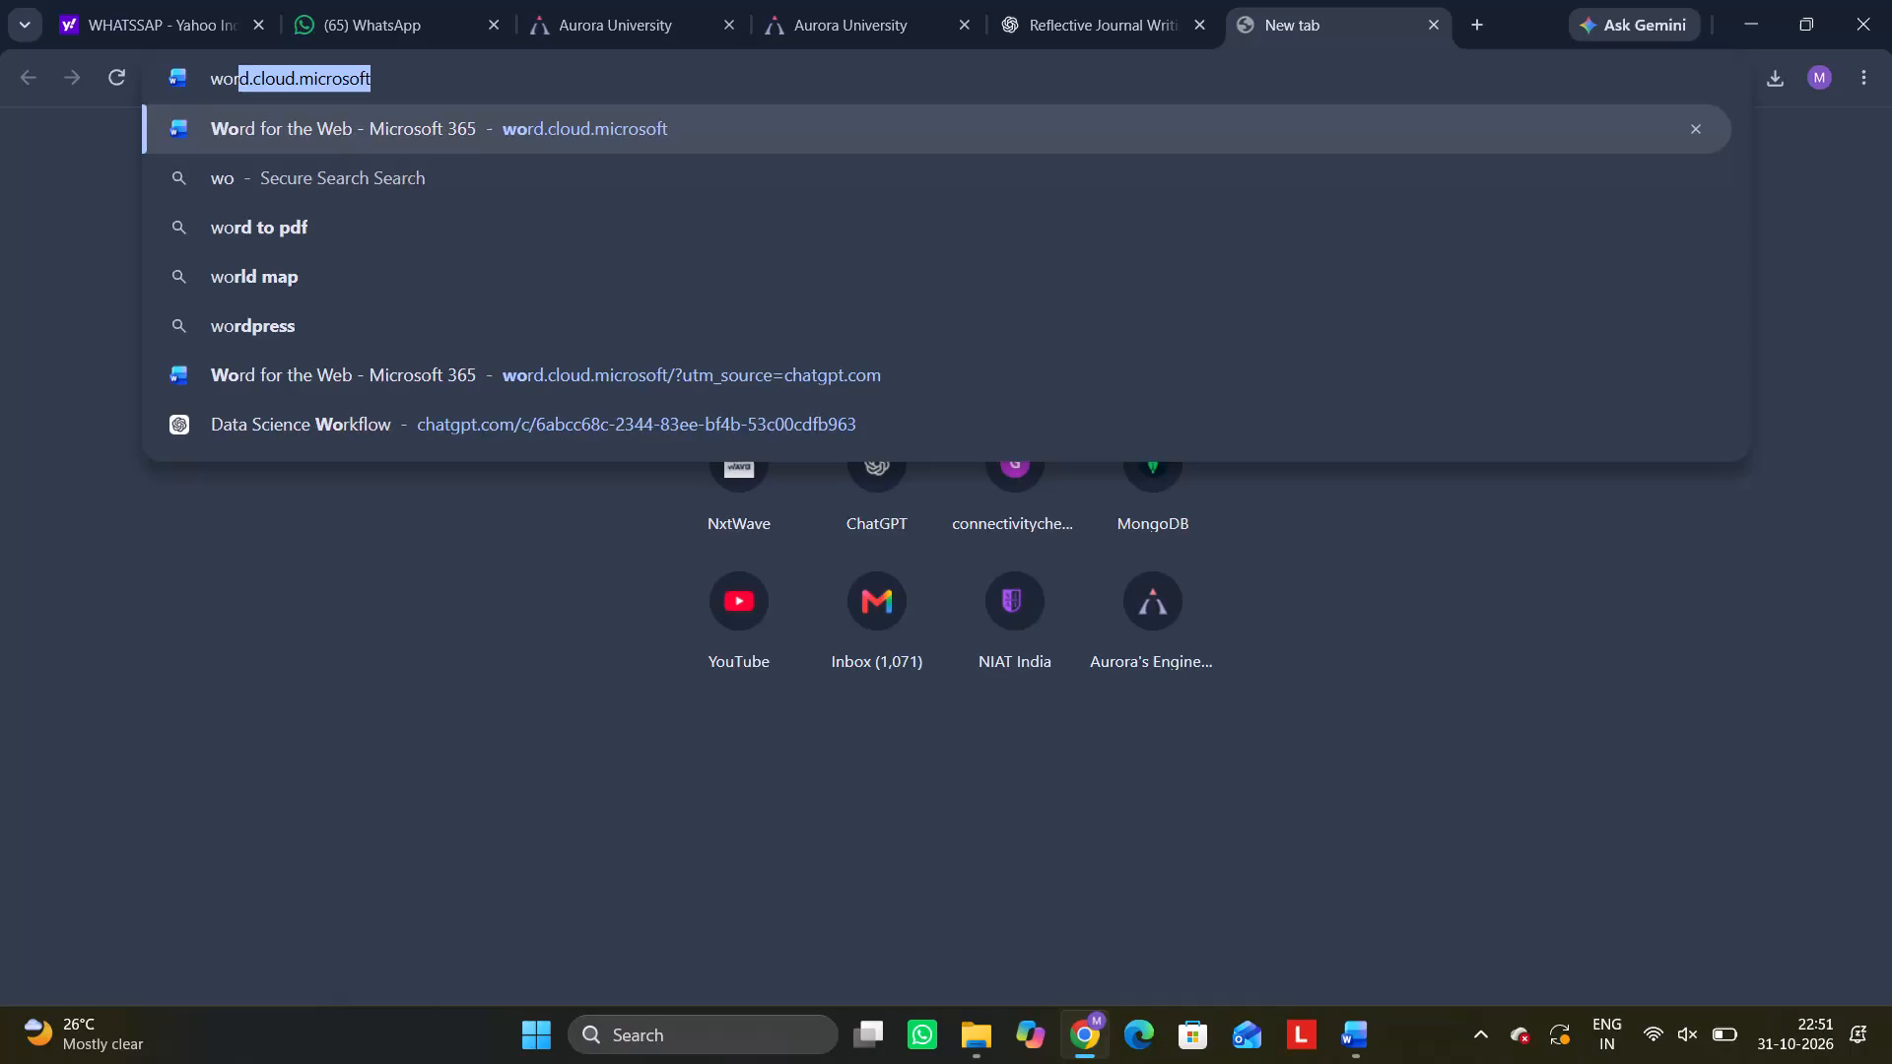
Open Word for the web at word.cloud.microsoft and create a blank document.
{"action": "key", "text": "d"}
{"action": "key", "text": "Return"}
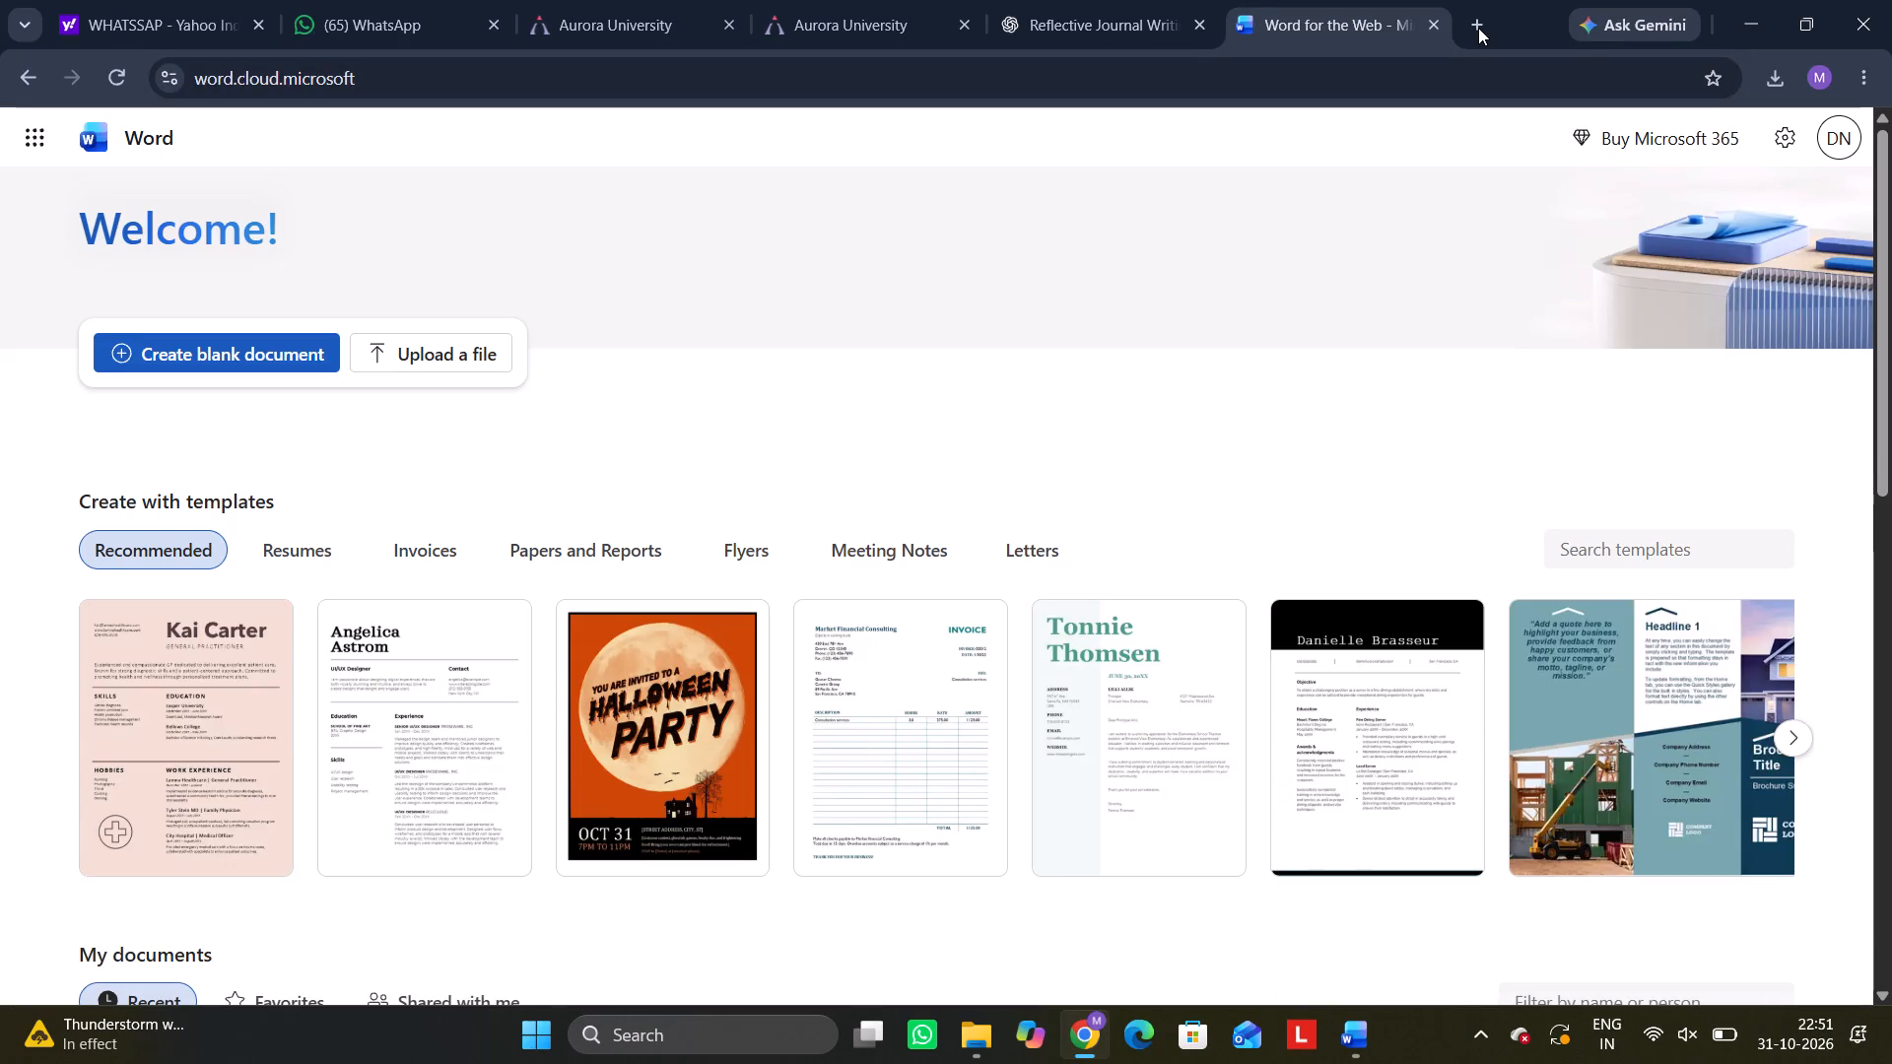
{"action": "left_click", "coordinate": [278, 352]}
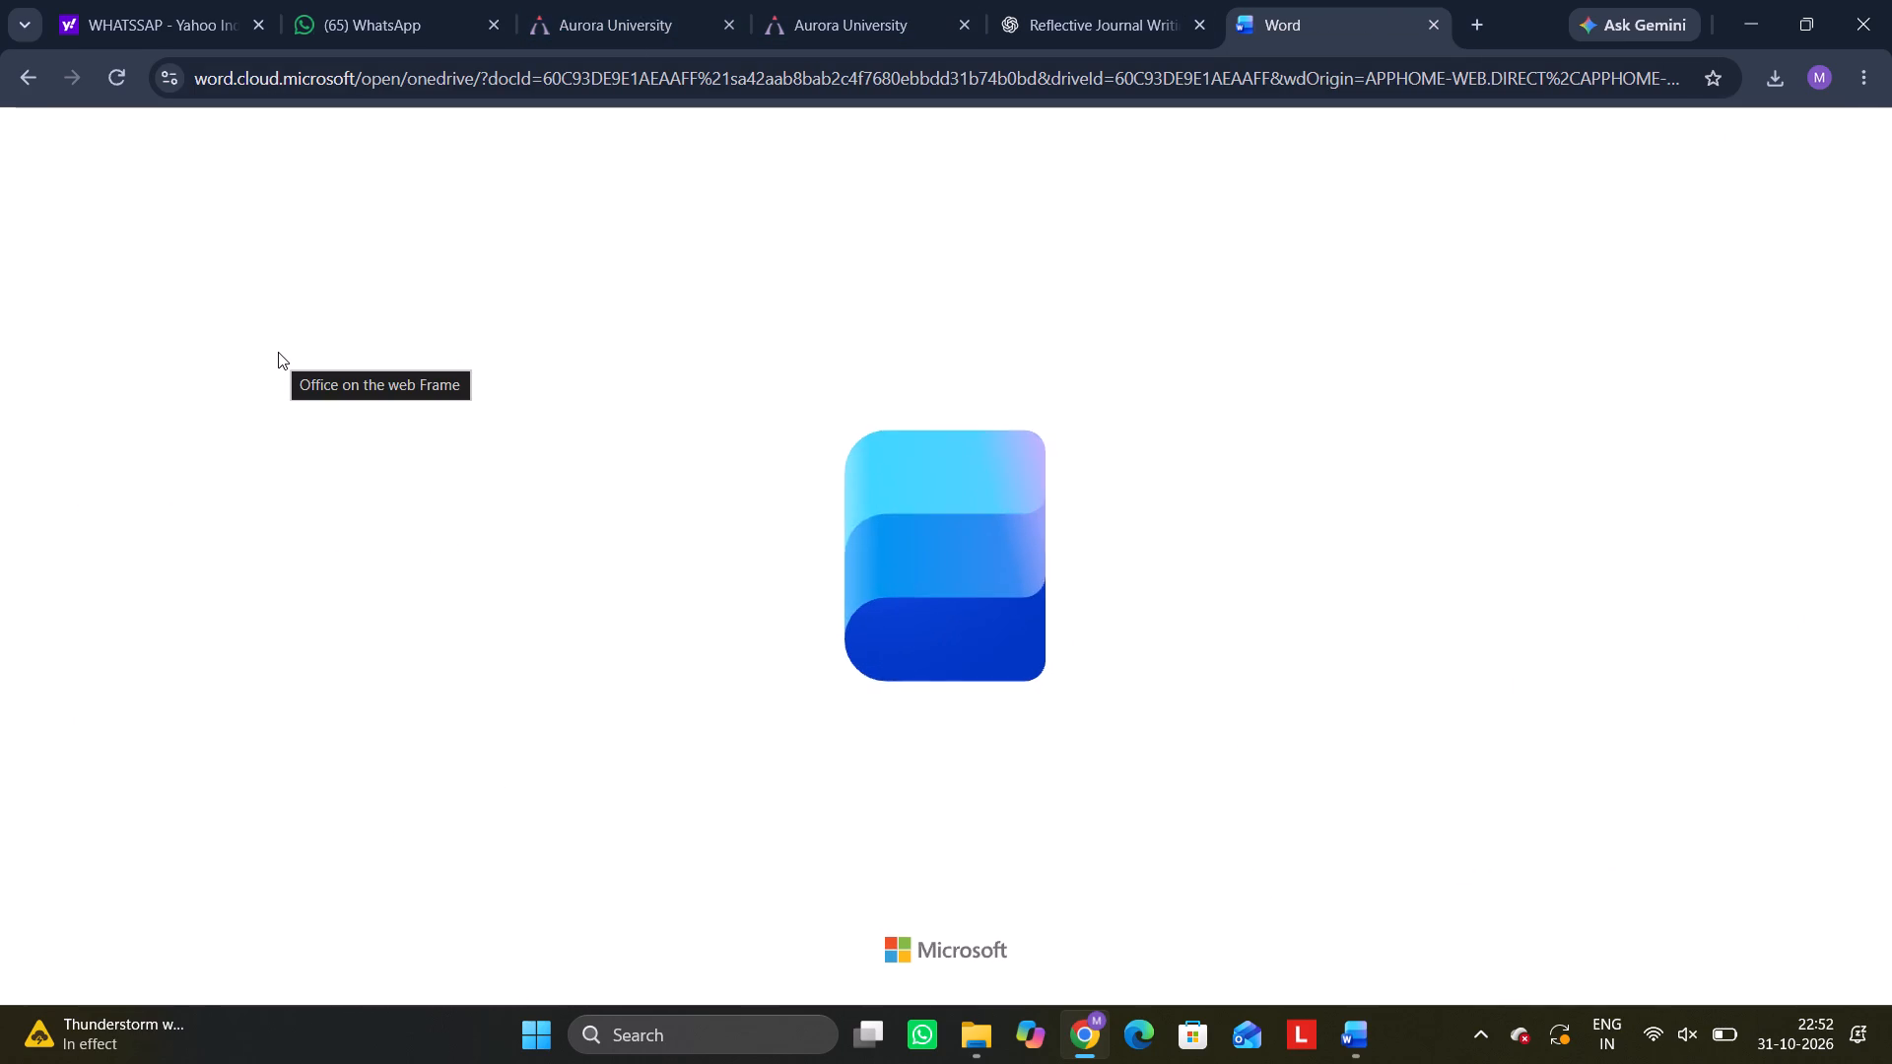
Bring up the view of all stored files and look through the My files folders for a document to open.
{"action": "left_click", "coordinate": [33, 194]}
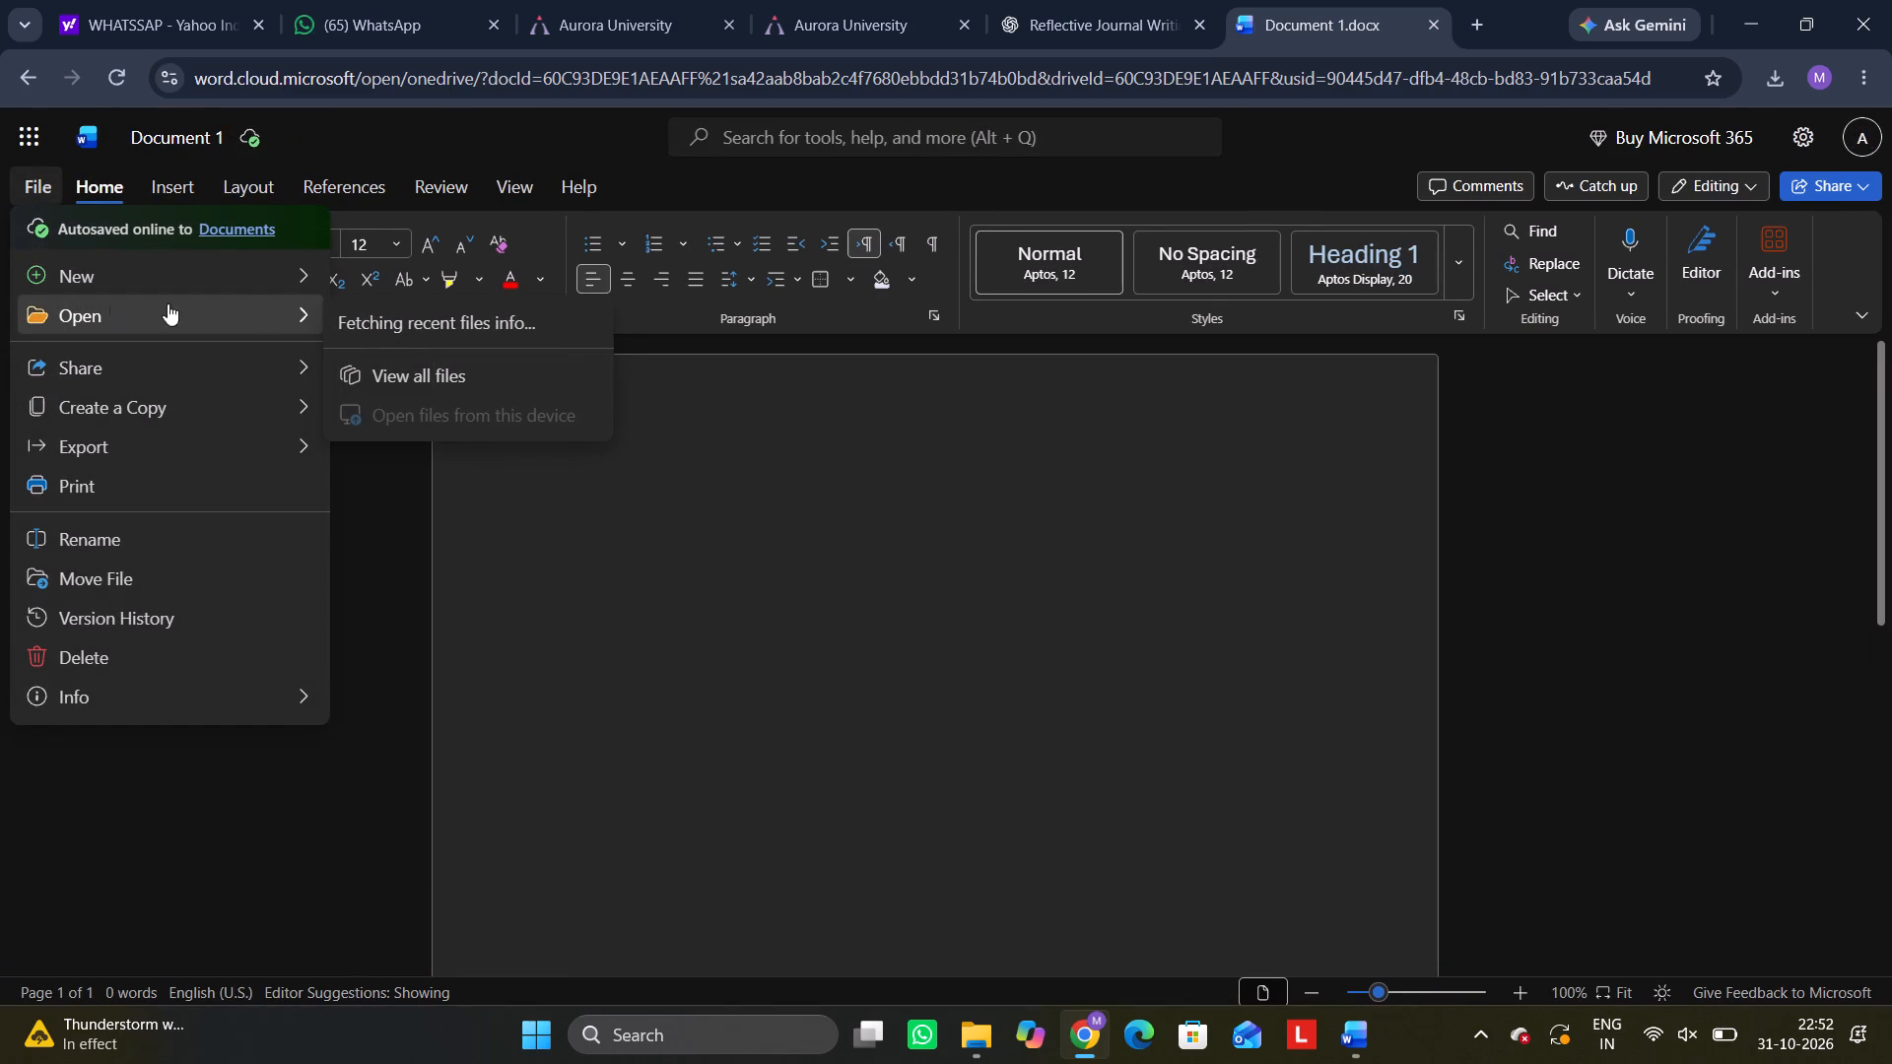
{"action": "left_click", "coordinate": [399, 361]}
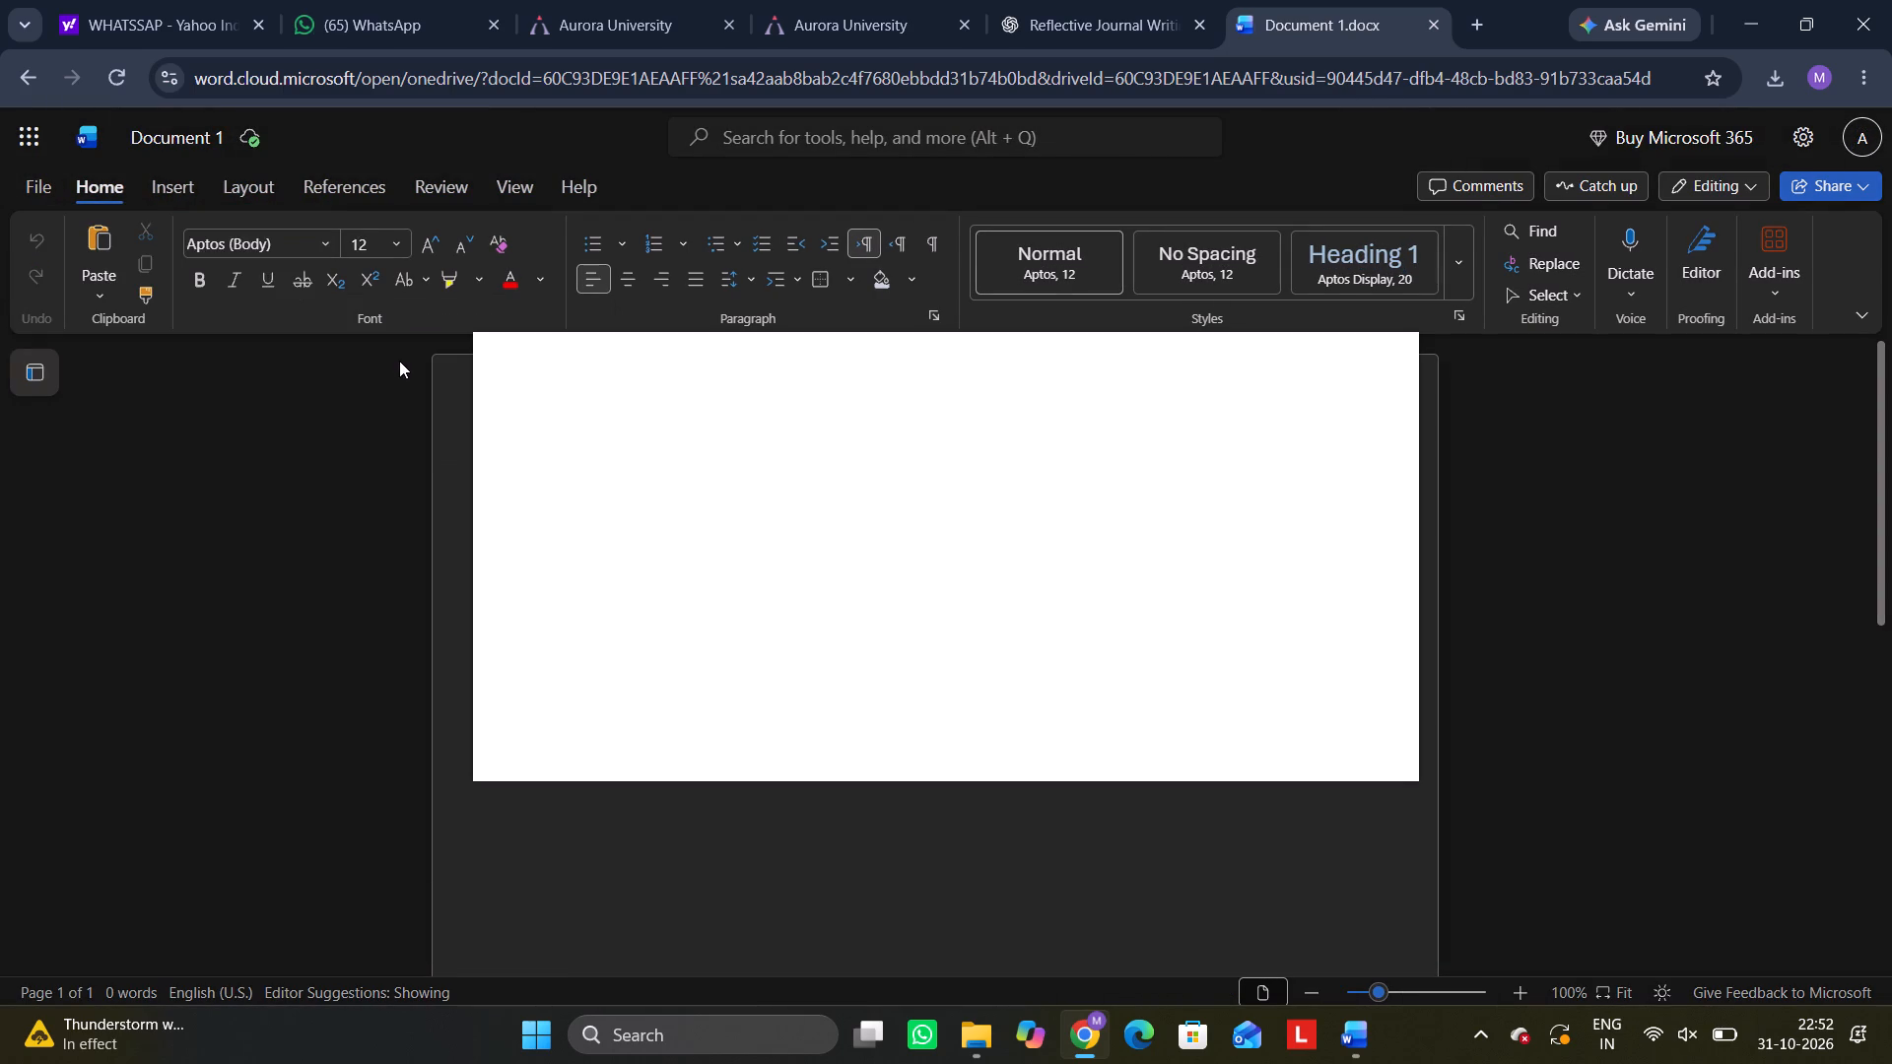
{"action": "left_click", "coordinate": [180, 546]}
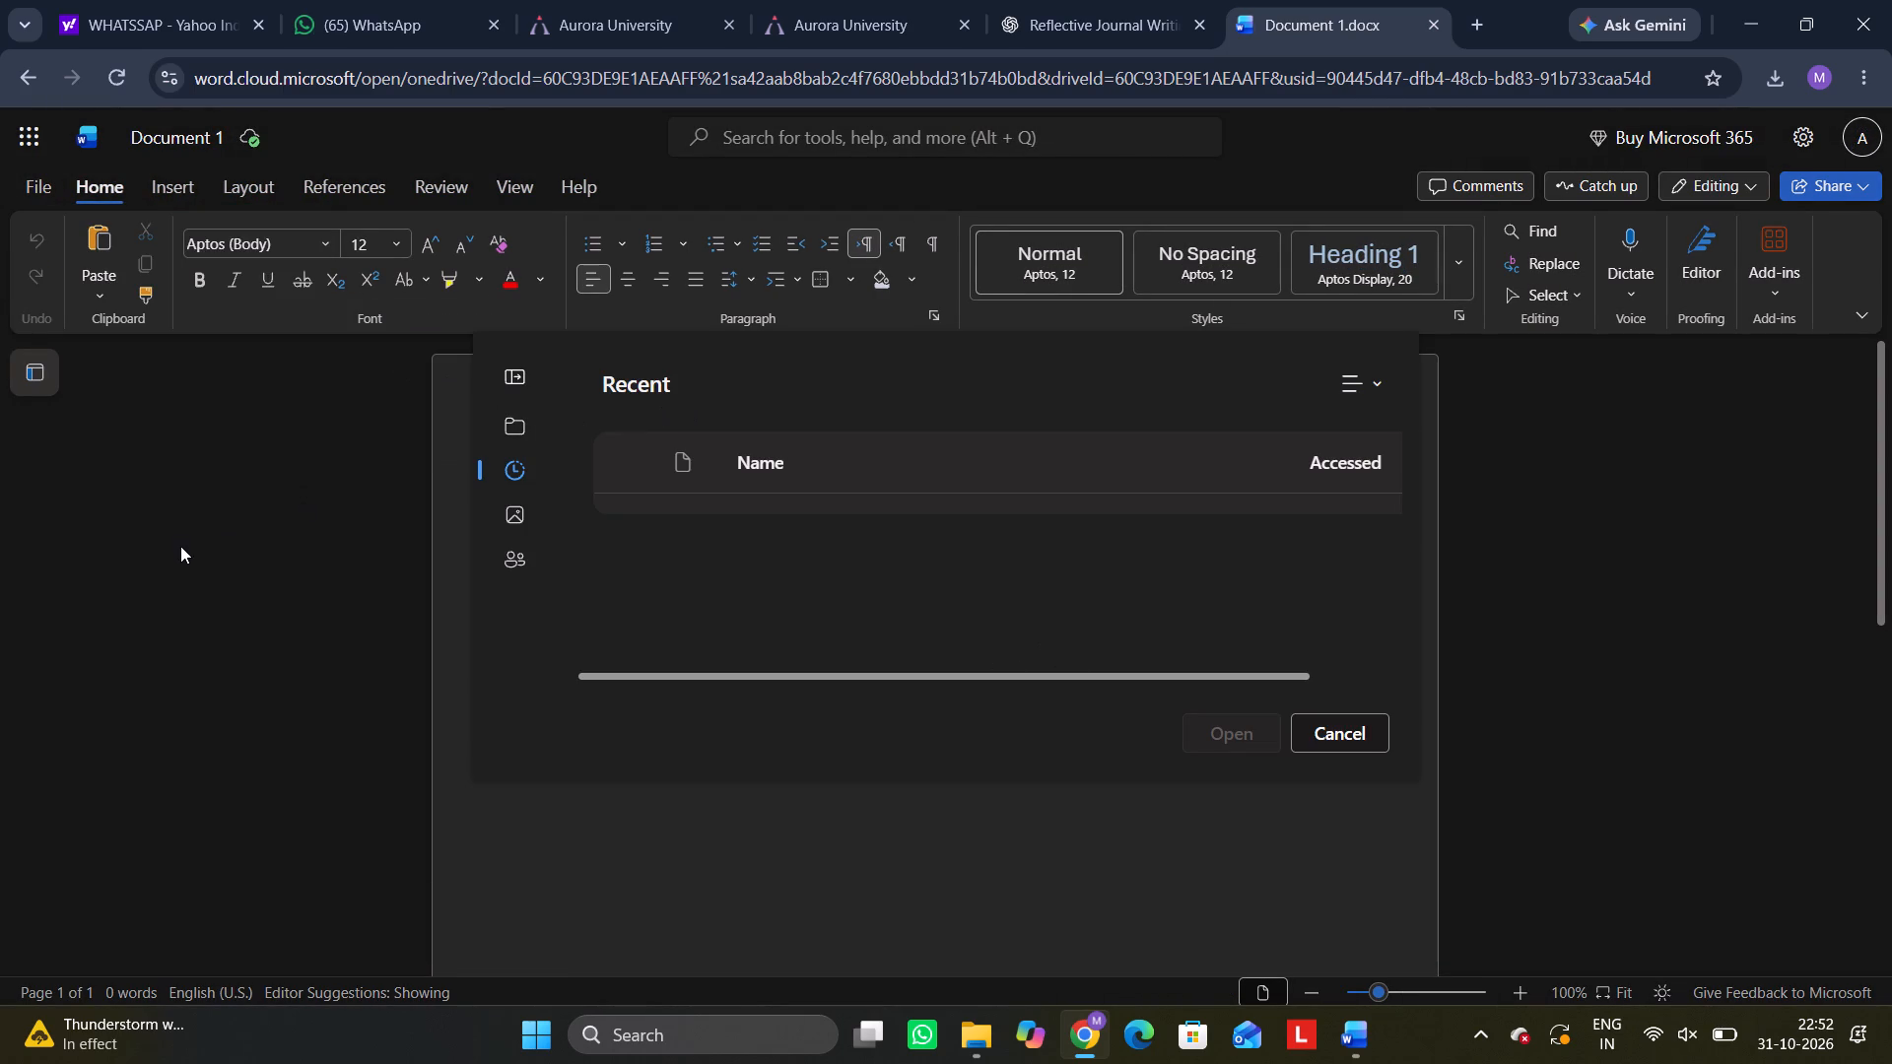
{"action": "left_click", "coordinate": [521, 421]}
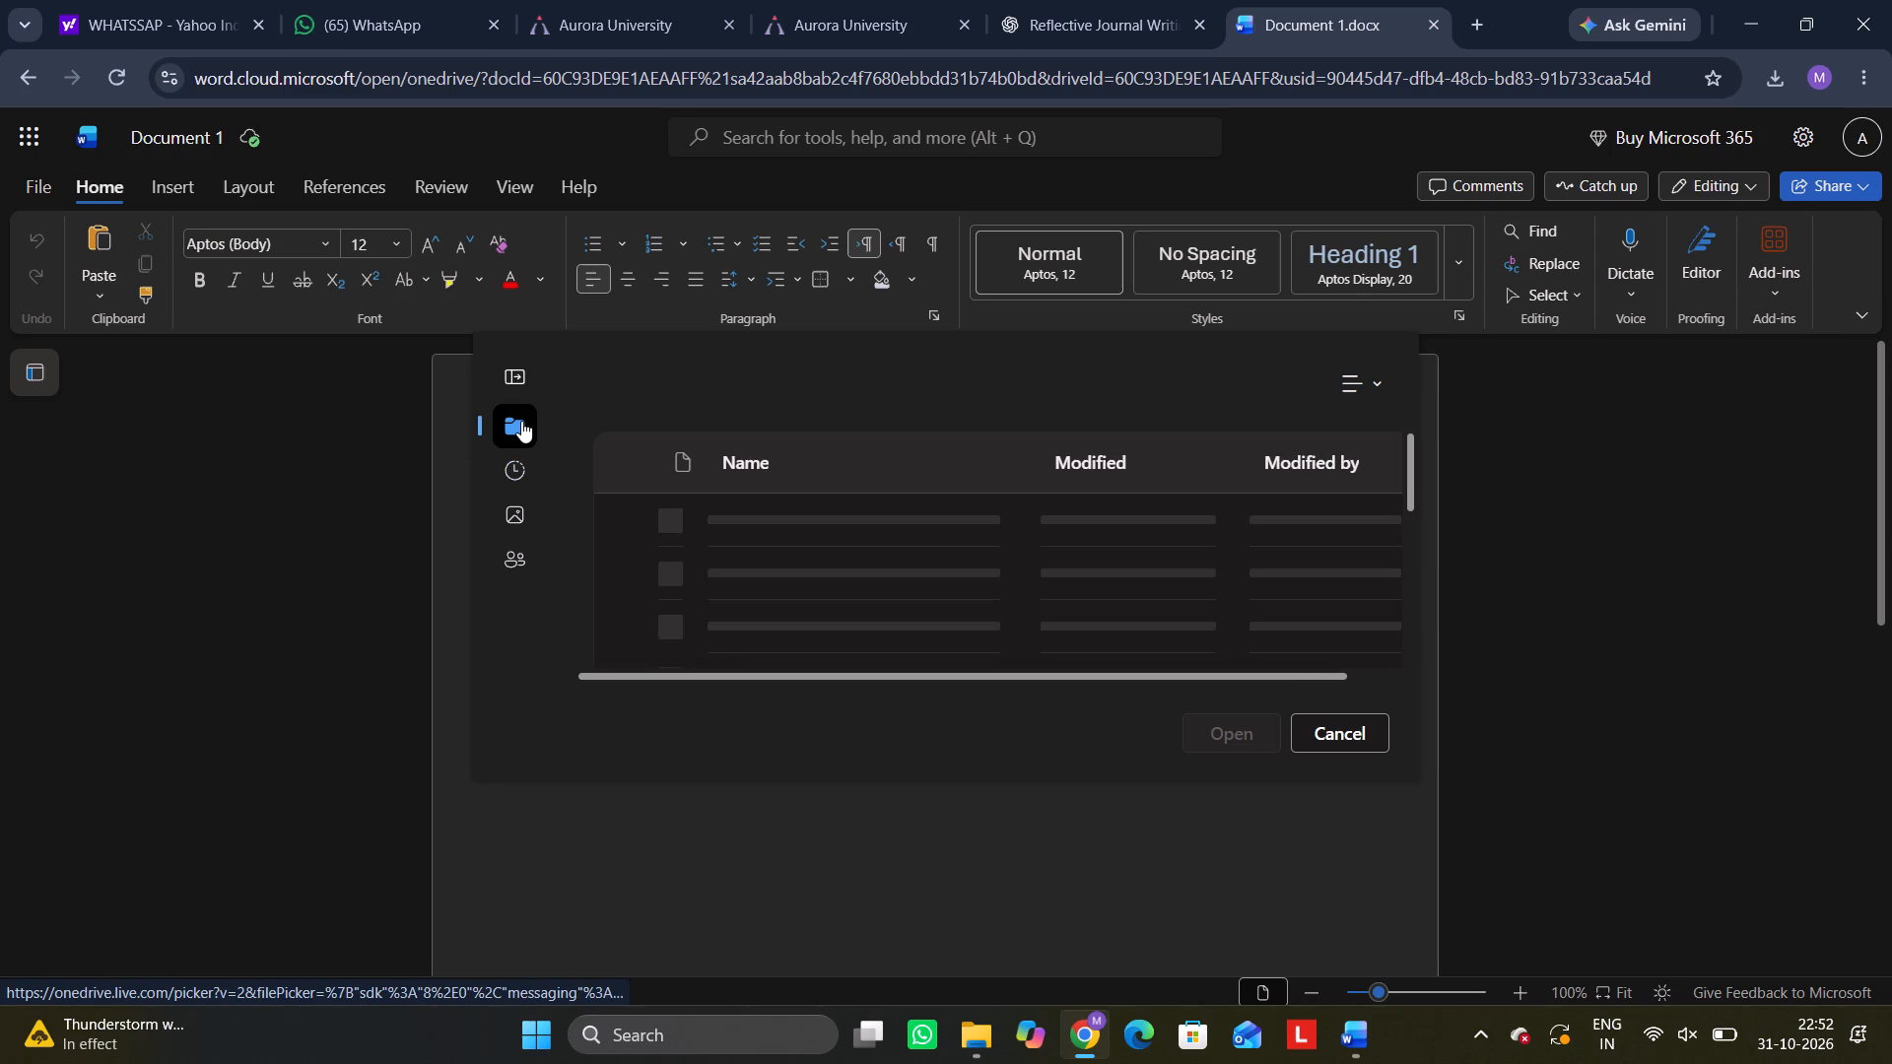
{"action": "scroll", "coordinate": [748, 555], "scroll_direction": "up", "scroll_amount": 1}
{"action": "scroll", "coordinate": [747, 571], "scroll_direction": "down", "scroll_amount": 1}
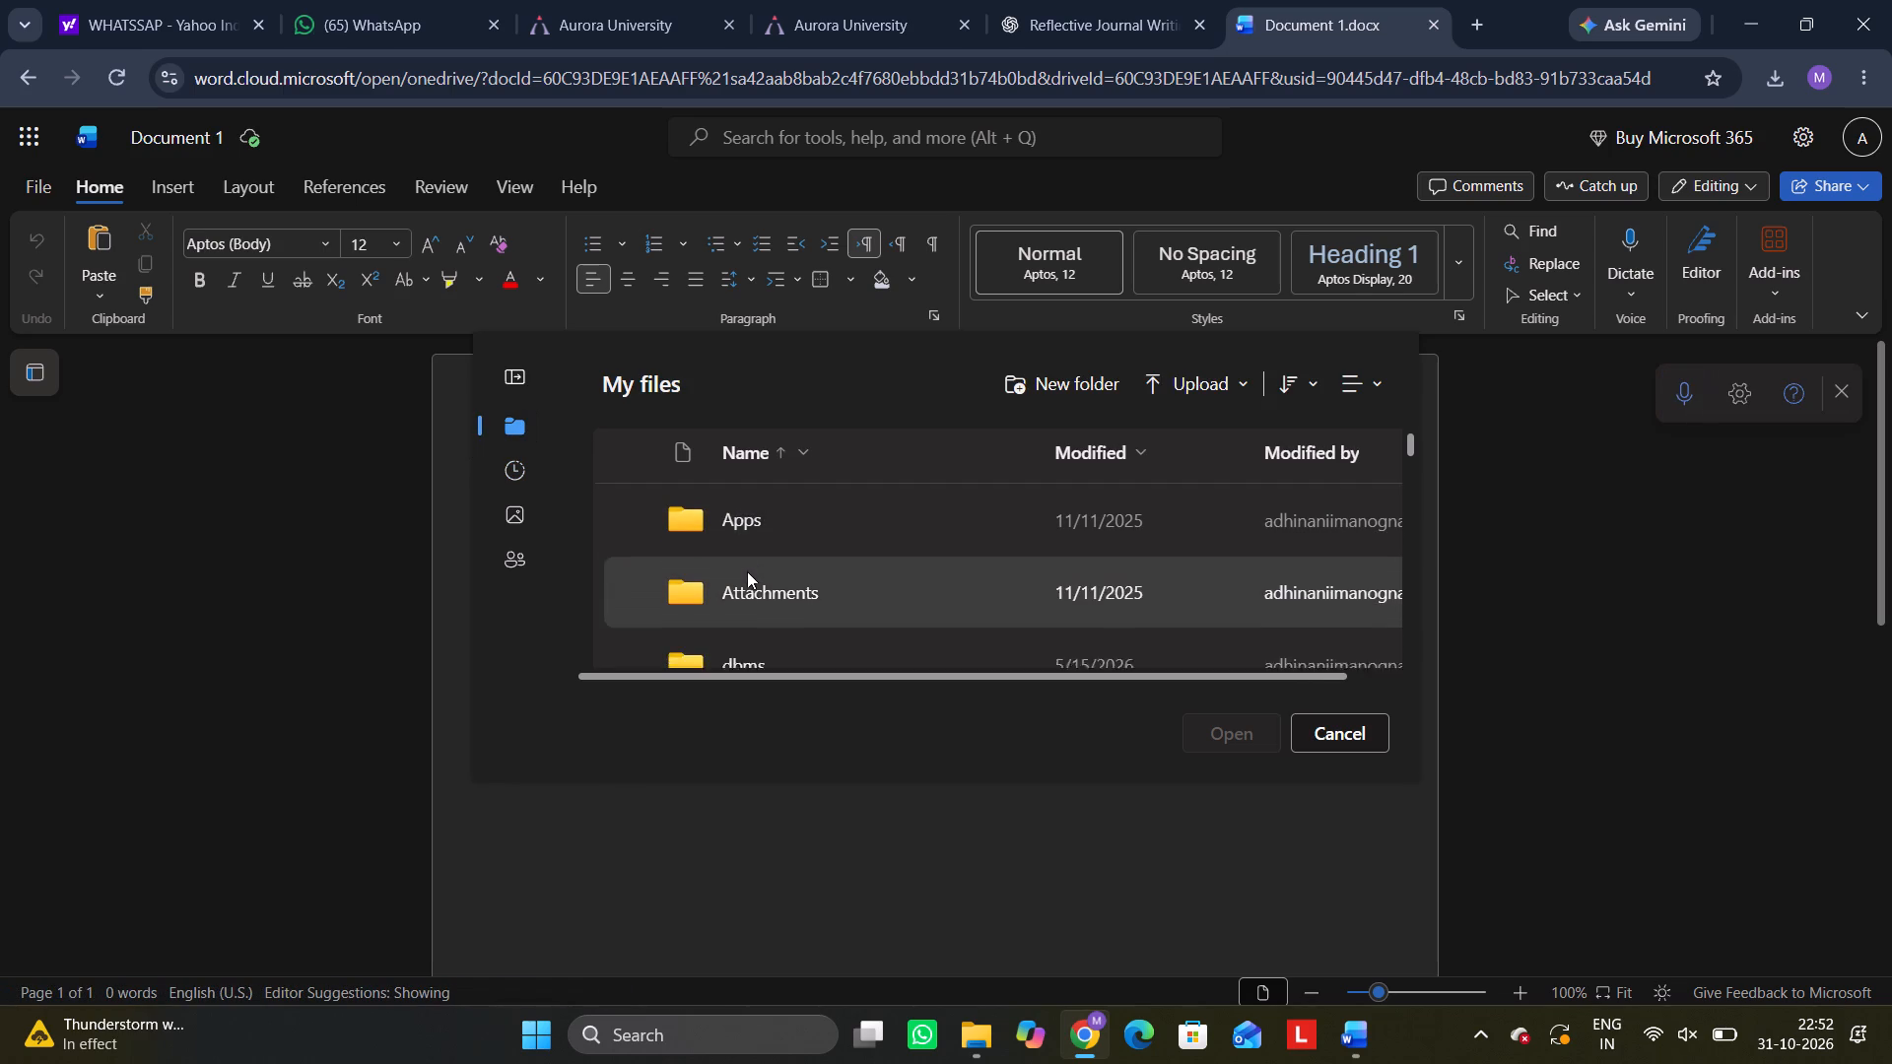
{"action": "scroll", "coordinate": [747, 571], "scroll_direction": "down", "scroll_amount": 2}
{"action": "left_click", "coordinate": [747, 524]}
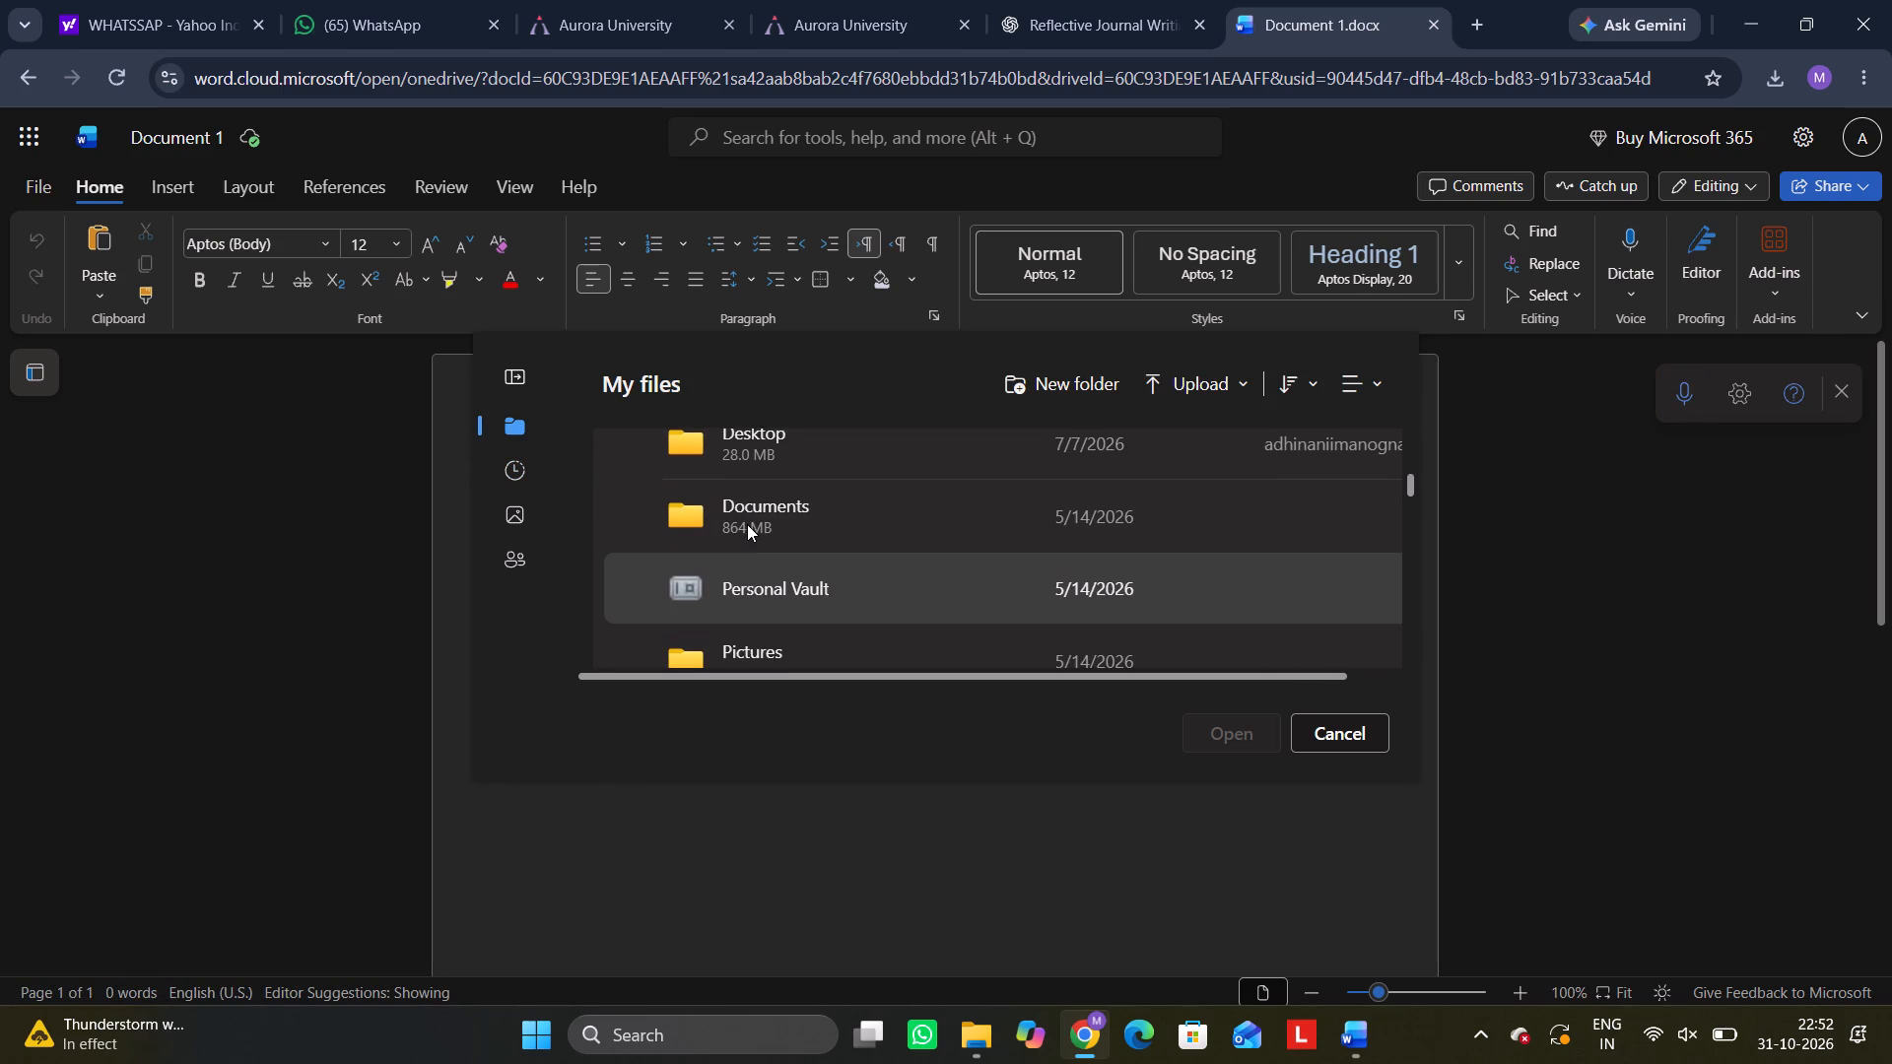
Look through the recent documents in the file picker, then close it without opening anything.
{"action": "left_click", "coordinate": [518, 380]}
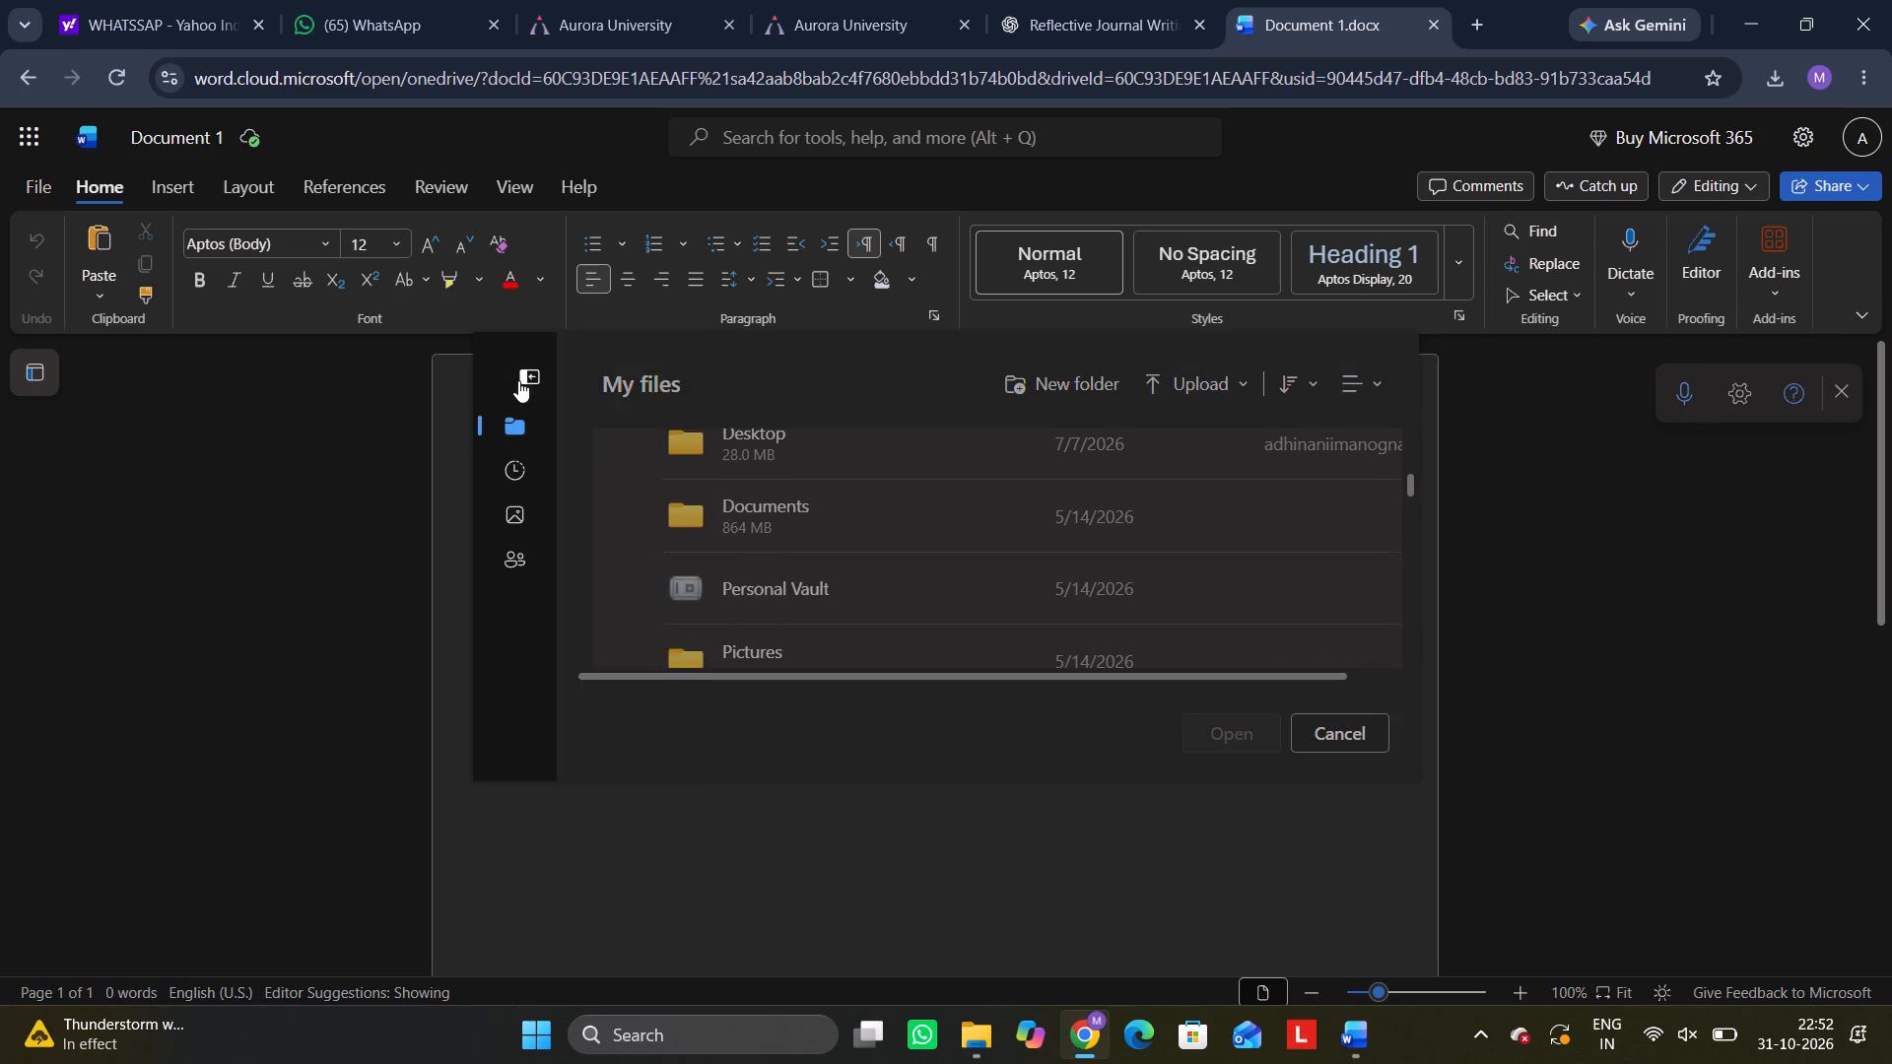
{"action": "left_click", "coordinate": [575, 477]}
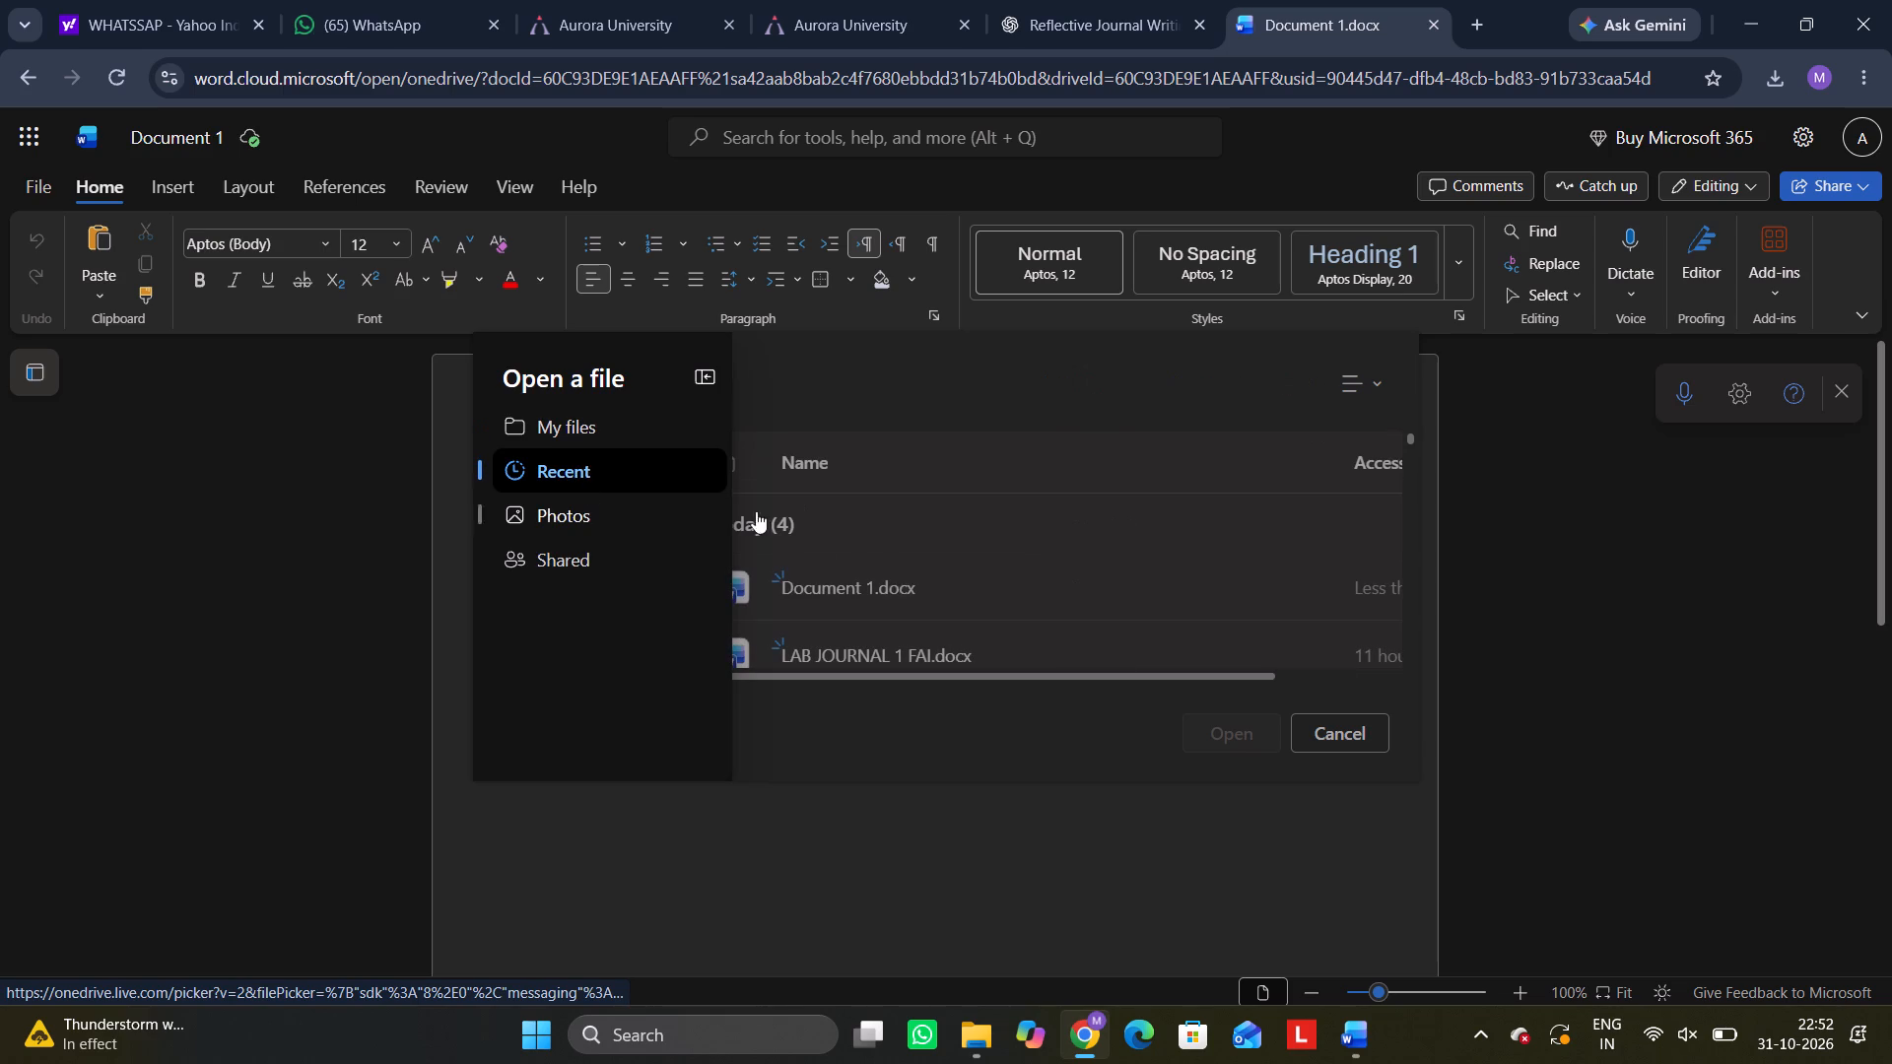
{"action": "left_click", "coordinate": [897, 579]}
{"action": "scroll", "coordinate": [898, 620], "scroll_direction": "down", "scroll_amount": 1}
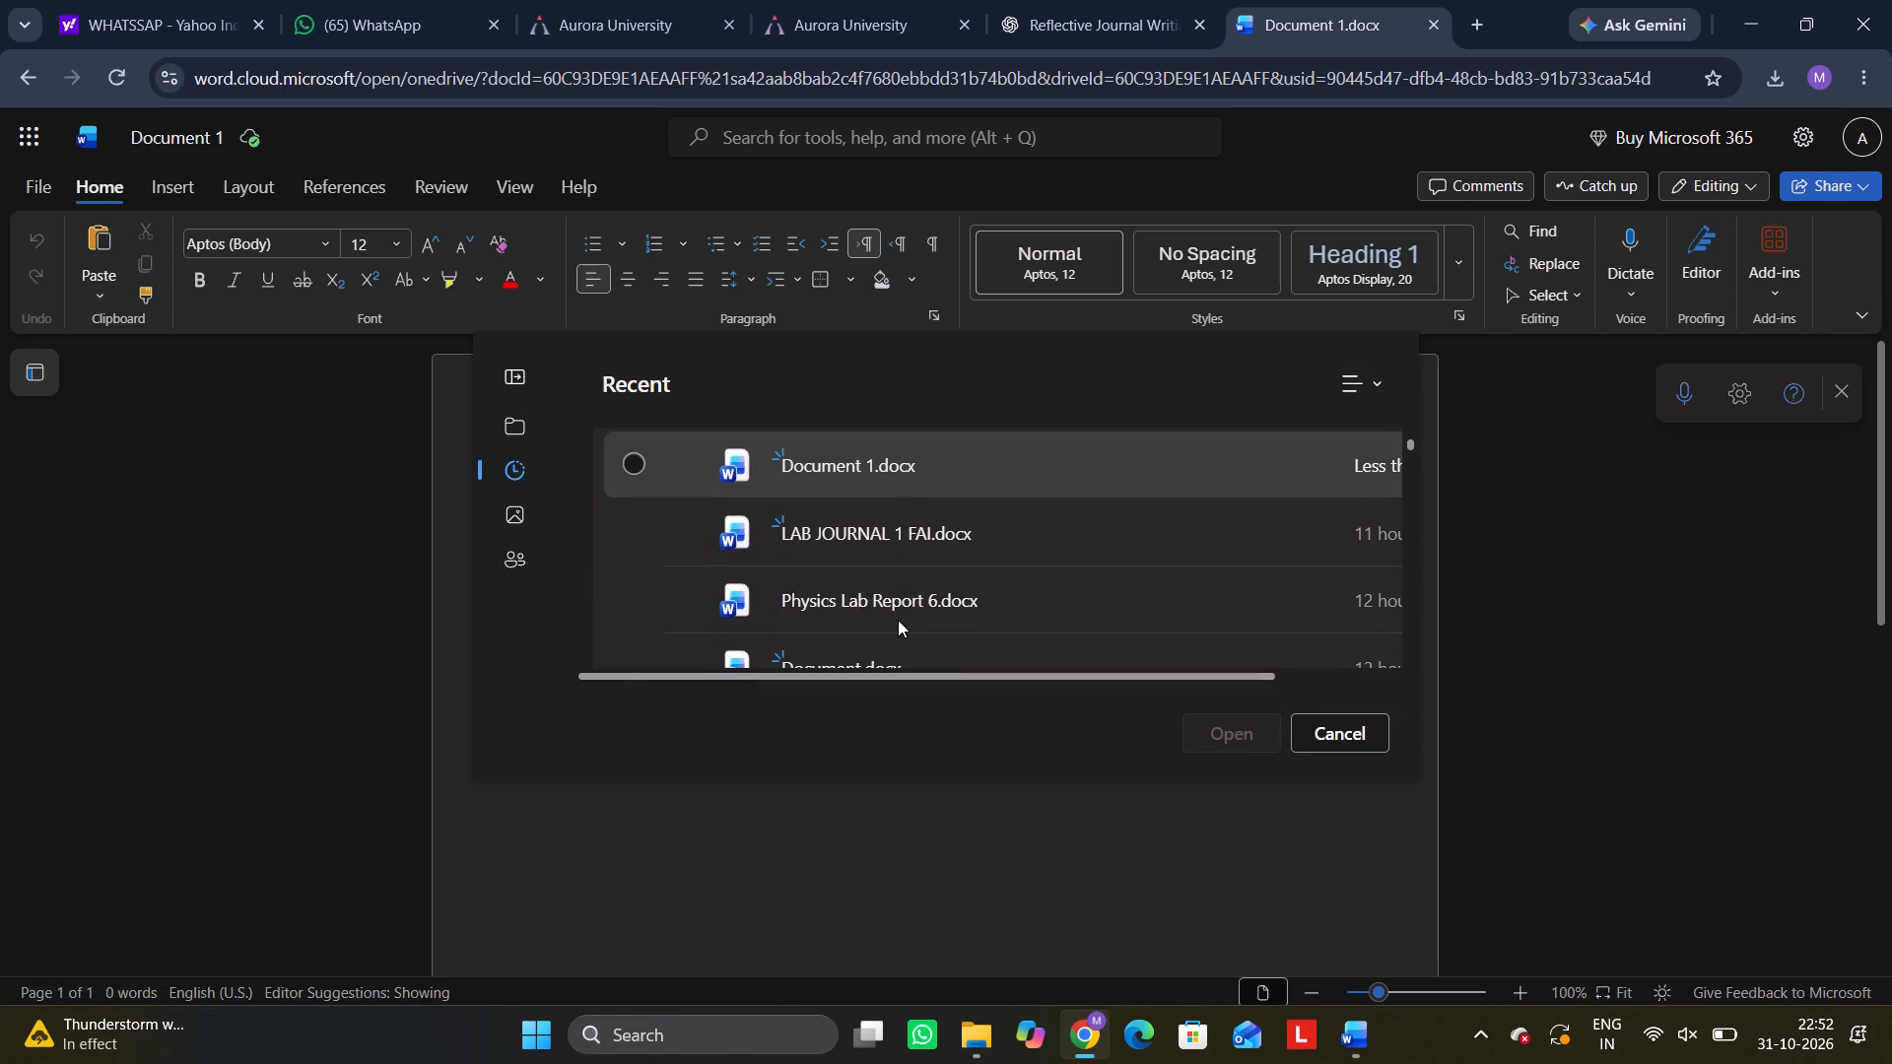
{"action": "scroll", "coordinate": [898, 620], "scroll_direction": "down", "scroll_amount": 1}
{"action": "scroll", "coordinate": [898, 620], "scroll_direction": "right", "scroll_amount": 1}
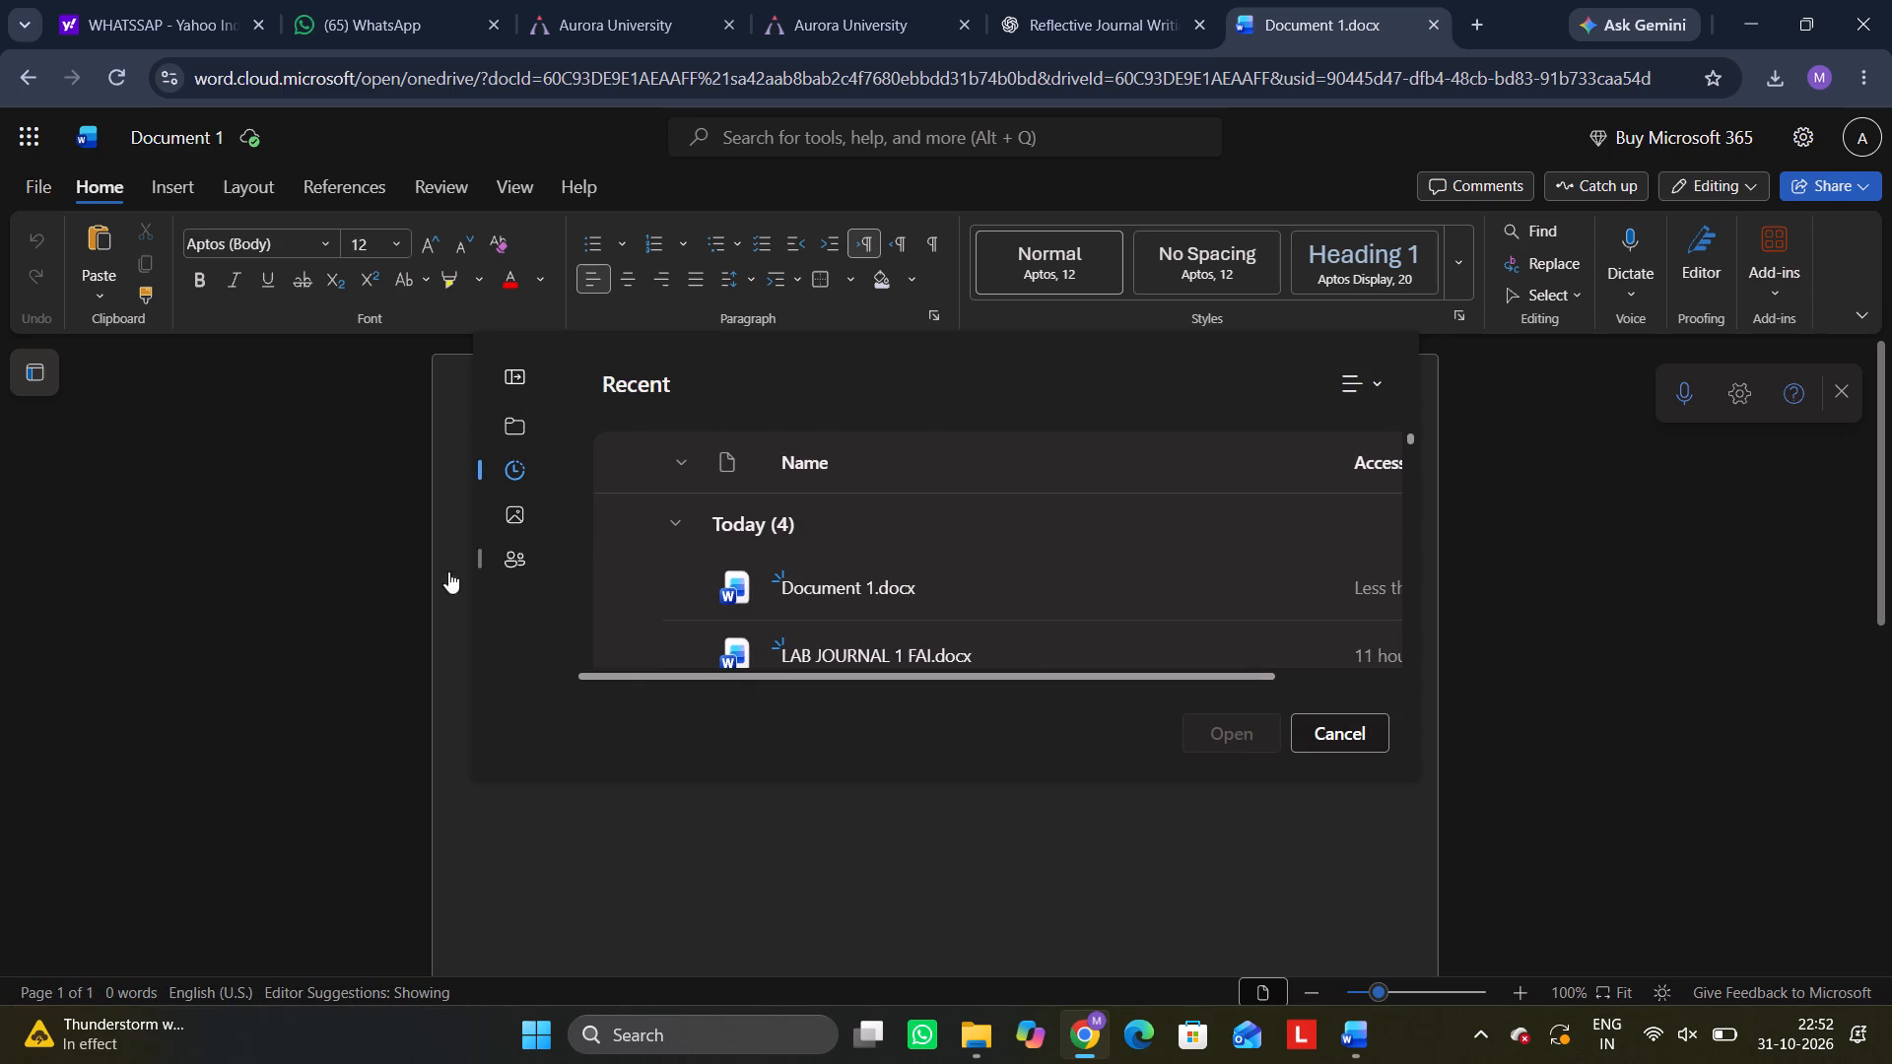
{"action": "left_click", "coordinate": [284, 598]}
{"action": "left_click_drag", "start_coordinate": [1565, 649], "coordinate": [1532, 658]}
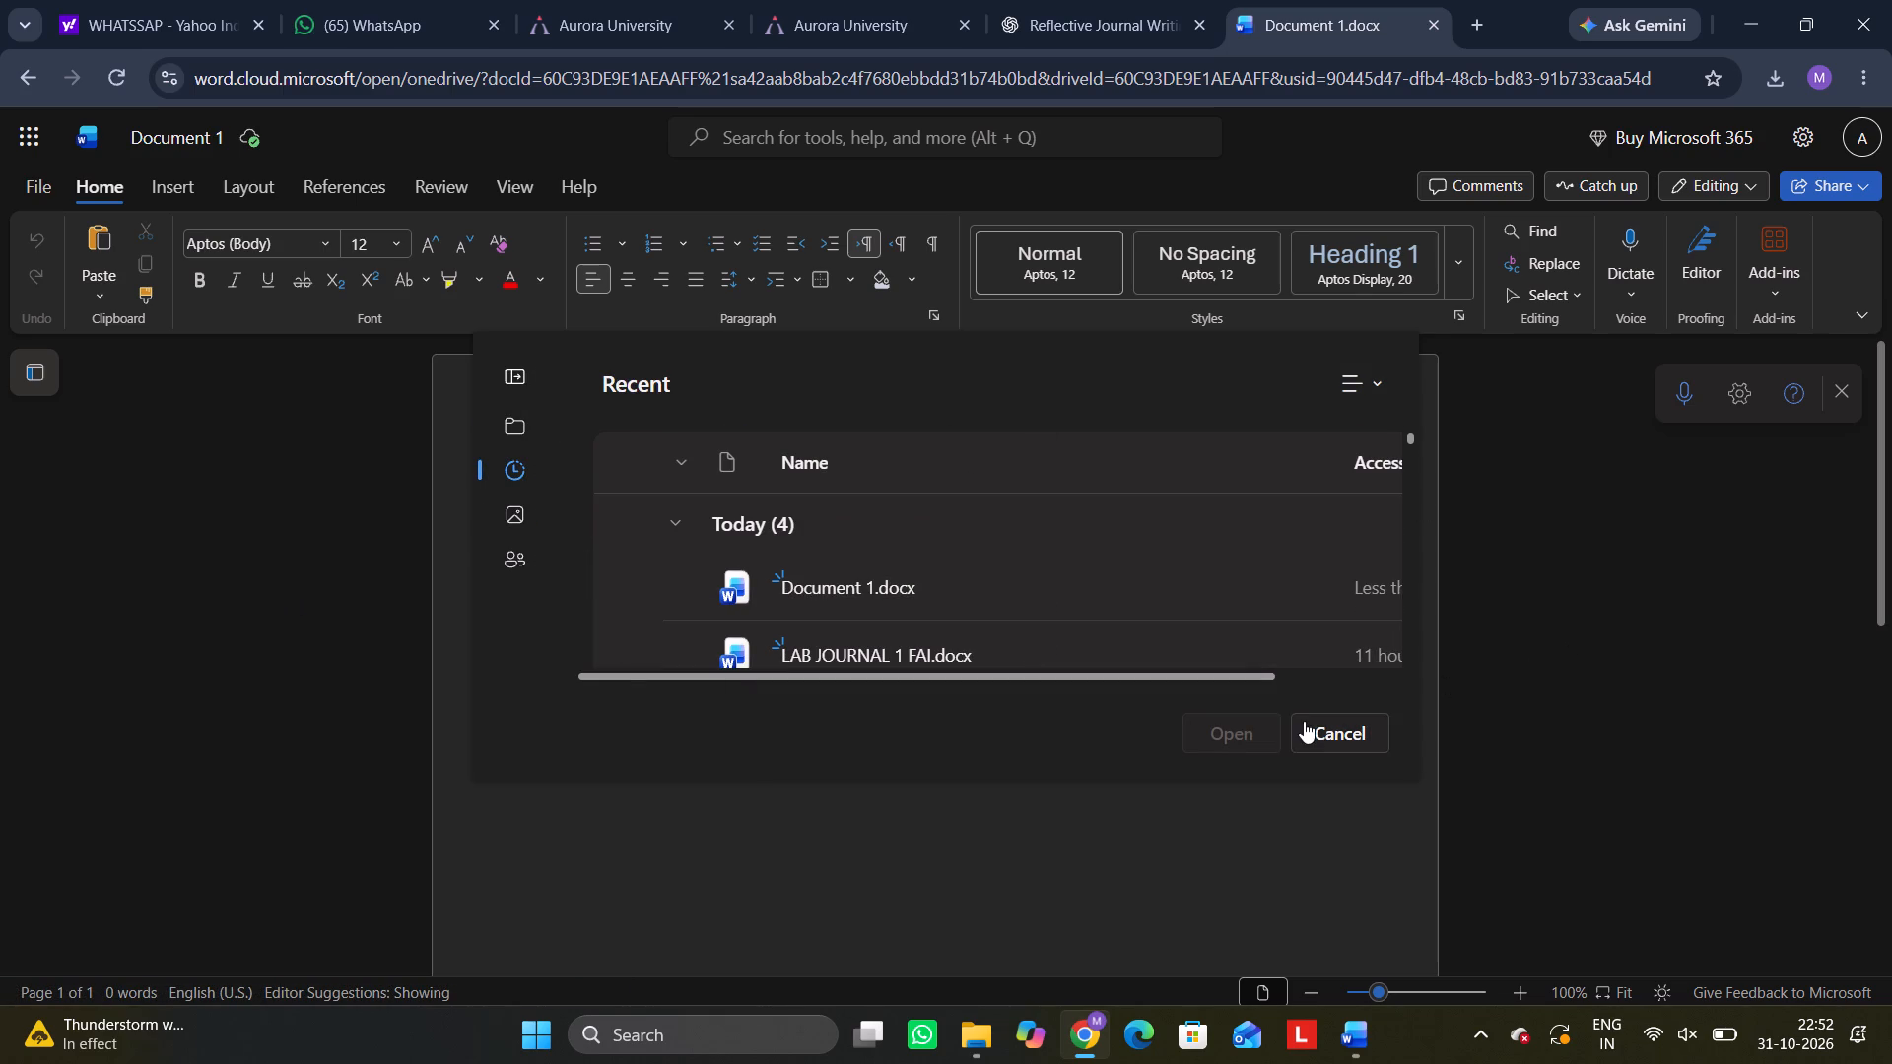
{"action": "left_click", "coordinate": [1318, 736]}
Start opening a file from this device and look through the Downloads folder for the needed document.
{"action": "left_click", "coordinate": [18, 184]}
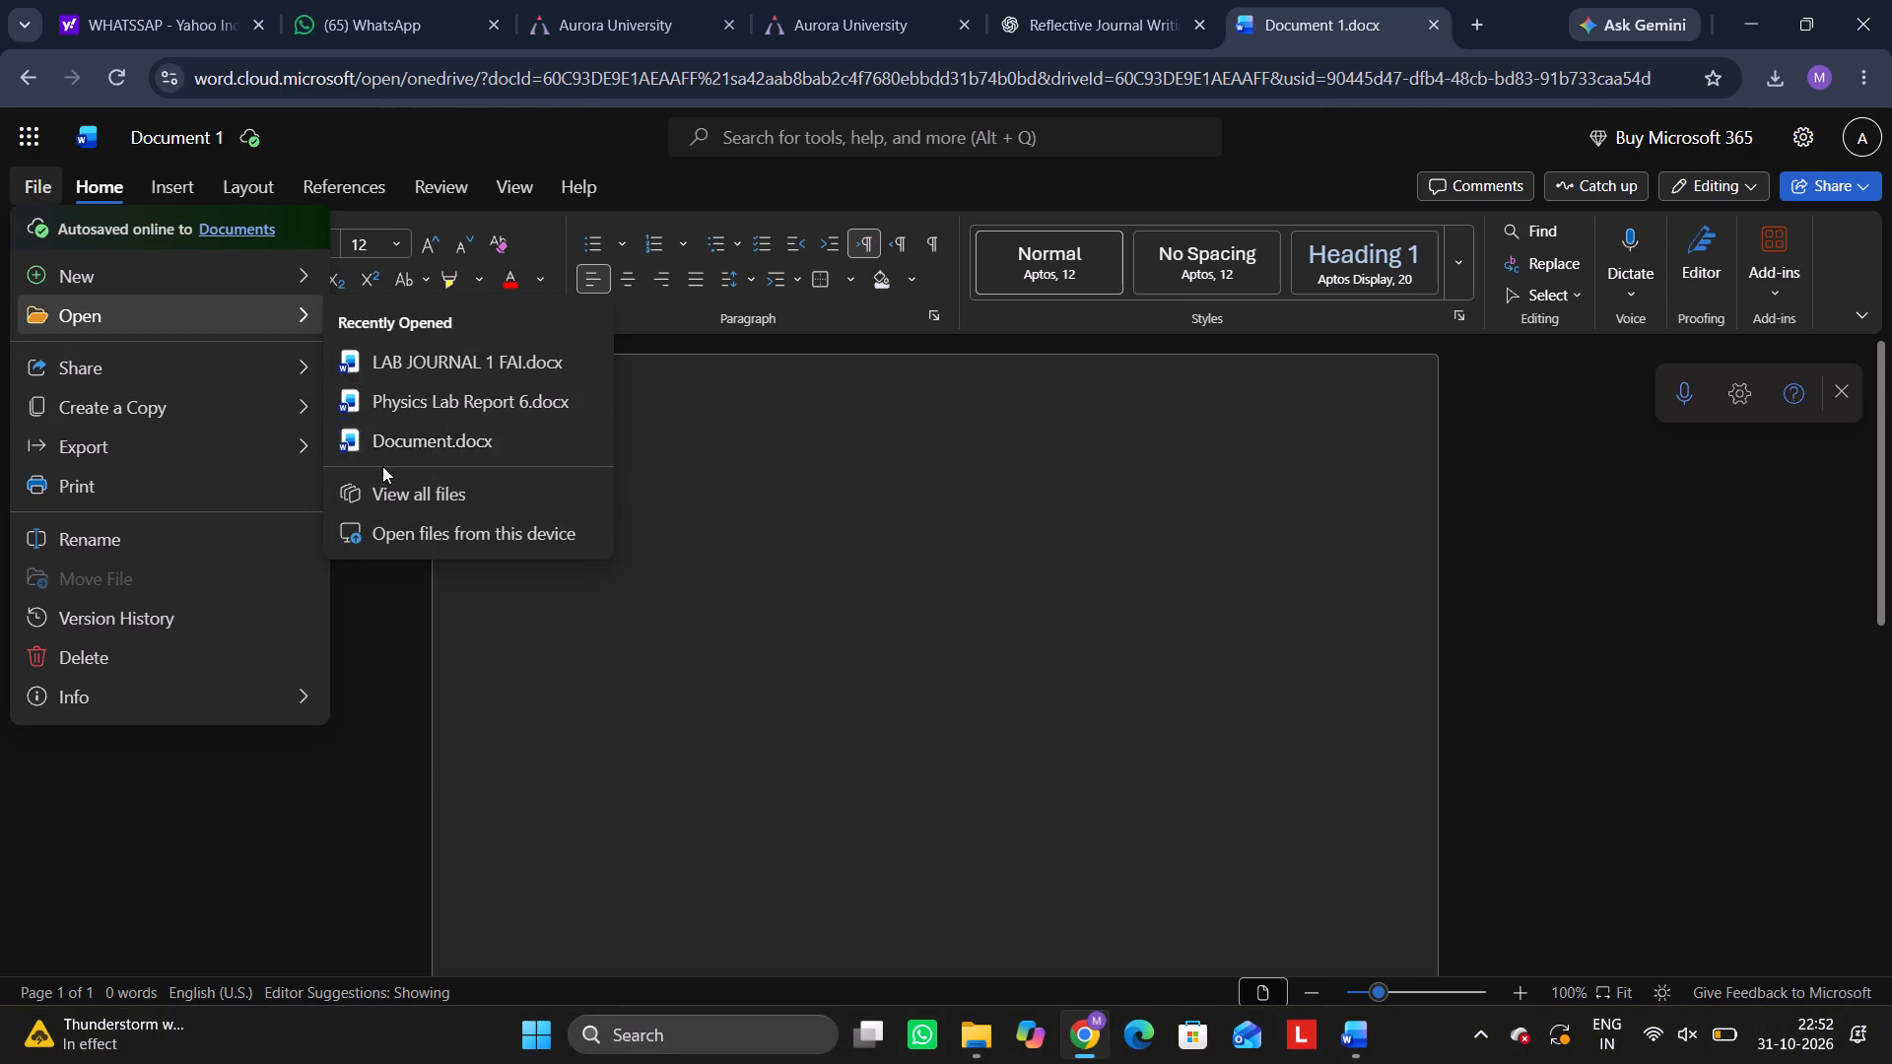
{"action": "left_click", "coordinate": [411, 529]}
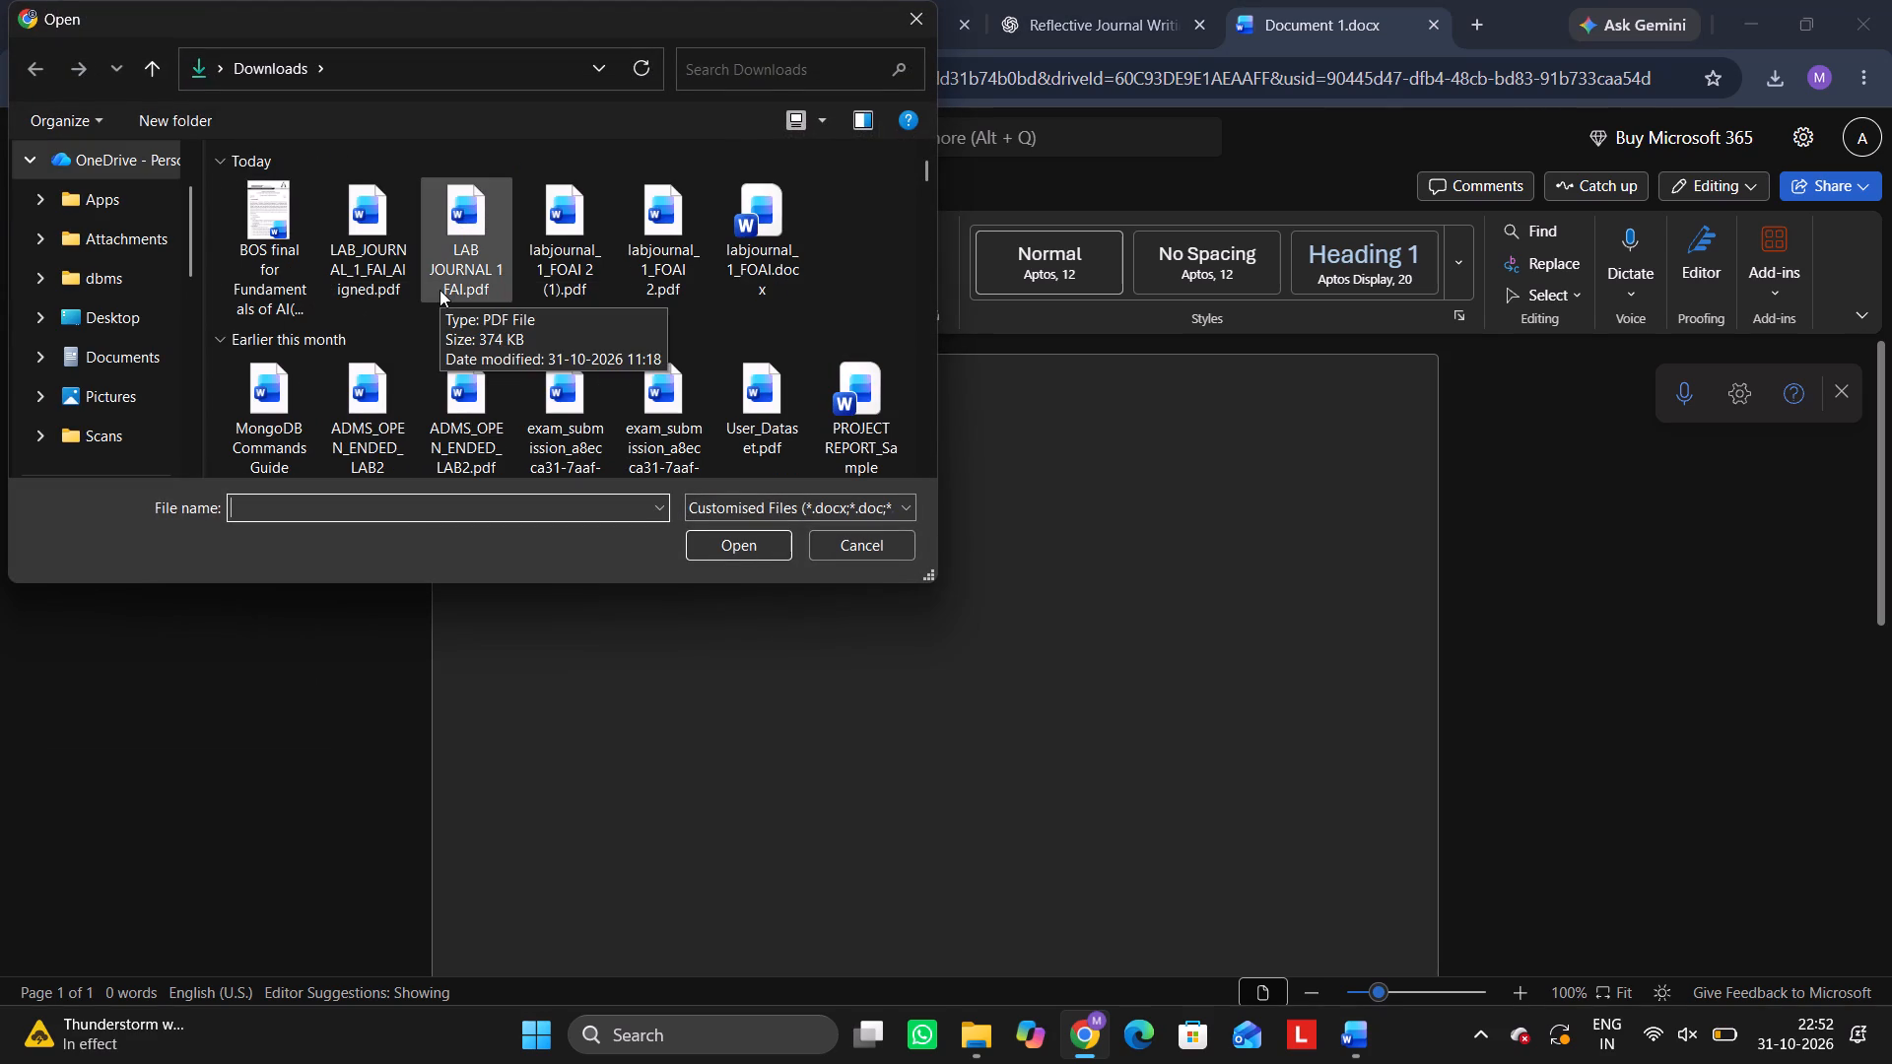
{"action": "scroll", "coordinate": [161, 328], "scroll_direction": "down", "scroll_amount": 1}
{"action": "scroll", "coordinate": [95, 221], "scroll_direction": "up", "scroll_amount": 1}
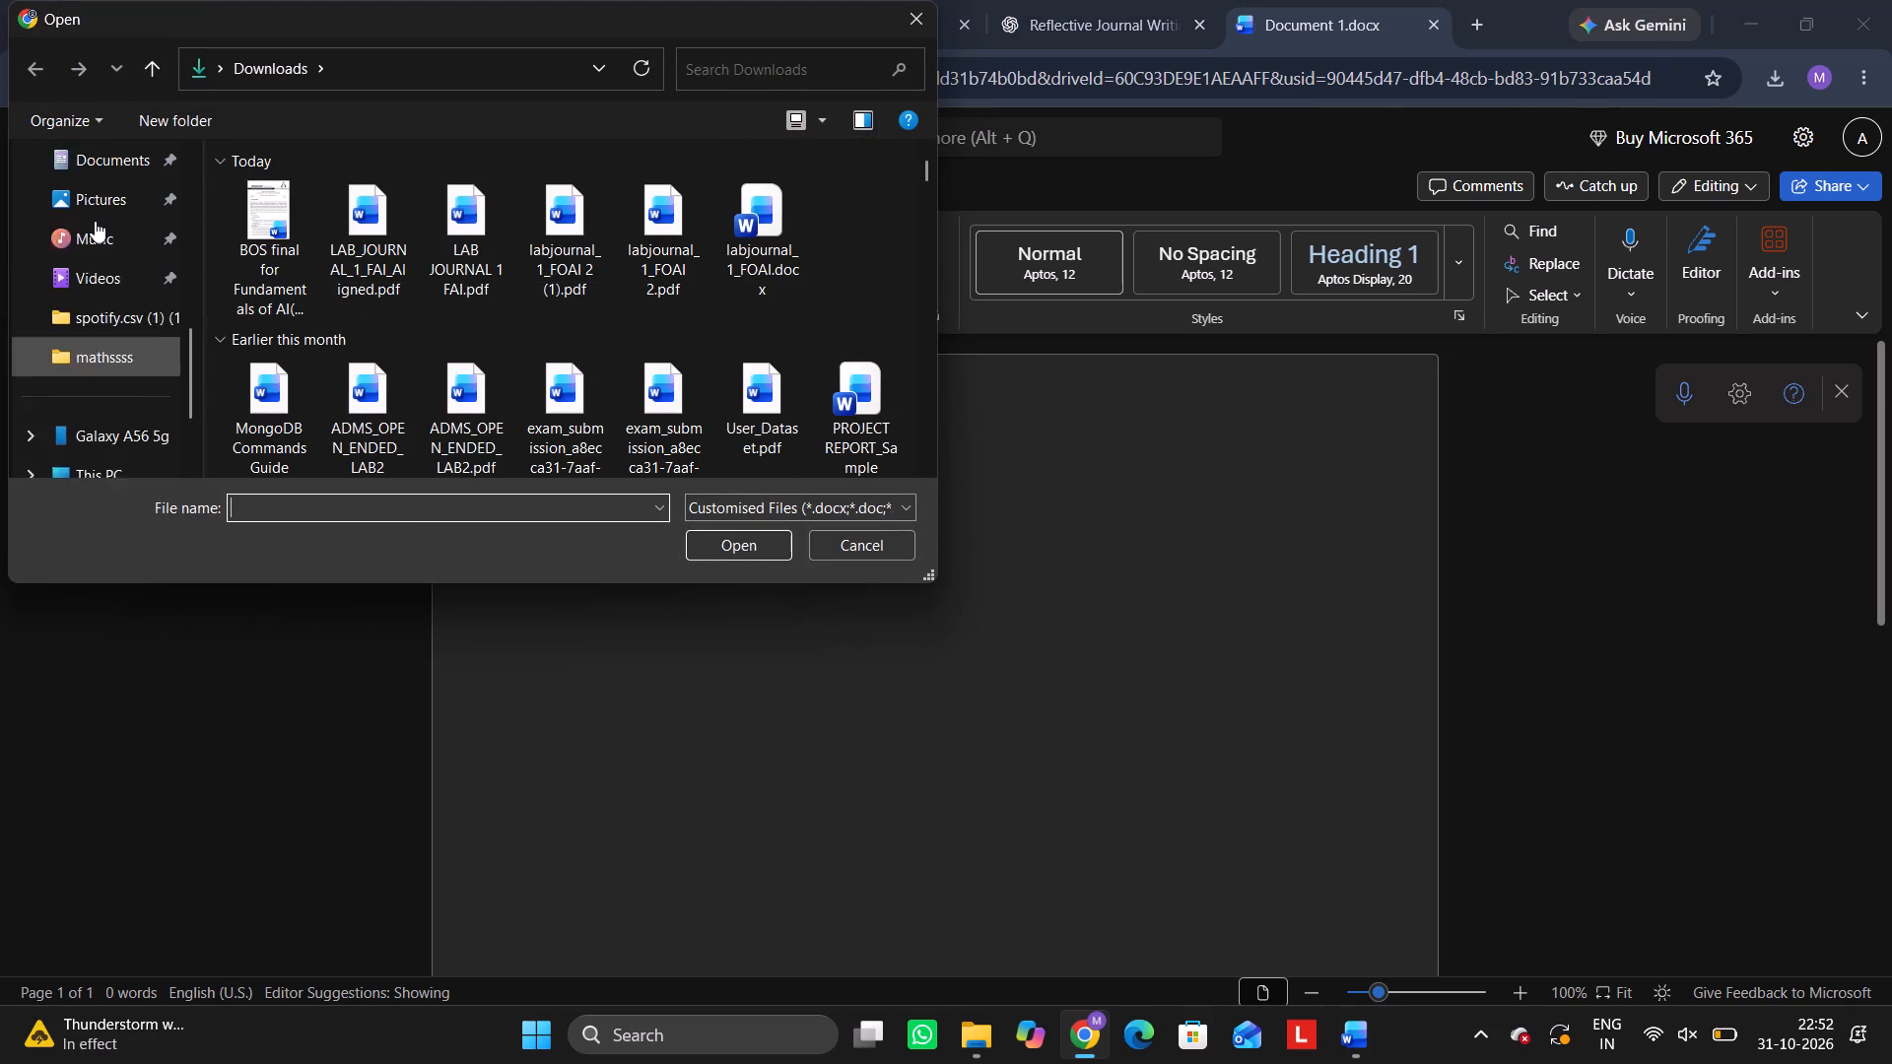
{"action": "scroll", "coordinate": [95, 221], "scroll_direction": "up", "scroll_amount": 1}
{"action": "left_click", "coordinate": [91, 230]}
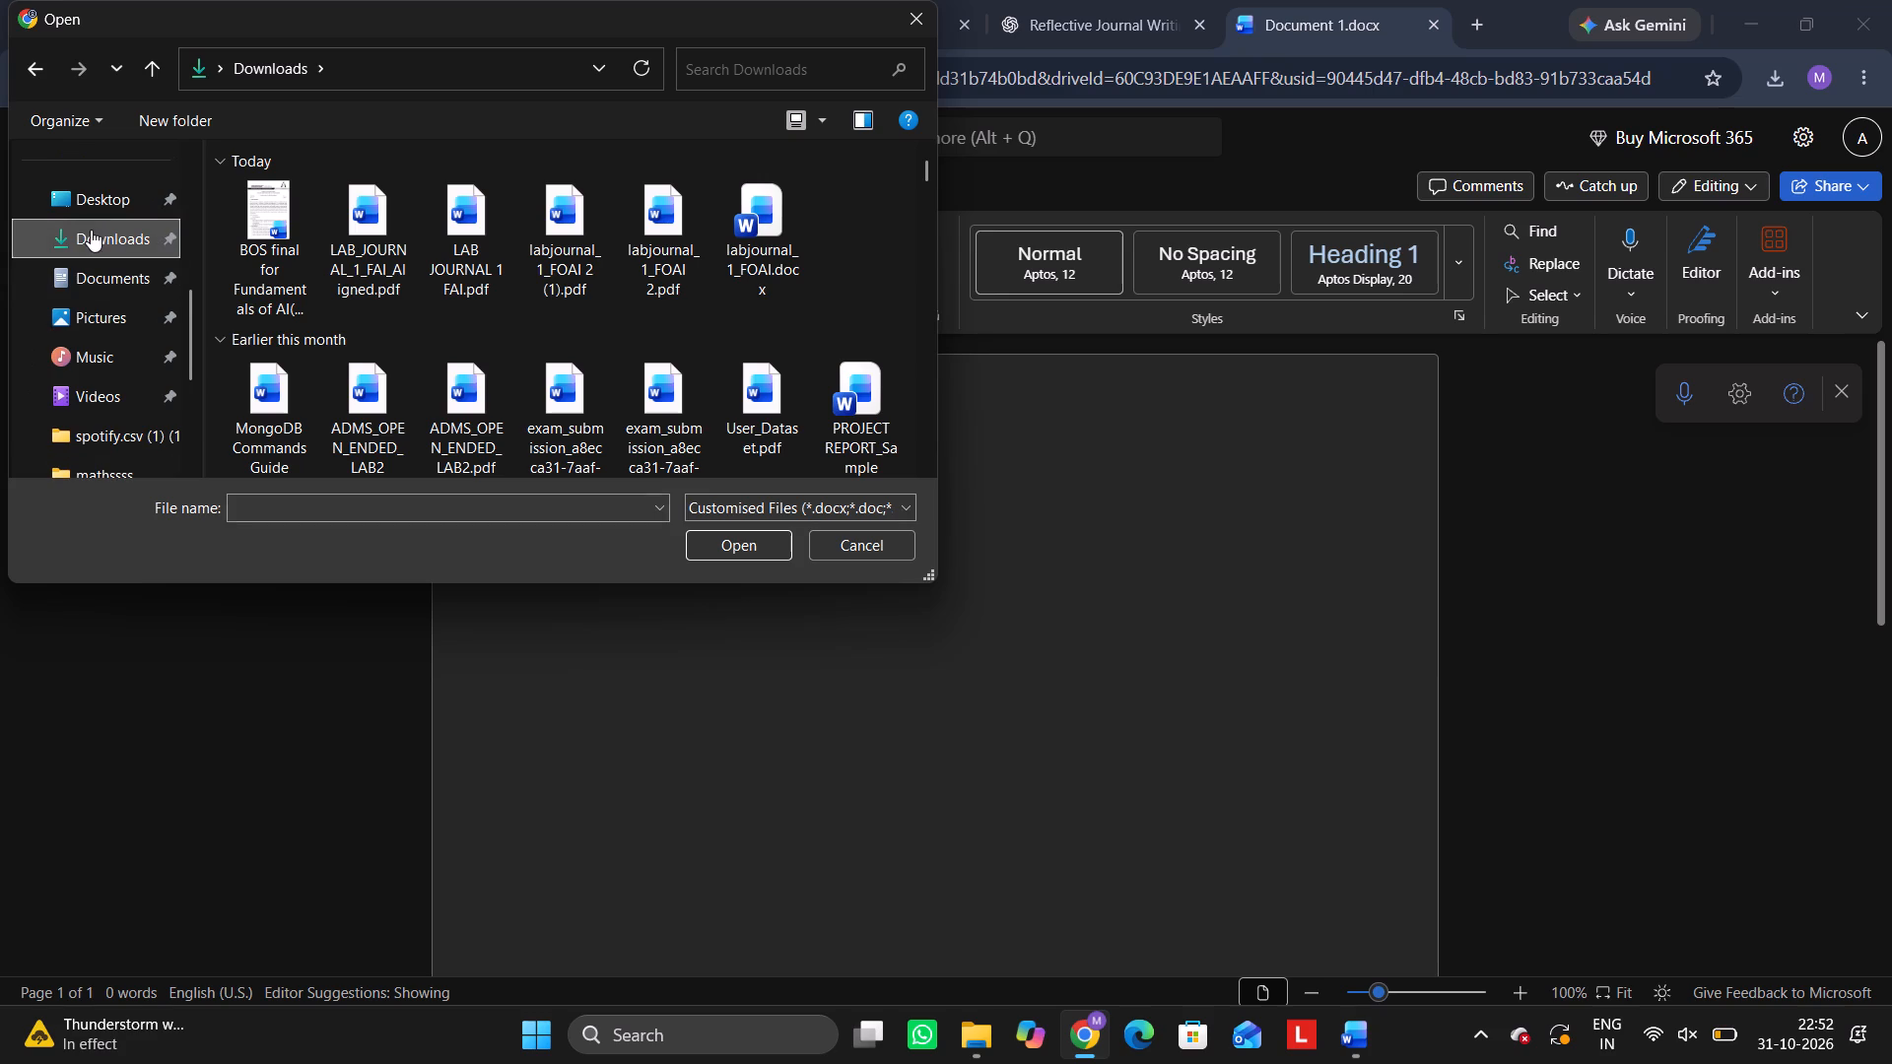
{"action": "left_click", "coordinate": [91, 230]}
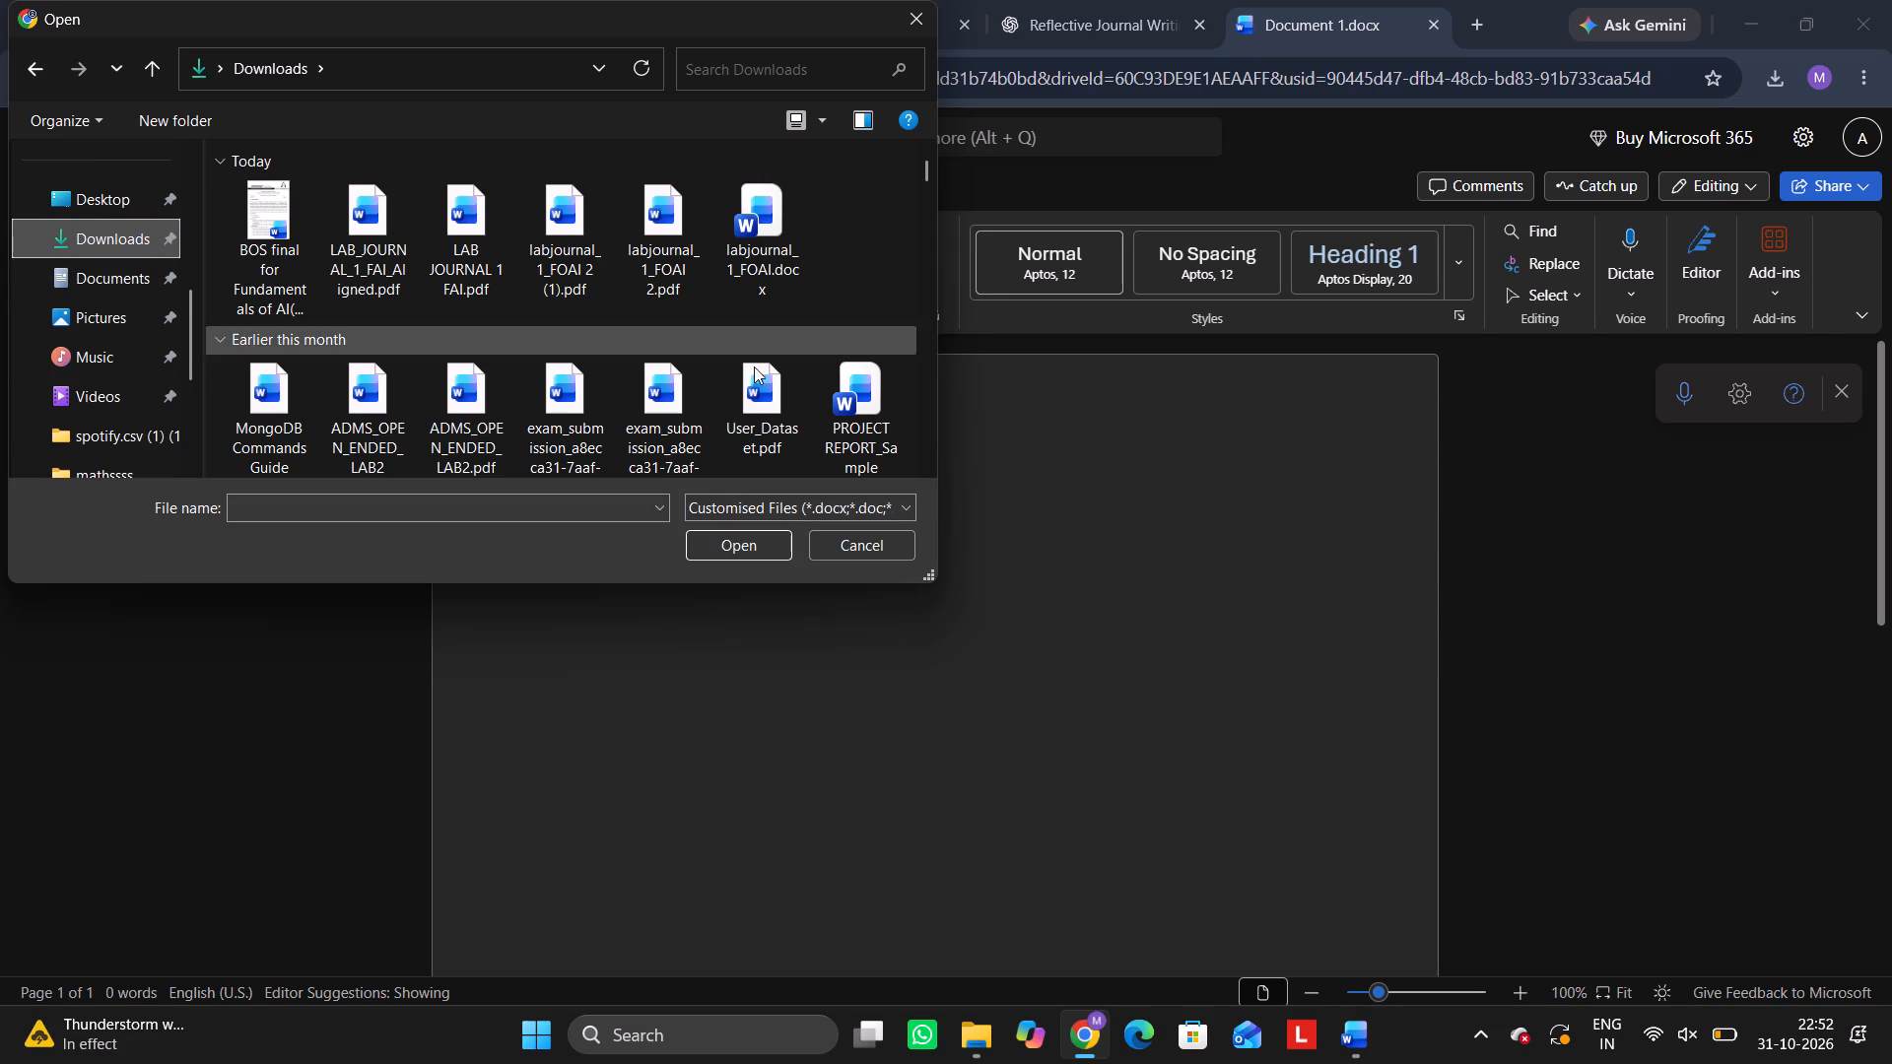
{"action": "left_click", "coordinate": [1777, 85]}
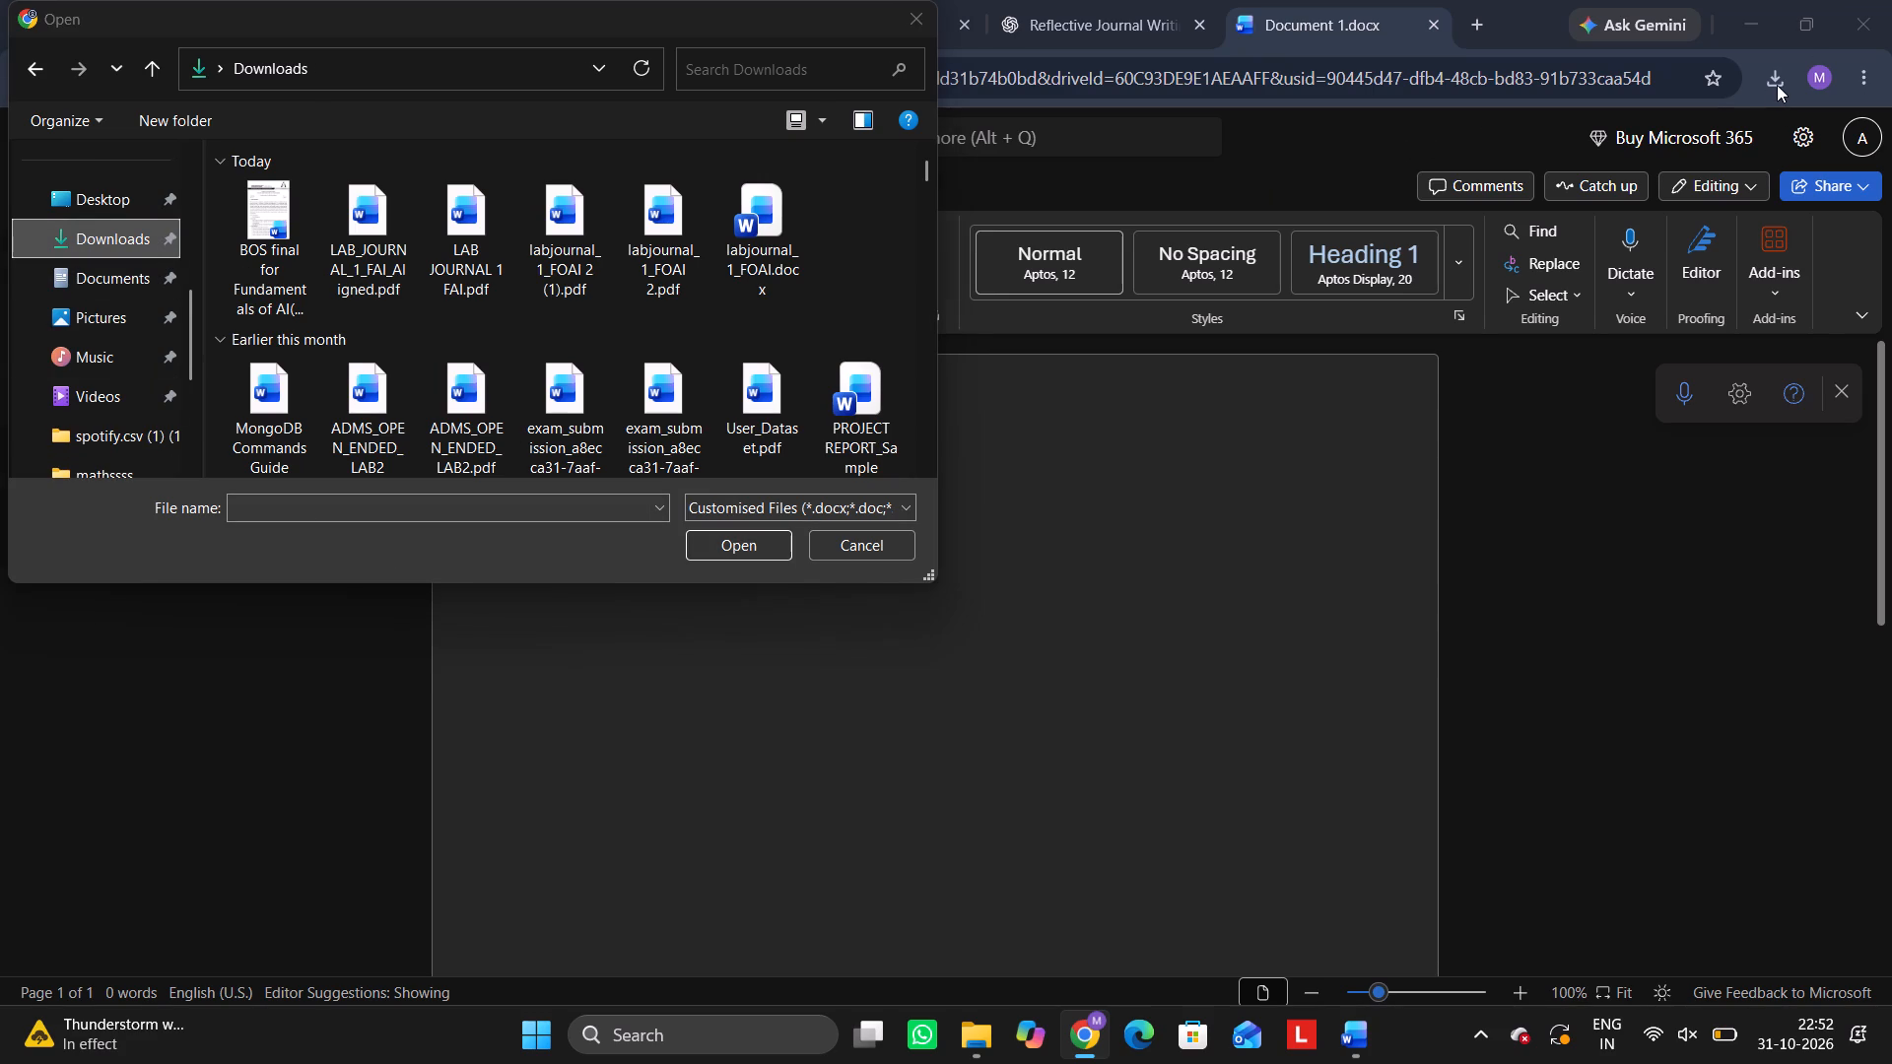
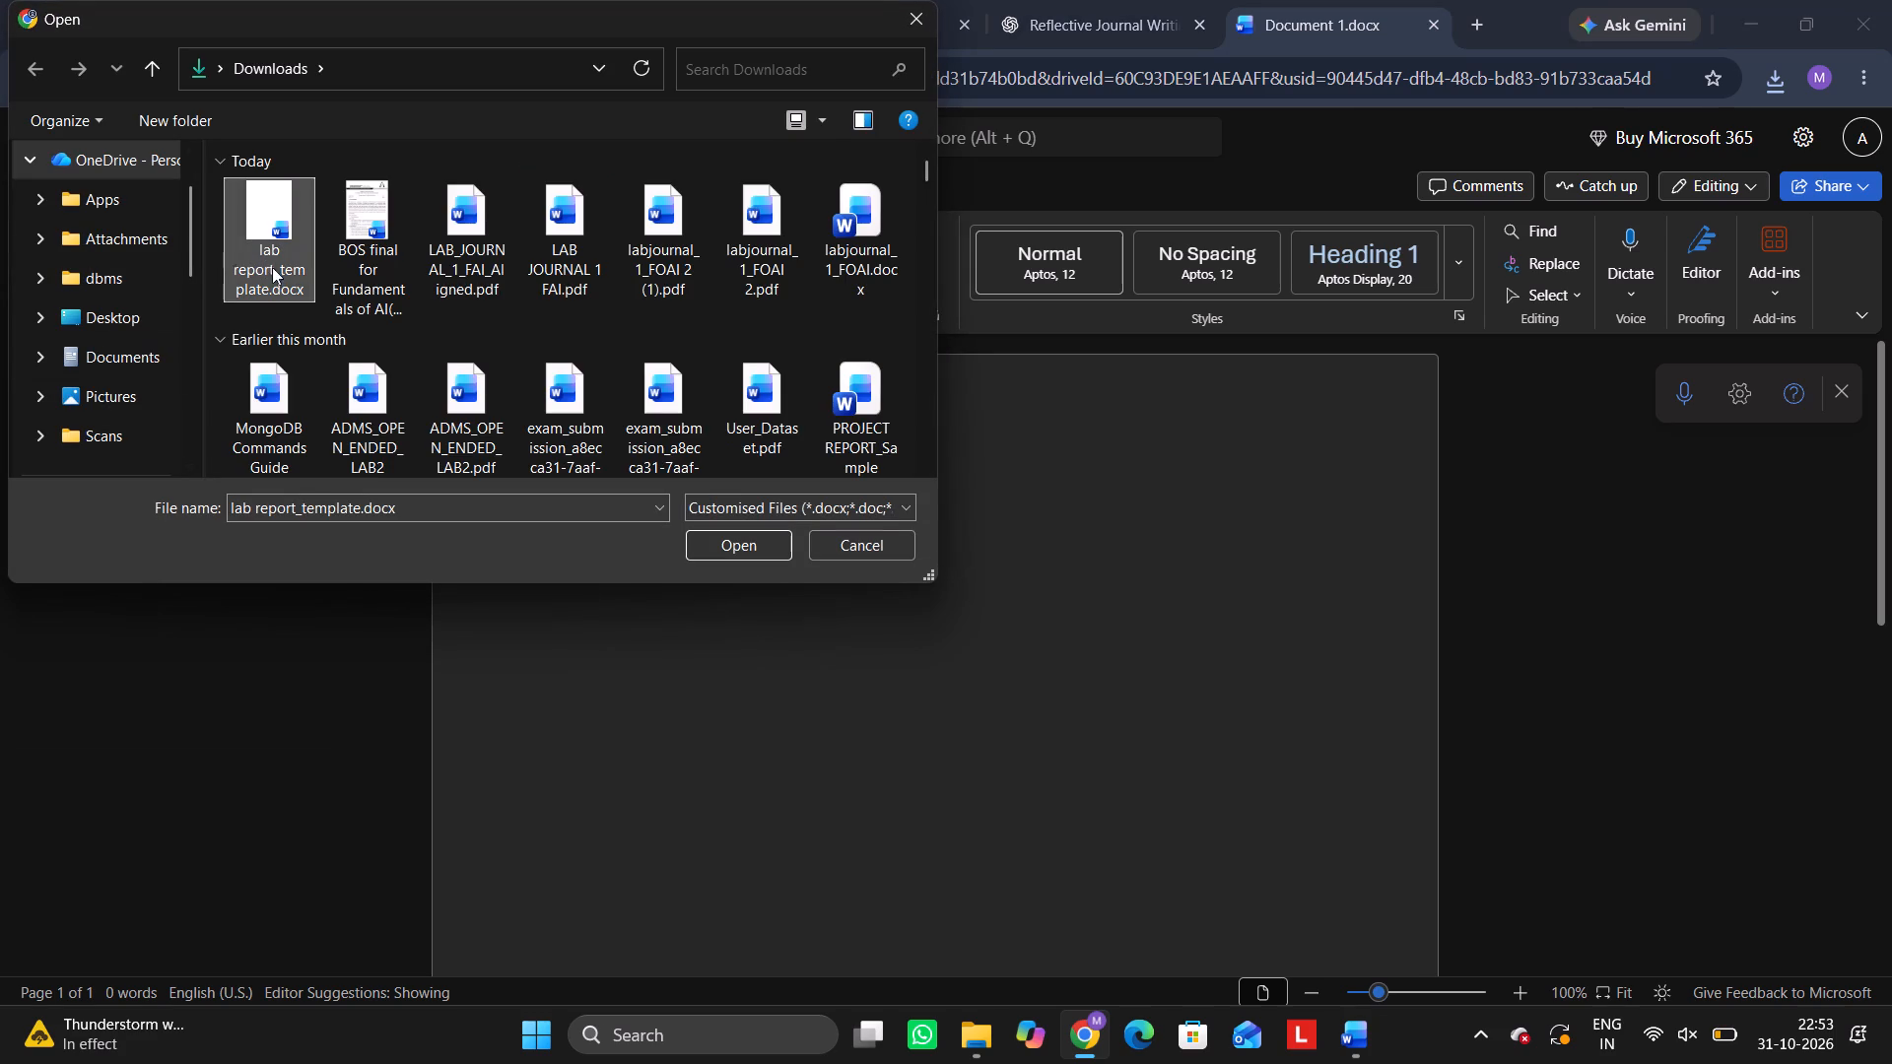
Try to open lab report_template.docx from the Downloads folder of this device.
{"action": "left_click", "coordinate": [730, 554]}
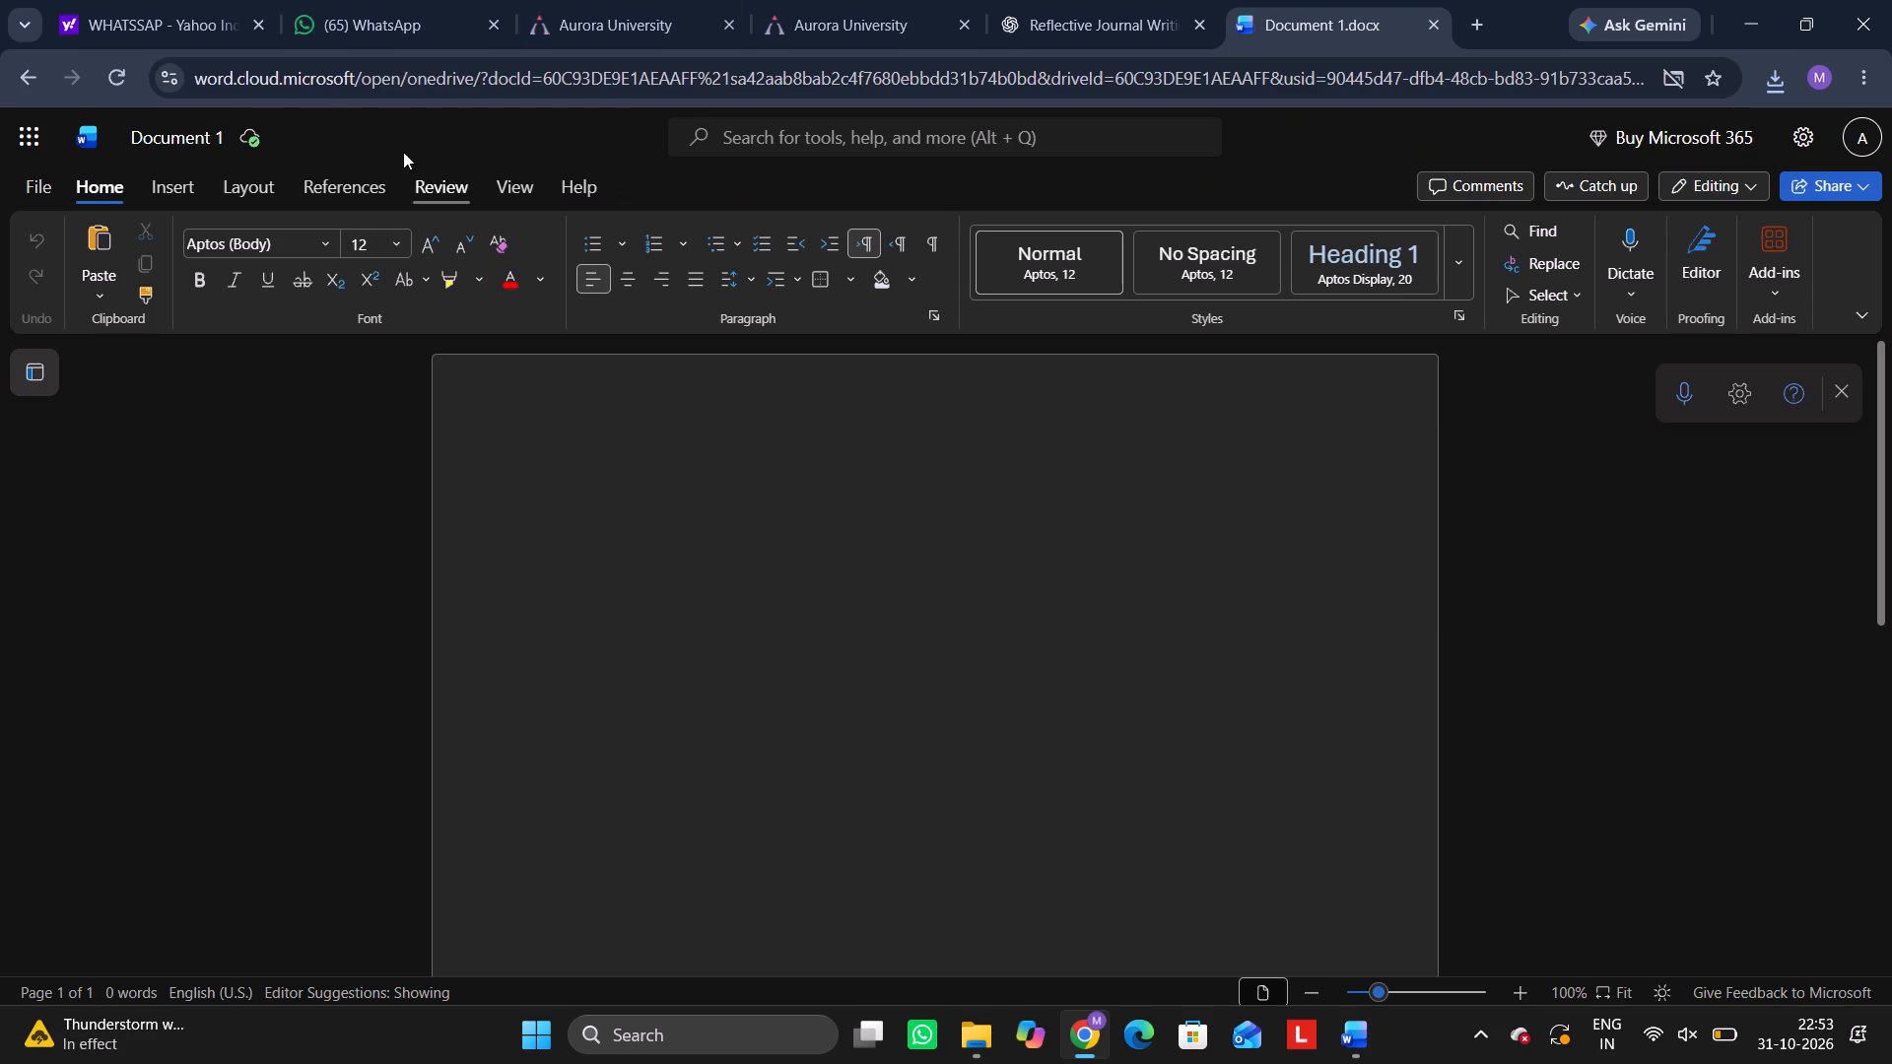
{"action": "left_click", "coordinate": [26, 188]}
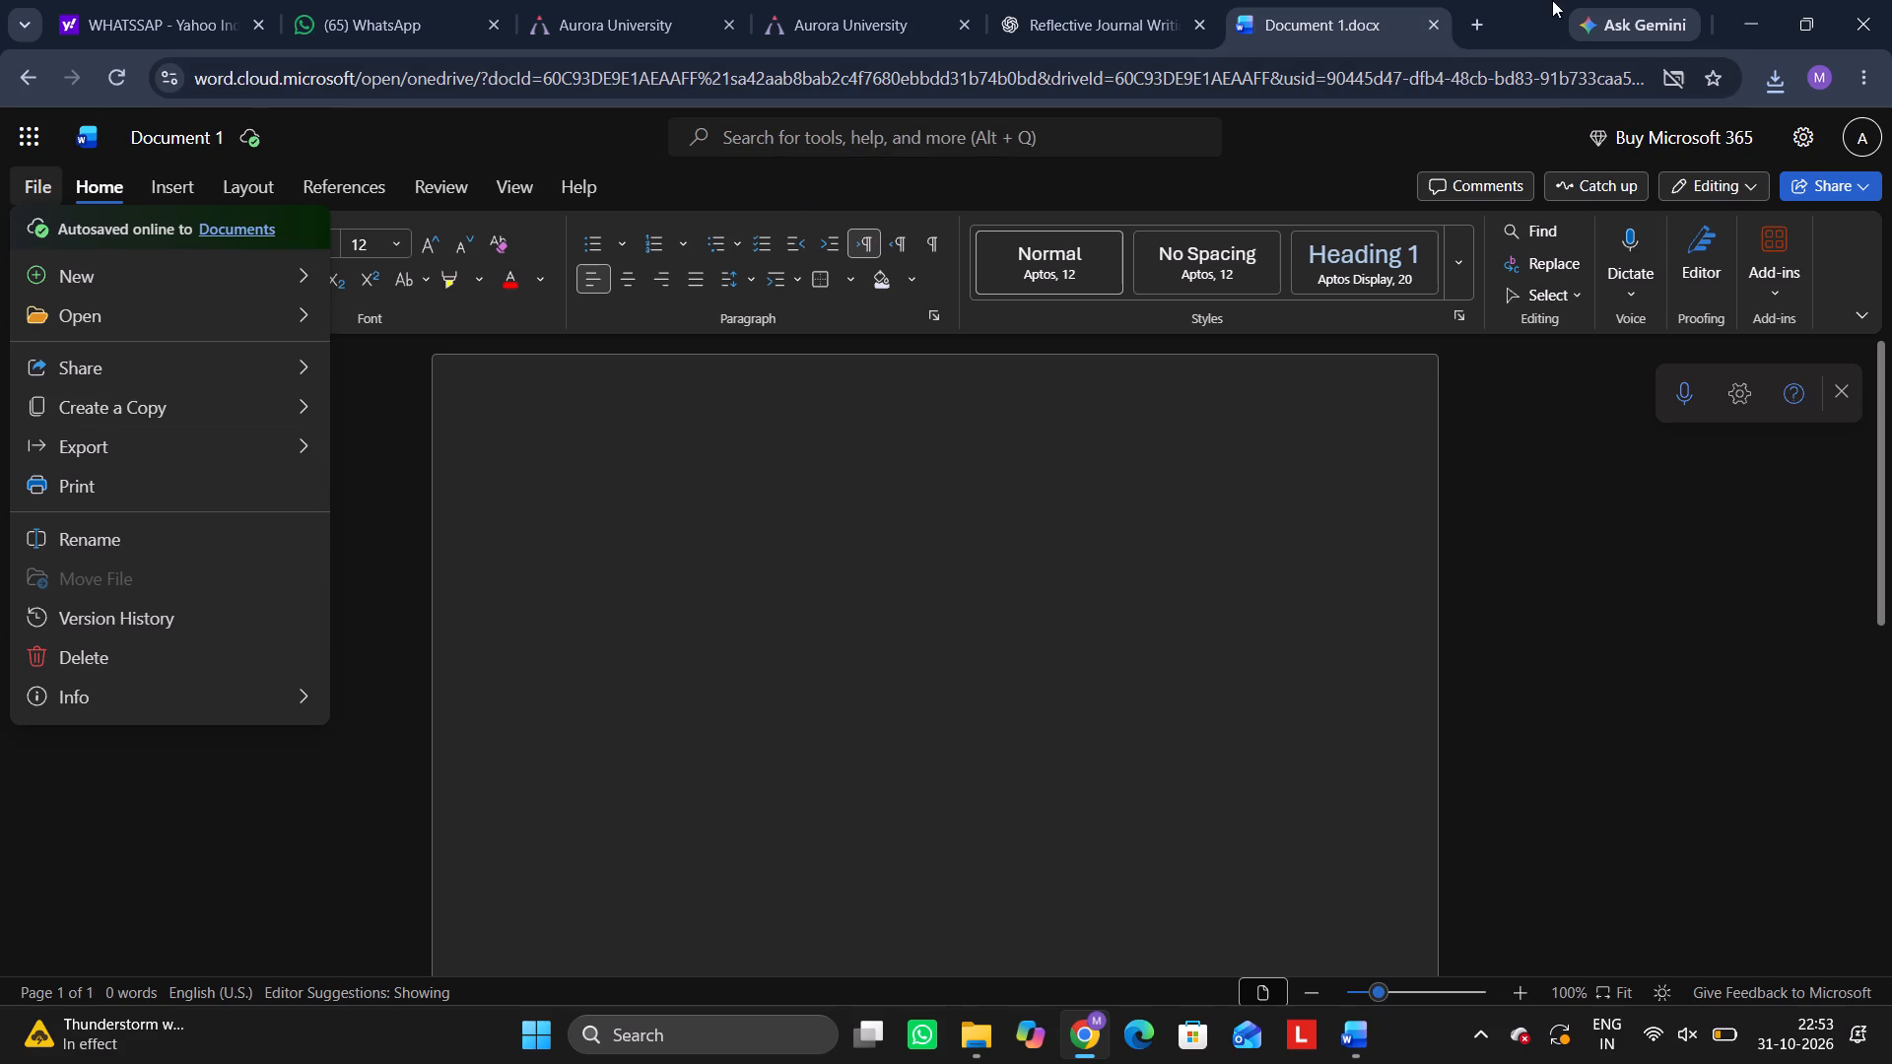
Search the web for onedrive in a new browser tab and look over the Microsoft OneDrive page.
{"action": "left_click", "coordinate": [1471, 46]}
{"action": "left_click", "coordinate": [1478, 10]}
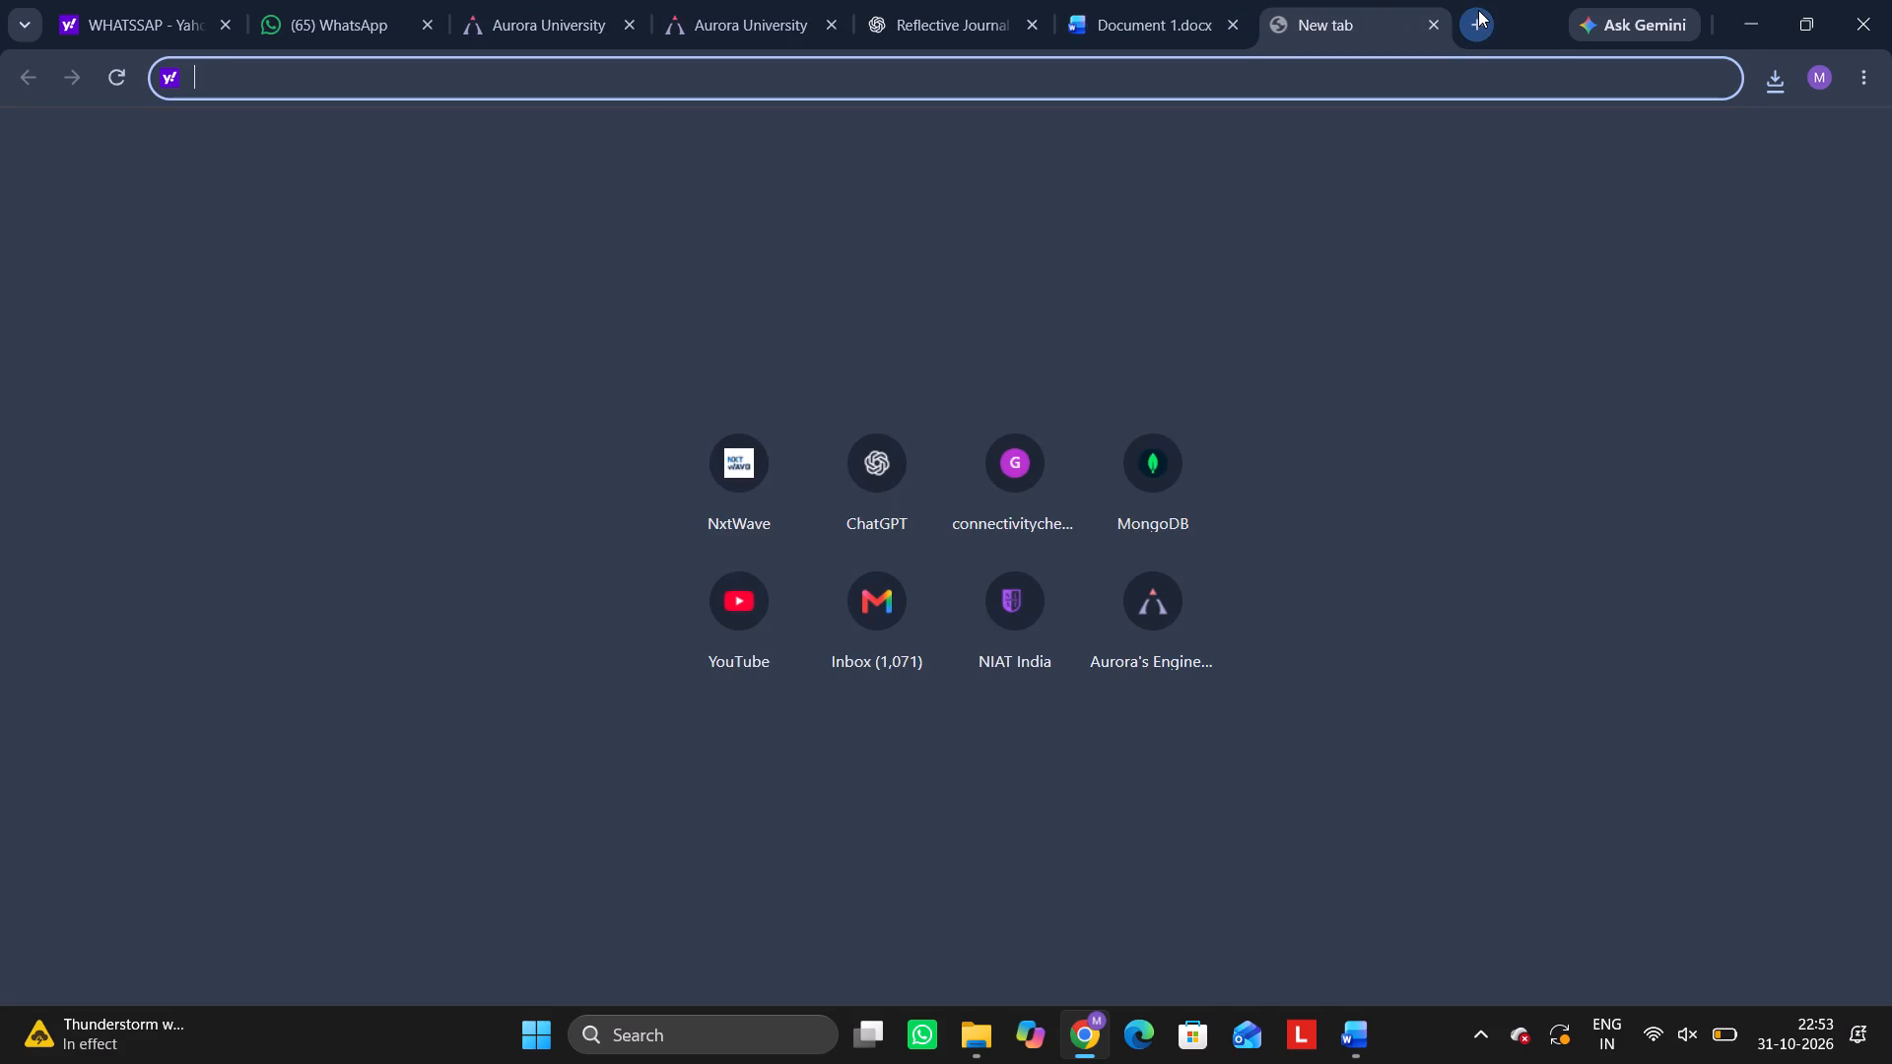
{"action": "type", "text": "one"}
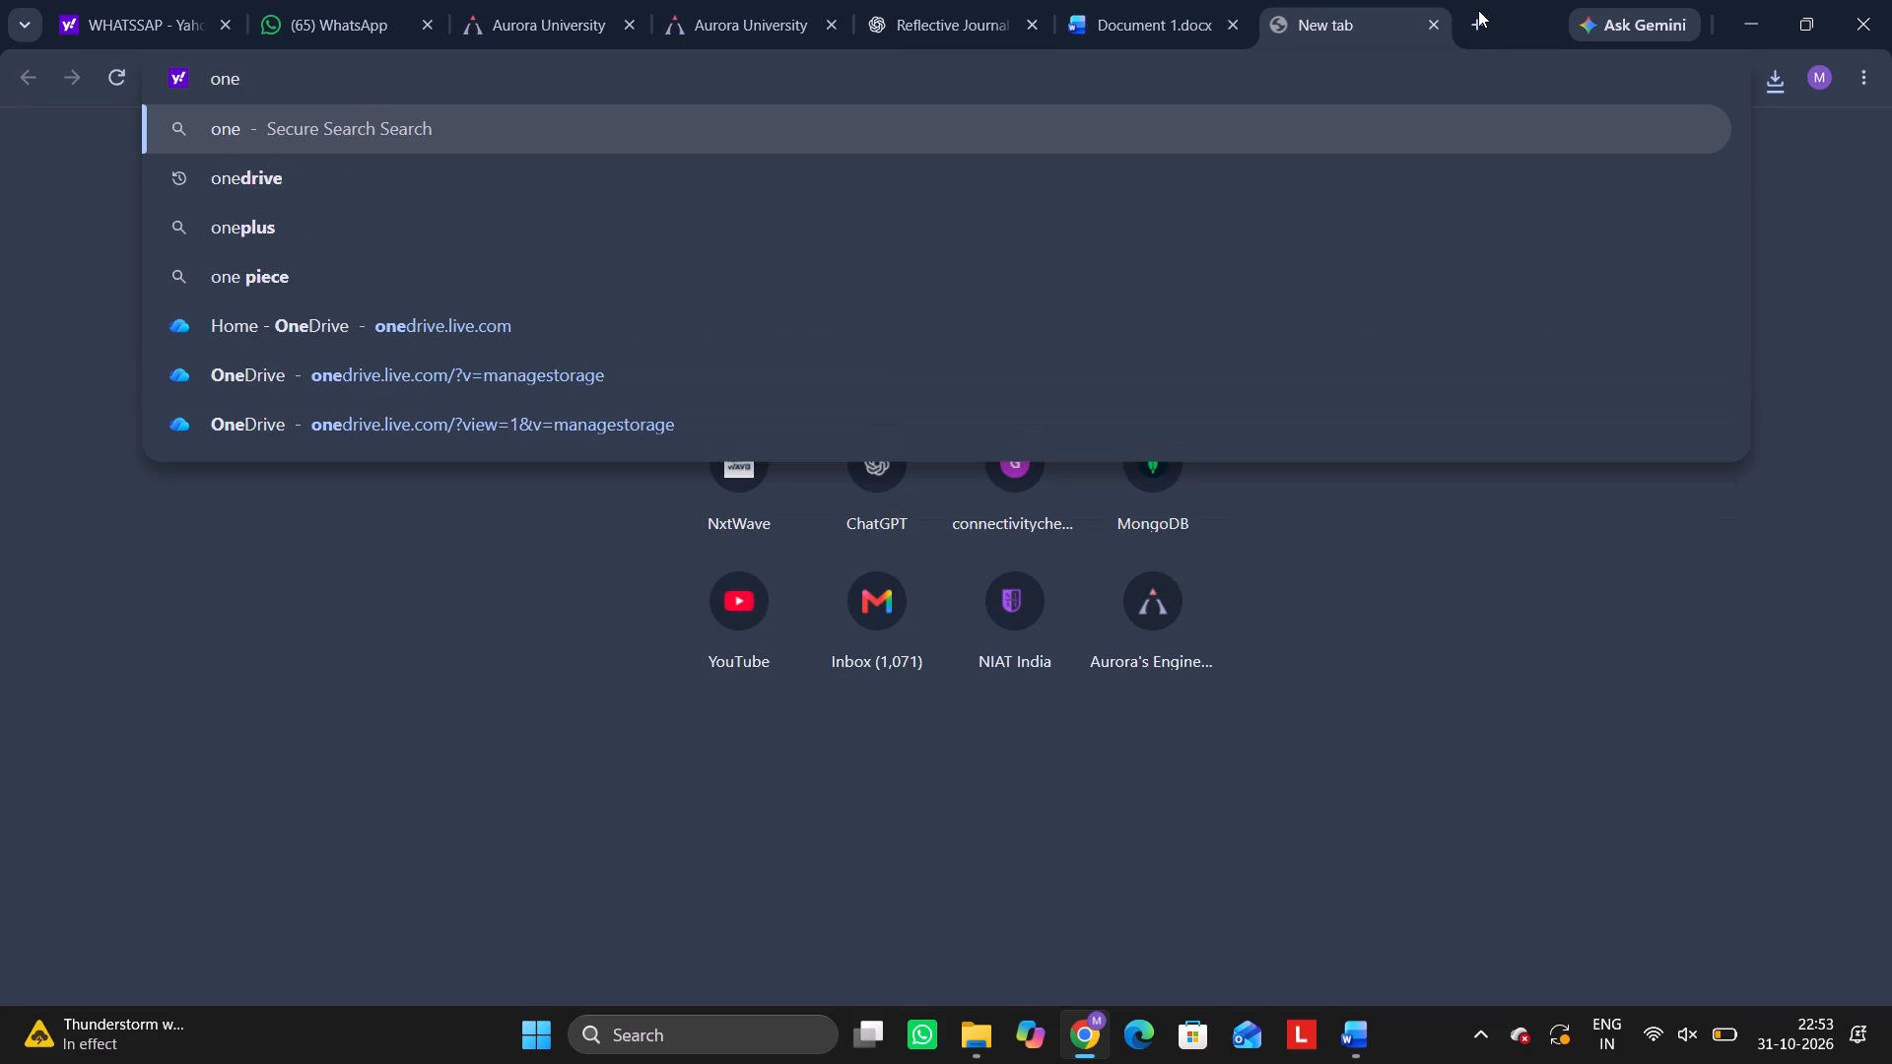
{"action": "key", "text": "Down"}
{"action": "key", "text": "Down"}
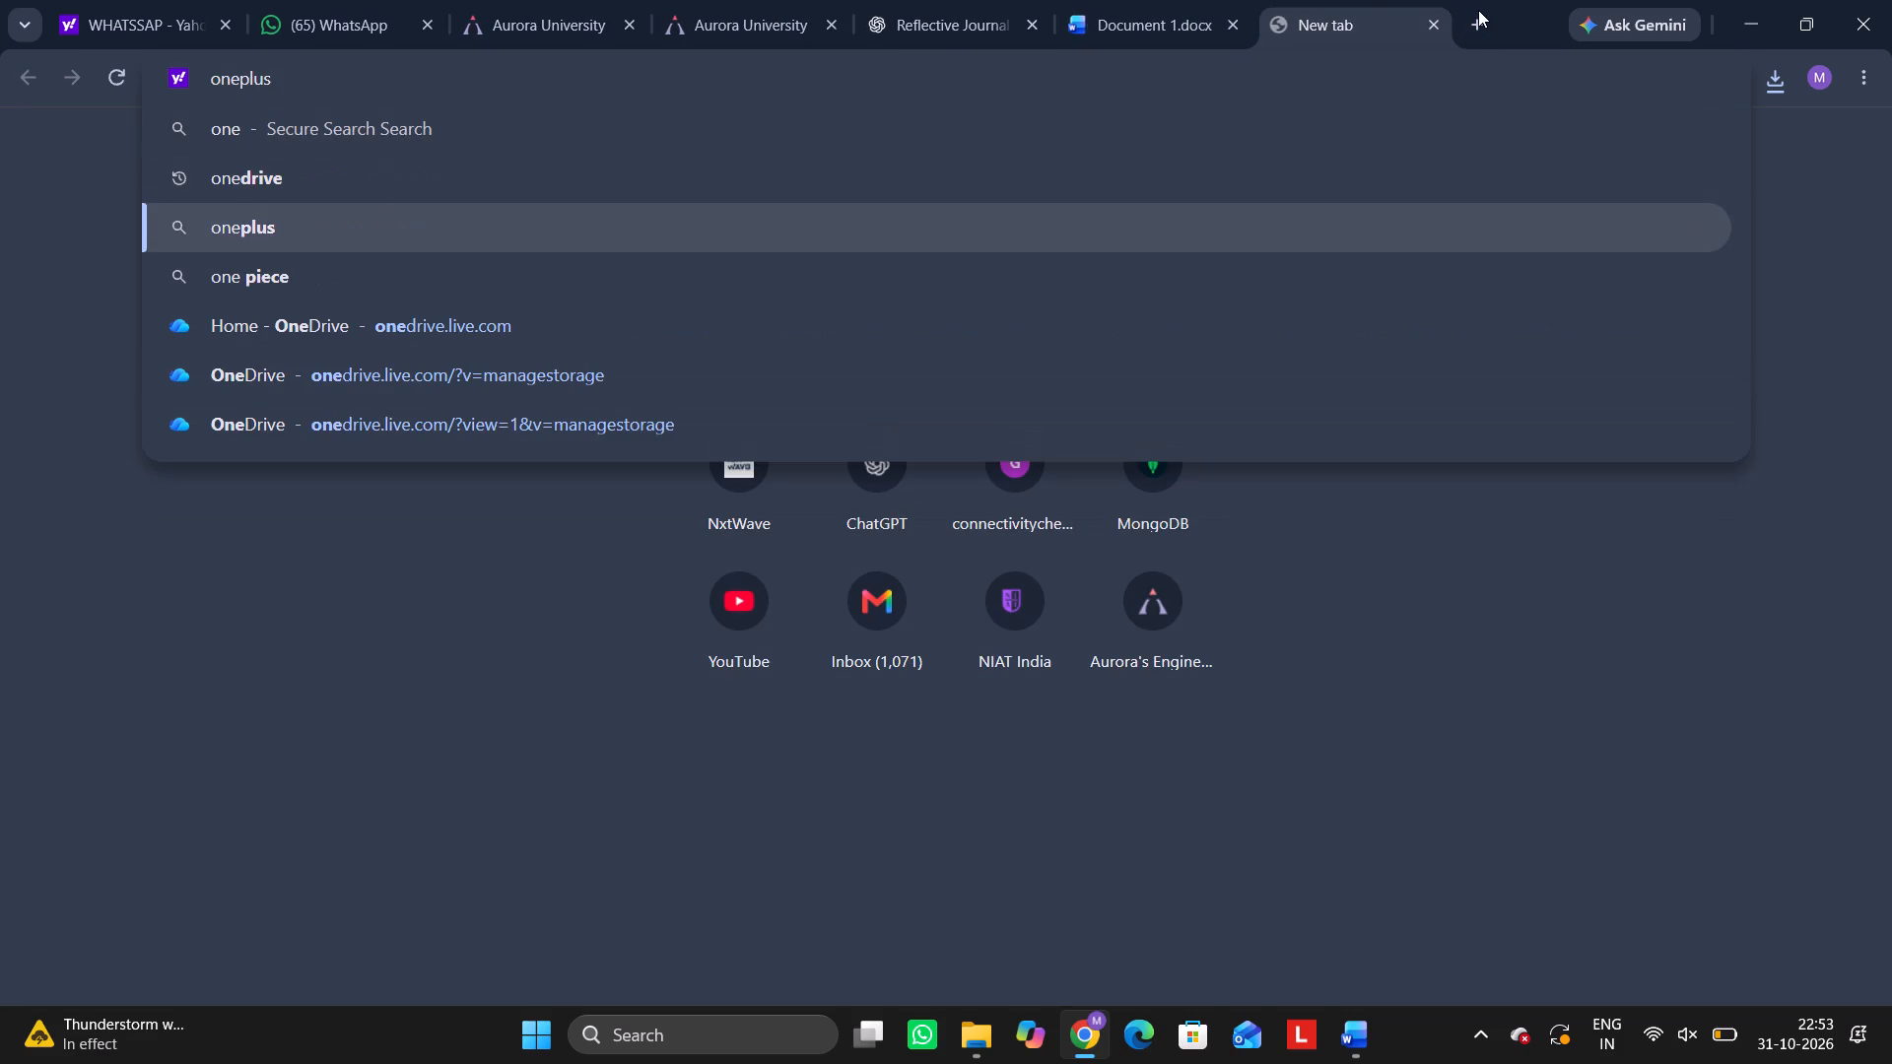
{"action": "key", "text": "Up"}
{"action": "key", "text": "Return"}
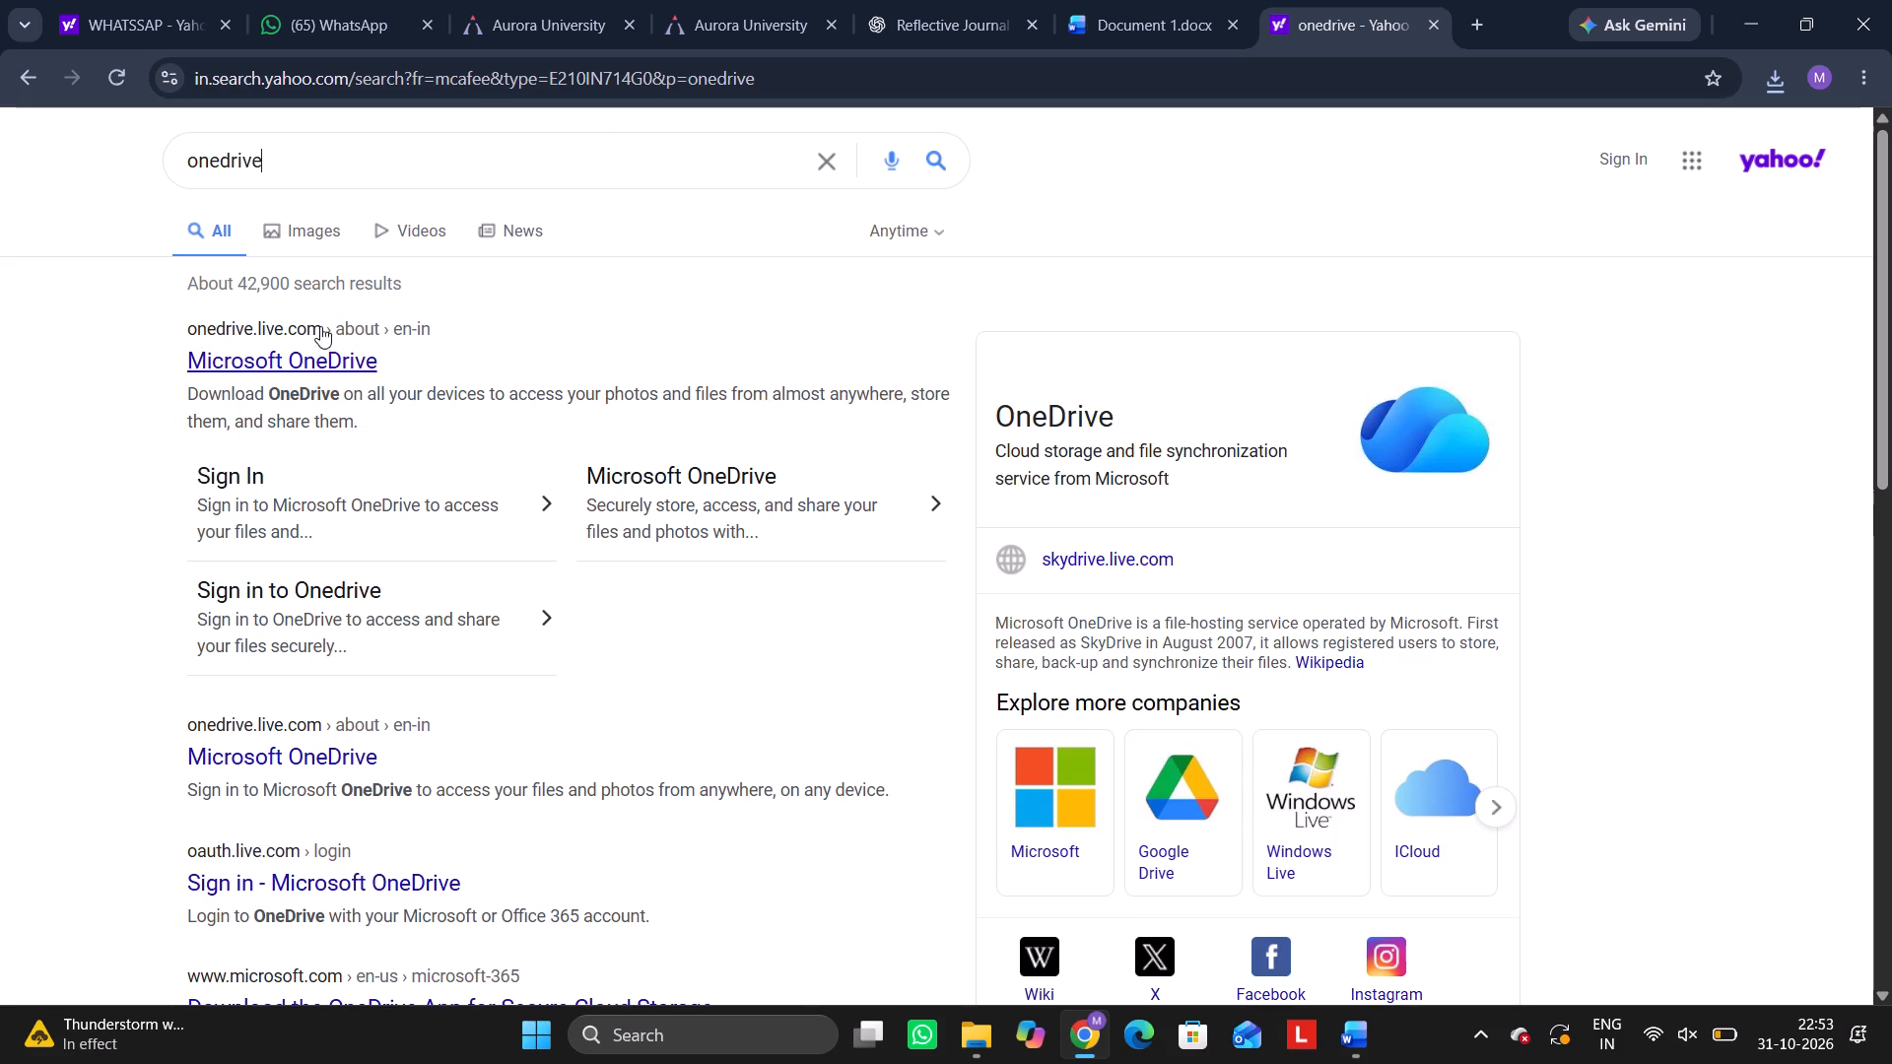
{"action": "left_click", "coordinate": [319, 351]}
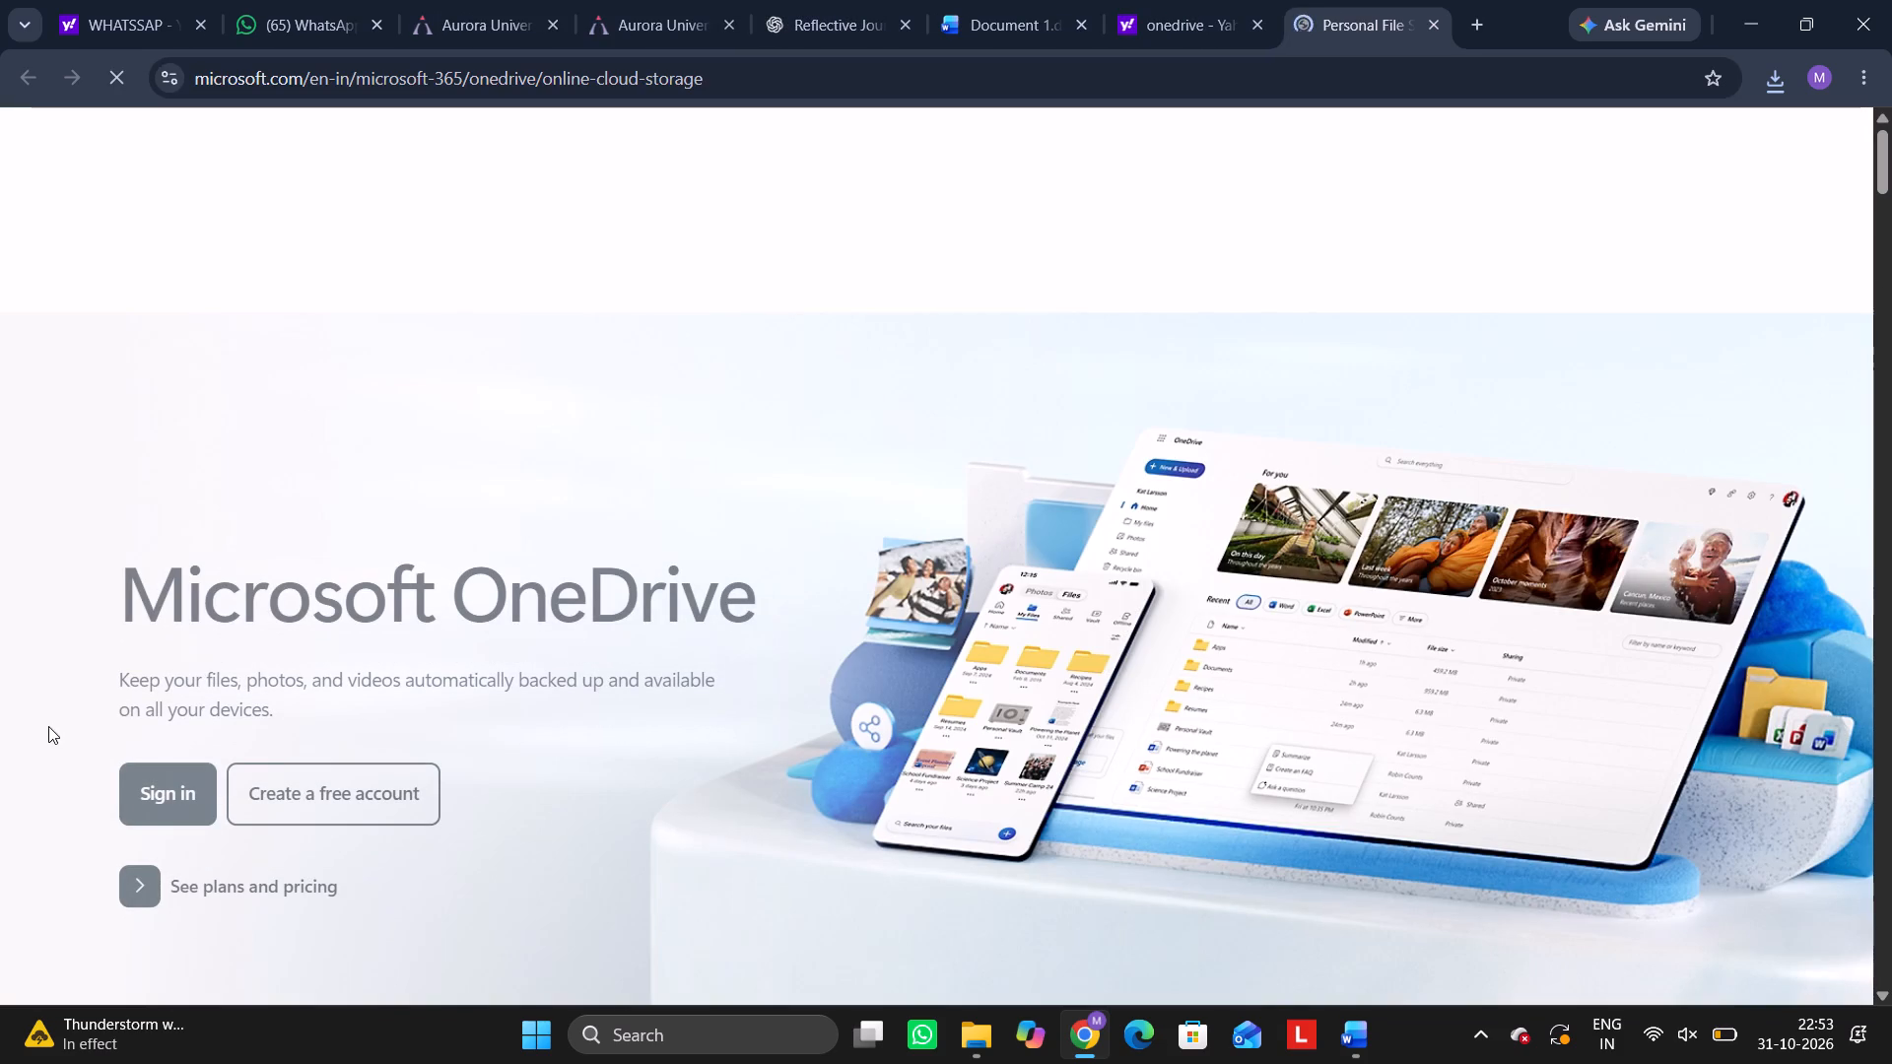
{"action": "scroll", "coordinate": [698, 408], "scroll_direction": "up", "scroll_amount": 1}
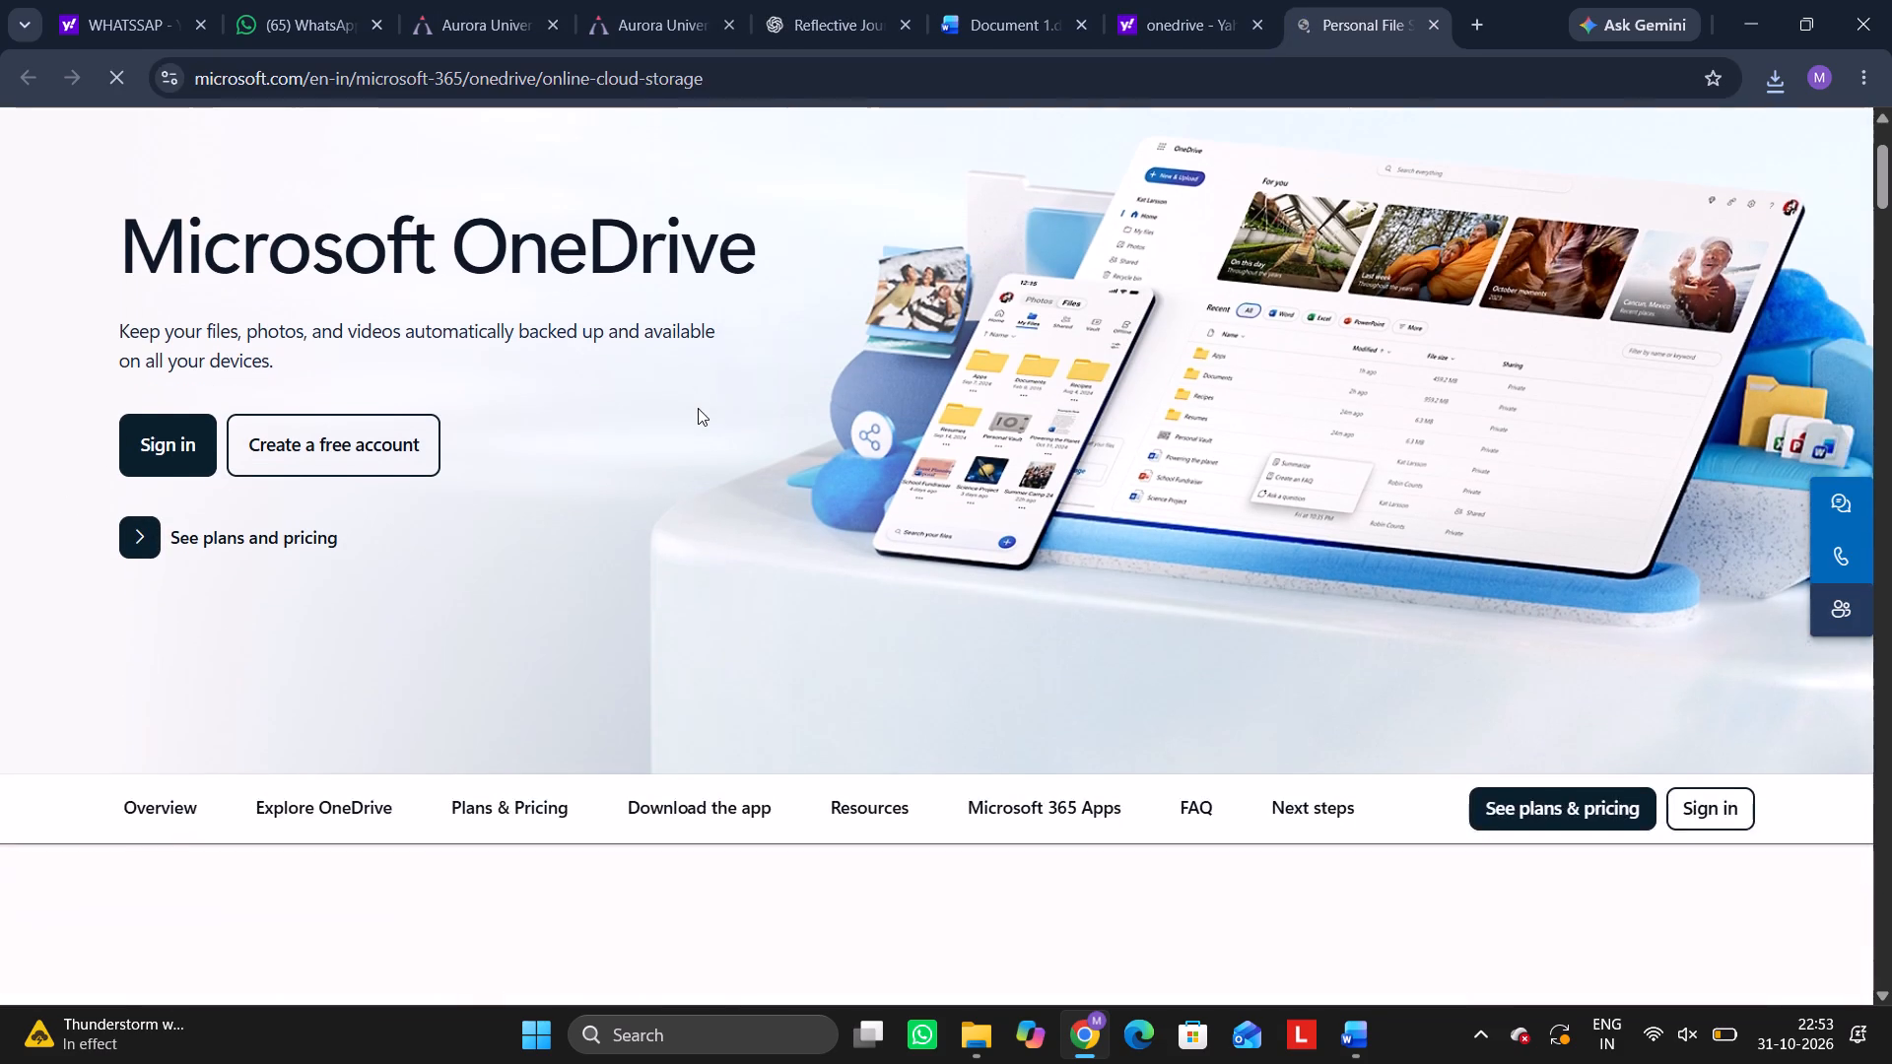
{"action": "scroll", "coordinate": [698, 408], "scroll_direction": "up", "scroll_amount": 1}
{"action": "left_click", "coordinate": [1153, 14]}
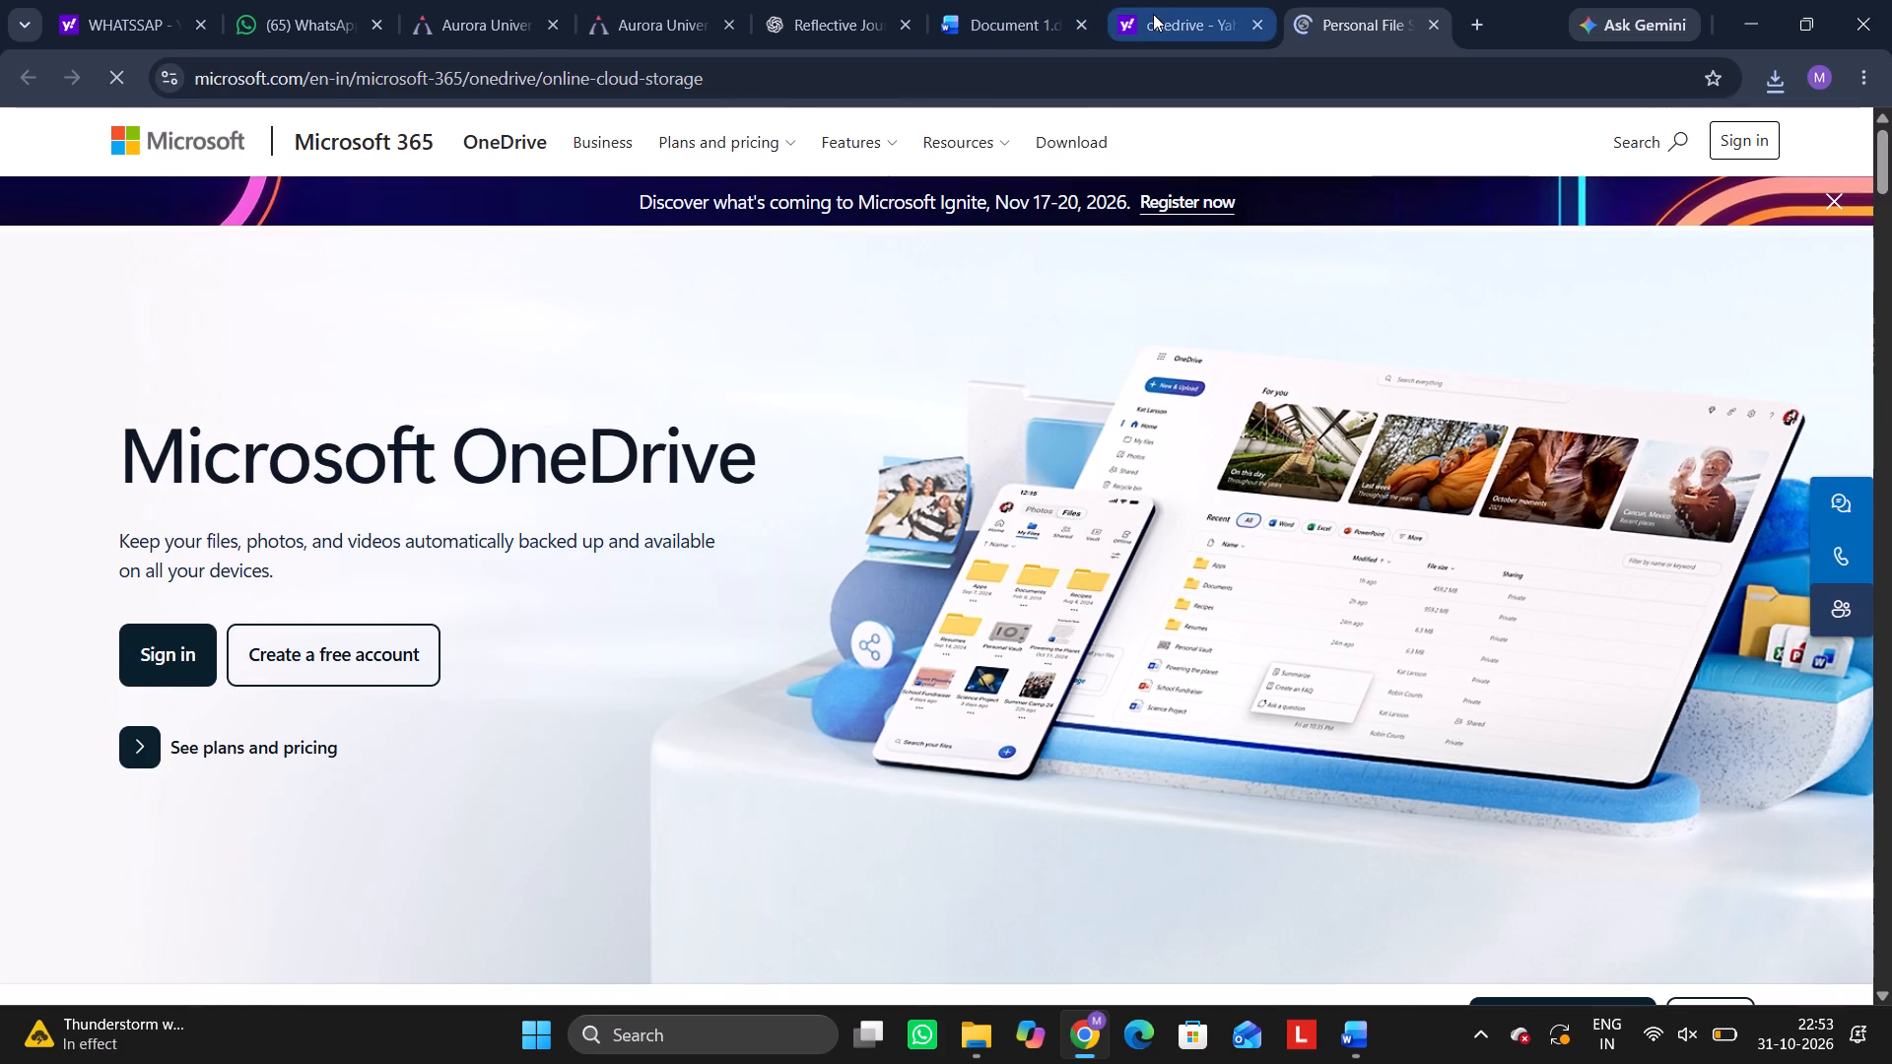
Return to Document 1 and open lab report_template.docx from this device's Downloads folder.
{"action": "left_click", "coordinate": [1003, 23]}
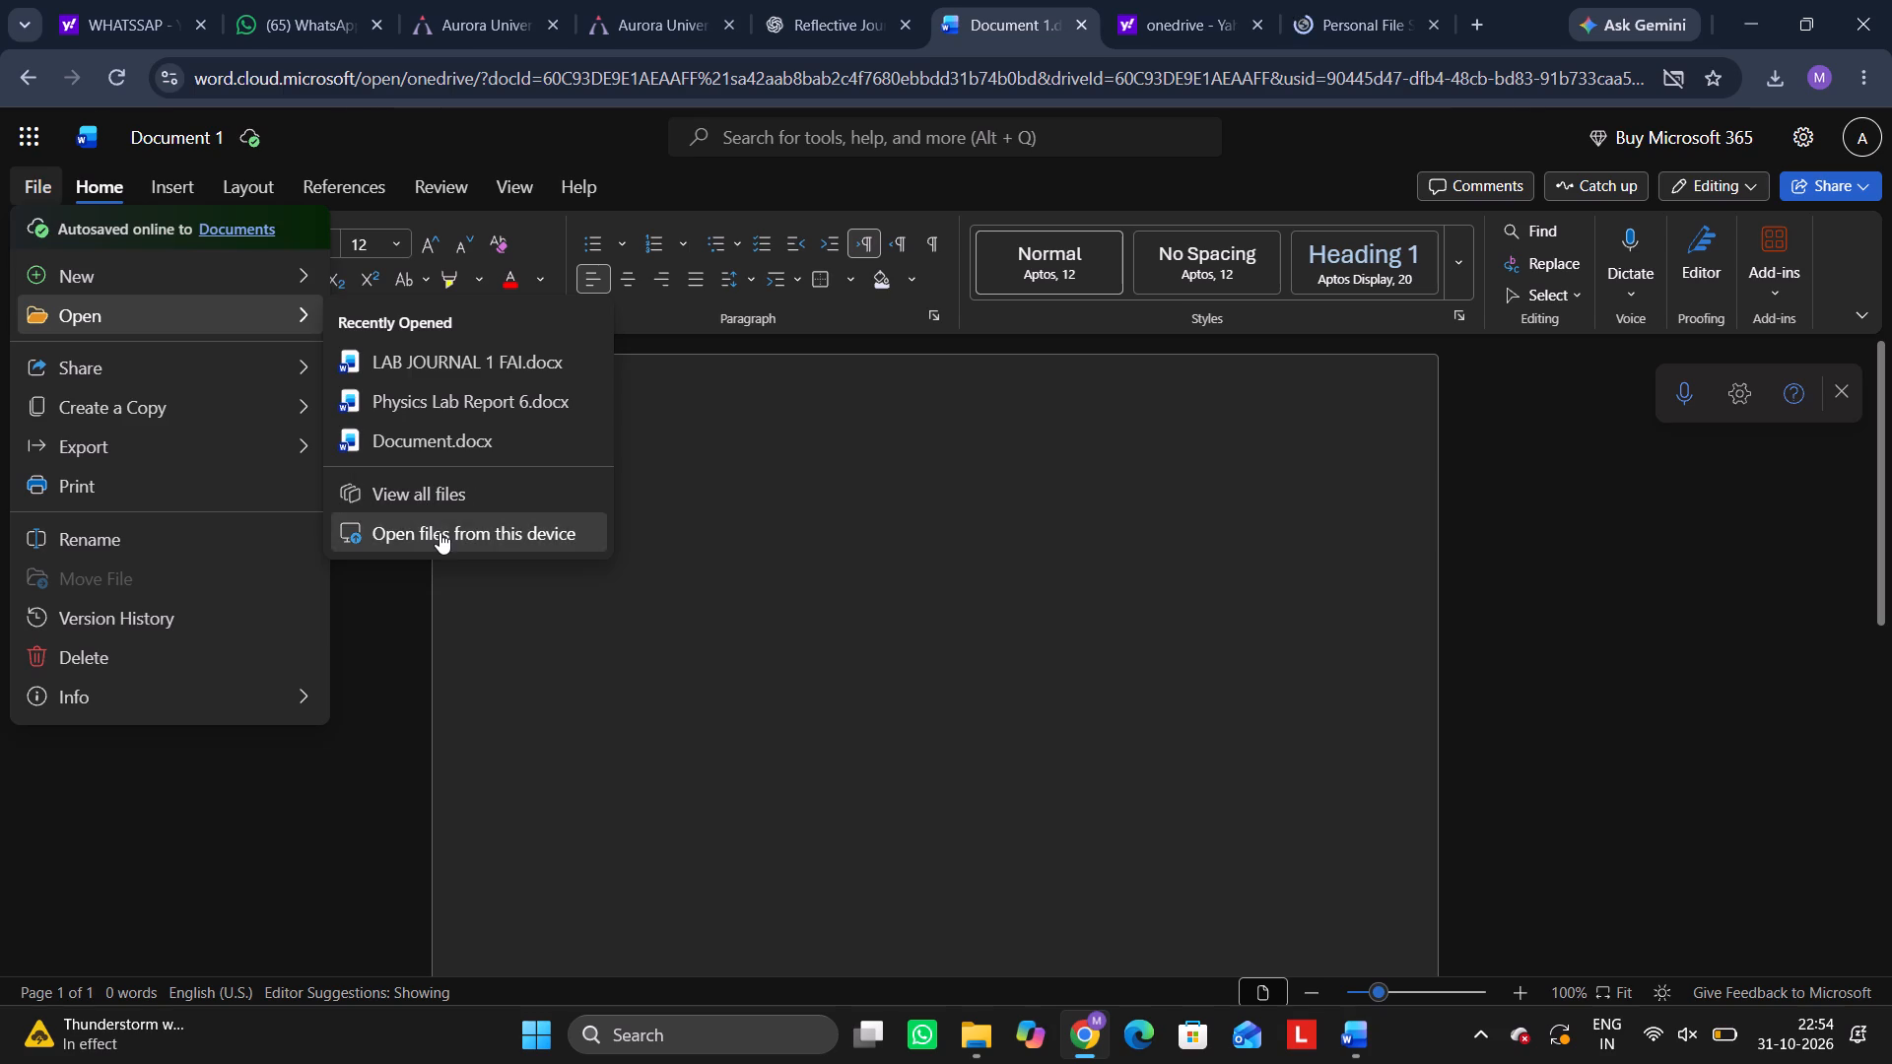
{"action": "left_click", "coordinate": [439, 533]}
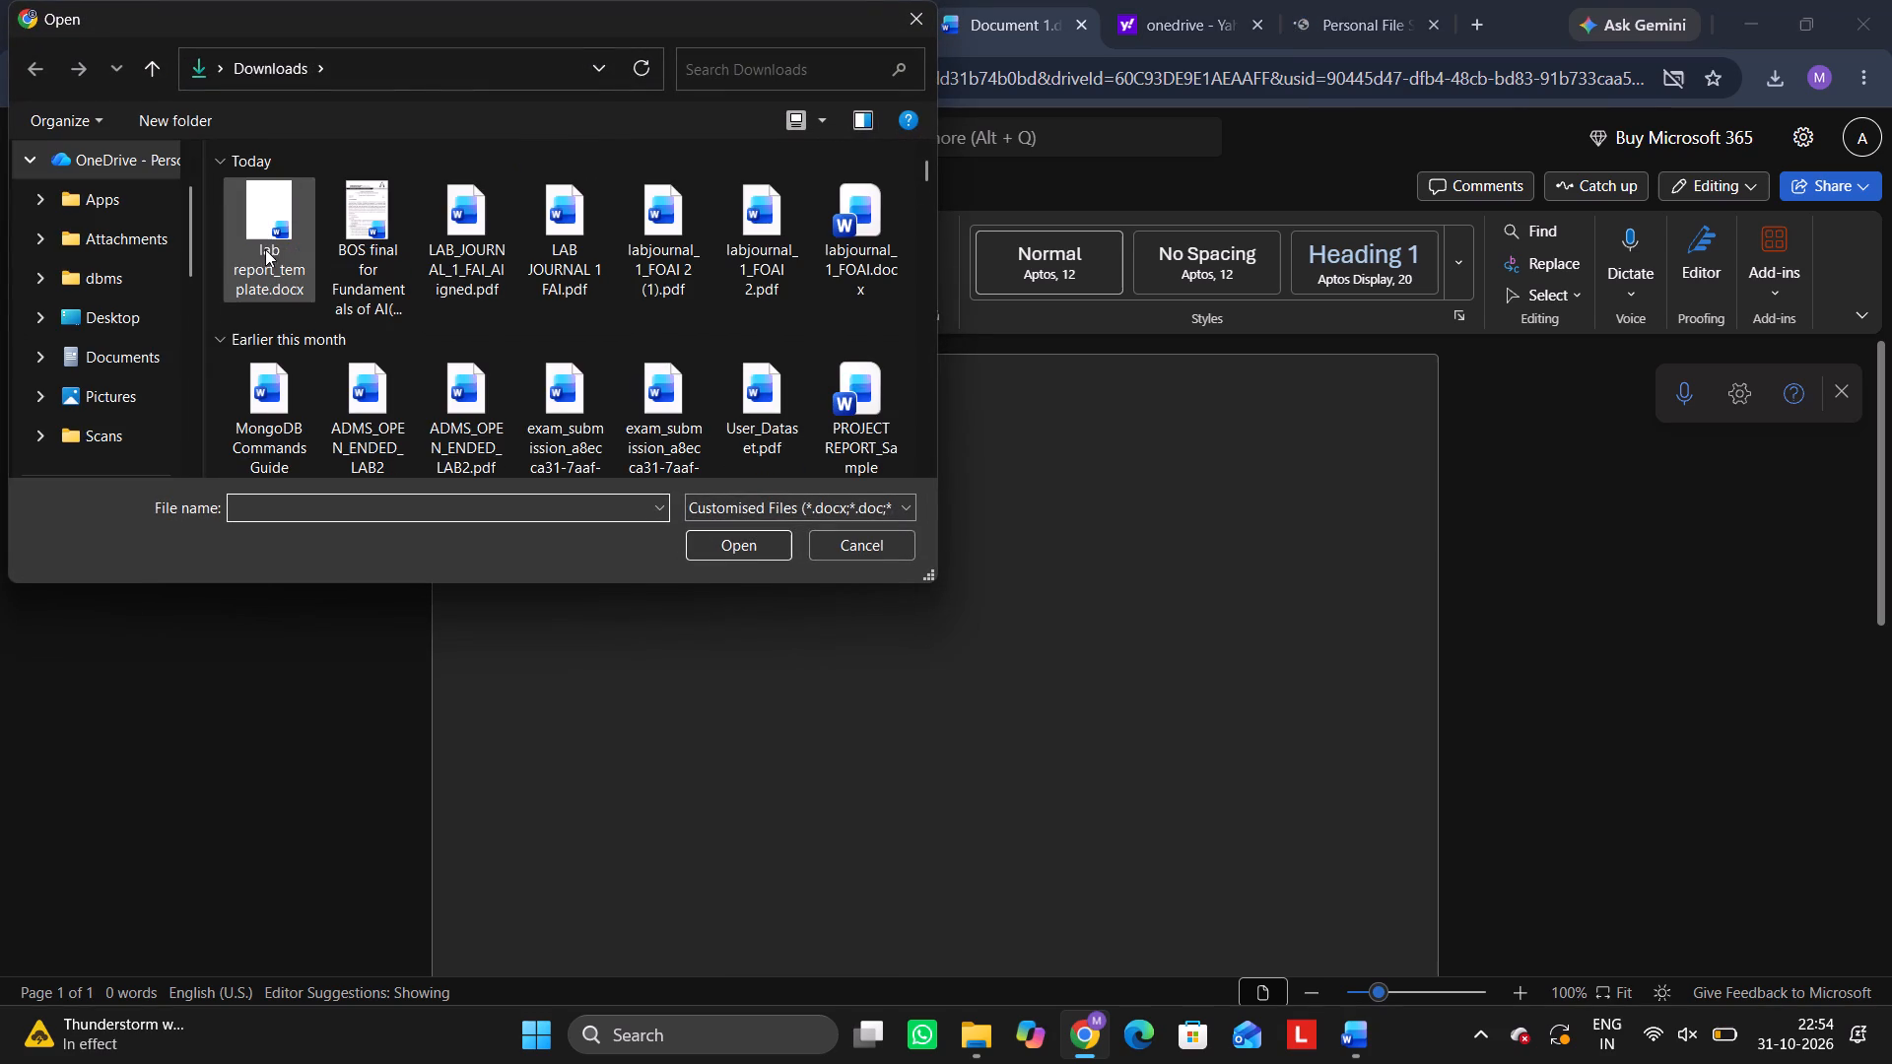
{"action": "left_click", "coordinate": [272, 254]}
{"action": "left_click", "coordinate": [748, 547]}
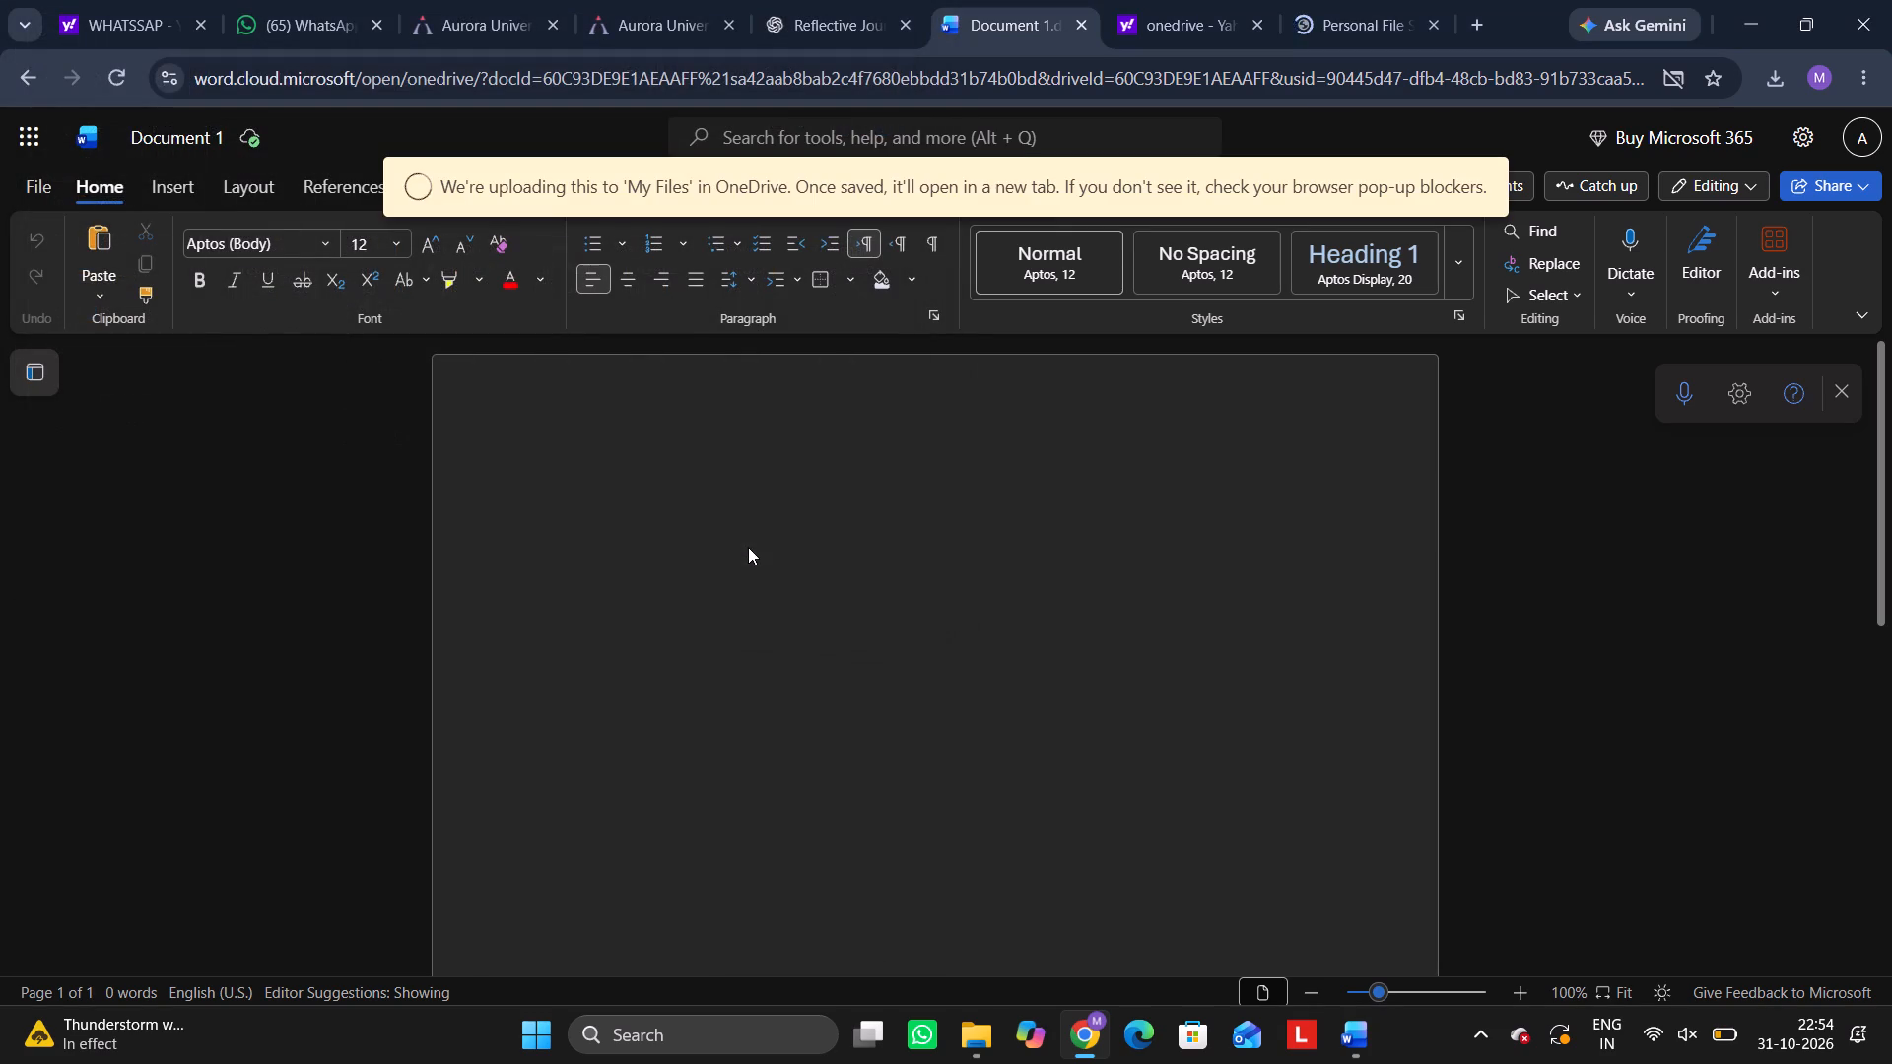
{"action": "left_click", "coordinate": [970, 188]}
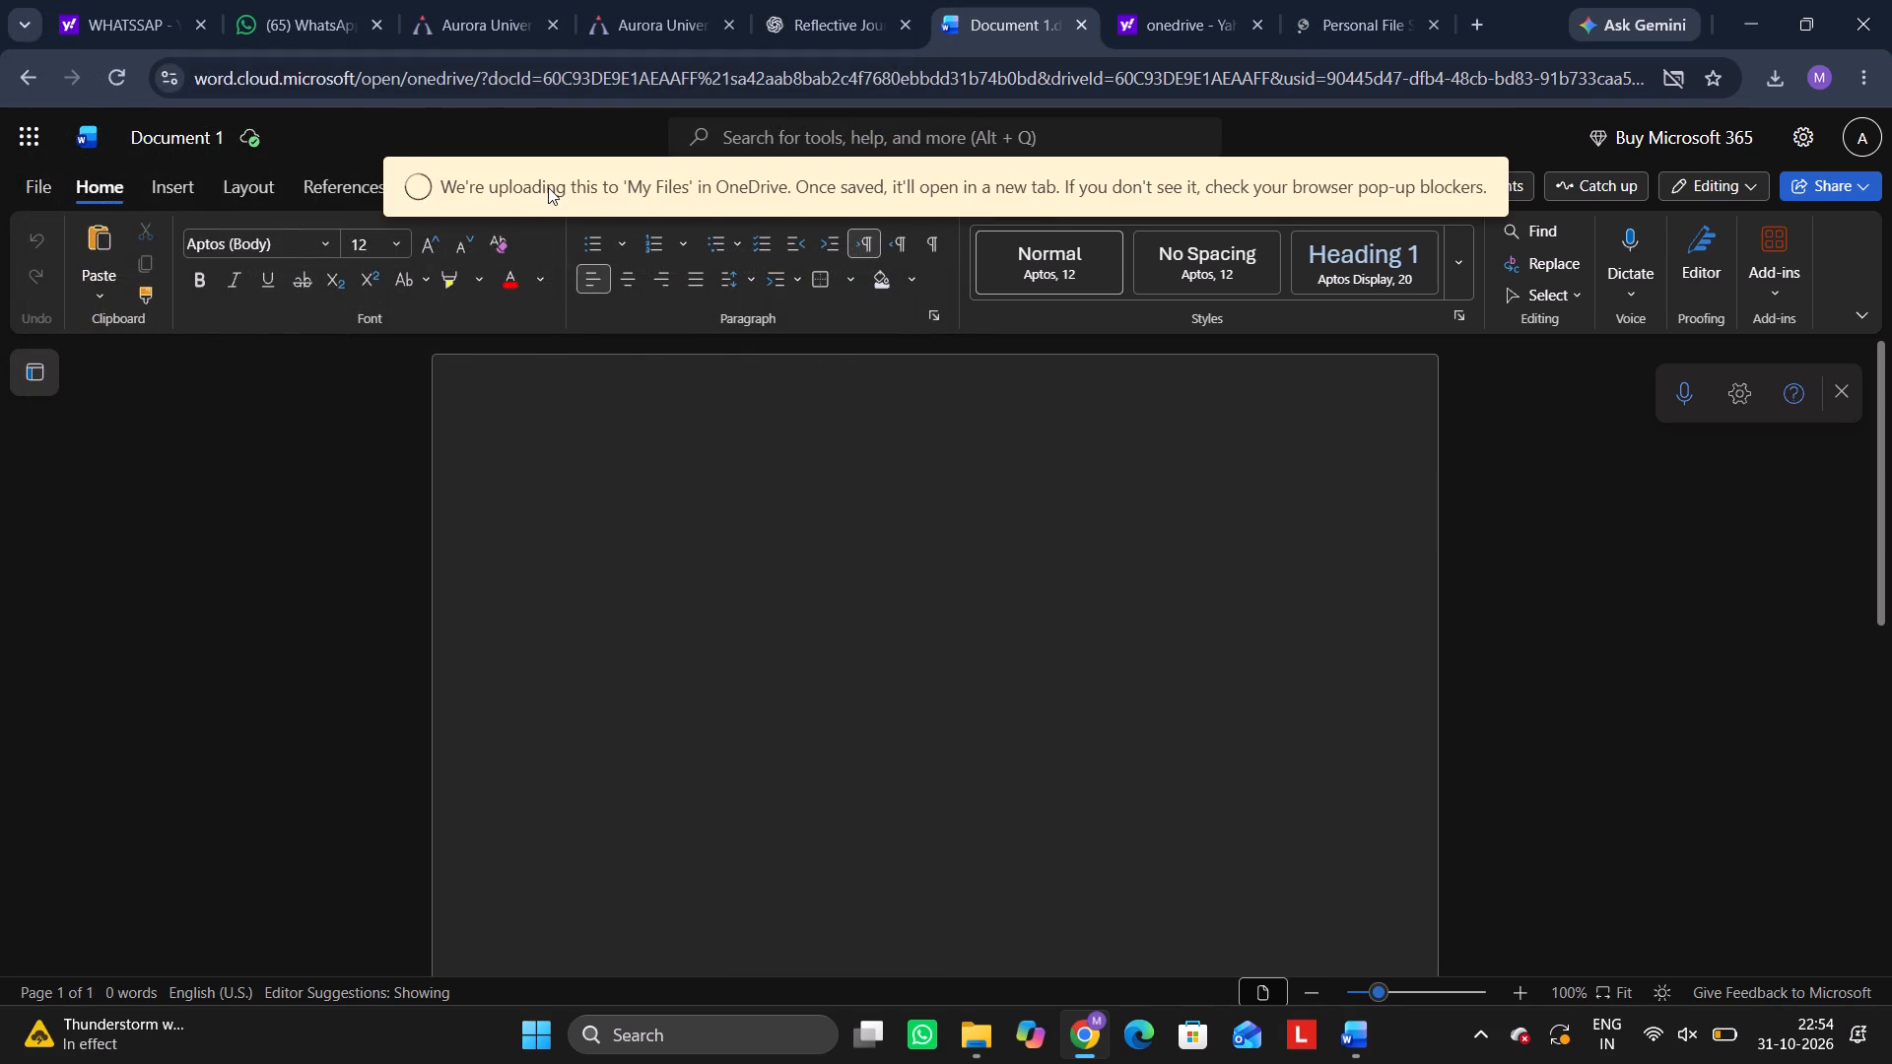
{"action": "left_click", "coordinate": [548, 187]}
{"action": "left_click", "coordinate": [686, 171]}
{"action": "left_click", "coordinate": [1064, 168]}
{"action": "left_click", "coordinate": [1094, 186]}
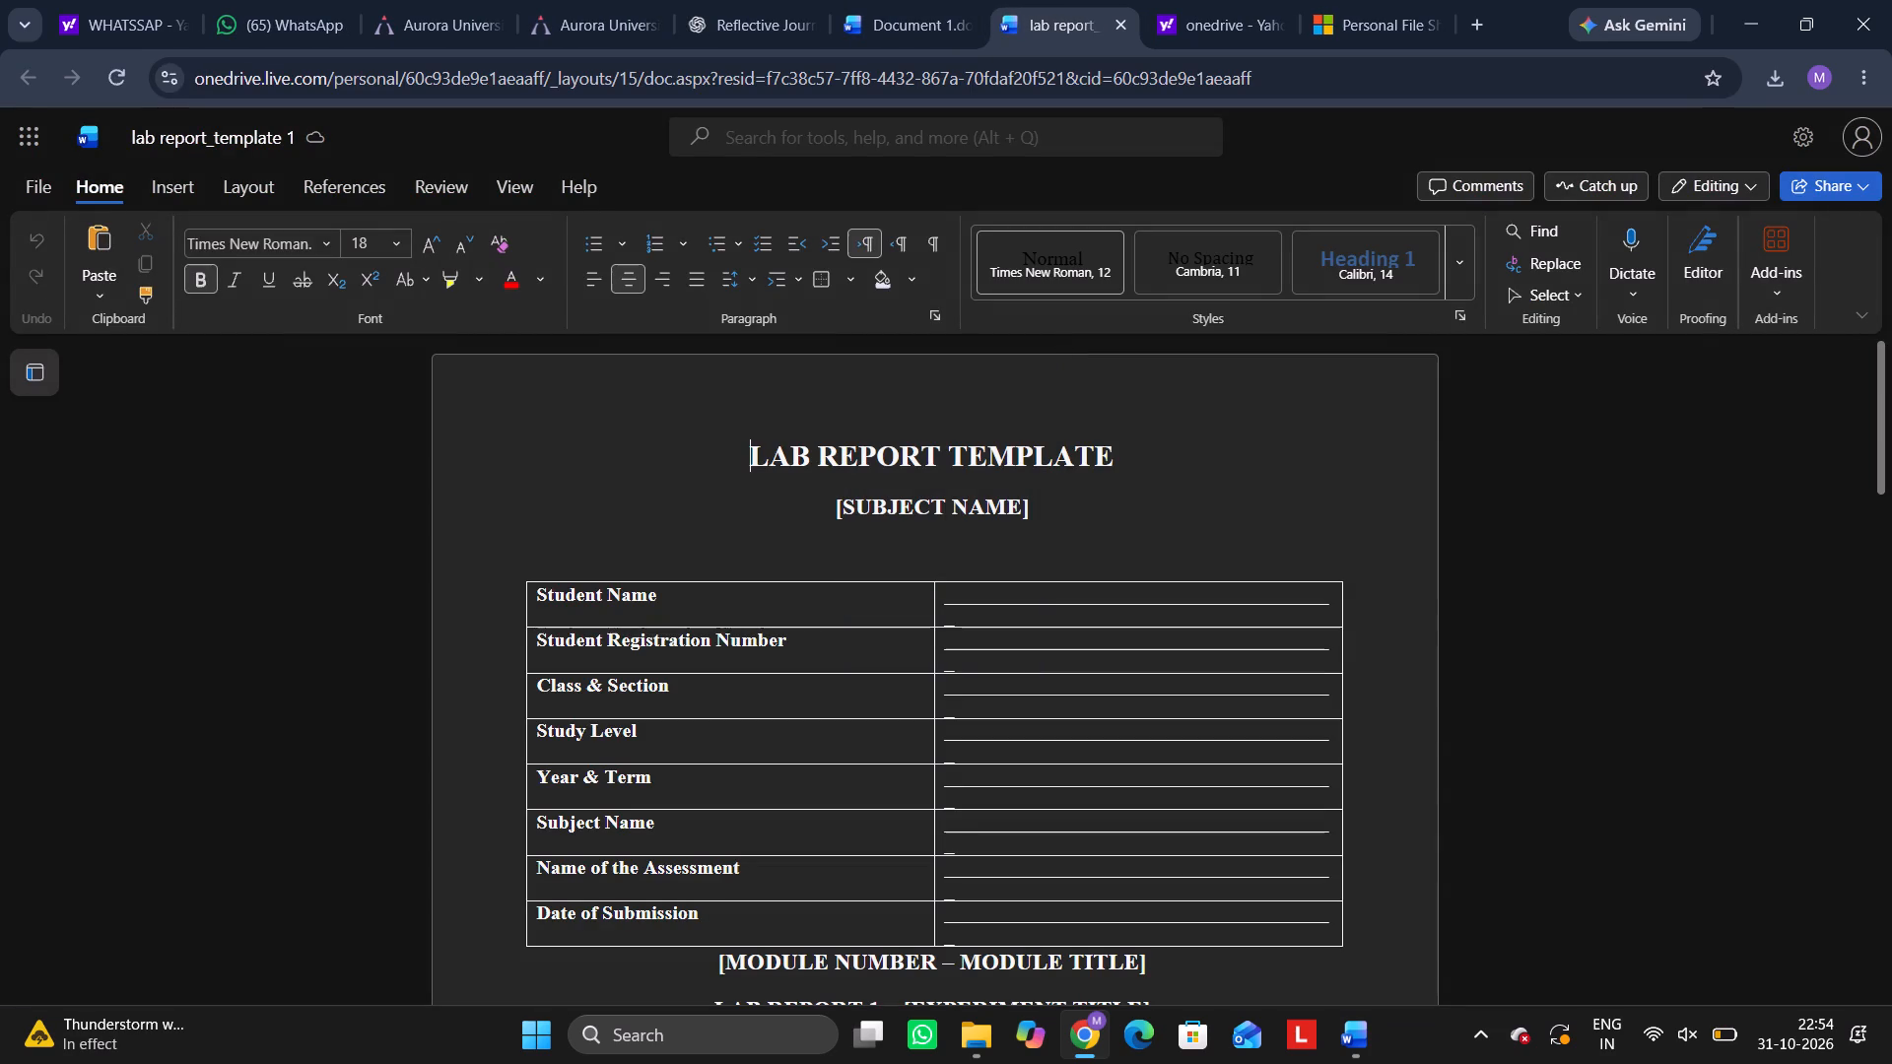
Replace the word TEMPLATE in the document title with 1, making it LAB REPORT 1.
{"action": "scroll", "coordinate": [934, 606], "scroll_direction": "down", "scroll_amount": 1}
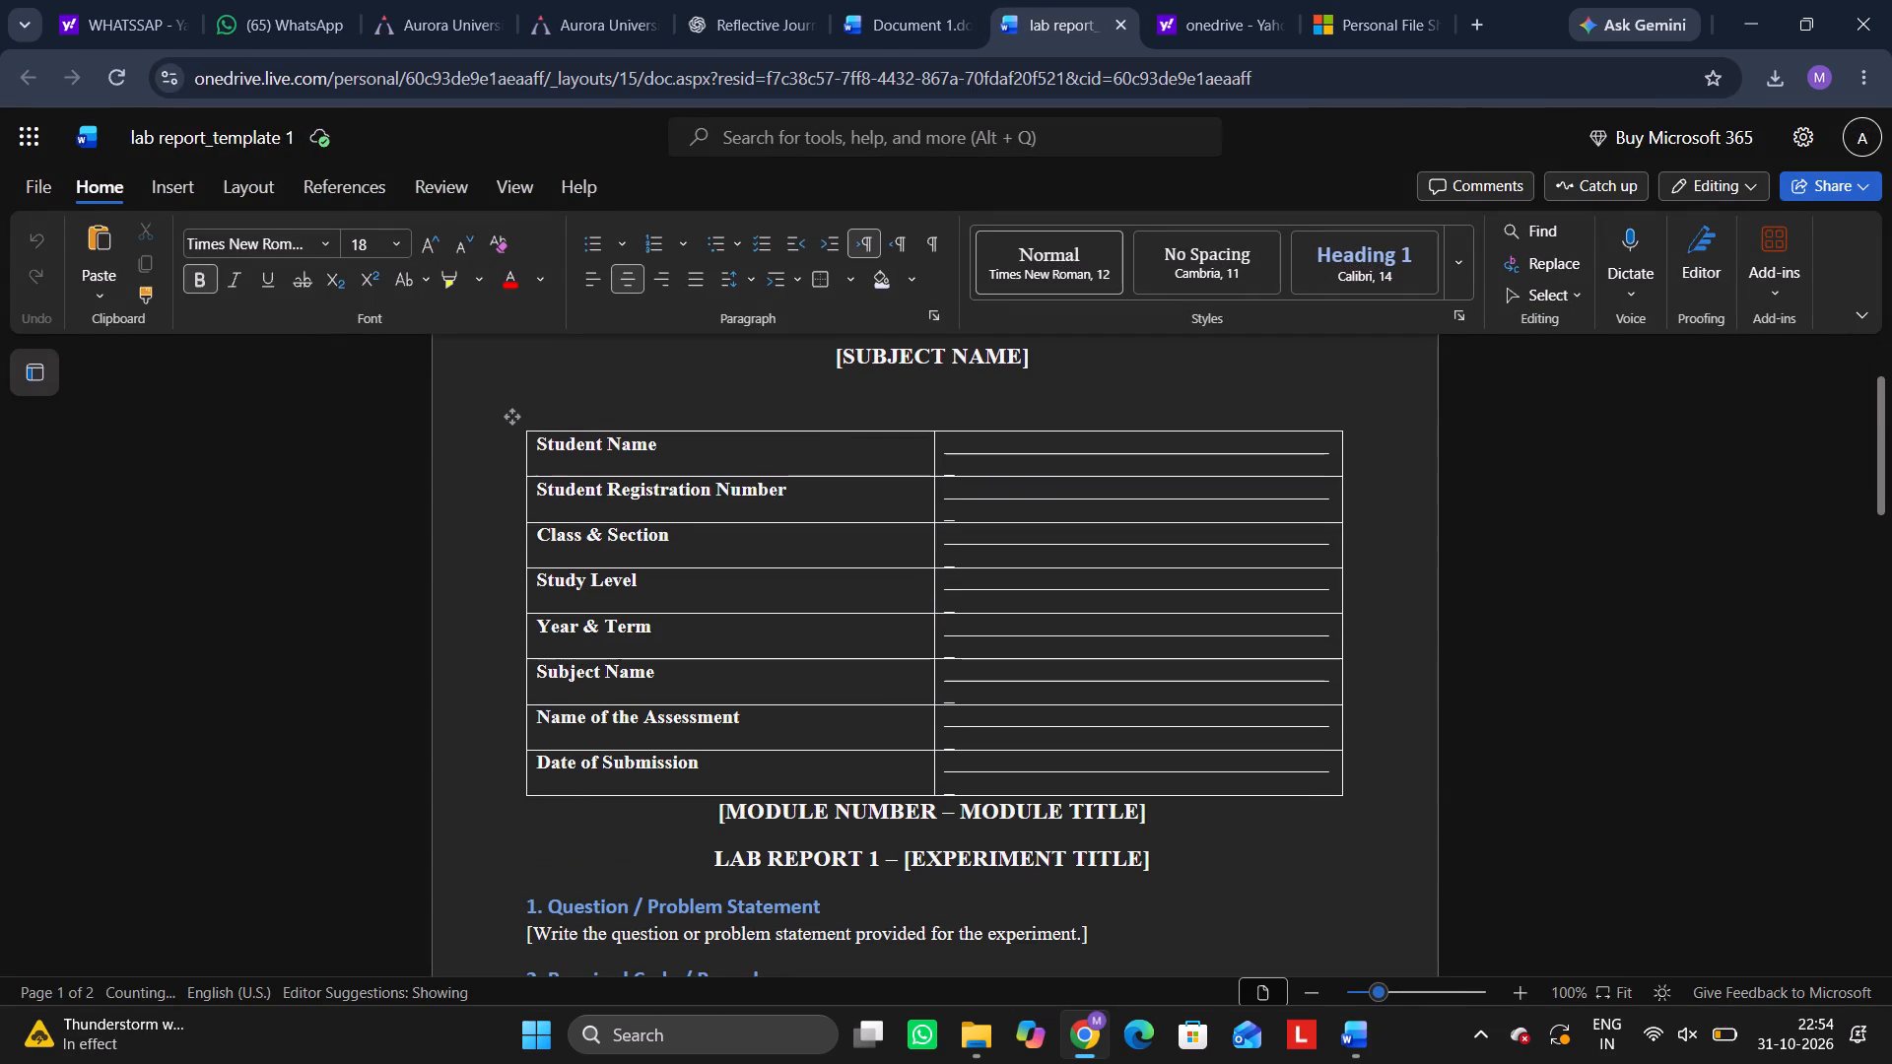
{"action": "scroll", "coordinate": [934, 606], "scroll_direction": "down", "scroll_amount": 1}
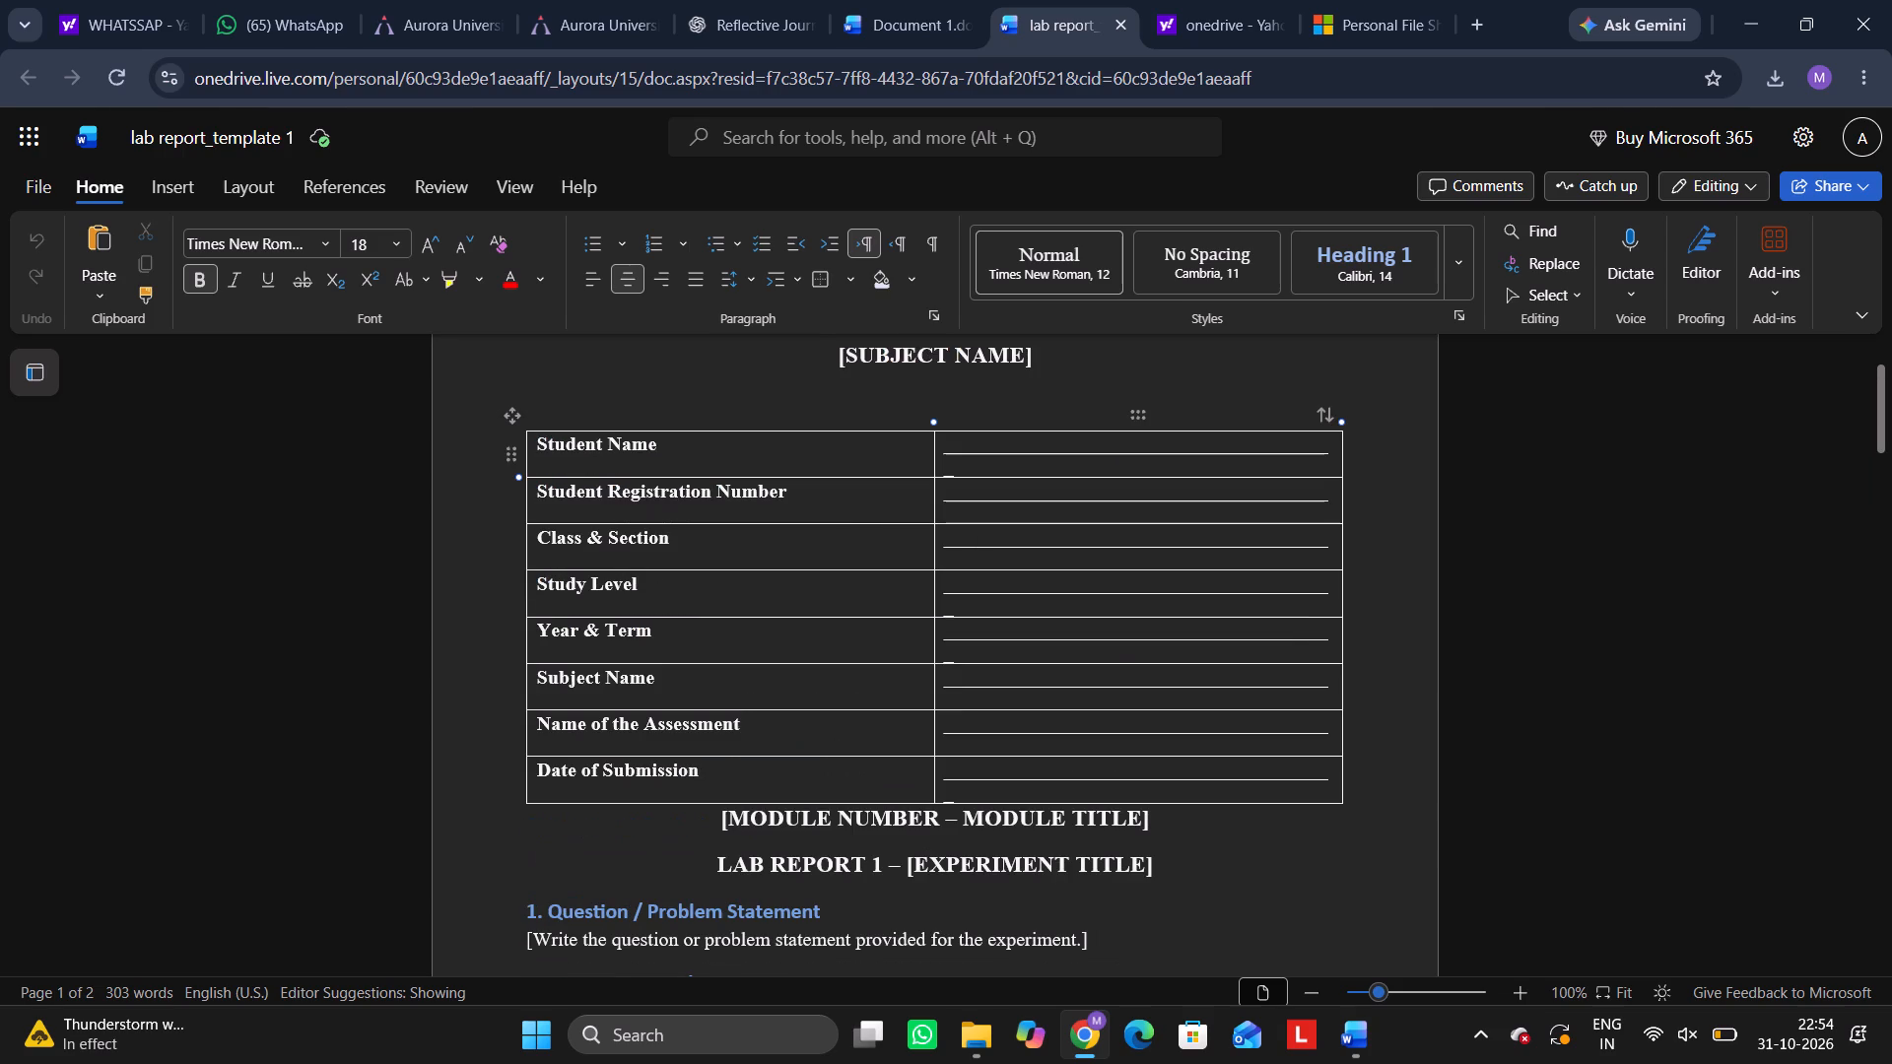
{"action": "scroll", "coordinate": [1038, 781], "scroll_direction": "right", "scroll_amount": 2}
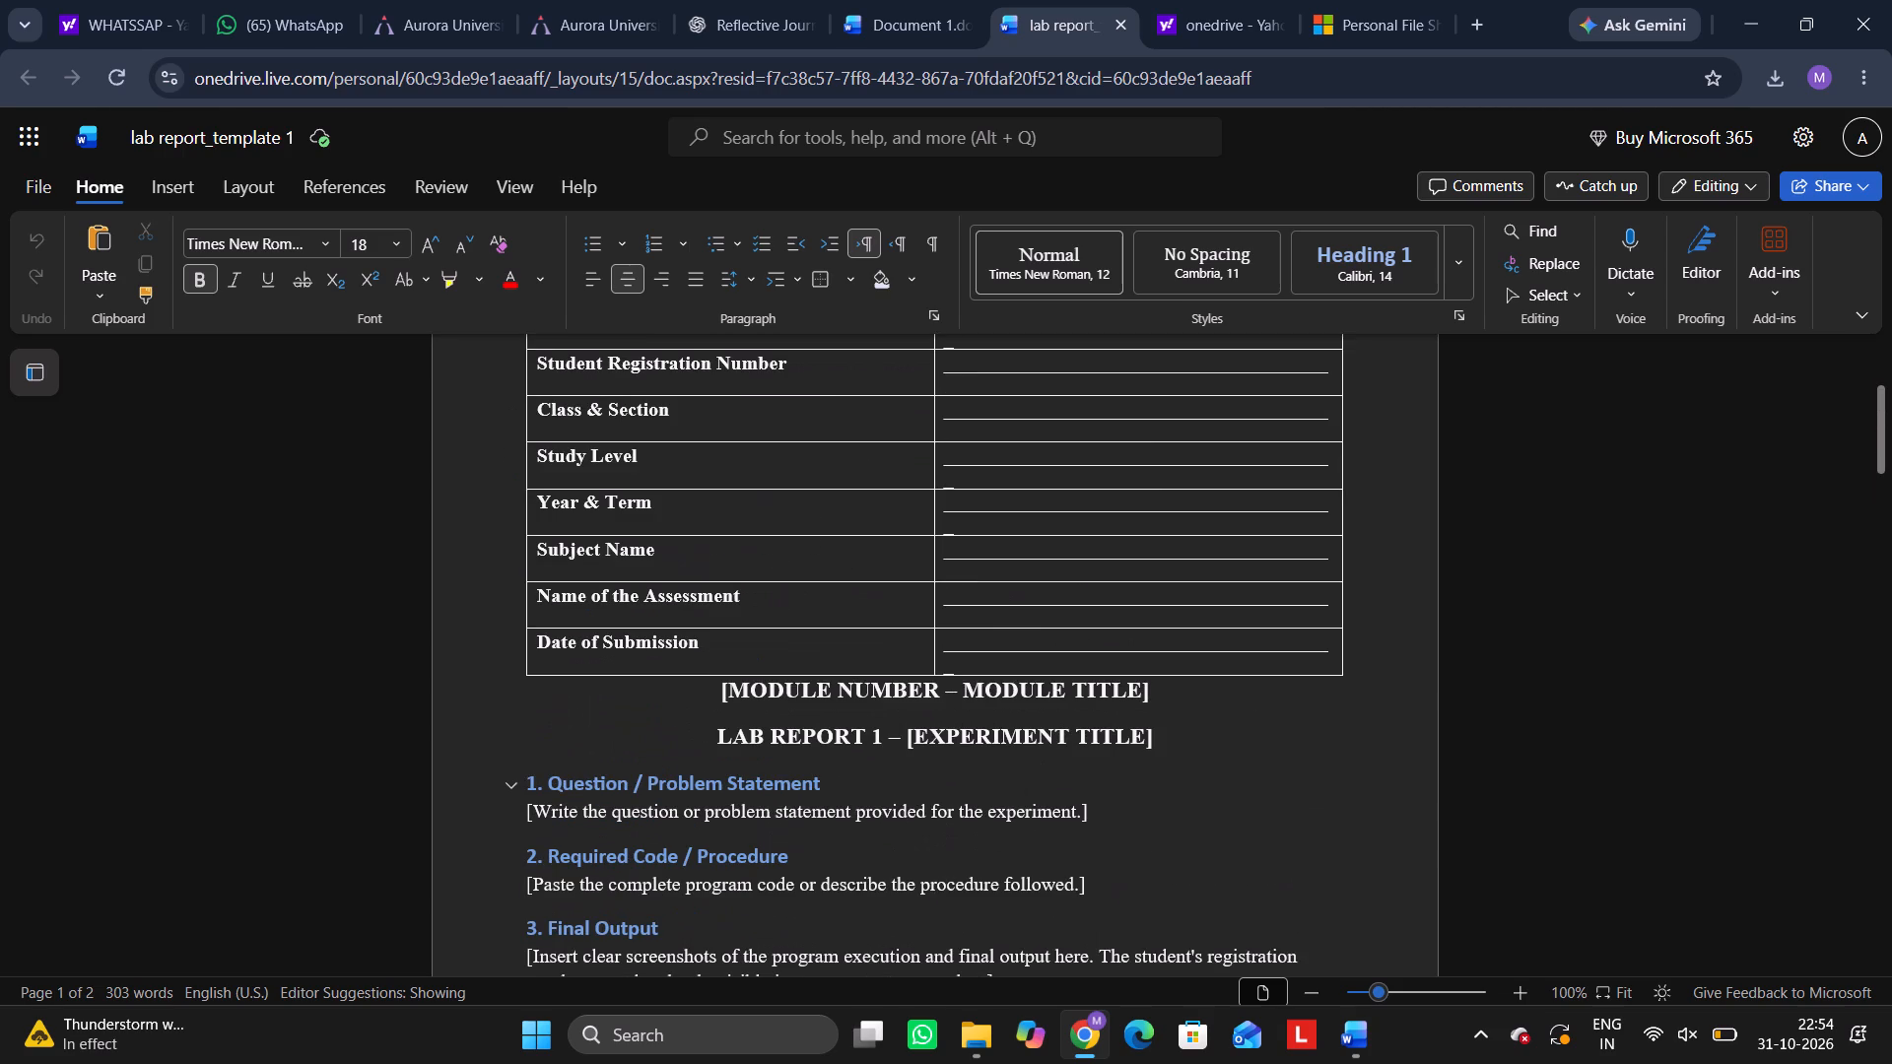
{"action": "scroll", "coordinate": [1038, 781], "scroll_direction": "up", "scroll_amount": 1}
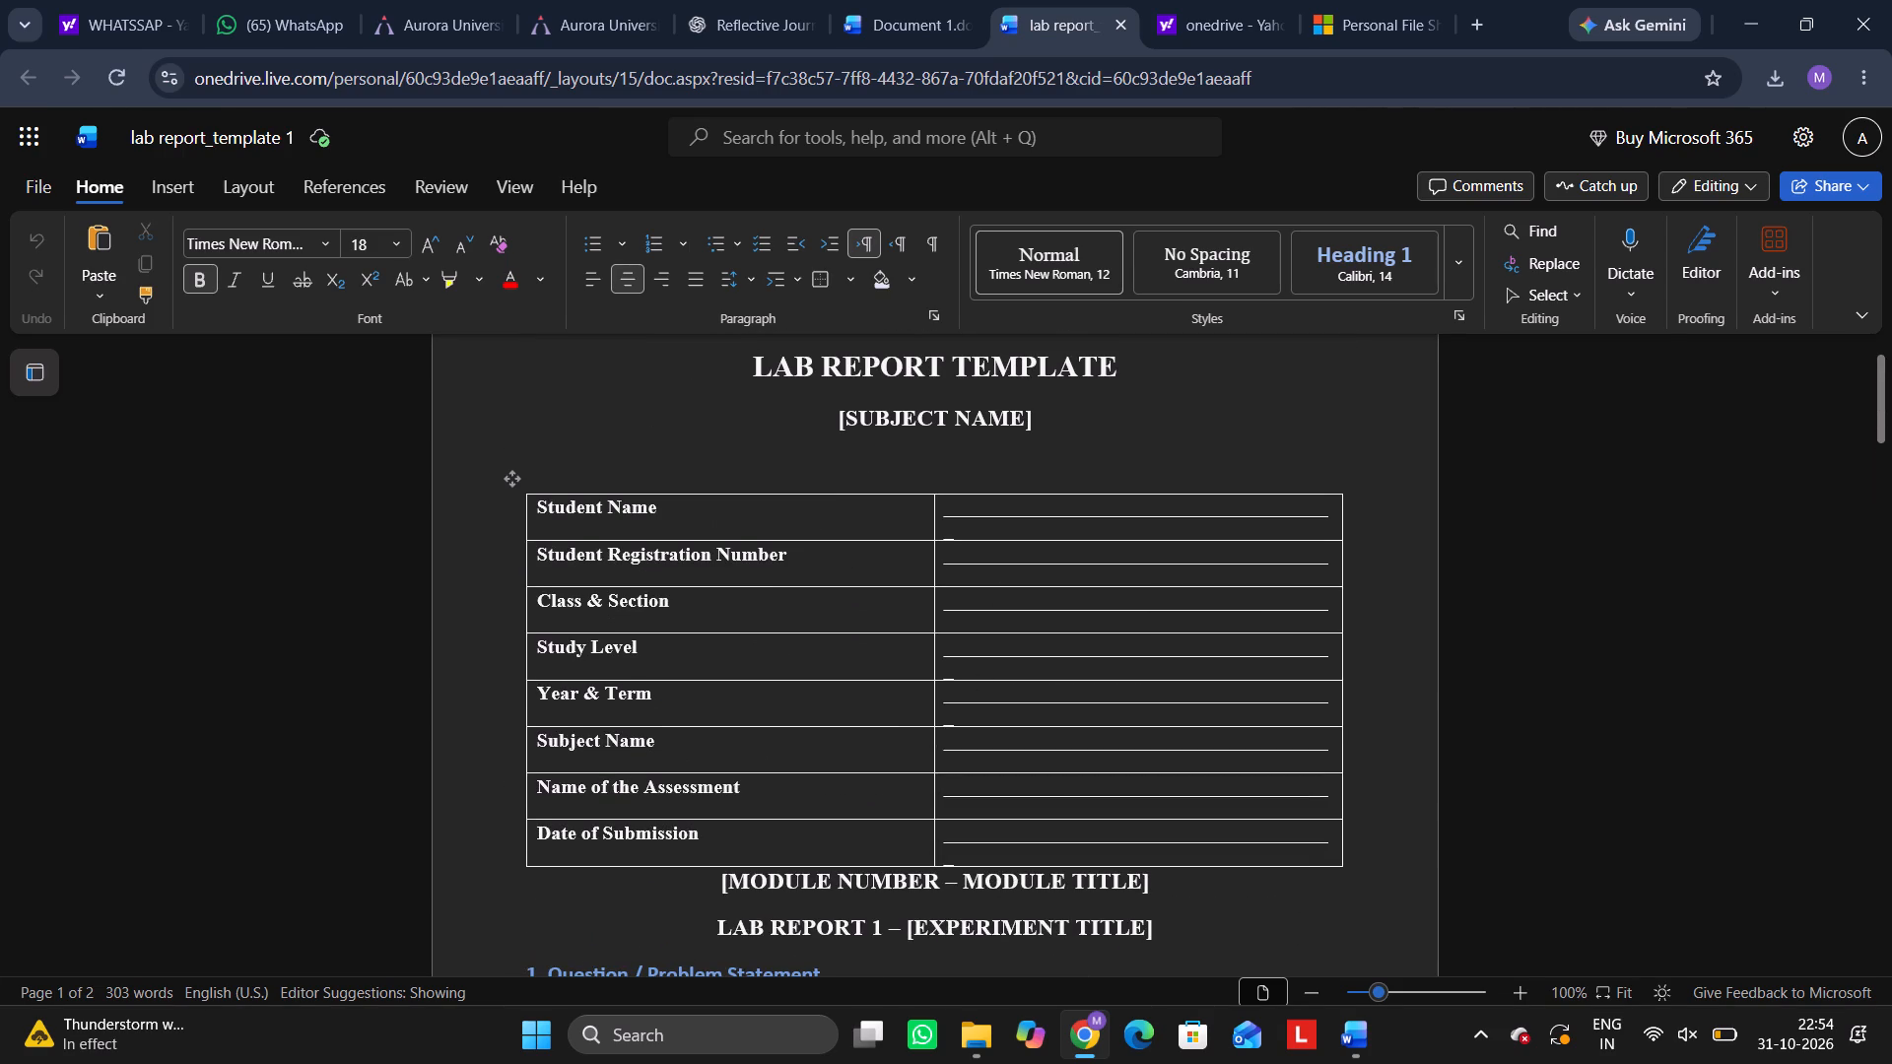
{"action": "scroll", "coordinate": [1003, 545], "scroll_direction": "up", "scroll_amount": 1}
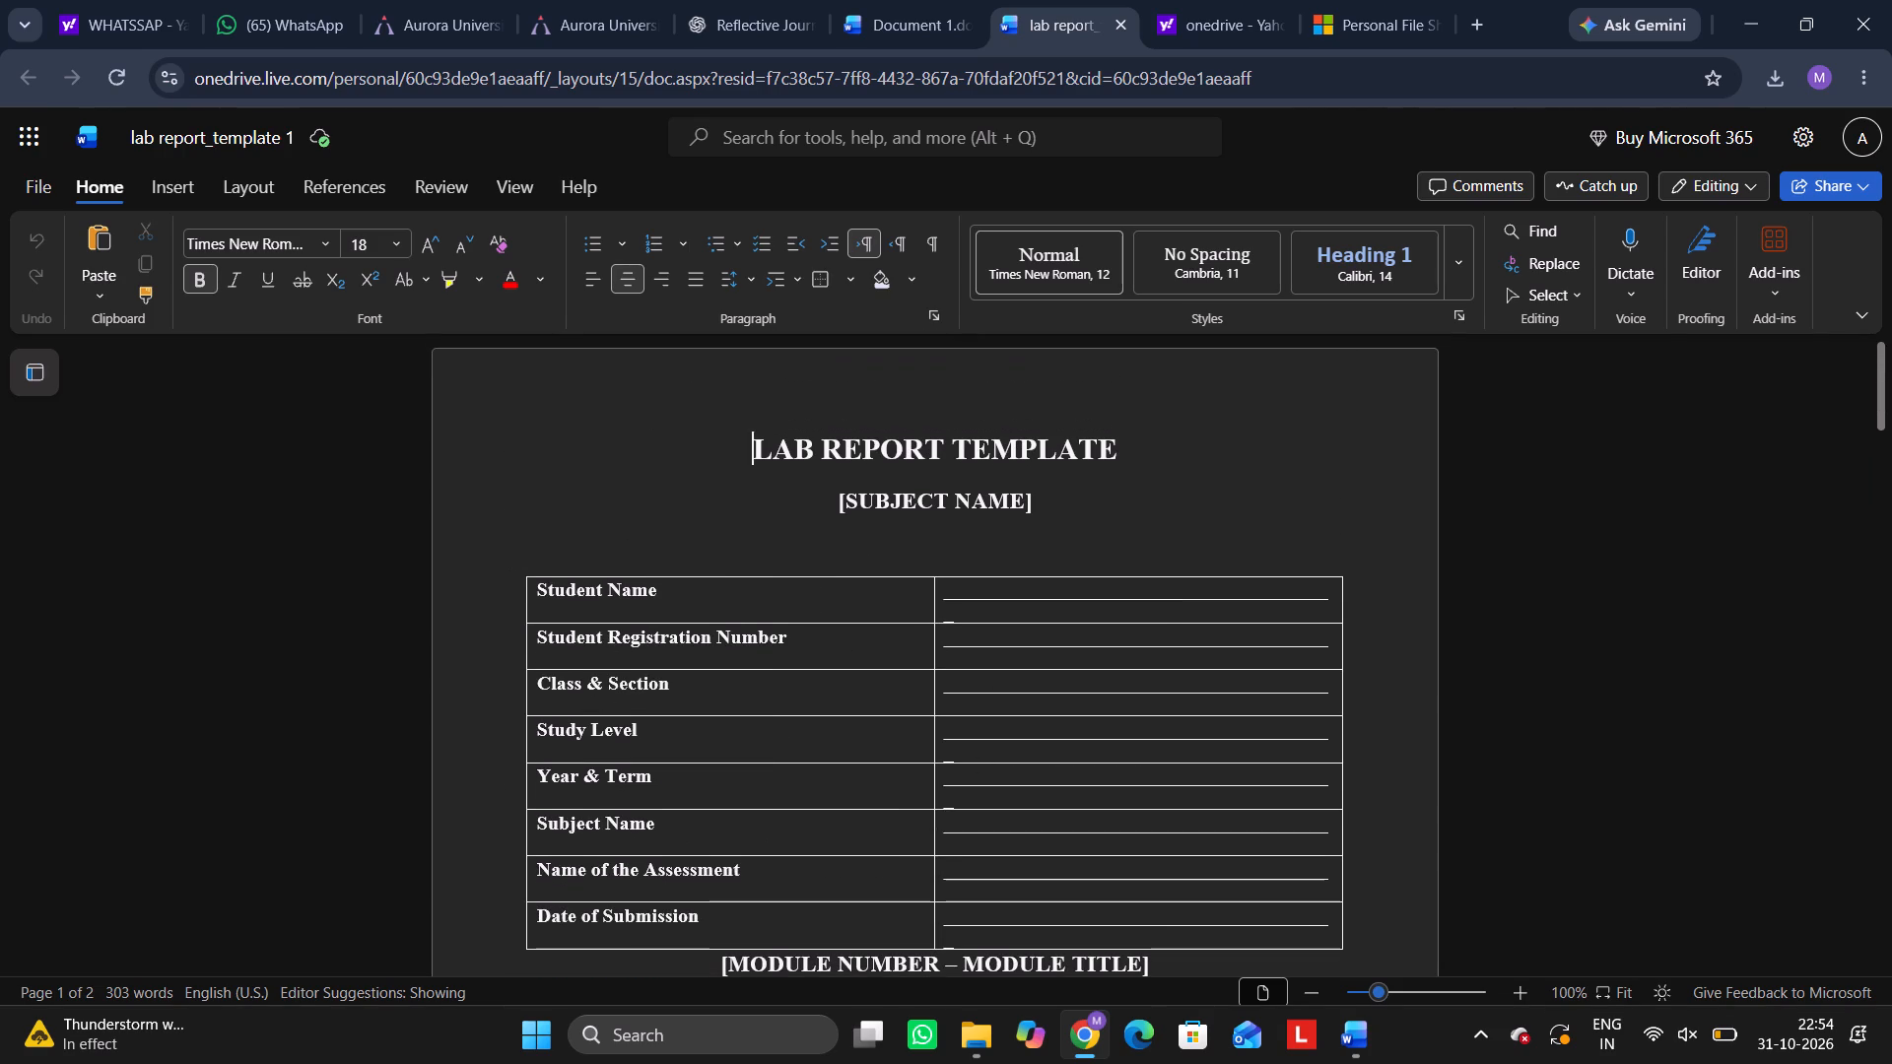
{"action": "left_click", "coordinate": [1121, 457]}
{"action": "key", "text": "BackSpace"}
{"action": "key", "text": "BackSpace"}
{"action": "key", "text": "BackSpace"}
{"action": "key", "text": "BackSpace"}
{"action": "key", "text": "BackSpace"}
{"action": "key", "text": "BackSpace"}
{"action": "key", "text": "BackSpace"}
{"action": "key", "text": "BackSpace"}
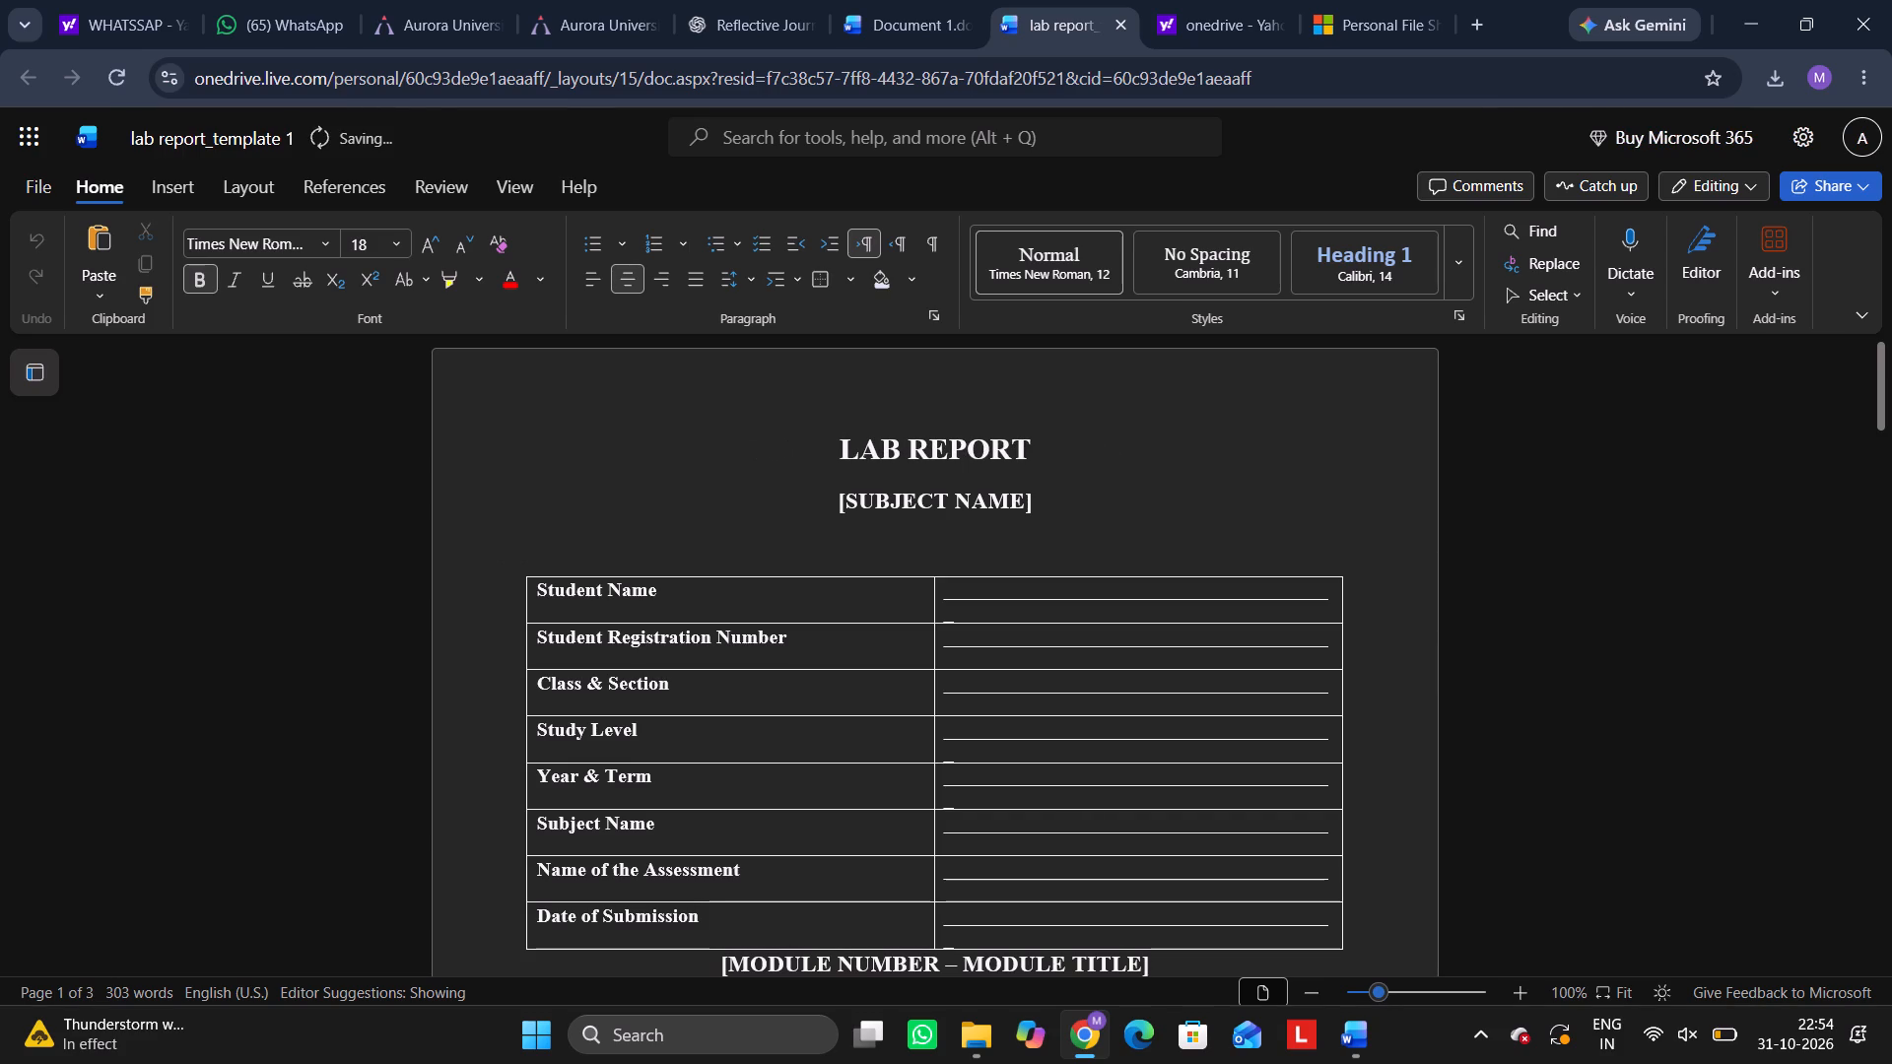
{"action": "key", "text": "1"}
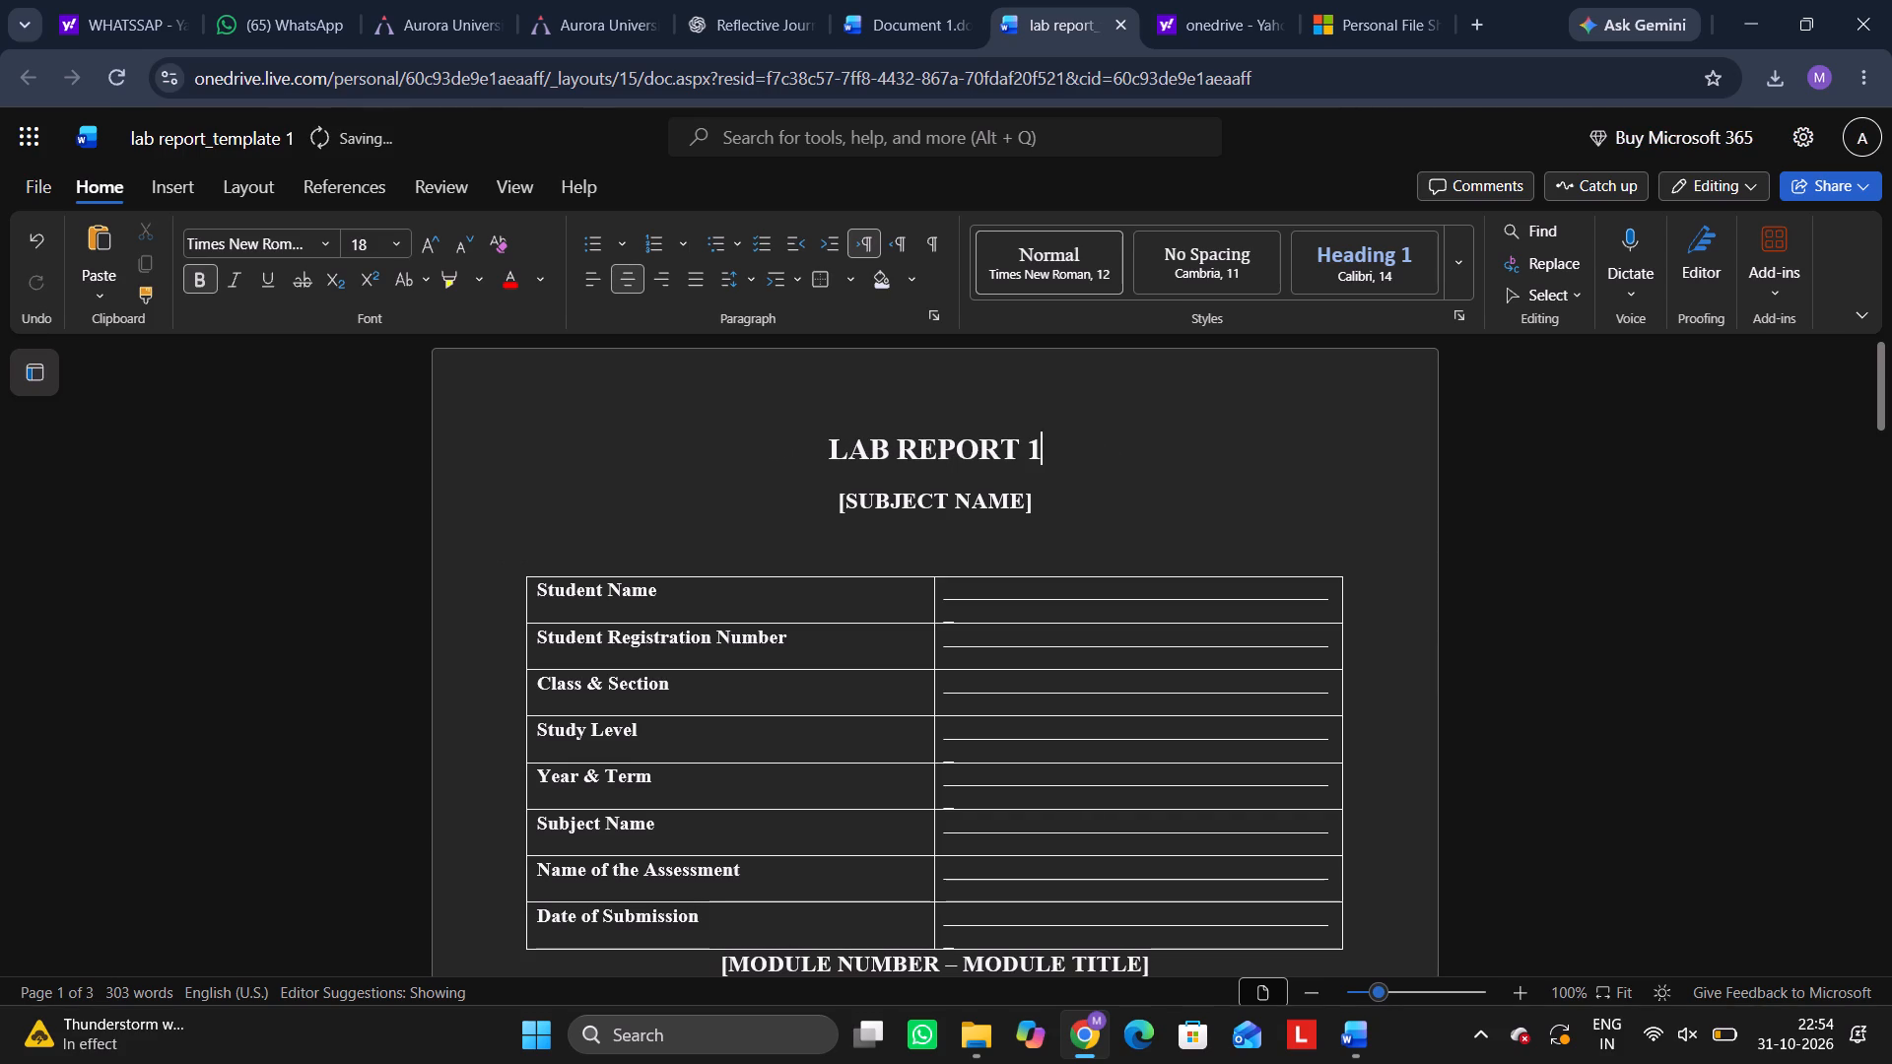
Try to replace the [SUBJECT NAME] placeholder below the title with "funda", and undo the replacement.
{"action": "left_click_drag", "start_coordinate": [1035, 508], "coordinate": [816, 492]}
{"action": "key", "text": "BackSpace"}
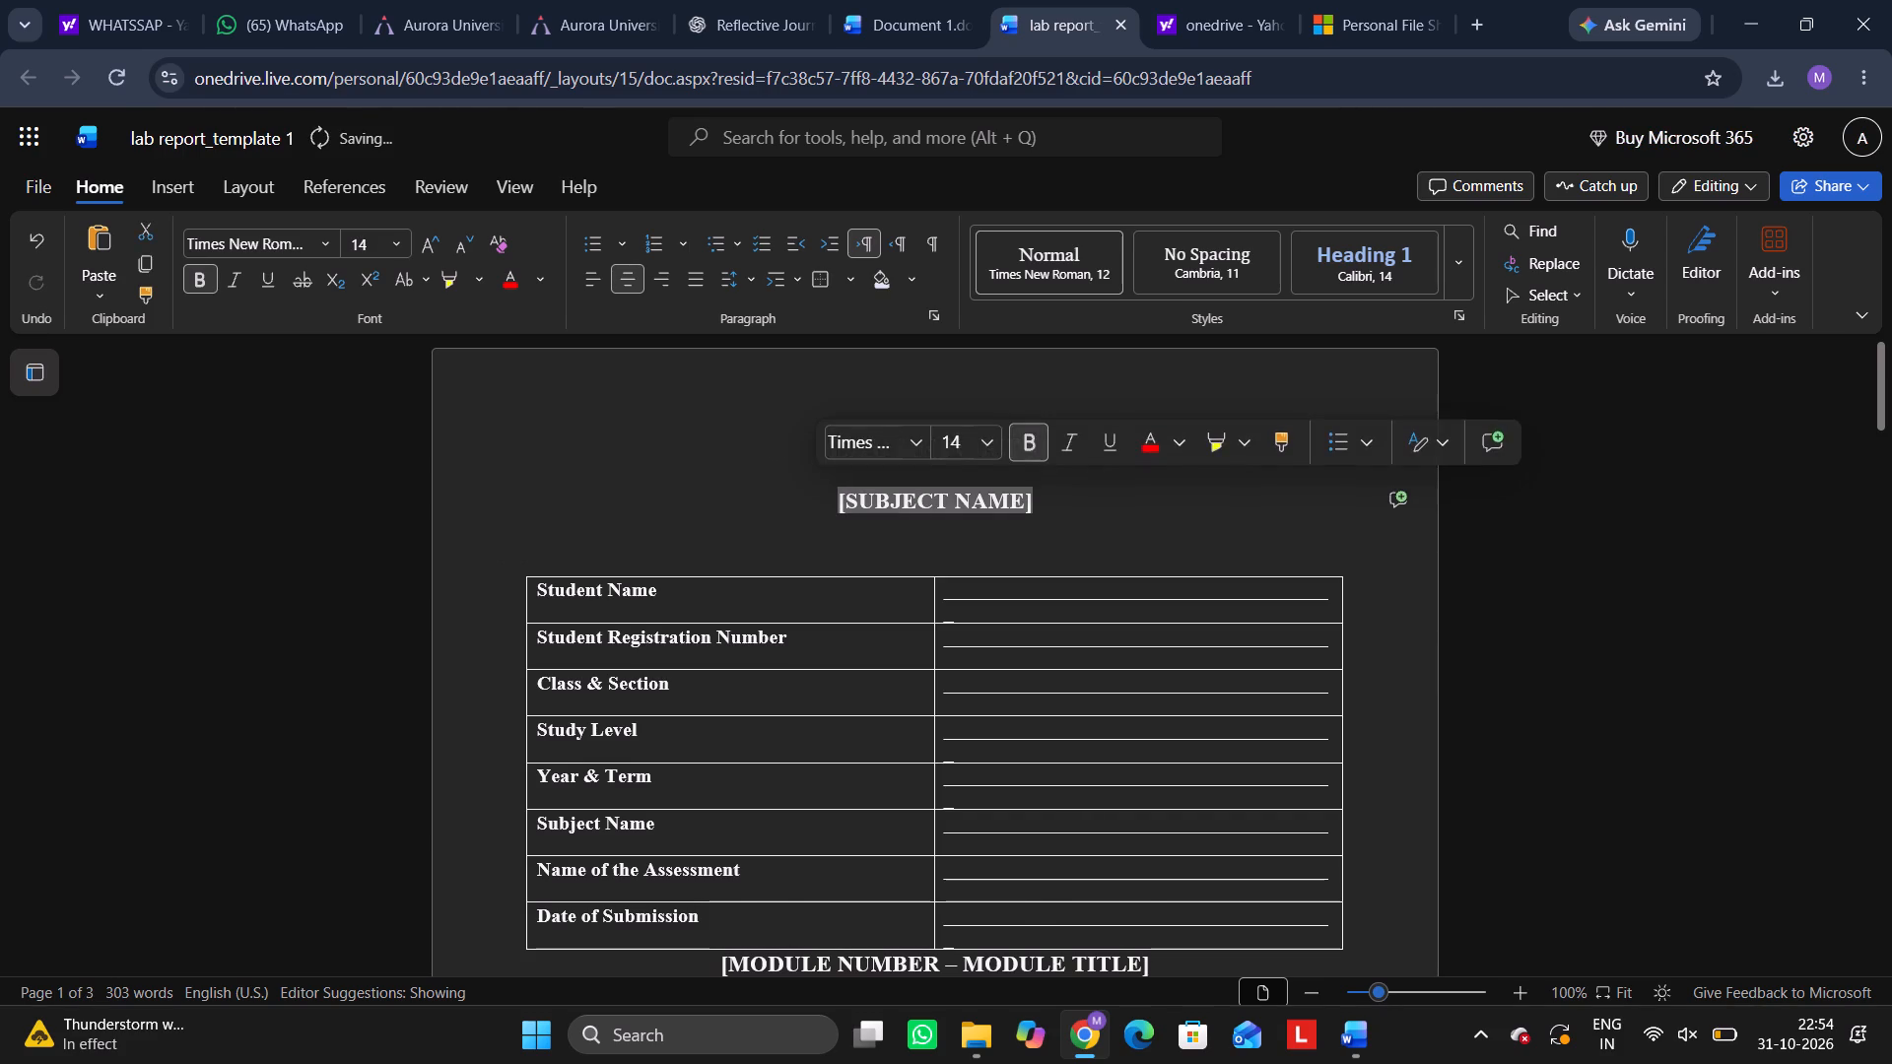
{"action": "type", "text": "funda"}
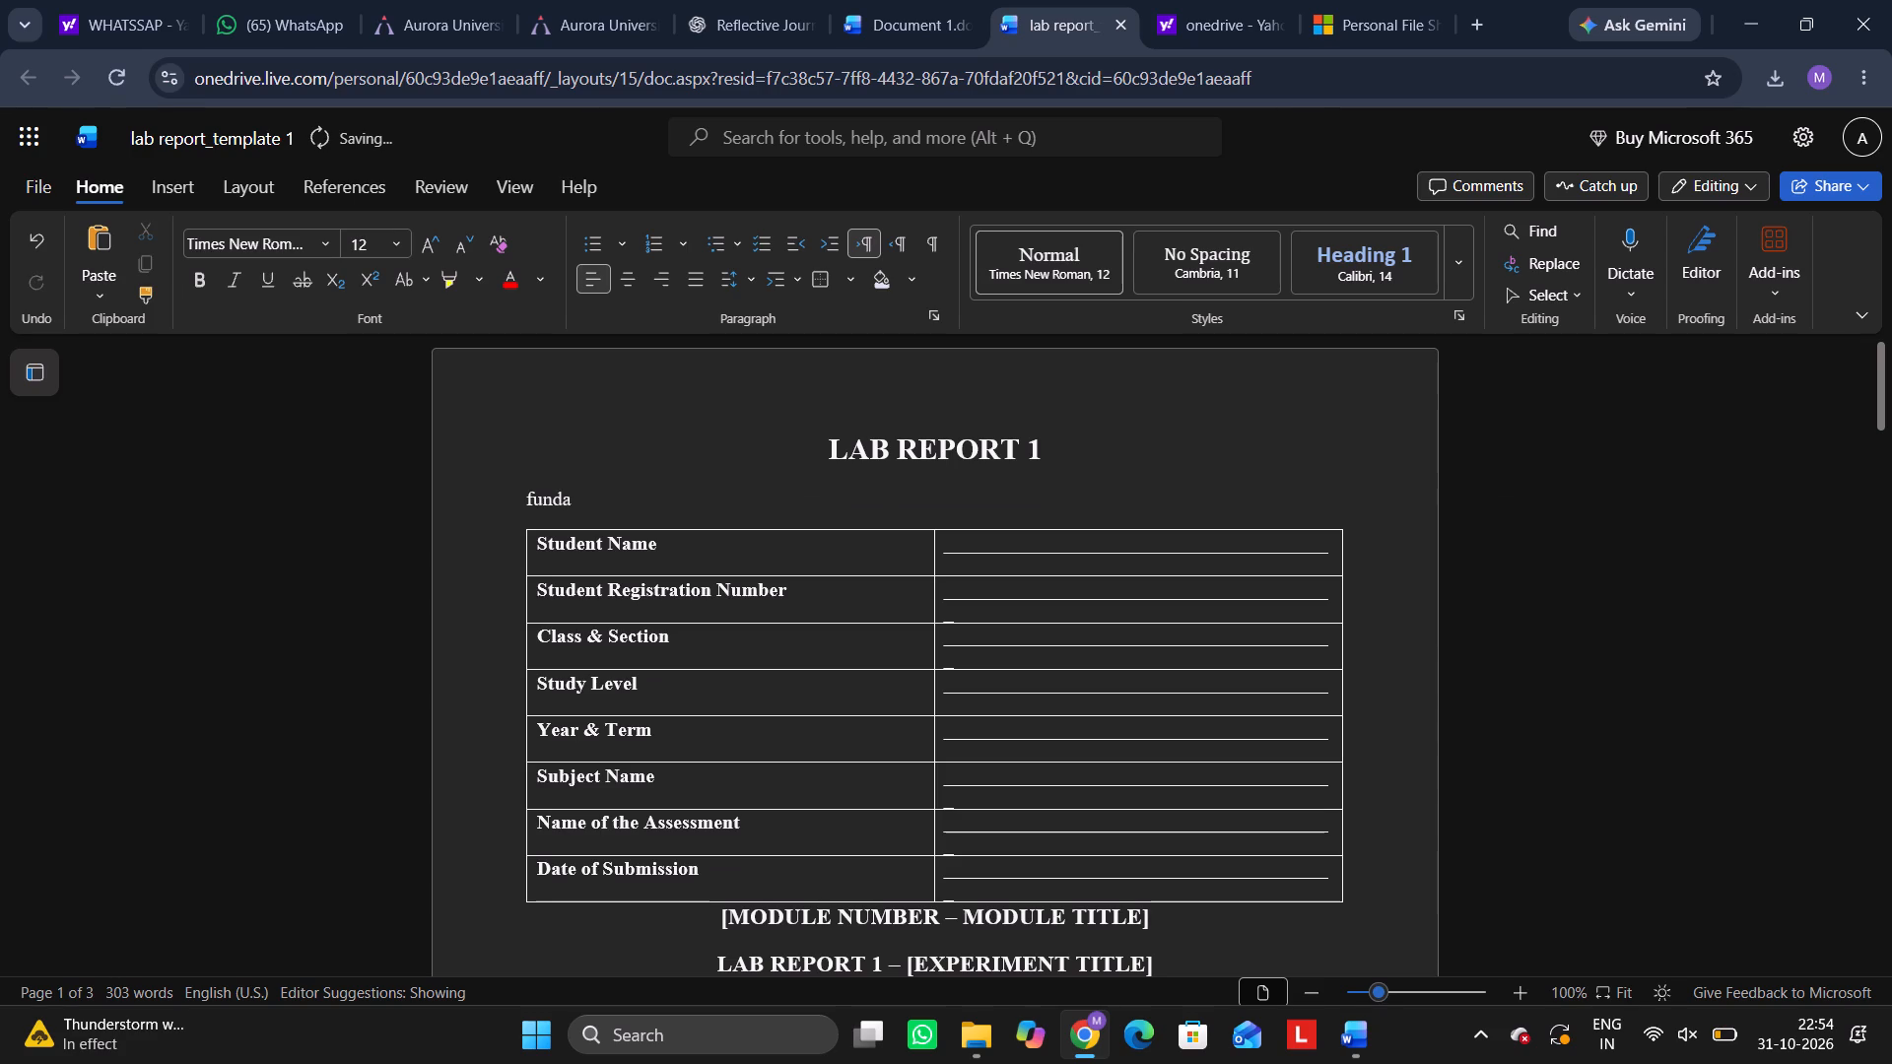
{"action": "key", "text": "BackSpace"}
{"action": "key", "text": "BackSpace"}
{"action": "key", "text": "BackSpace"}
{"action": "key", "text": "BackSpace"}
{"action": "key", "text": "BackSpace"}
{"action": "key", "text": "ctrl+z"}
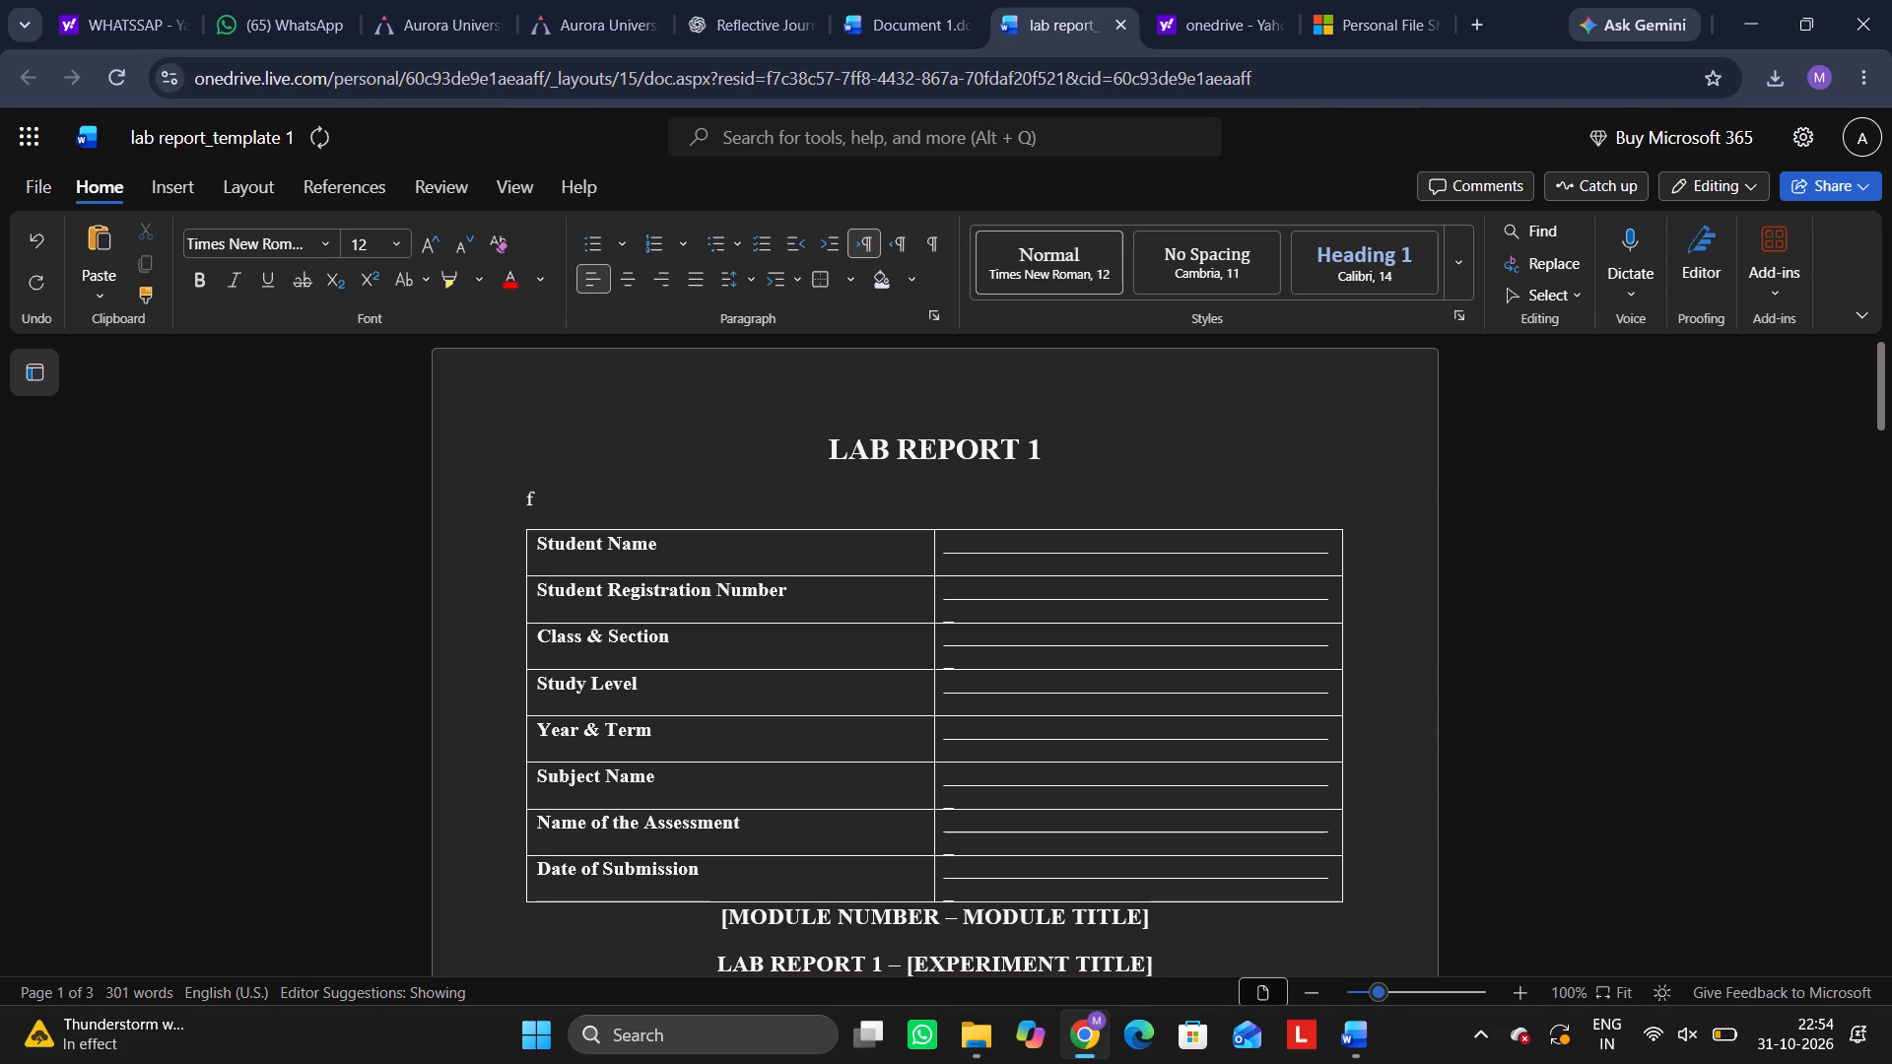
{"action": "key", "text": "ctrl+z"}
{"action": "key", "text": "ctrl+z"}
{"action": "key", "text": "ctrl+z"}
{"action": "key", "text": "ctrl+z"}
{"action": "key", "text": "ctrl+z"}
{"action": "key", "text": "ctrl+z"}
Delete the whole [SUBJECT NAME] placeholder below the LAB REPORT 1 title.
{"action": "left_click", "coordinate": [934, 509]}
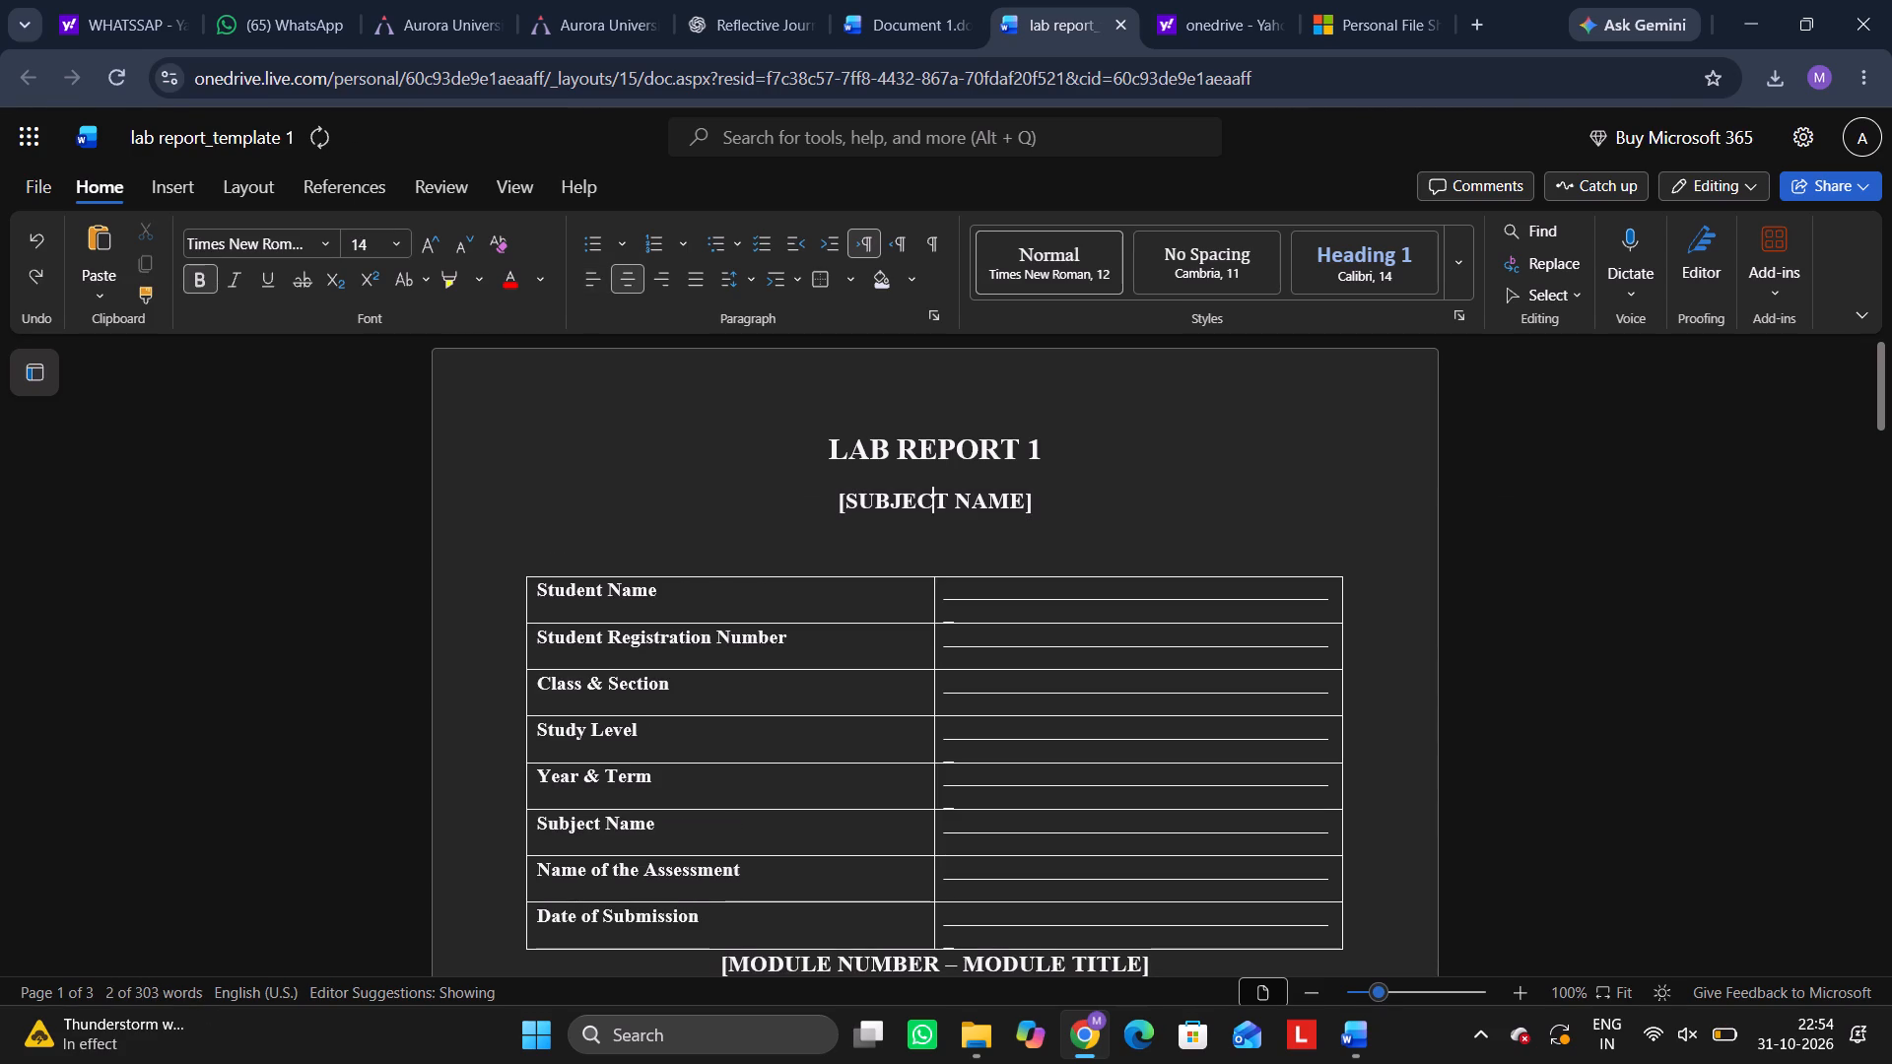
{"action": "type", "text": "fy"}
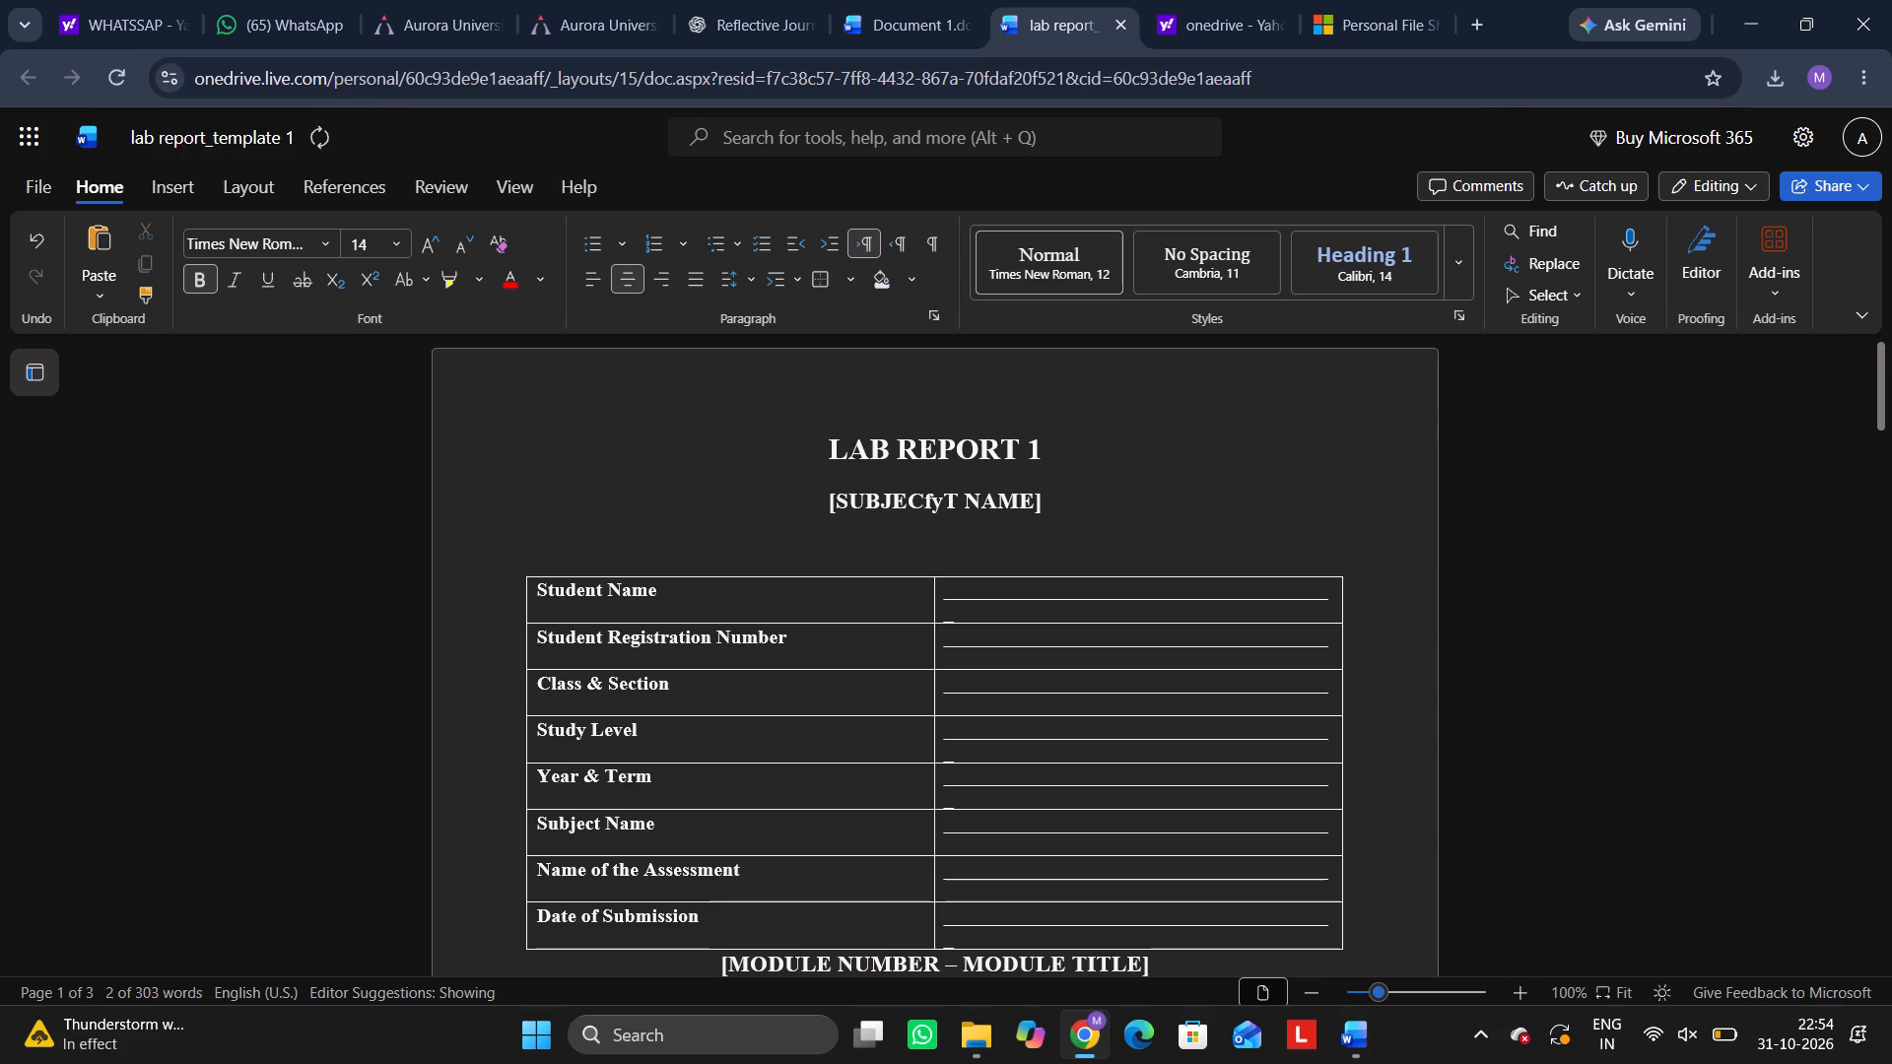
{"action": "key", "text": "BackSpace"}
{"action": "key", "text": "BackSpace"}
{"action": "key", "text": "BackSpace"}
{"action": "key", "text": "BackSpace"}
{"action": "key", "text": "BackSpace"}
{"action": "key", "text": "BackSpace"}
{"action": "key", "text": "BackSpace"}
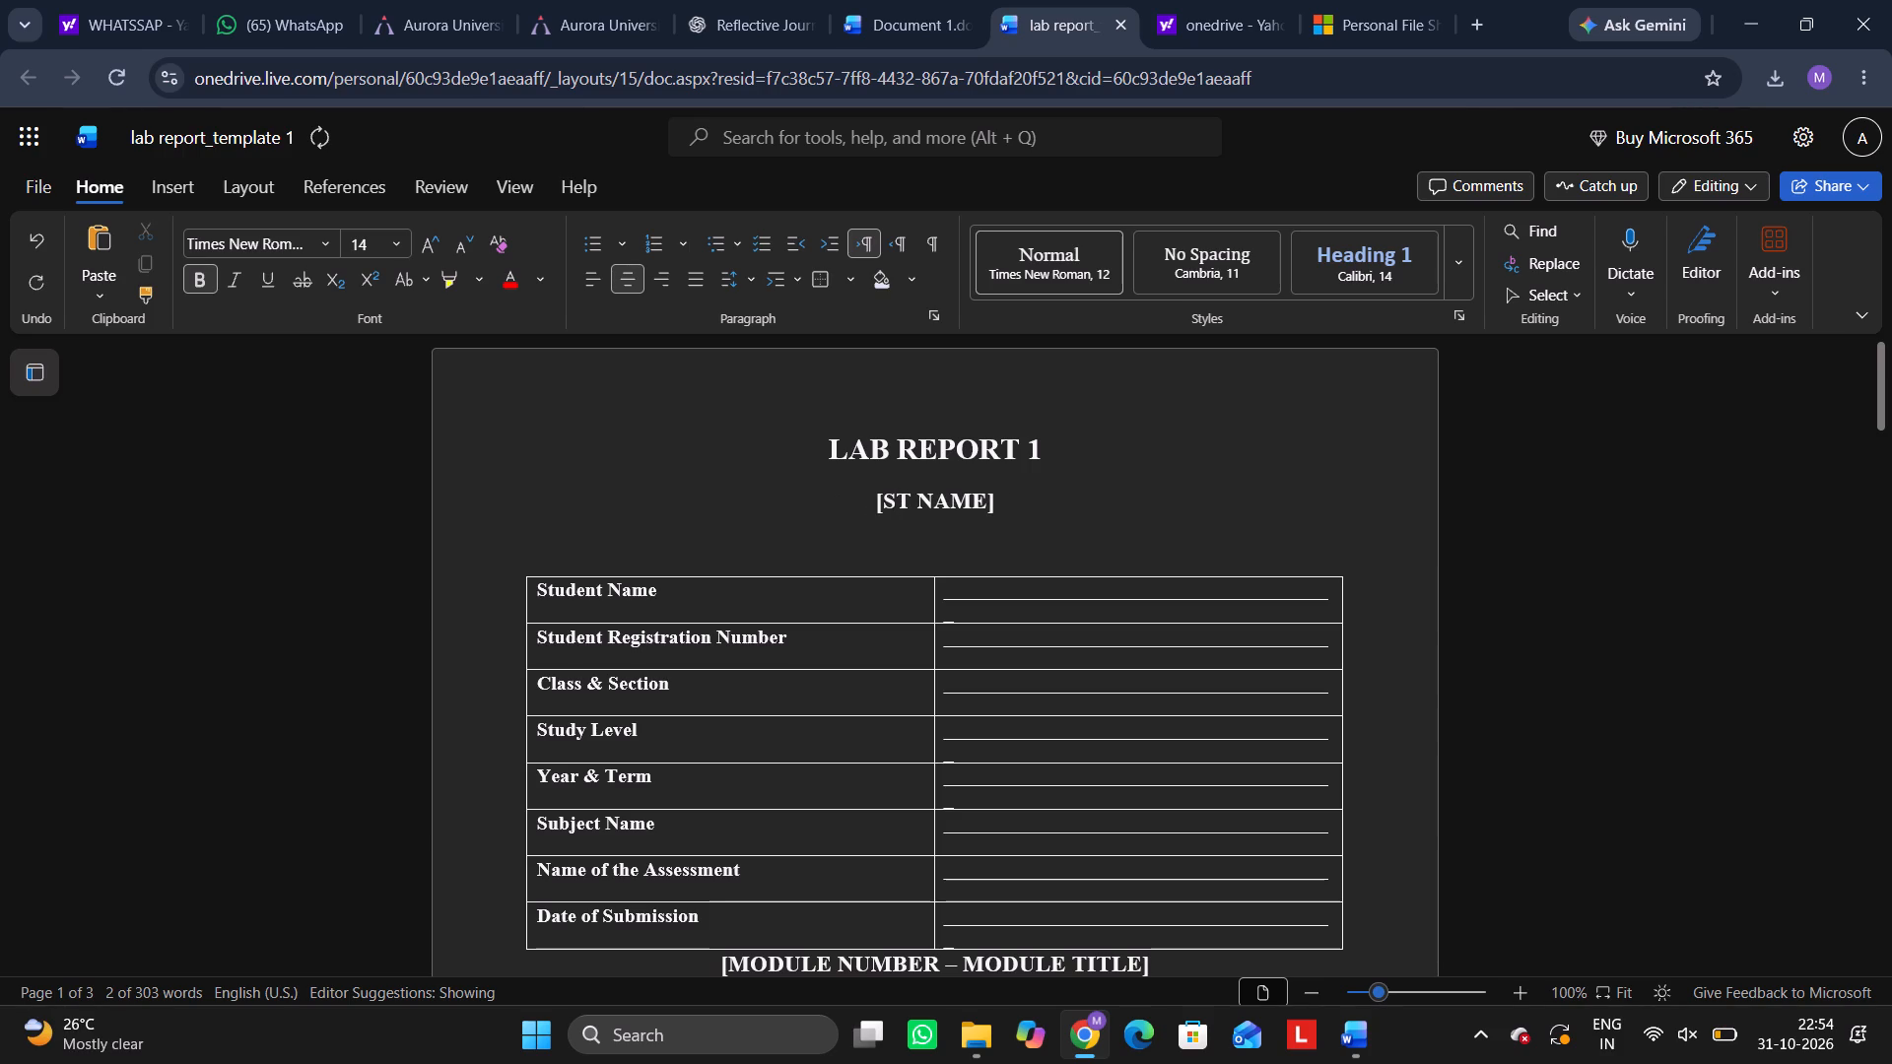
{"action": "key", "text": "BackSpace"}
{"action": "left_click_drag", "start_coordinate": [995, 507], "coordinate": [877, 506]}
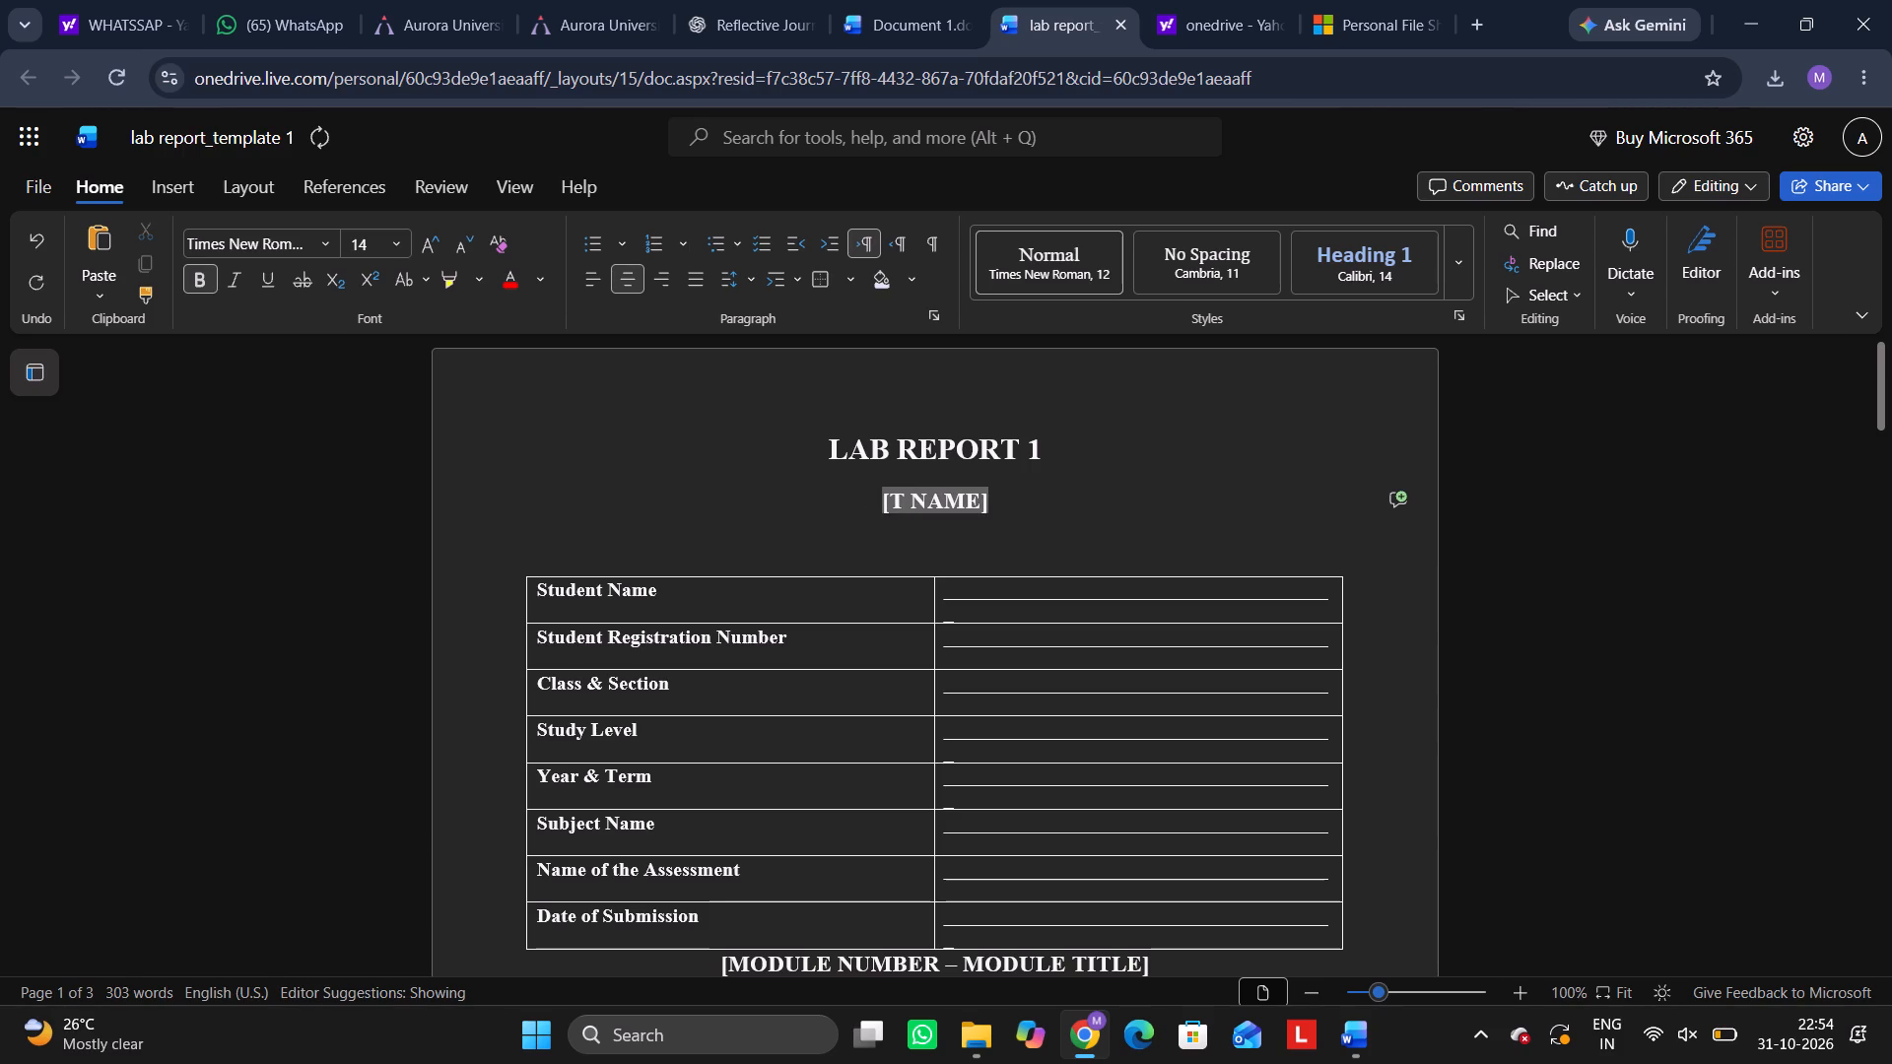
{"action": "left_click_drag", "start_coordinate": [877, 506], "coordinate": [846, 502]}
{"action": "key", "text": "BackSpace"}
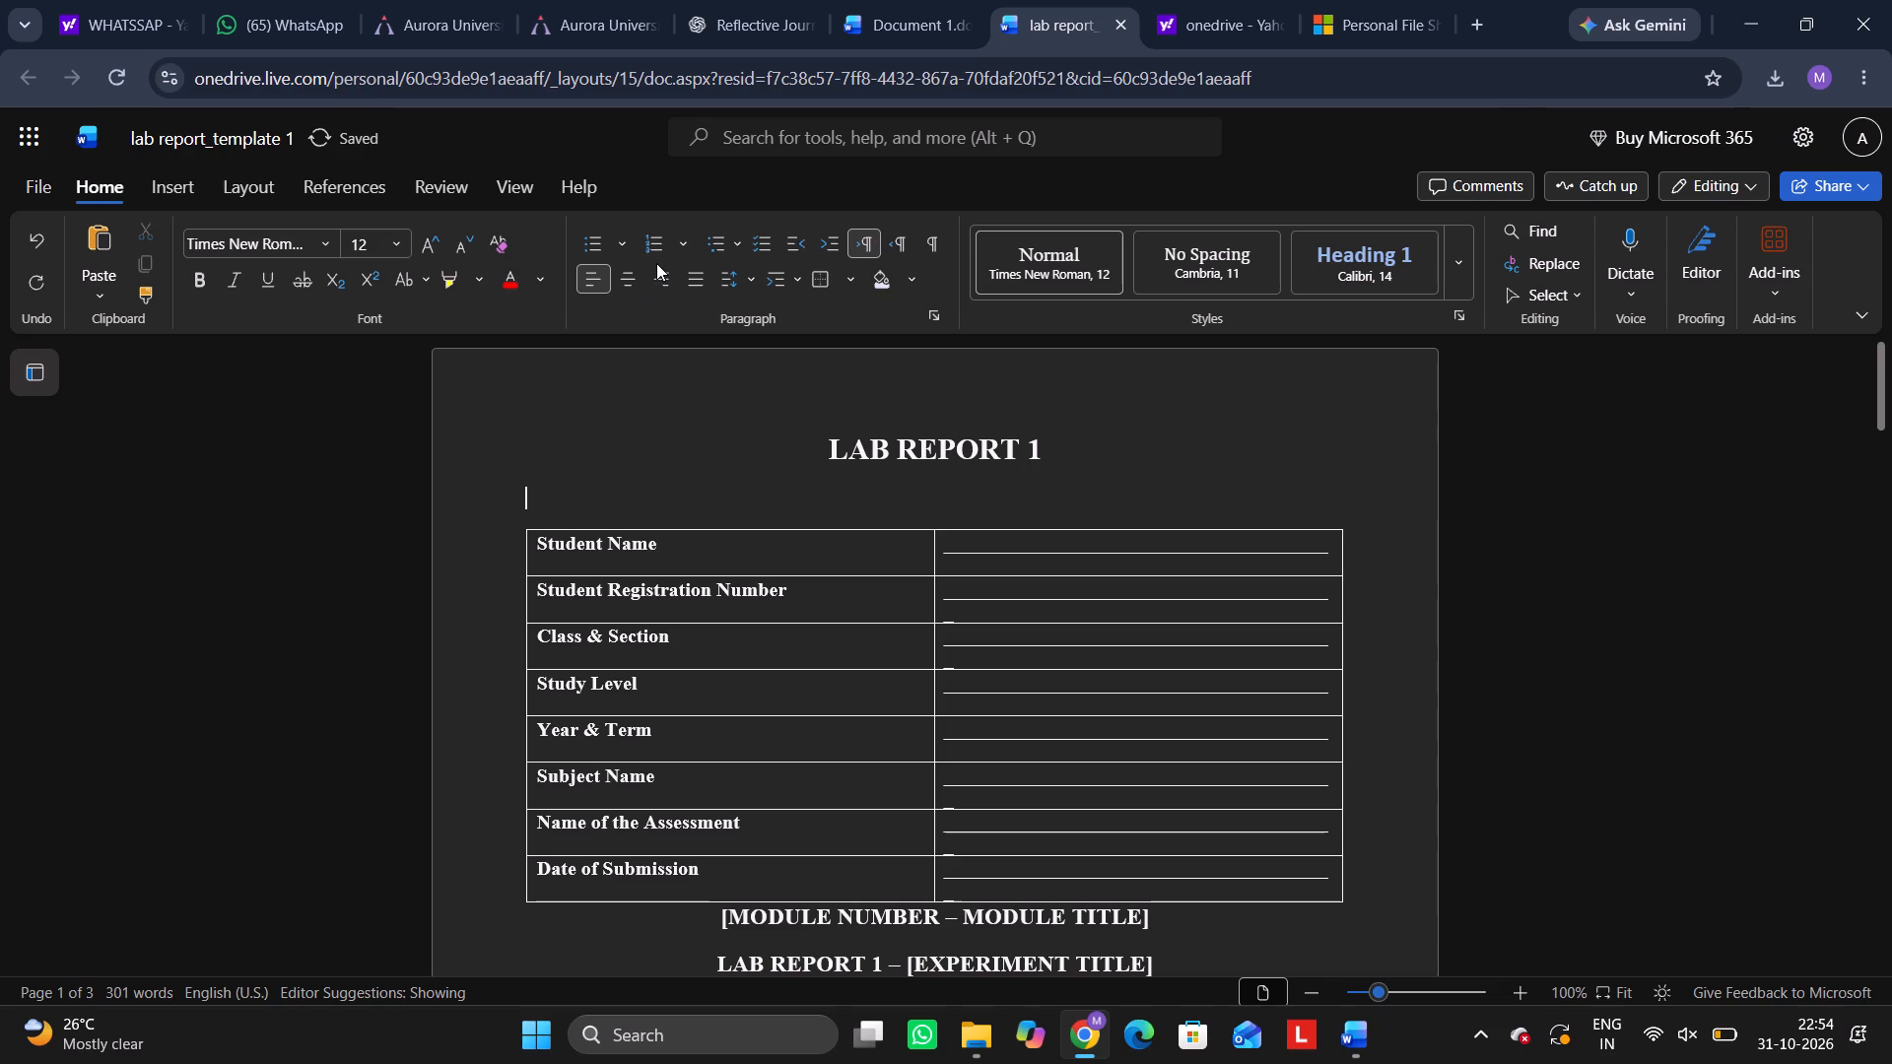
Enter "Fundamentals of artificial" on the empty line below the LAB REPORT 1 title, centred at font size 18.
{"action": "left_click", "coordinate": [633, 272]}
{"action": "left_click", "coordinate": [393, 242]}
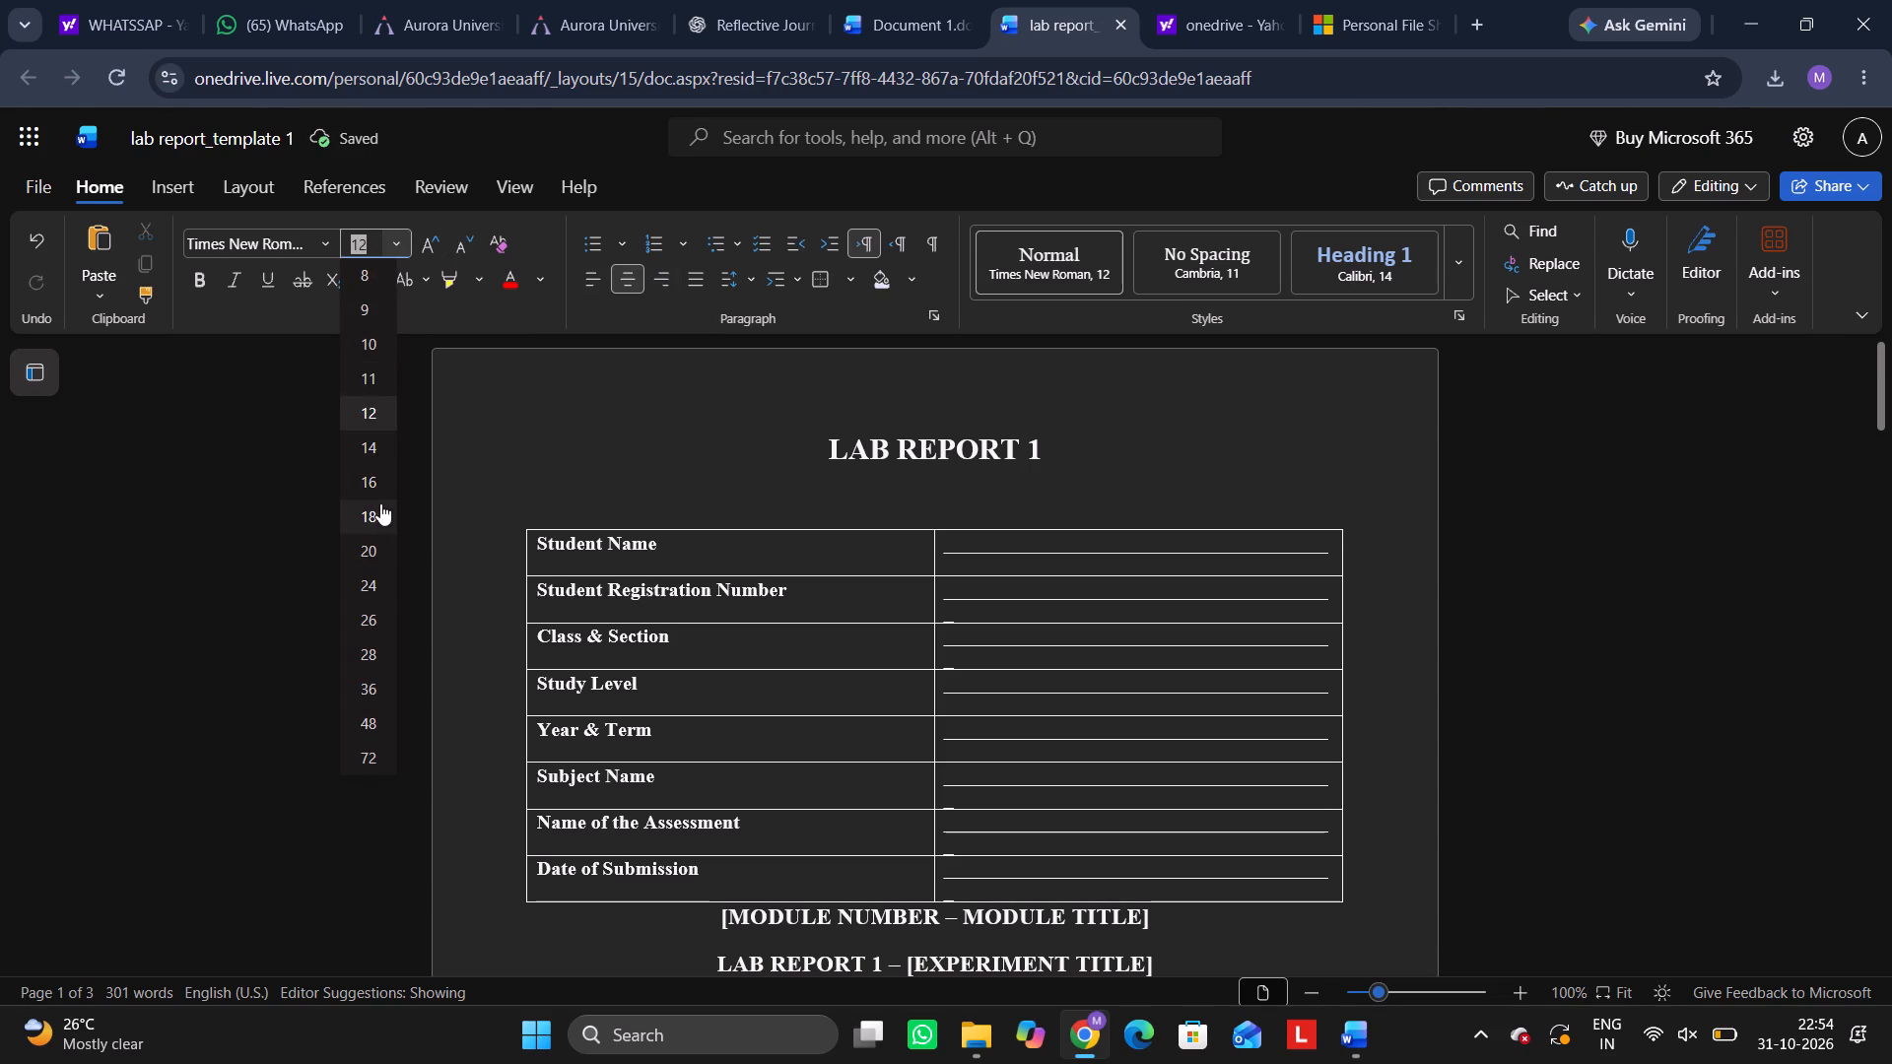
{"action": "left_click", "coordinate": [380, 513]}
{"action": "key", "text": "f"}
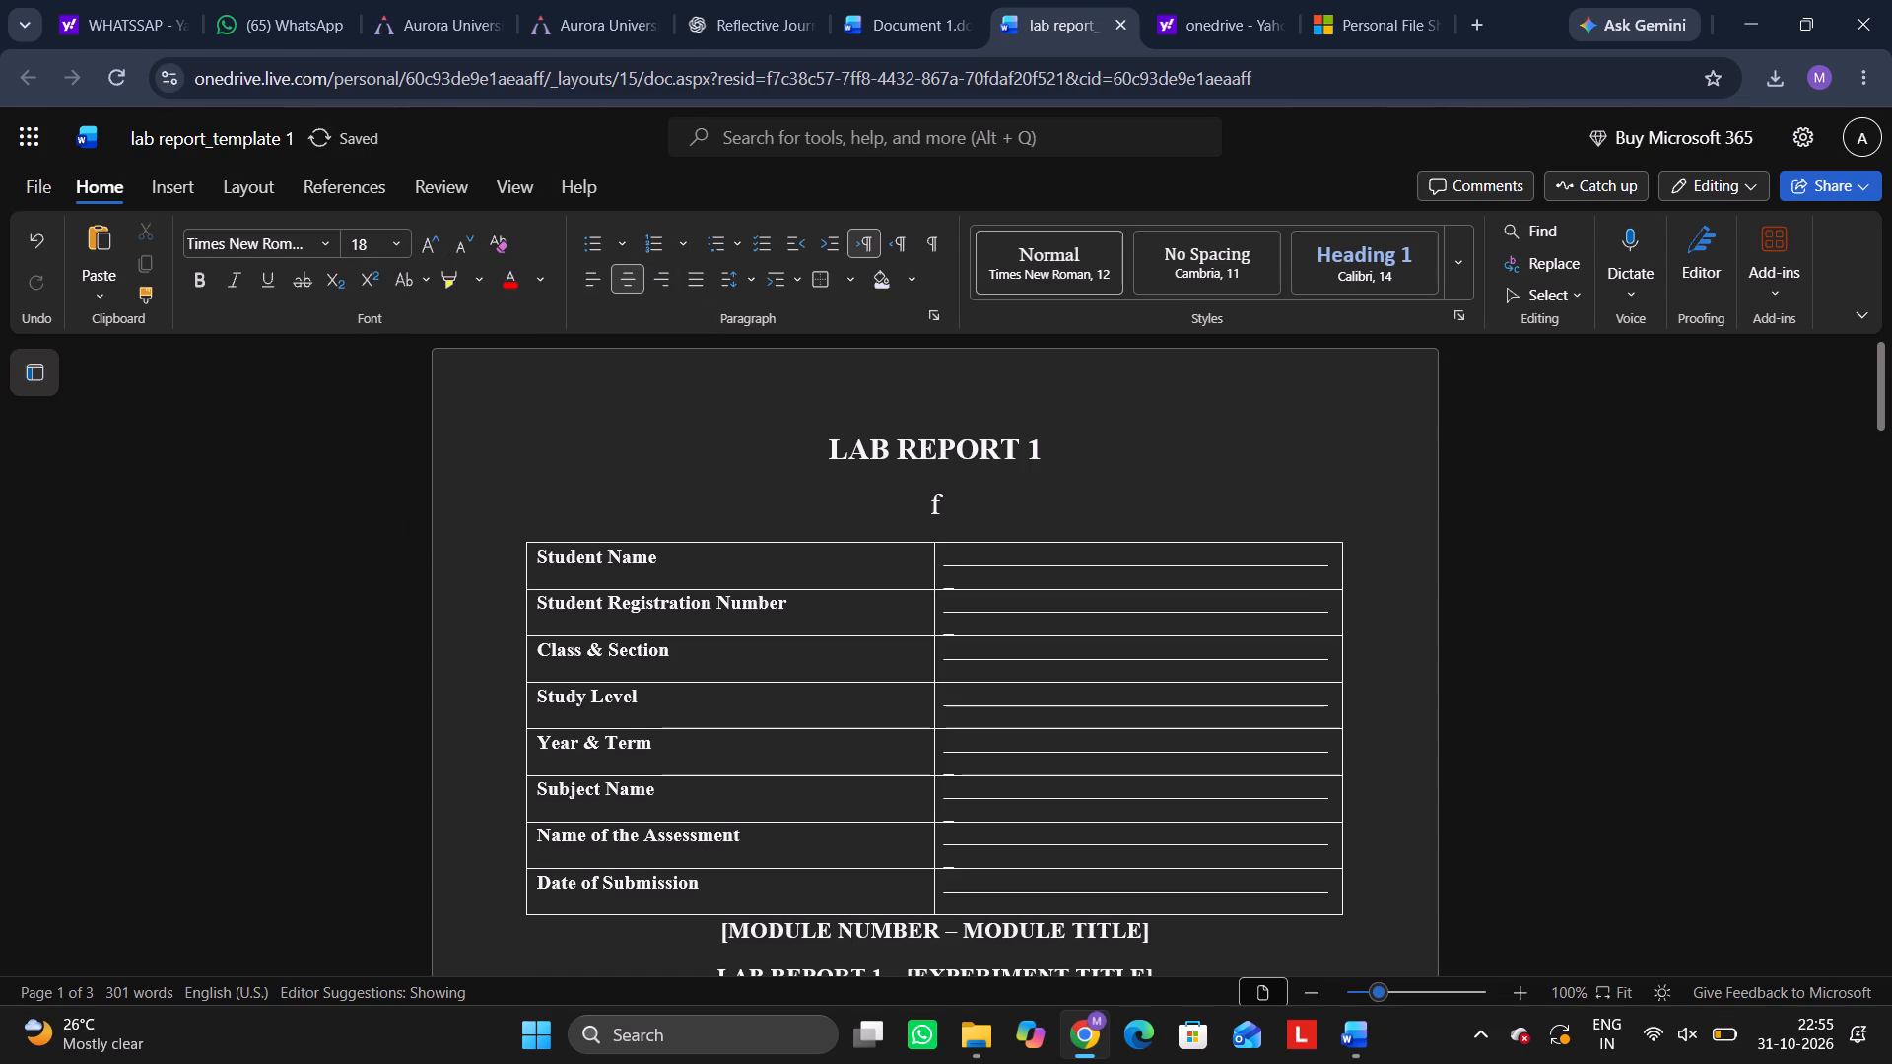
{"action": "left_click", "coordinate": [201, 287]}
{"action": "key", "text": "BackSpace"}
{"action": "type", "text": "fu"}
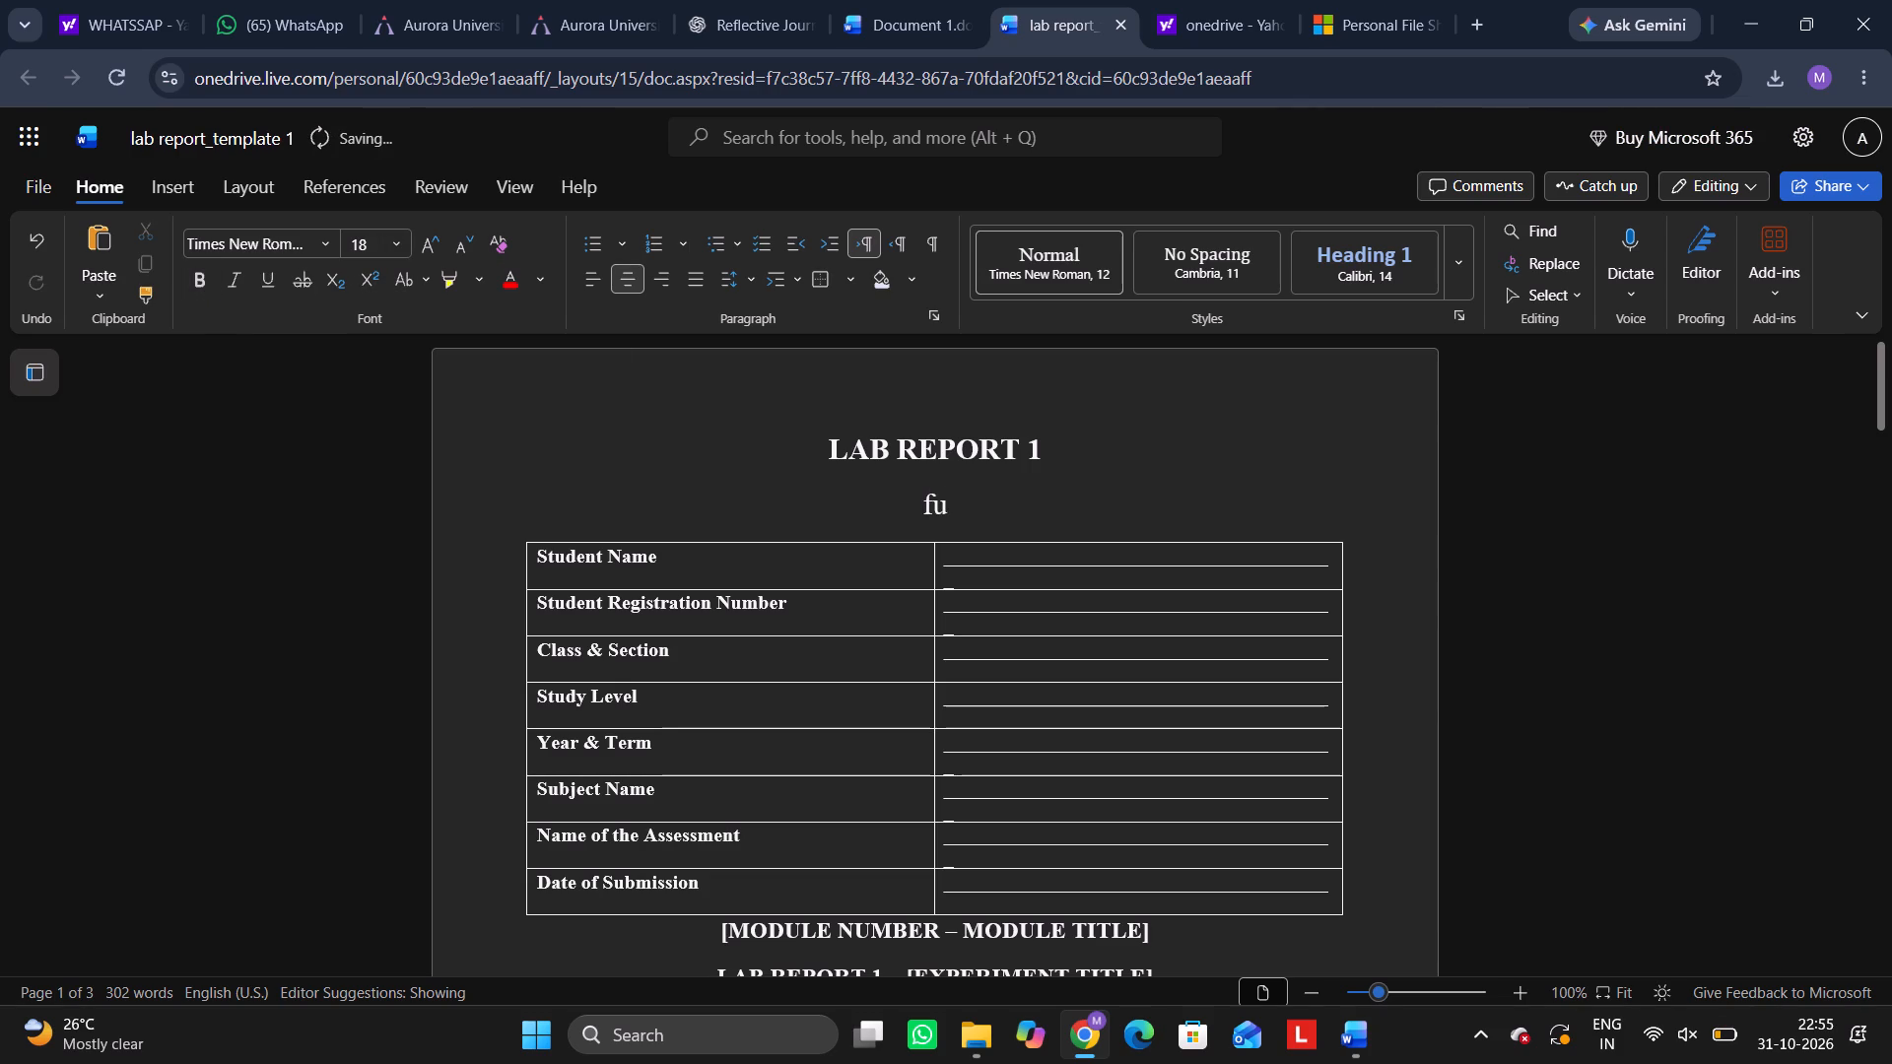
{"action": "type", "text": "ndamentals"}
{"action": "key", "text": "space"}
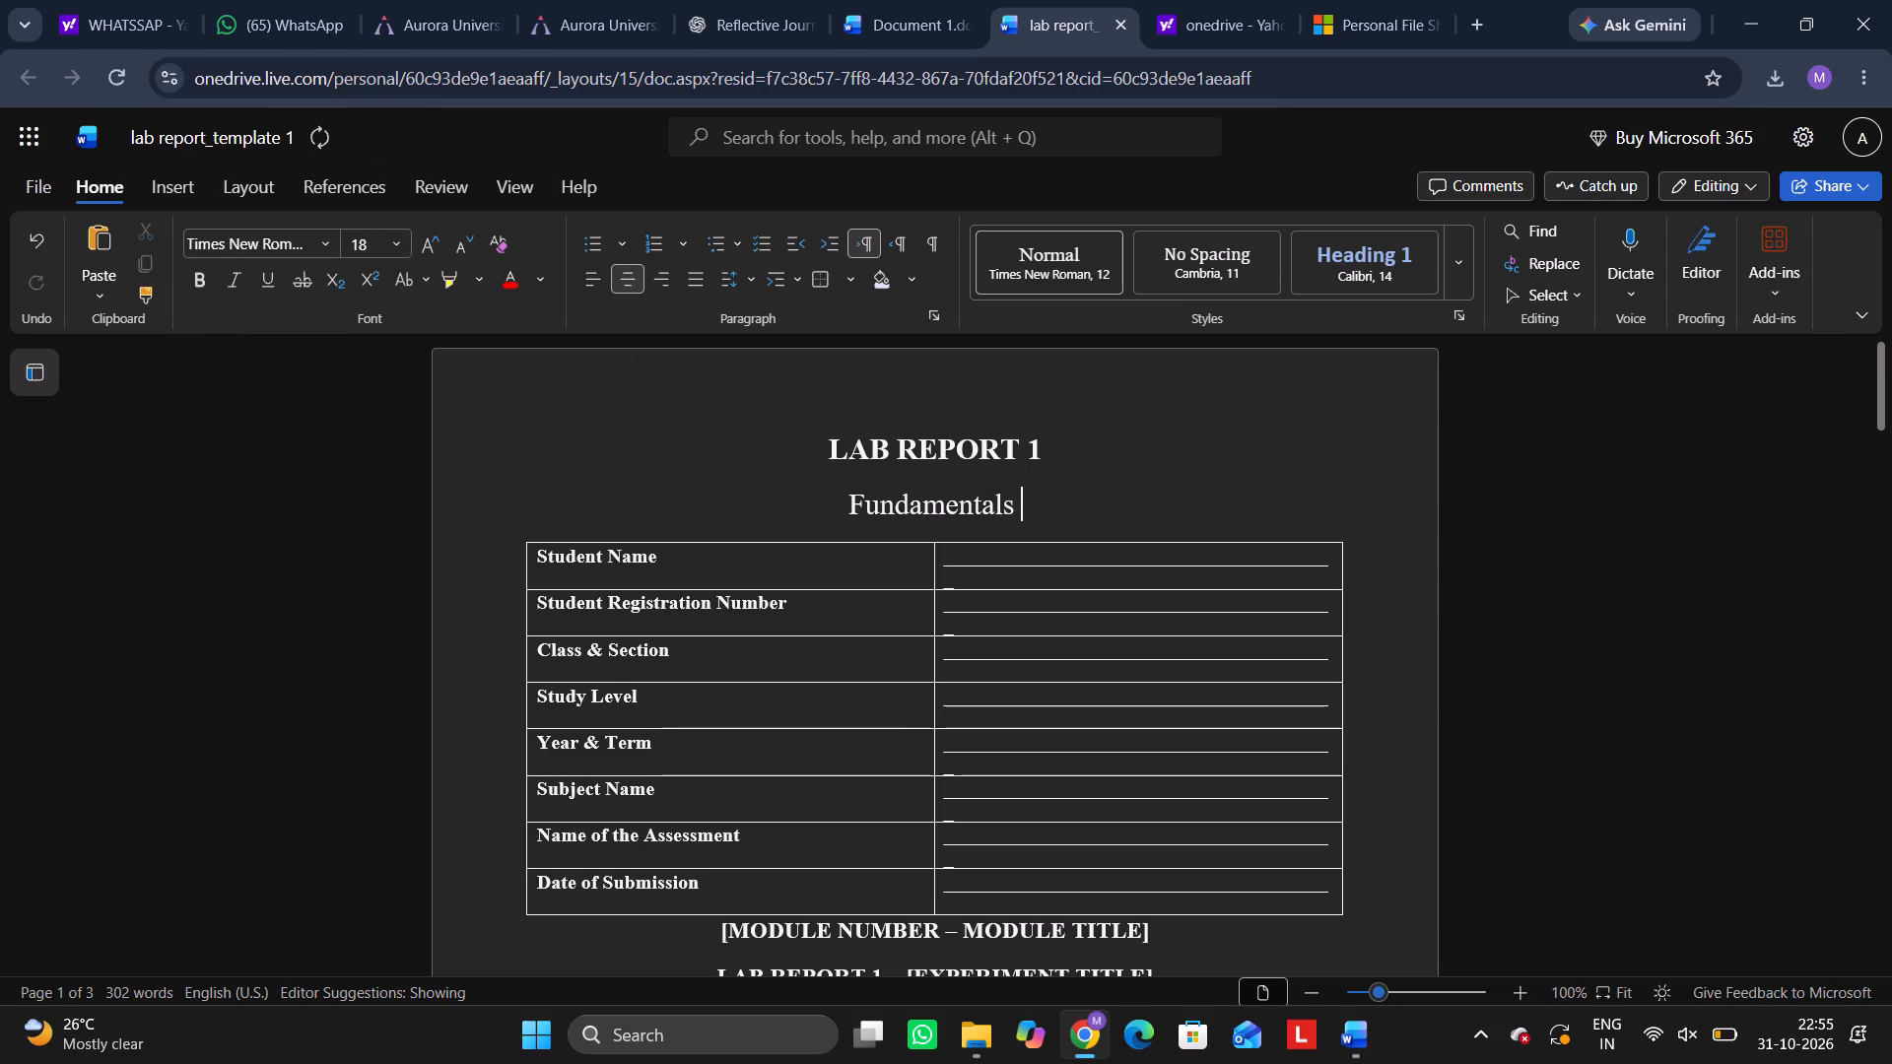
{"action": "type", "text": "of"}
{"action": "key", "text": "space"}
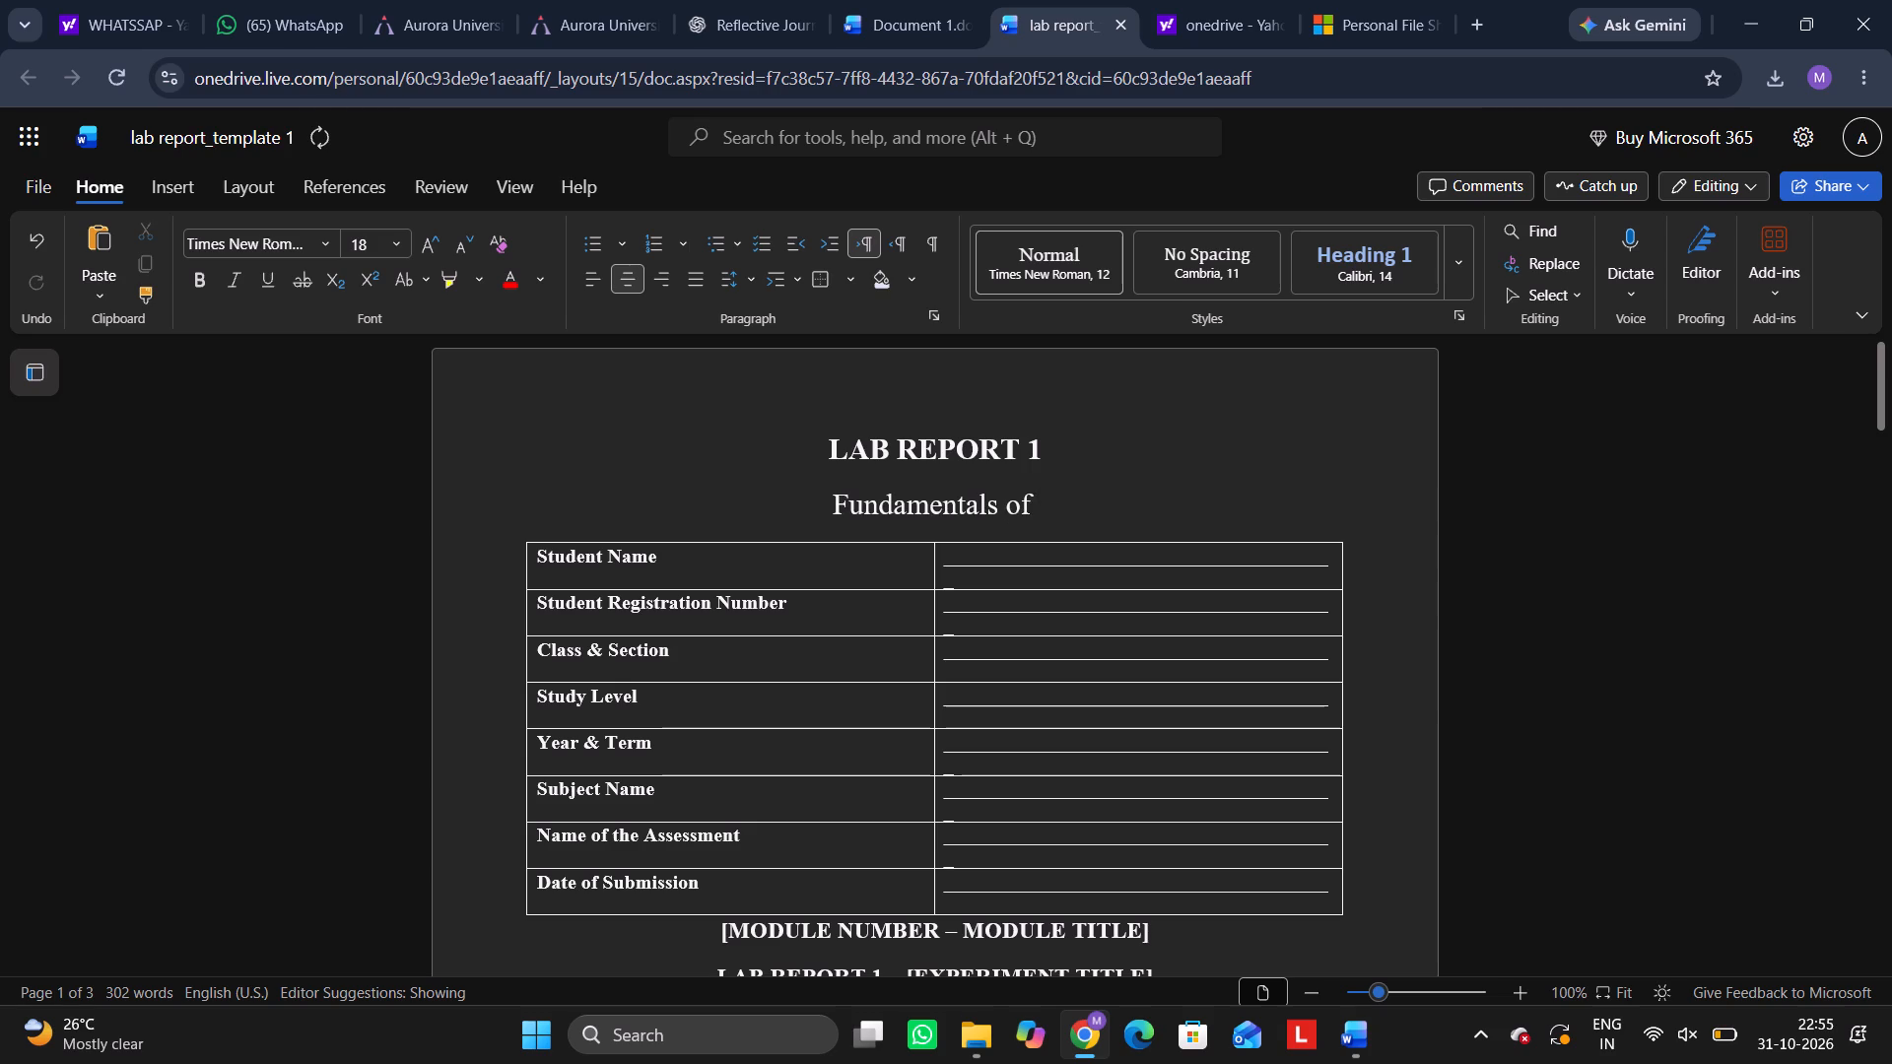
{"action": "type", "text": "artificial"}
{"action": "key", "text": "space"}
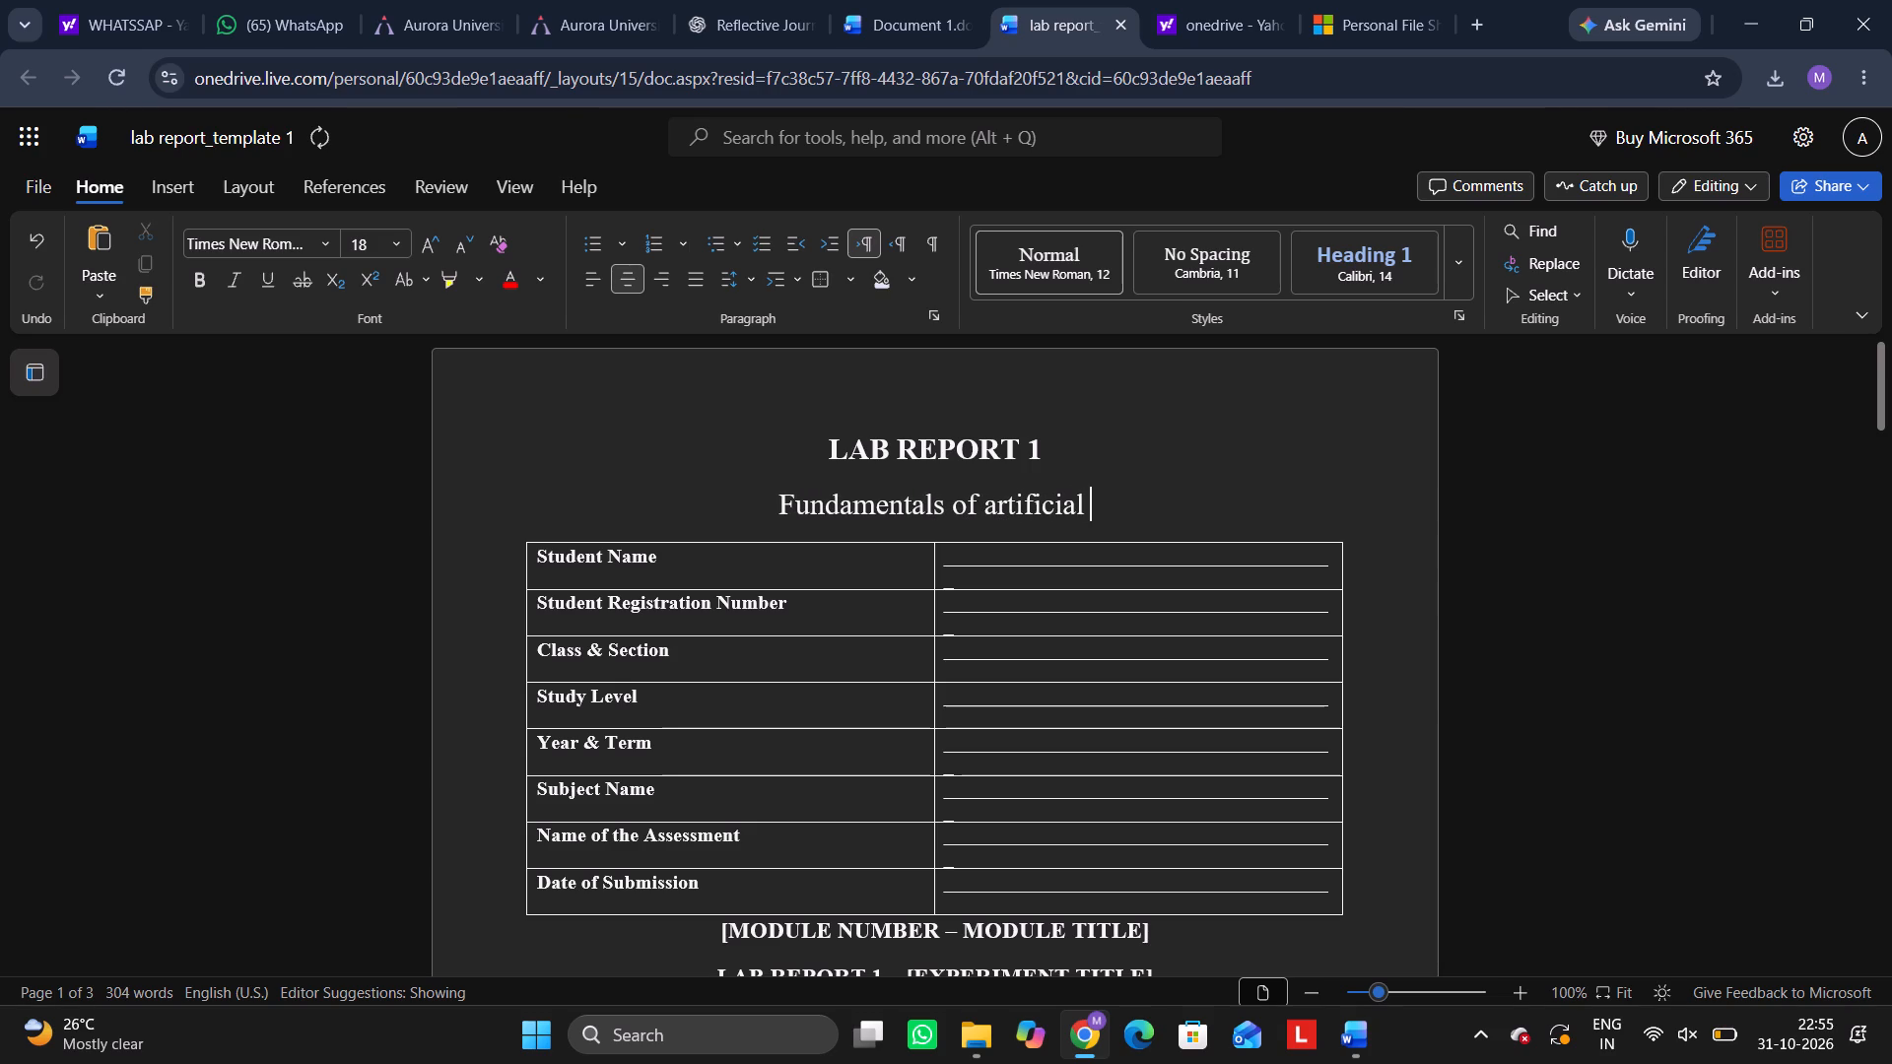
Capitalise the first letter of "artificial" in the subject name line below the title.
{"action": "key", "text": "Left"}
{"action": "key", "text": "Left"}
{"action": "key", "text": "Left"}
{"action": "key", "text": "Left"}
{"action": "key", "text": "Left"}
{"action": "key", "text": "Left"}
{"action": "key", "text": "Left"}
{"action": "key", "text": "Left"}
{"action": "key", "text": "Left"}
{"action": "key", "text": "Left"}
{"action": "key", "text": "Left"}
{"action": "key", "text": "Right"}
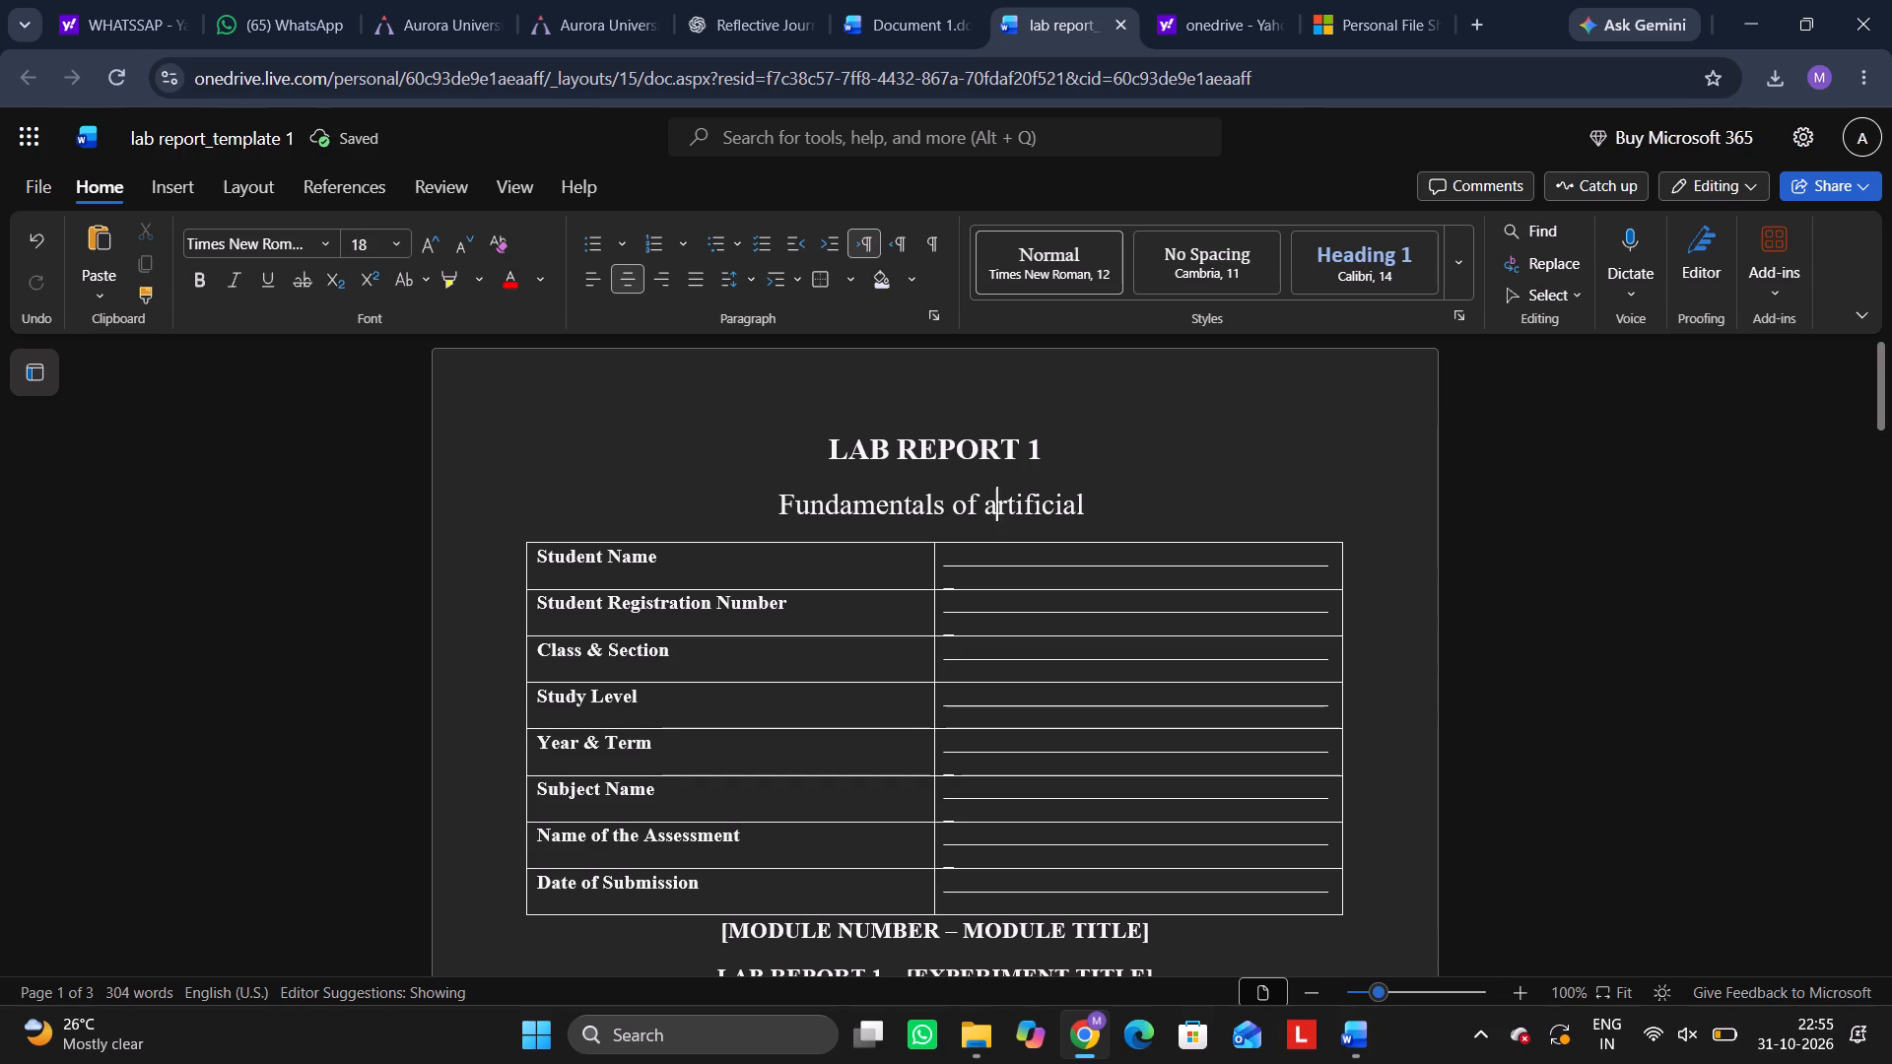
{"action": "key", "text": "BackSpace"}
{"action": "key", "text": "shift+a"}
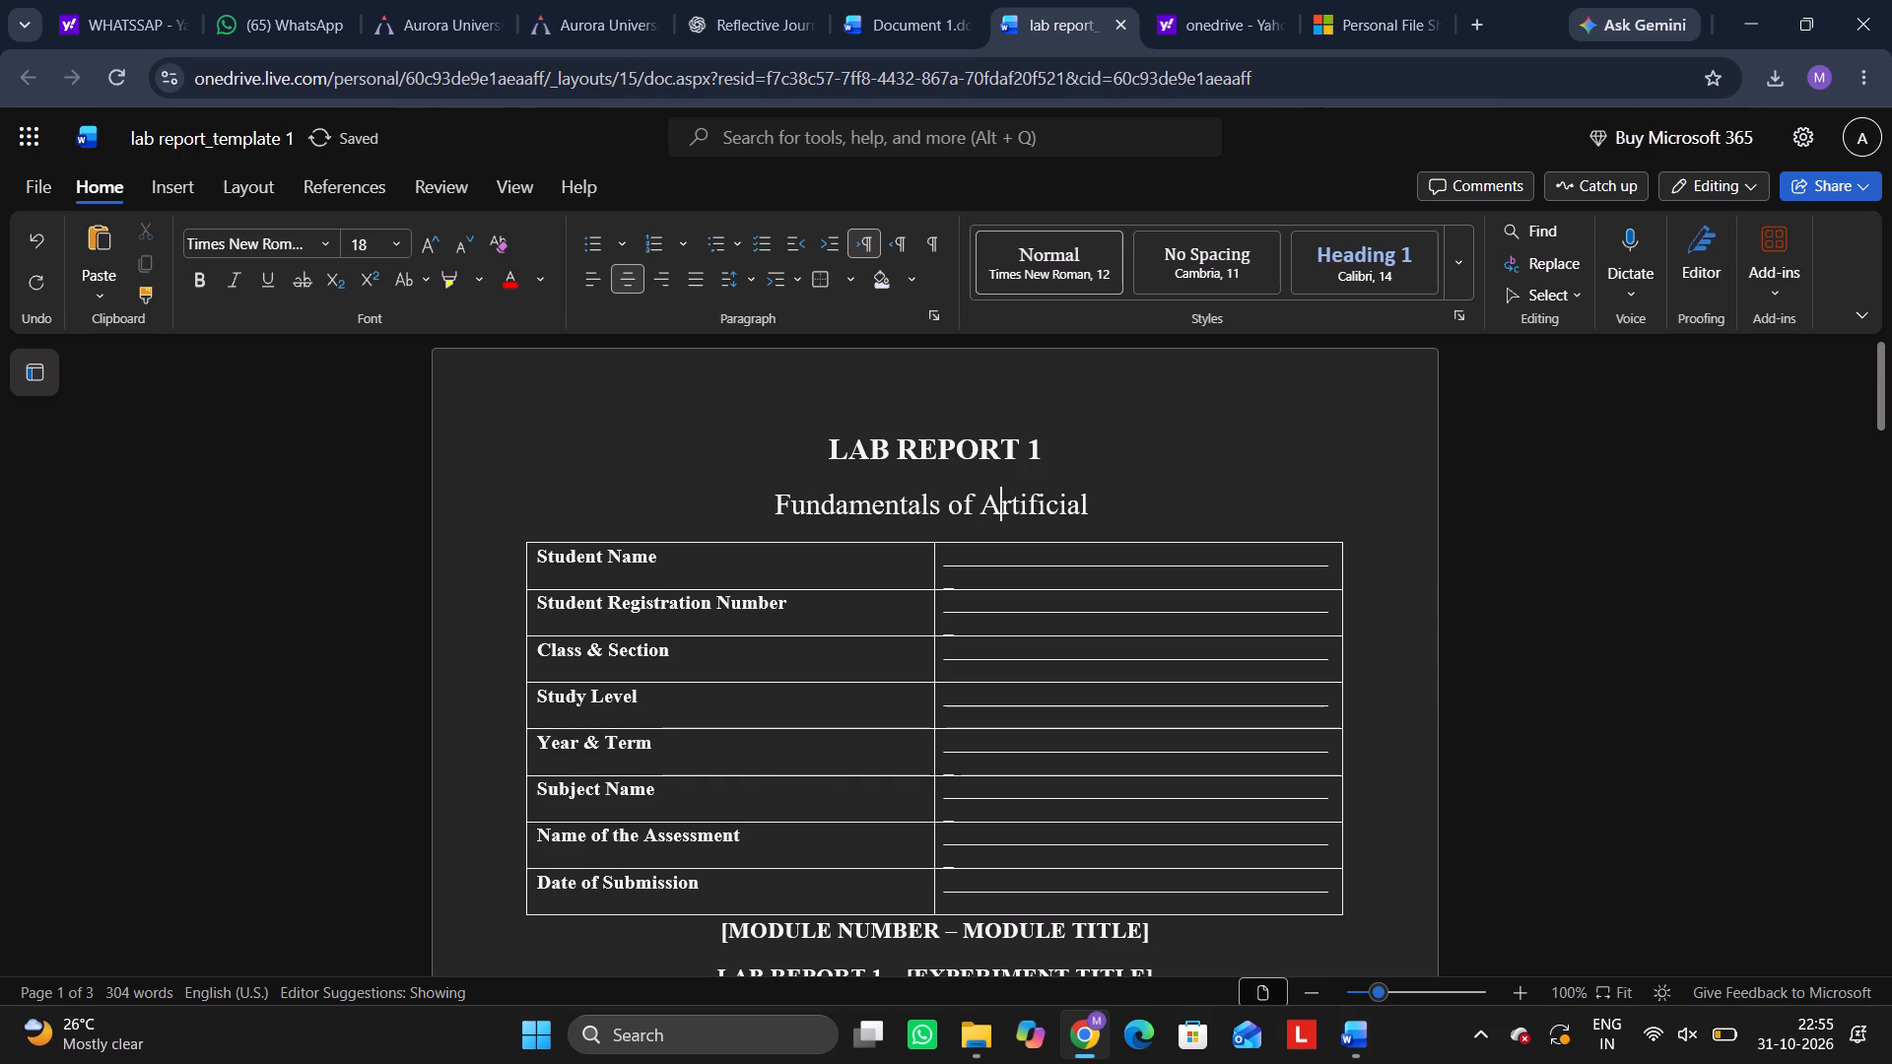
{"action": "key", "text": "Up"}
Complete the subject name line with the capitalised word "Intelligence", making it Fundamentals of Artificial Intelligence.
{"action": "left_click", "coordinate": [1109, 499]}
{"action": "type", "text": "intelligence"}
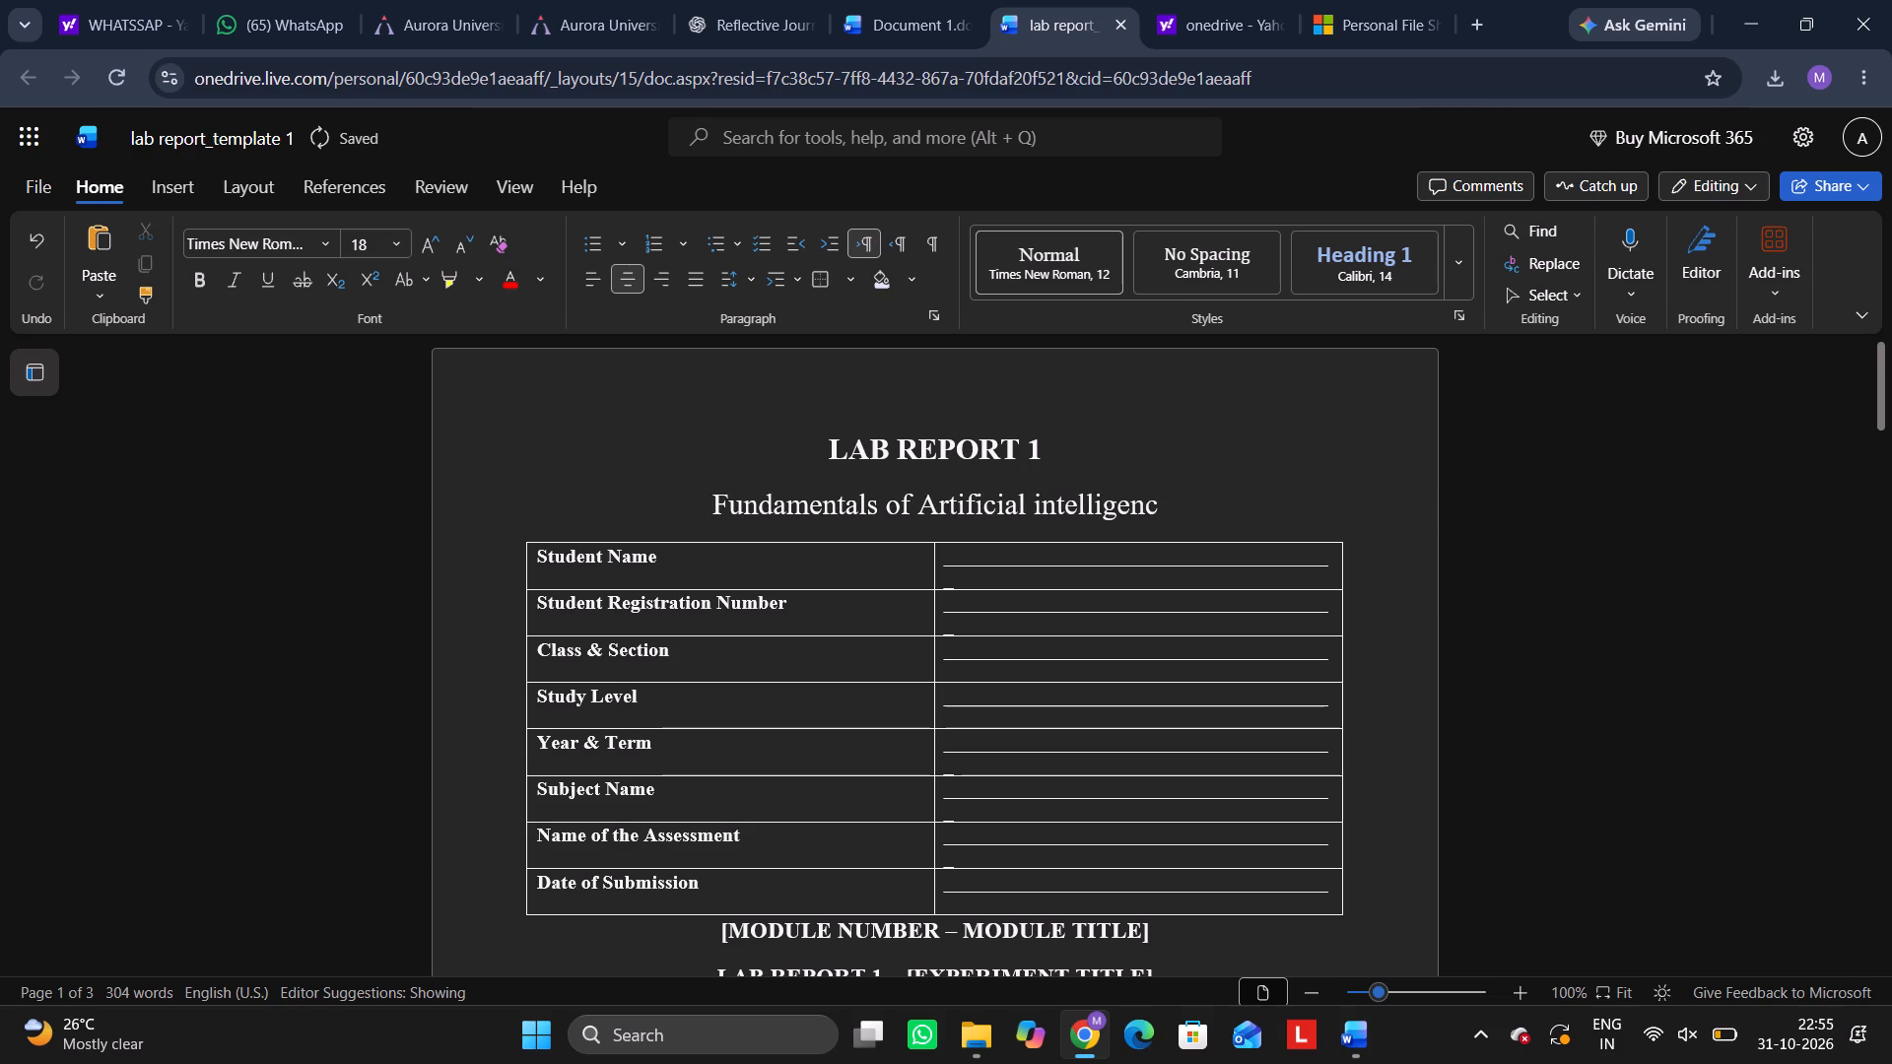
{"action": "key", "text": "Left"}
{"action": "key", "text": "Left"}
{"action": "key", "text": "Left"}
{"action": "key", "text": "Left"}
{"action": "key", "text": "Left"}
{"action": "key", "text": "Left"}
{"action": "key", "text": "Left"}
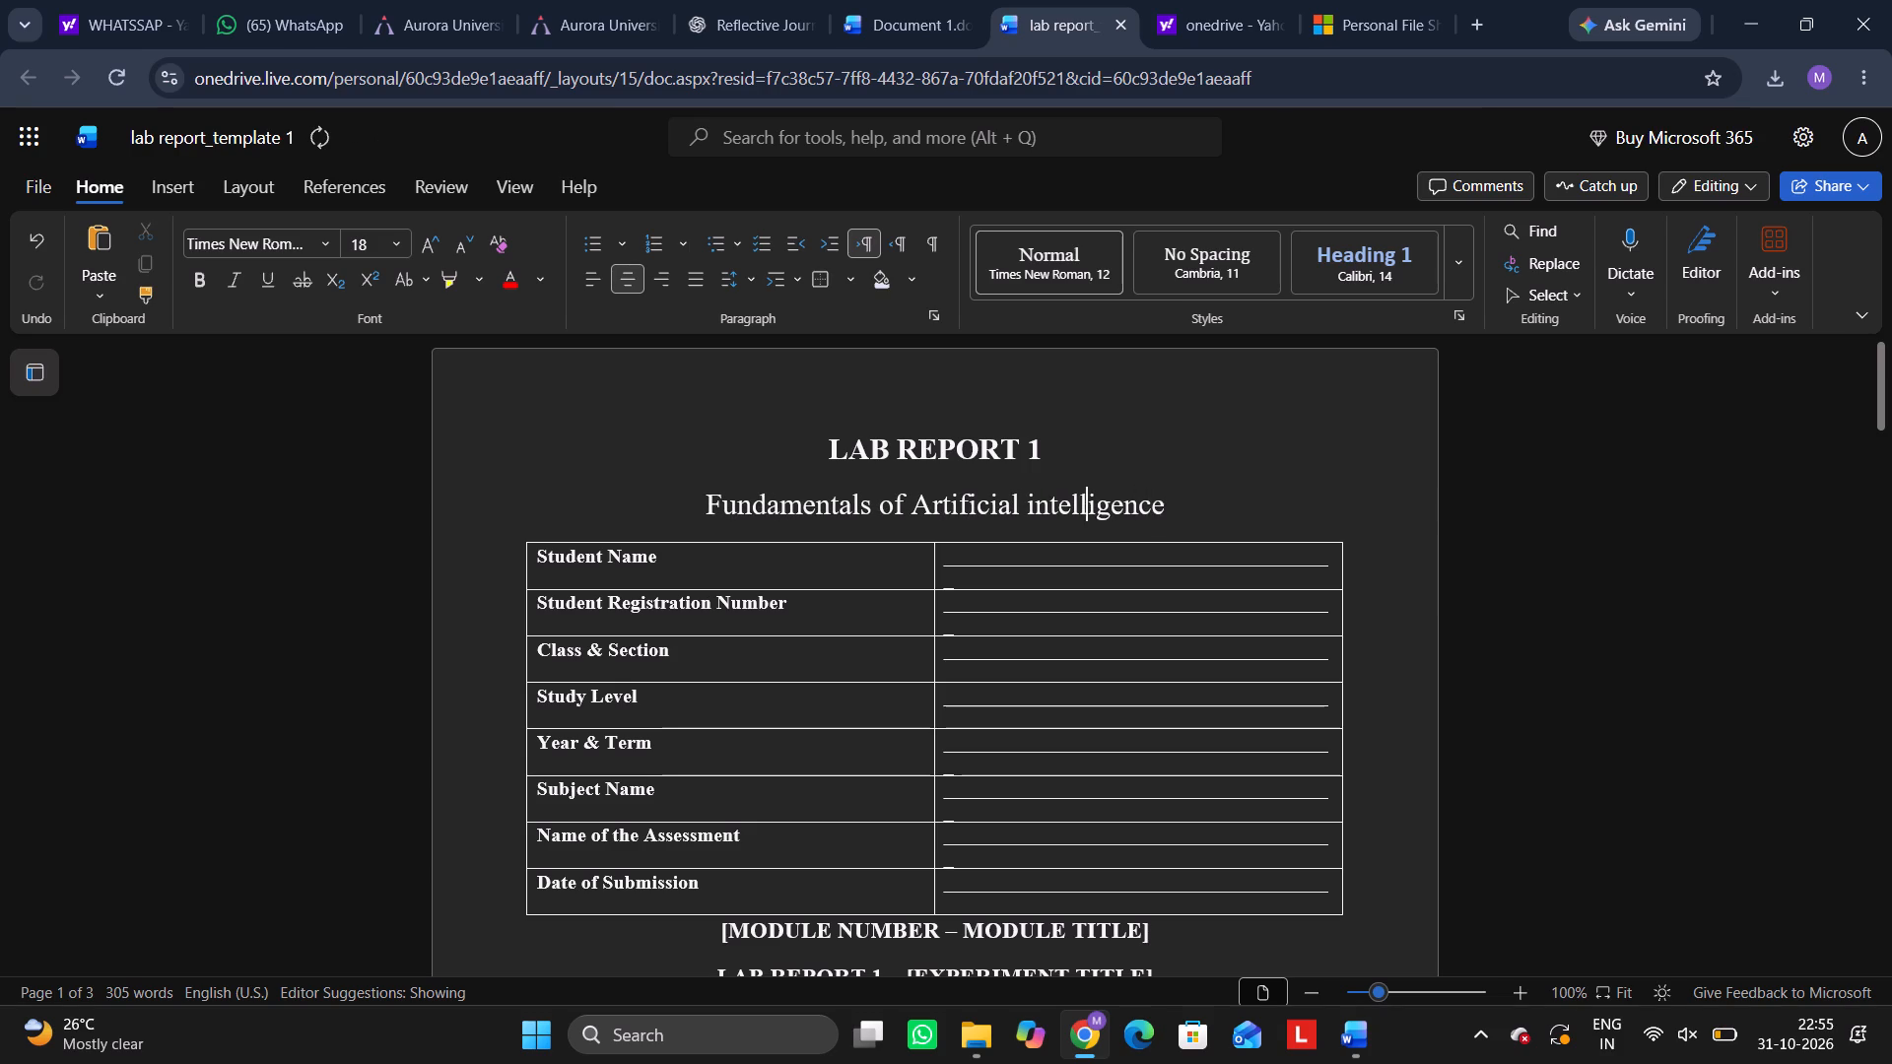
{"action": "key", "text": "Left"}
{"action": "key", "text": "Left"}
{"action": "key", "text": "Left"}
{"action": "key", "text": "Left"}
{"action": "key", "text": "BackSpace"}
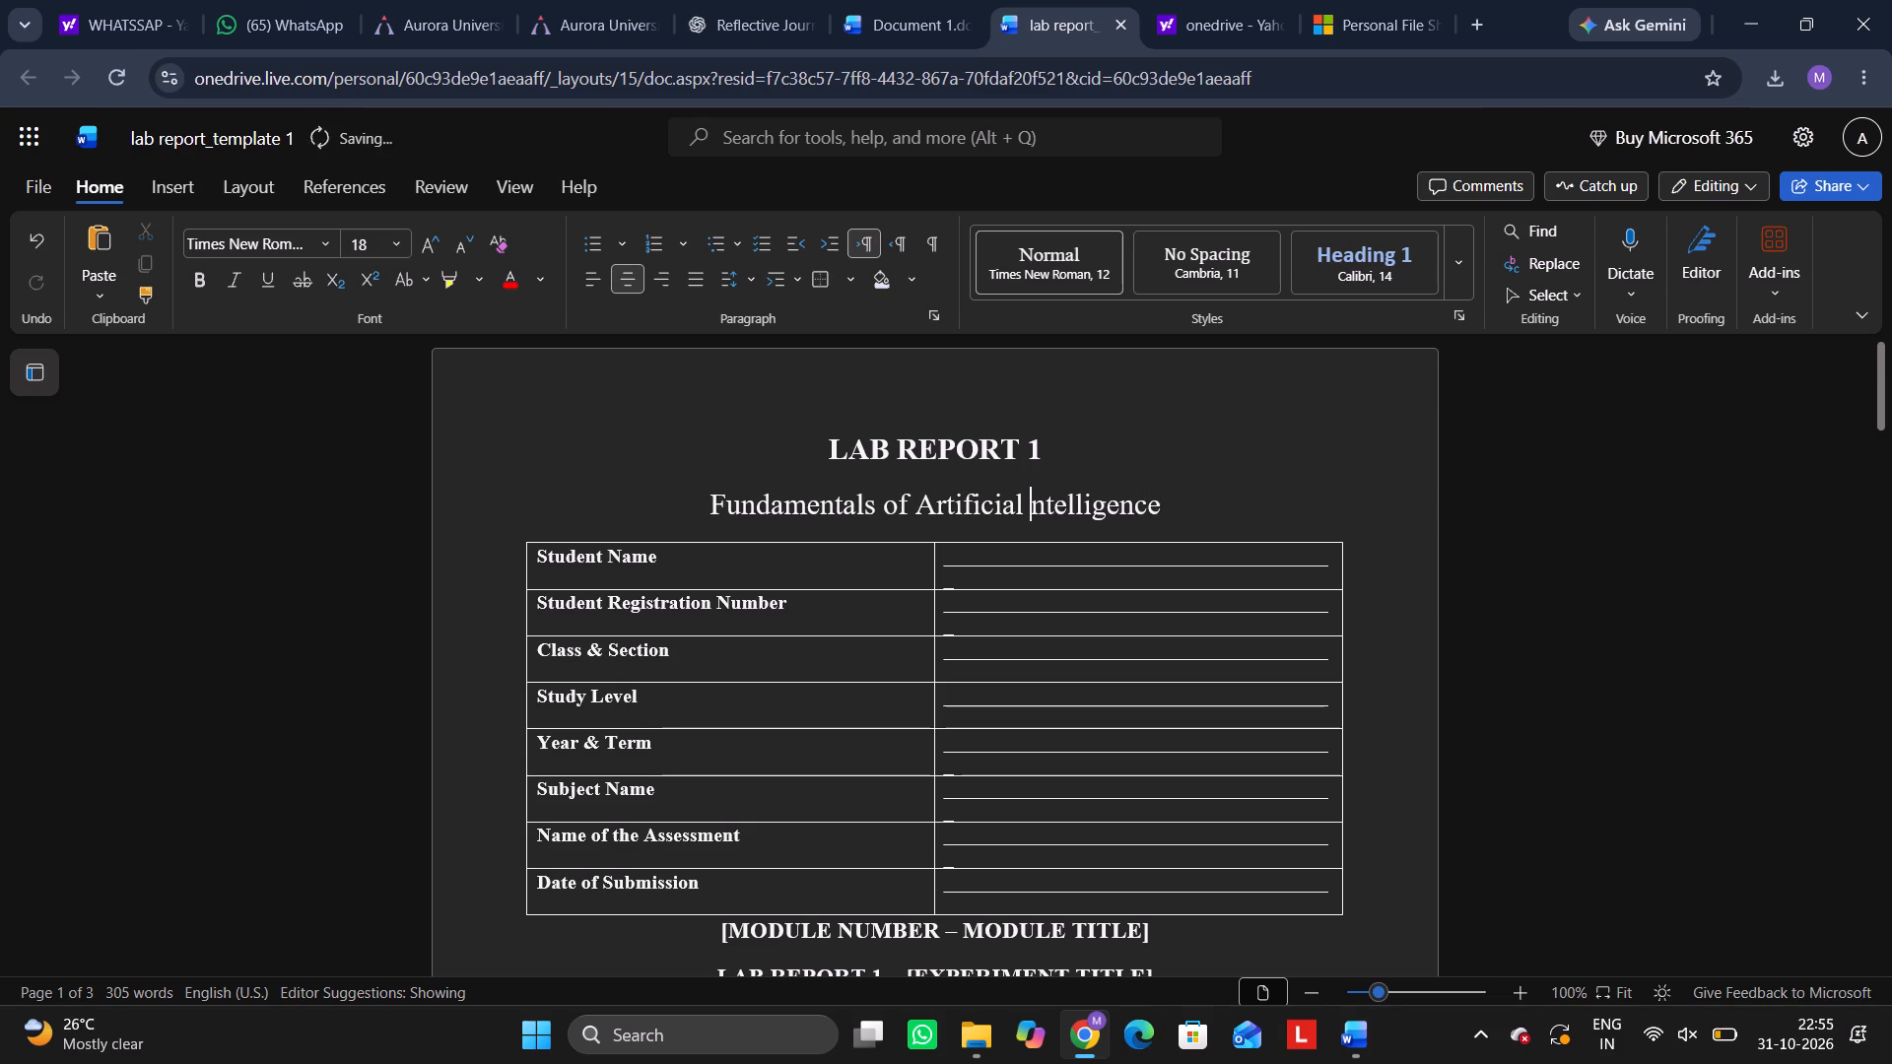
{"action": "key", "text": "shift+i"}
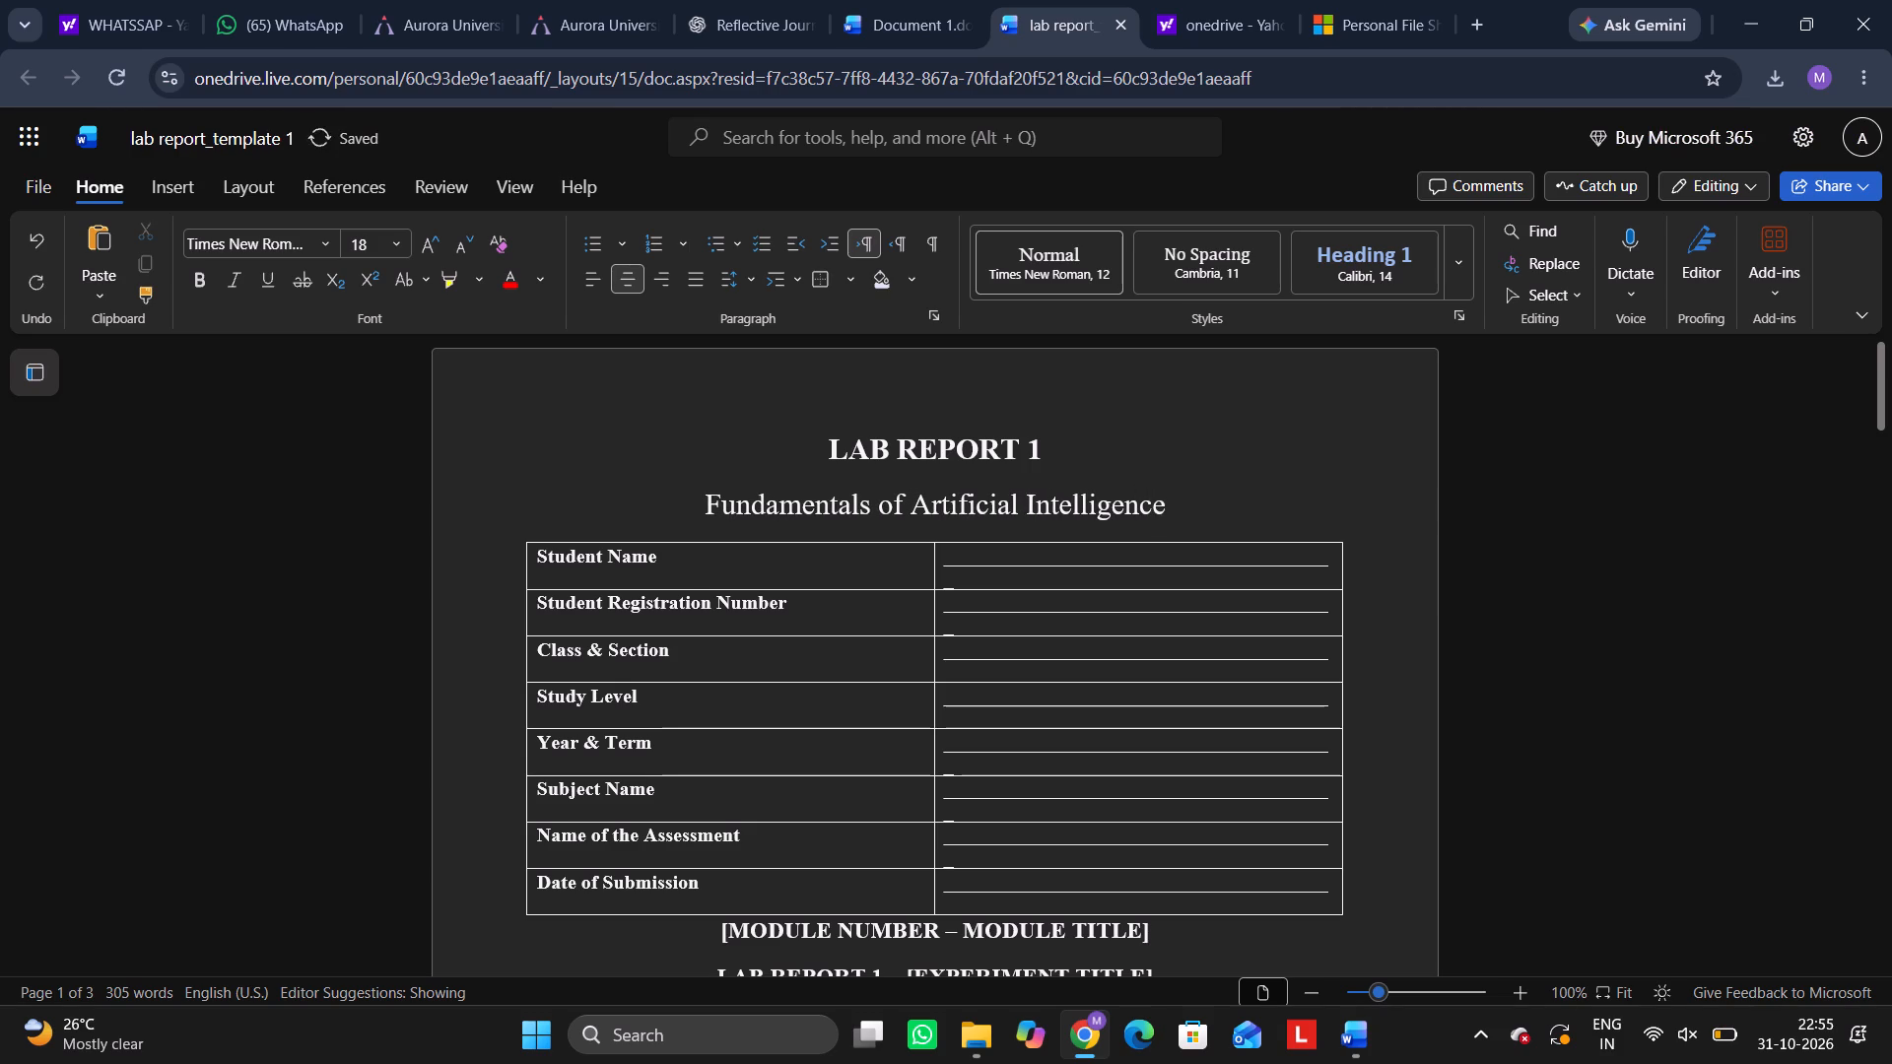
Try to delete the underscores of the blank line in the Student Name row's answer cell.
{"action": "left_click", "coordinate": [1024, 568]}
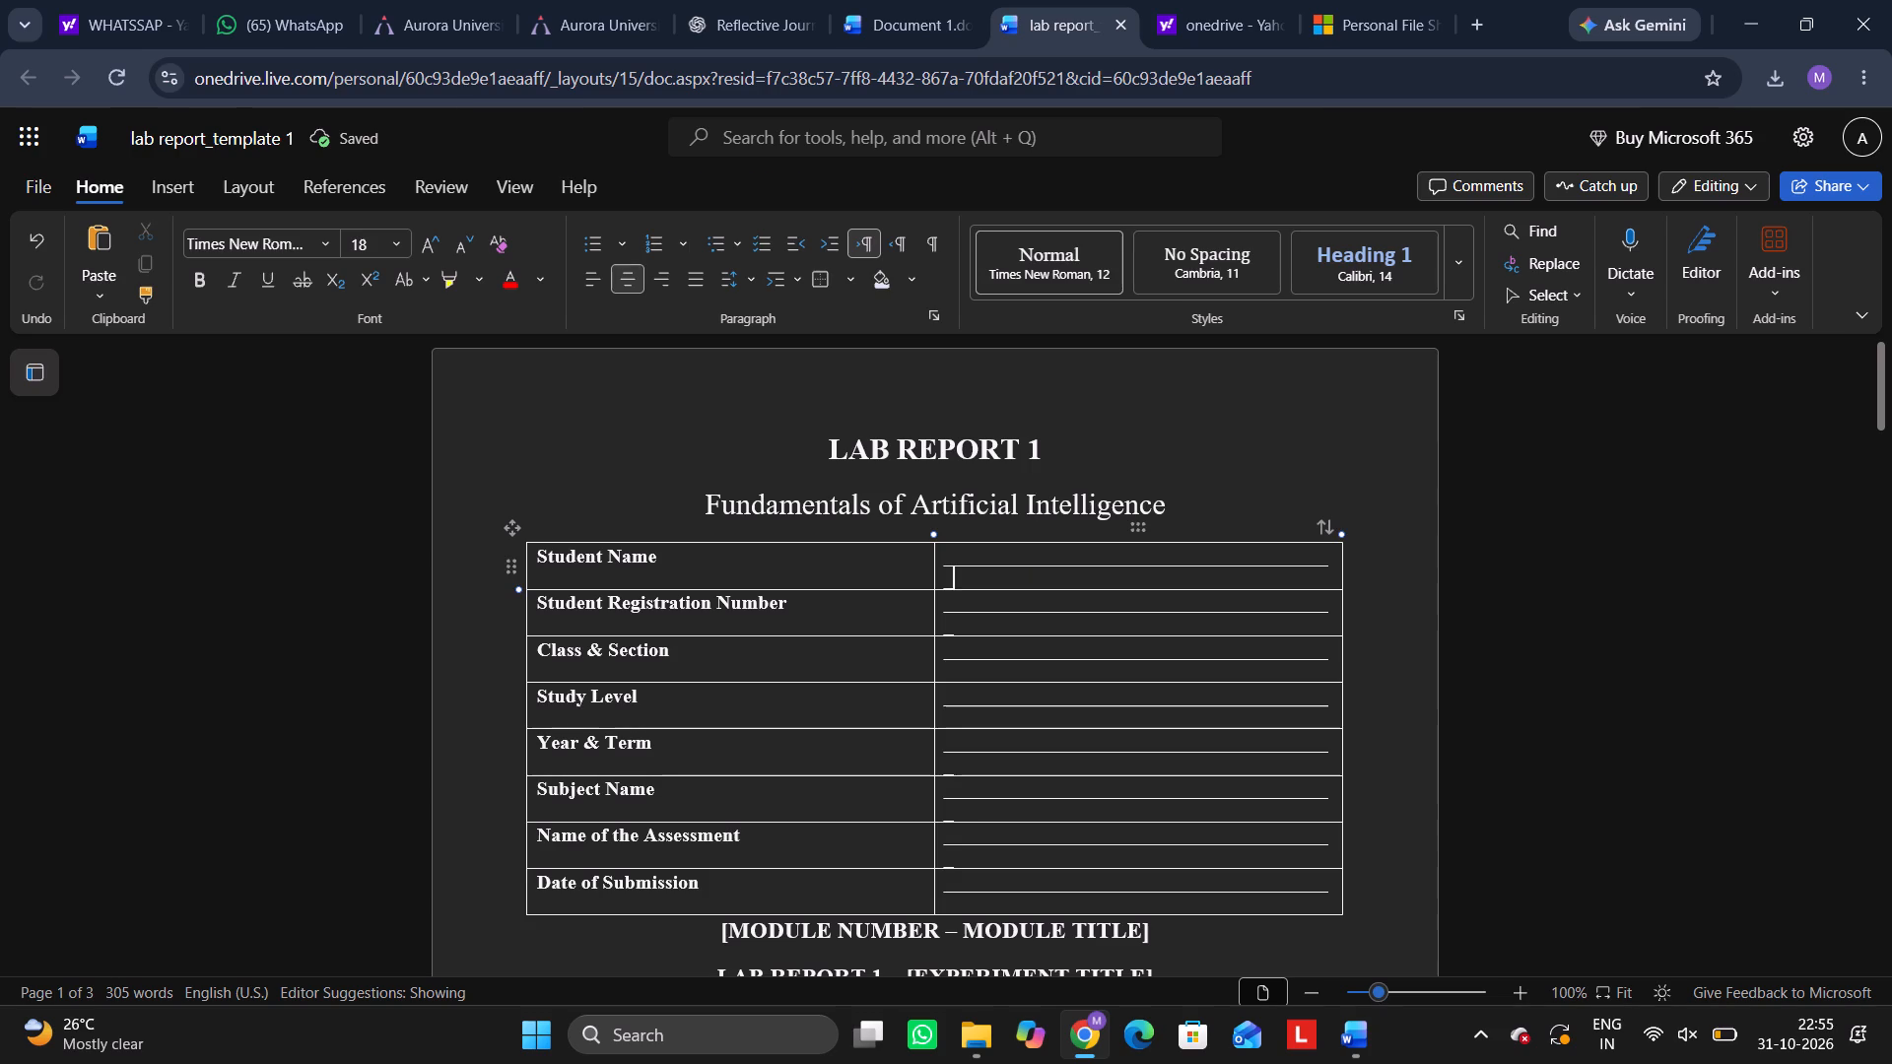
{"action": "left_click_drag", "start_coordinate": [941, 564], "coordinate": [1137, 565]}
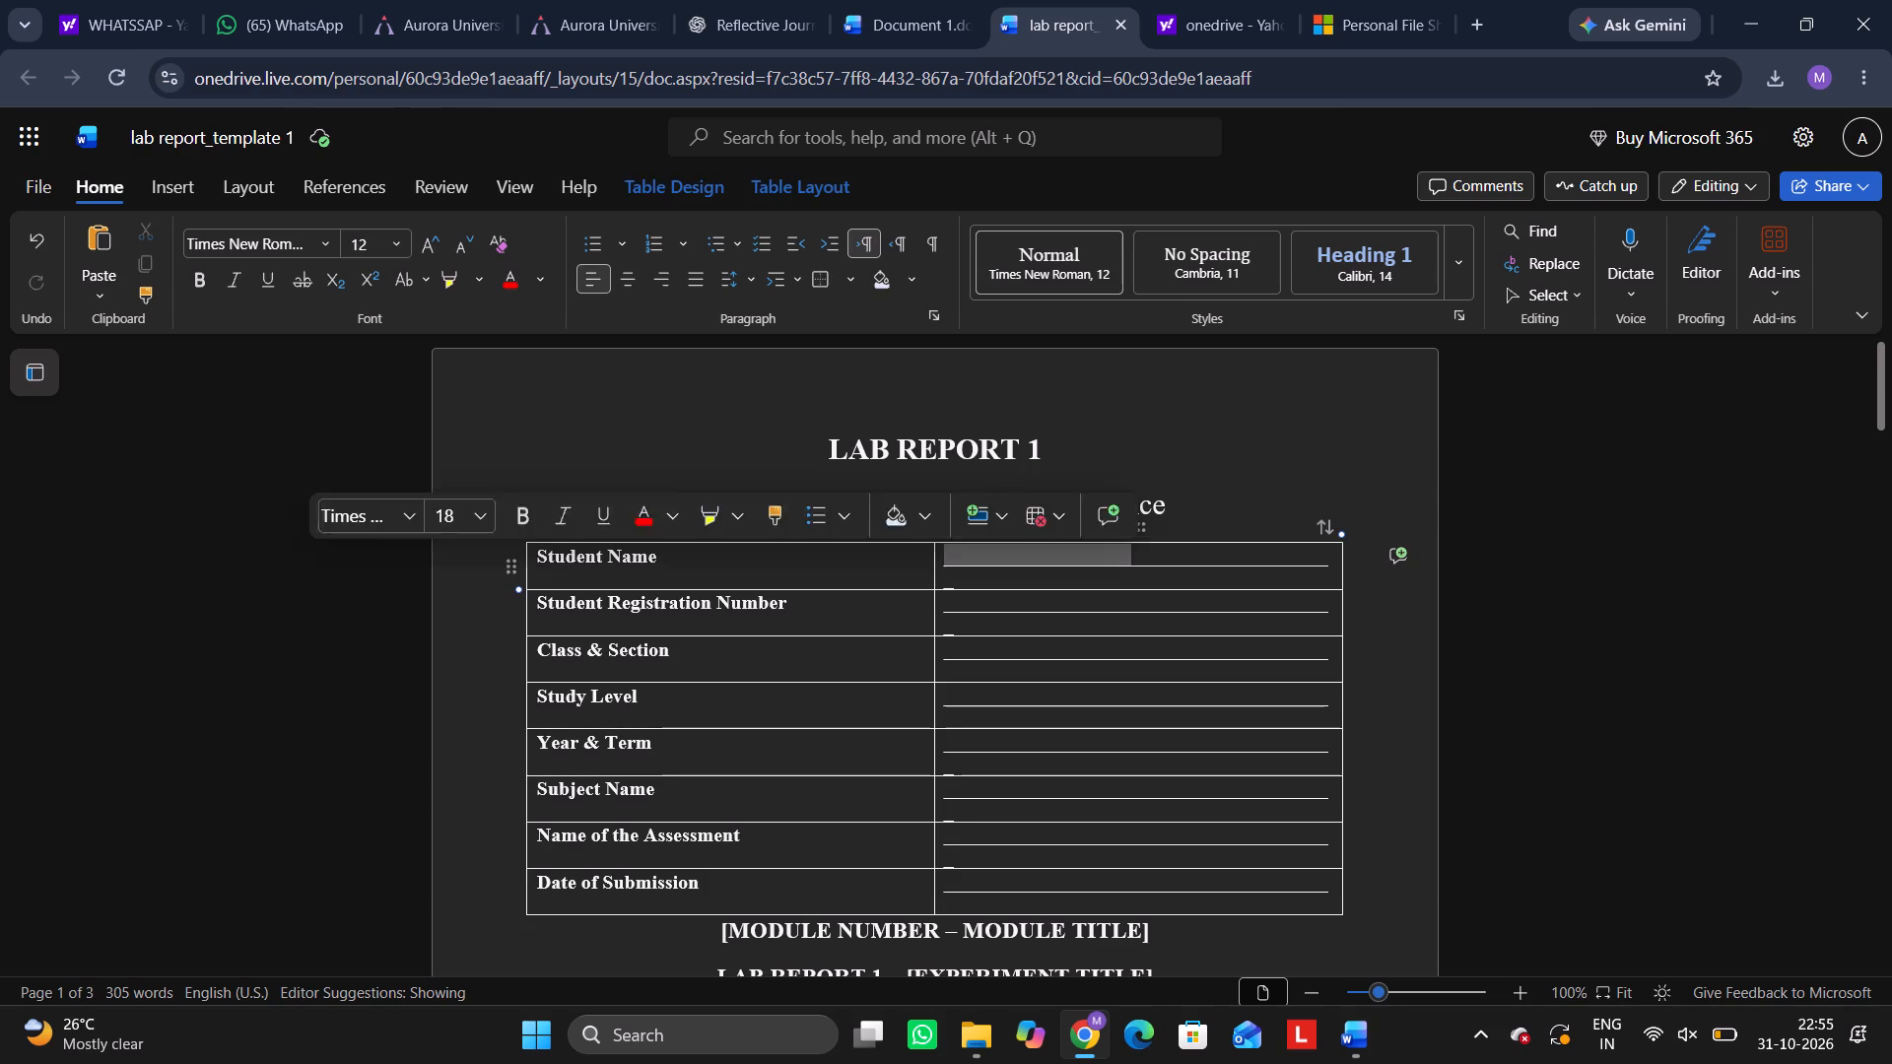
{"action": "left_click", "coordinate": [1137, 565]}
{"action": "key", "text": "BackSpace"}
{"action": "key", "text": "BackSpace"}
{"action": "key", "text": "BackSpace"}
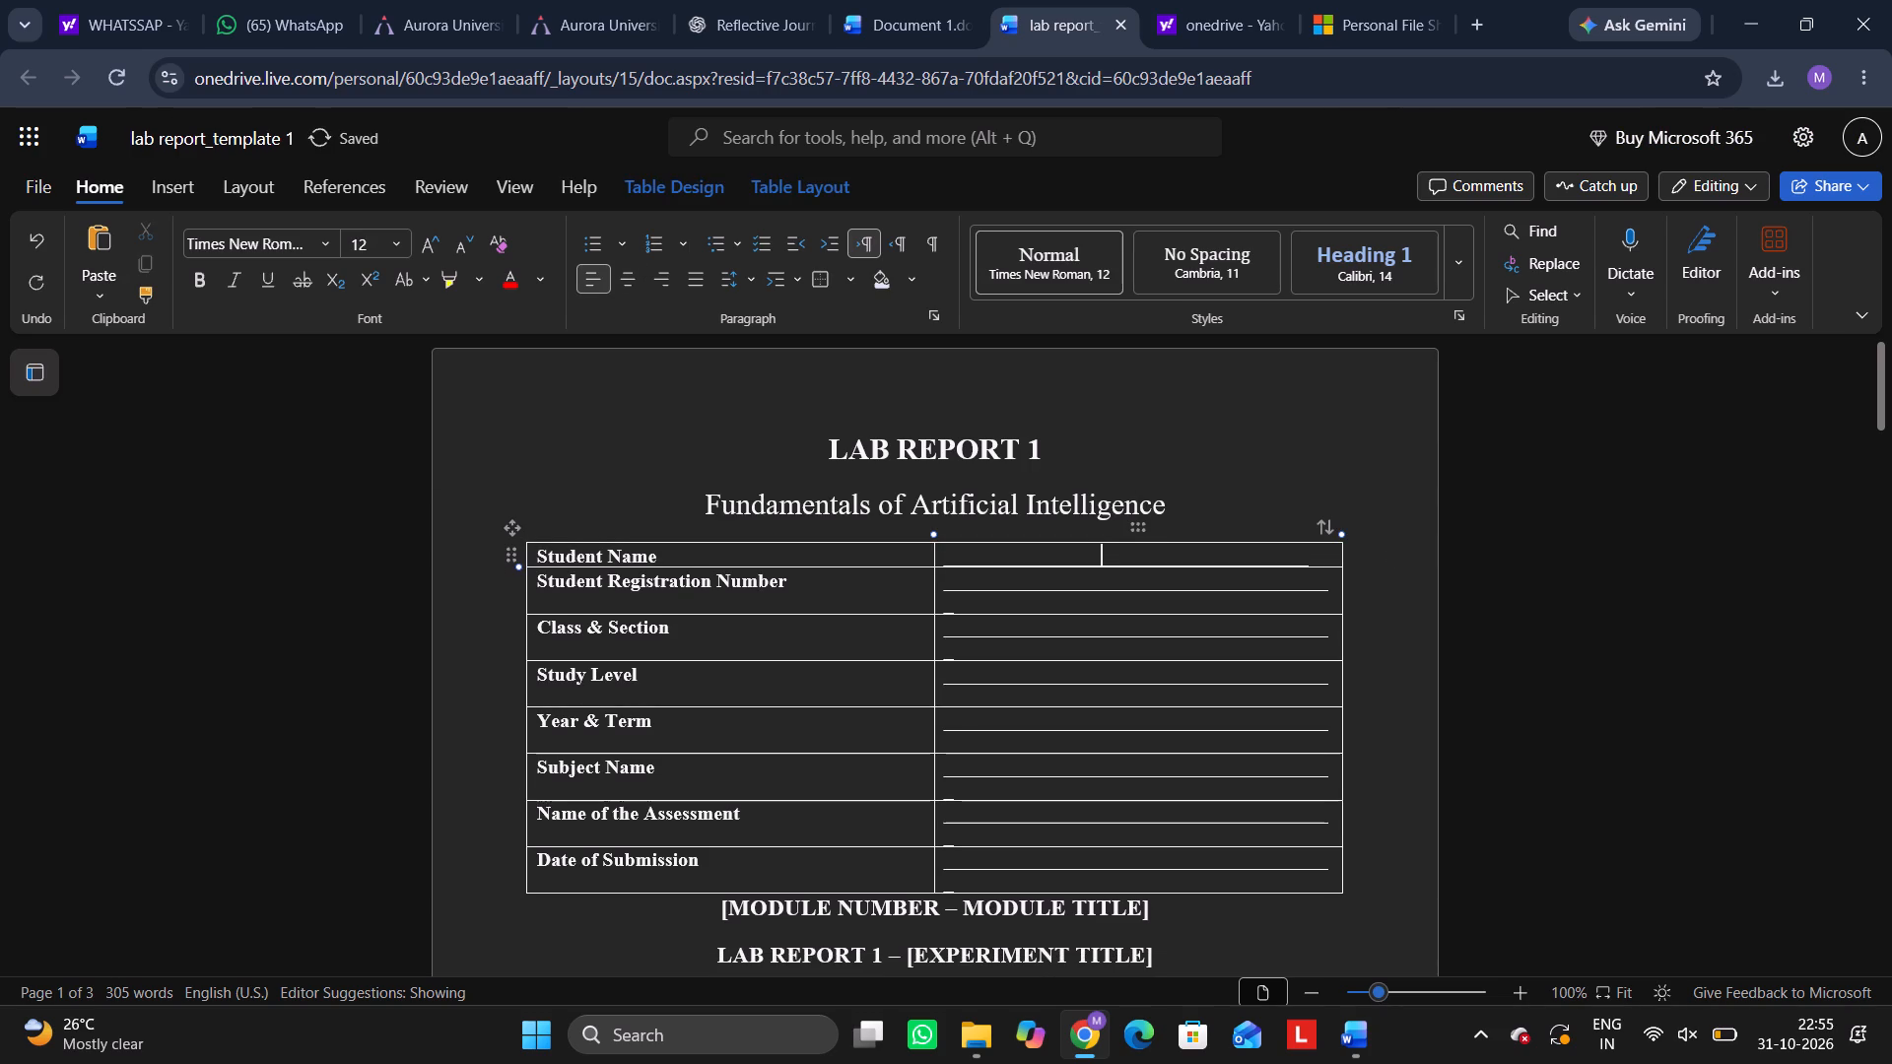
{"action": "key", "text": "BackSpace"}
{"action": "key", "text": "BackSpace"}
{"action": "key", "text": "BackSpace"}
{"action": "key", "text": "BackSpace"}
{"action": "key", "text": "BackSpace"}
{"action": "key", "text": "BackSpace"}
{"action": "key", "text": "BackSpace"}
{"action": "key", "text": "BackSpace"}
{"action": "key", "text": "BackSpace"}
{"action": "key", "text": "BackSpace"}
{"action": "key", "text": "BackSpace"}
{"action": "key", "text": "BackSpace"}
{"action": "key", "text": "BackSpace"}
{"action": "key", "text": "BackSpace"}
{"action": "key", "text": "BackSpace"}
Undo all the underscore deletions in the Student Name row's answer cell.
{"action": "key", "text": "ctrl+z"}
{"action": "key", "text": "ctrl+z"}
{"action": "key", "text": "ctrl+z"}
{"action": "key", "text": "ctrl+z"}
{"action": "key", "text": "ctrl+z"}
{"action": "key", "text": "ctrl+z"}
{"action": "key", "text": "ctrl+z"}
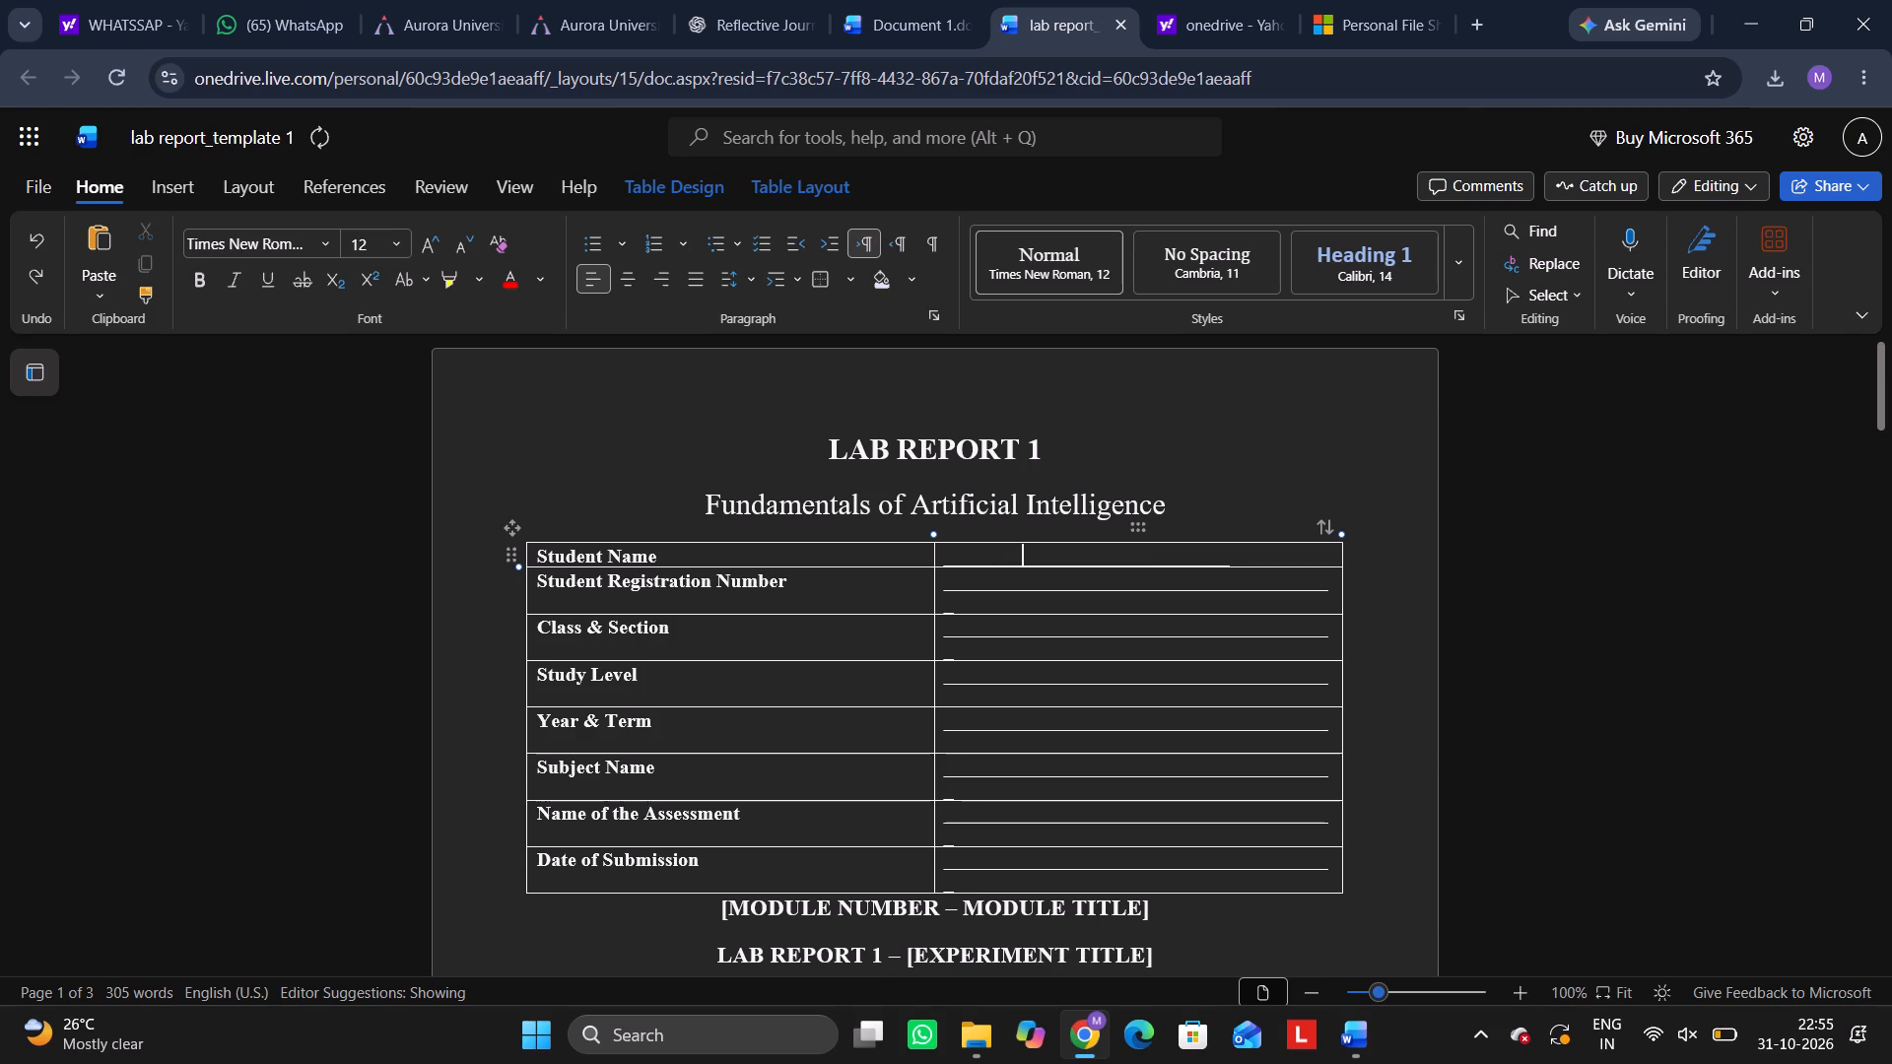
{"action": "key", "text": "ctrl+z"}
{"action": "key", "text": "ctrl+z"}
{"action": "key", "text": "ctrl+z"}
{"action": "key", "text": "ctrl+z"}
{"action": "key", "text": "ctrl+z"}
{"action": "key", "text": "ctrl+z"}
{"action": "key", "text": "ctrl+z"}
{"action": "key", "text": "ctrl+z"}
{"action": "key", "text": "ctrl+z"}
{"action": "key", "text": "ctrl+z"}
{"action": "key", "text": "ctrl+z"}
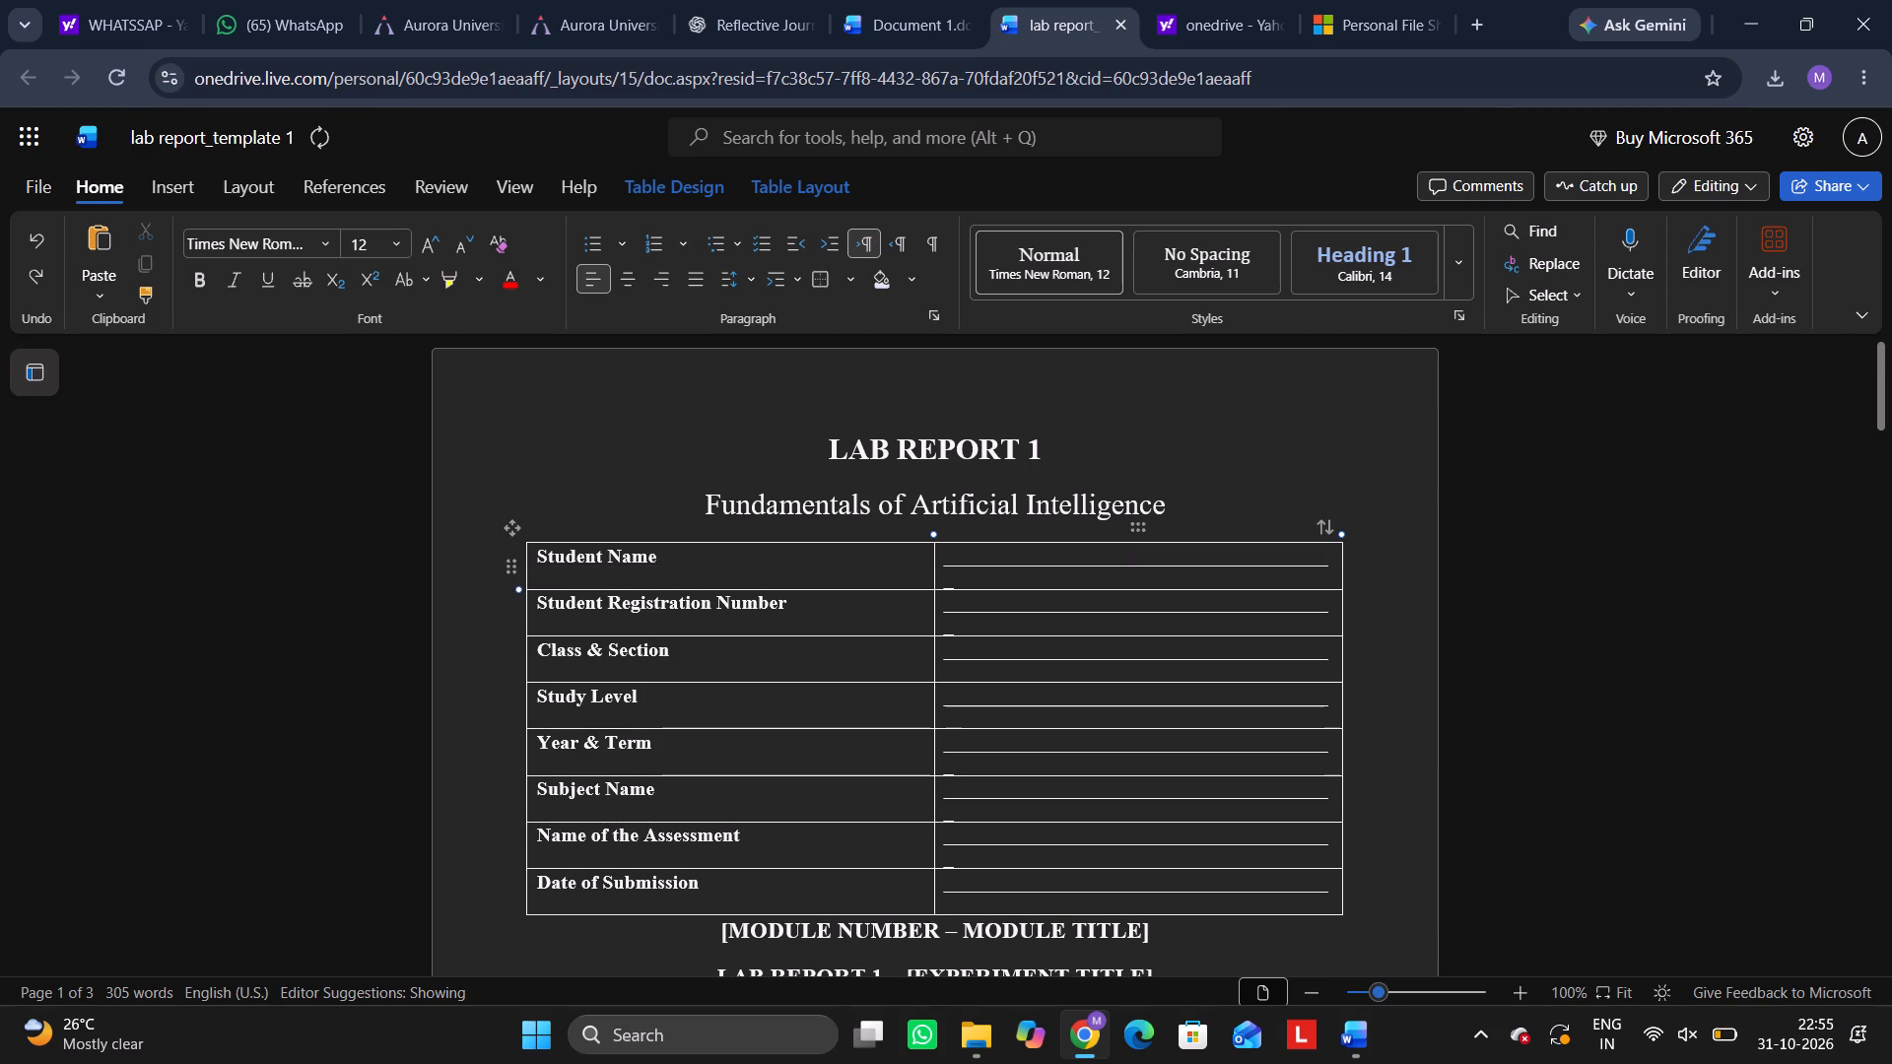
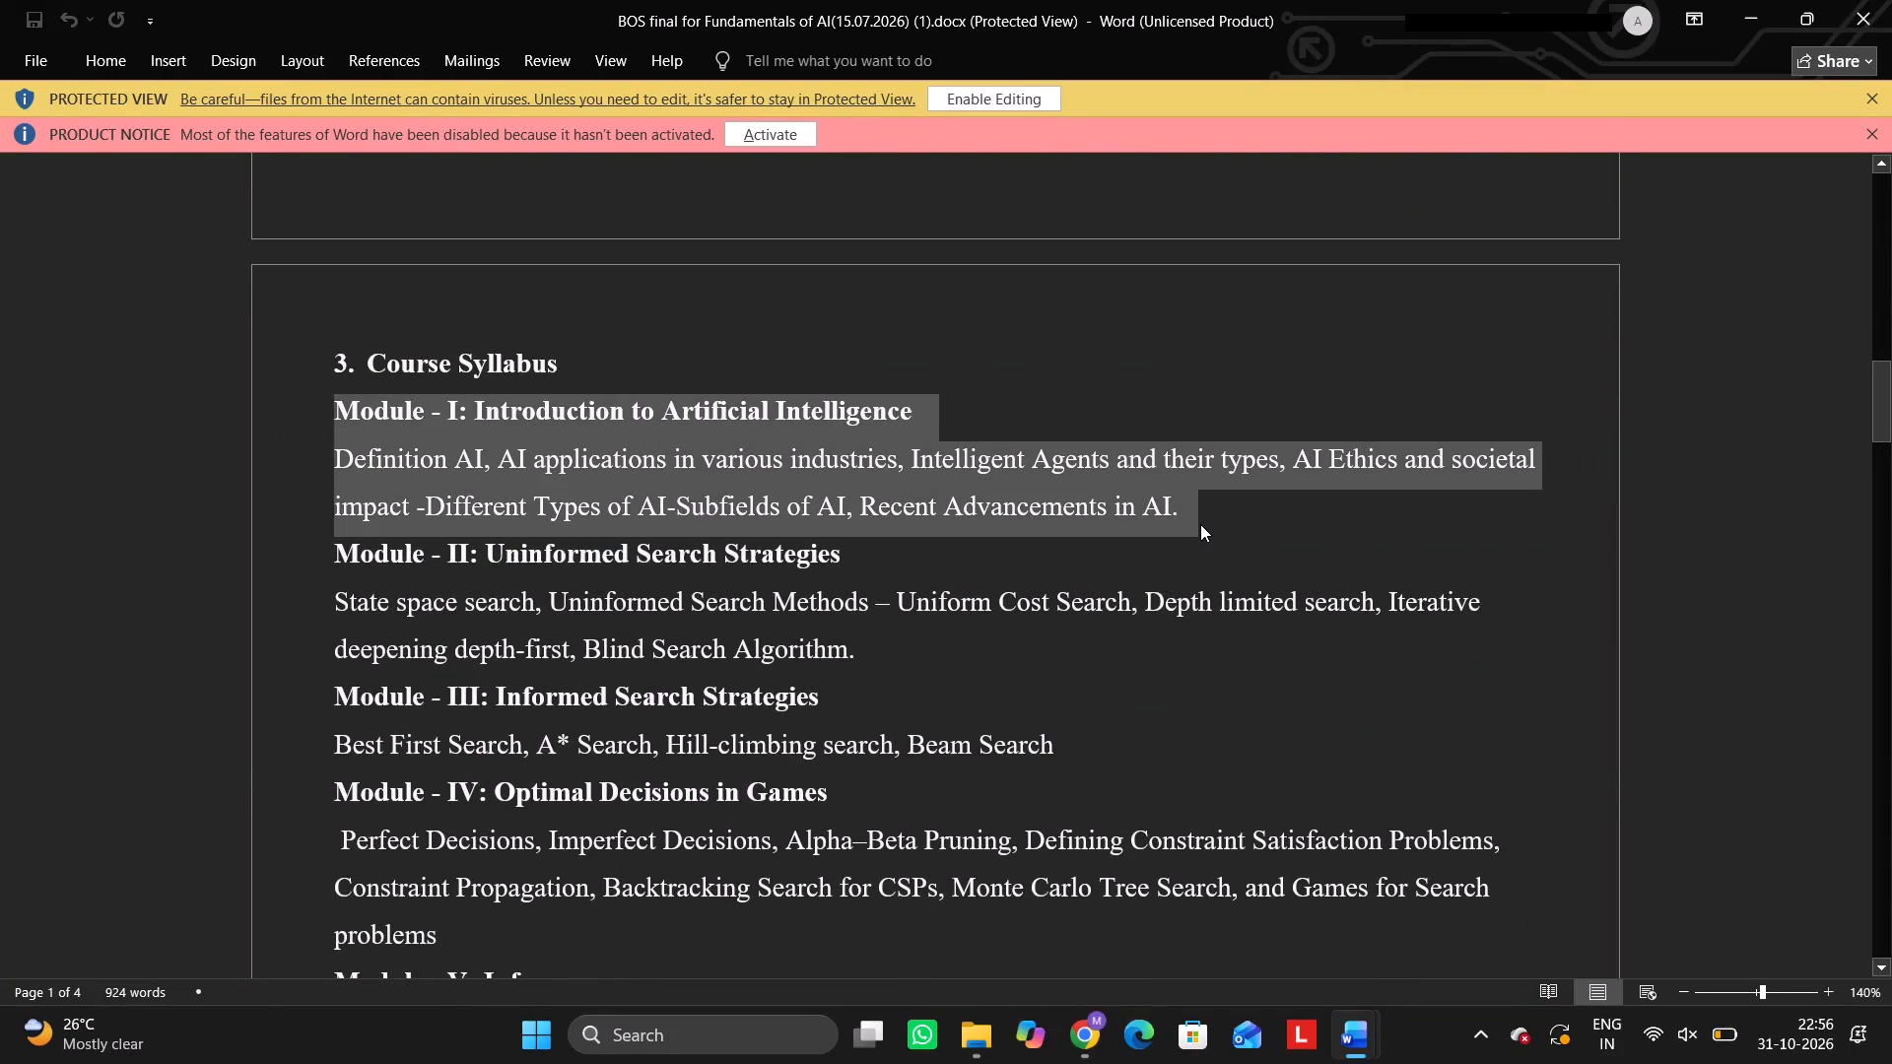
Copy the Module I: Introduction to Artificial Intelligence heading and its topic description from the Course Syllabus section.
{"action": "key", "text": "ctrl+c"}
Switch to the LAB JOURNAL 1 FAI.pdf document window.
{"action": "left_click", "coordinate": [1162, 262]}
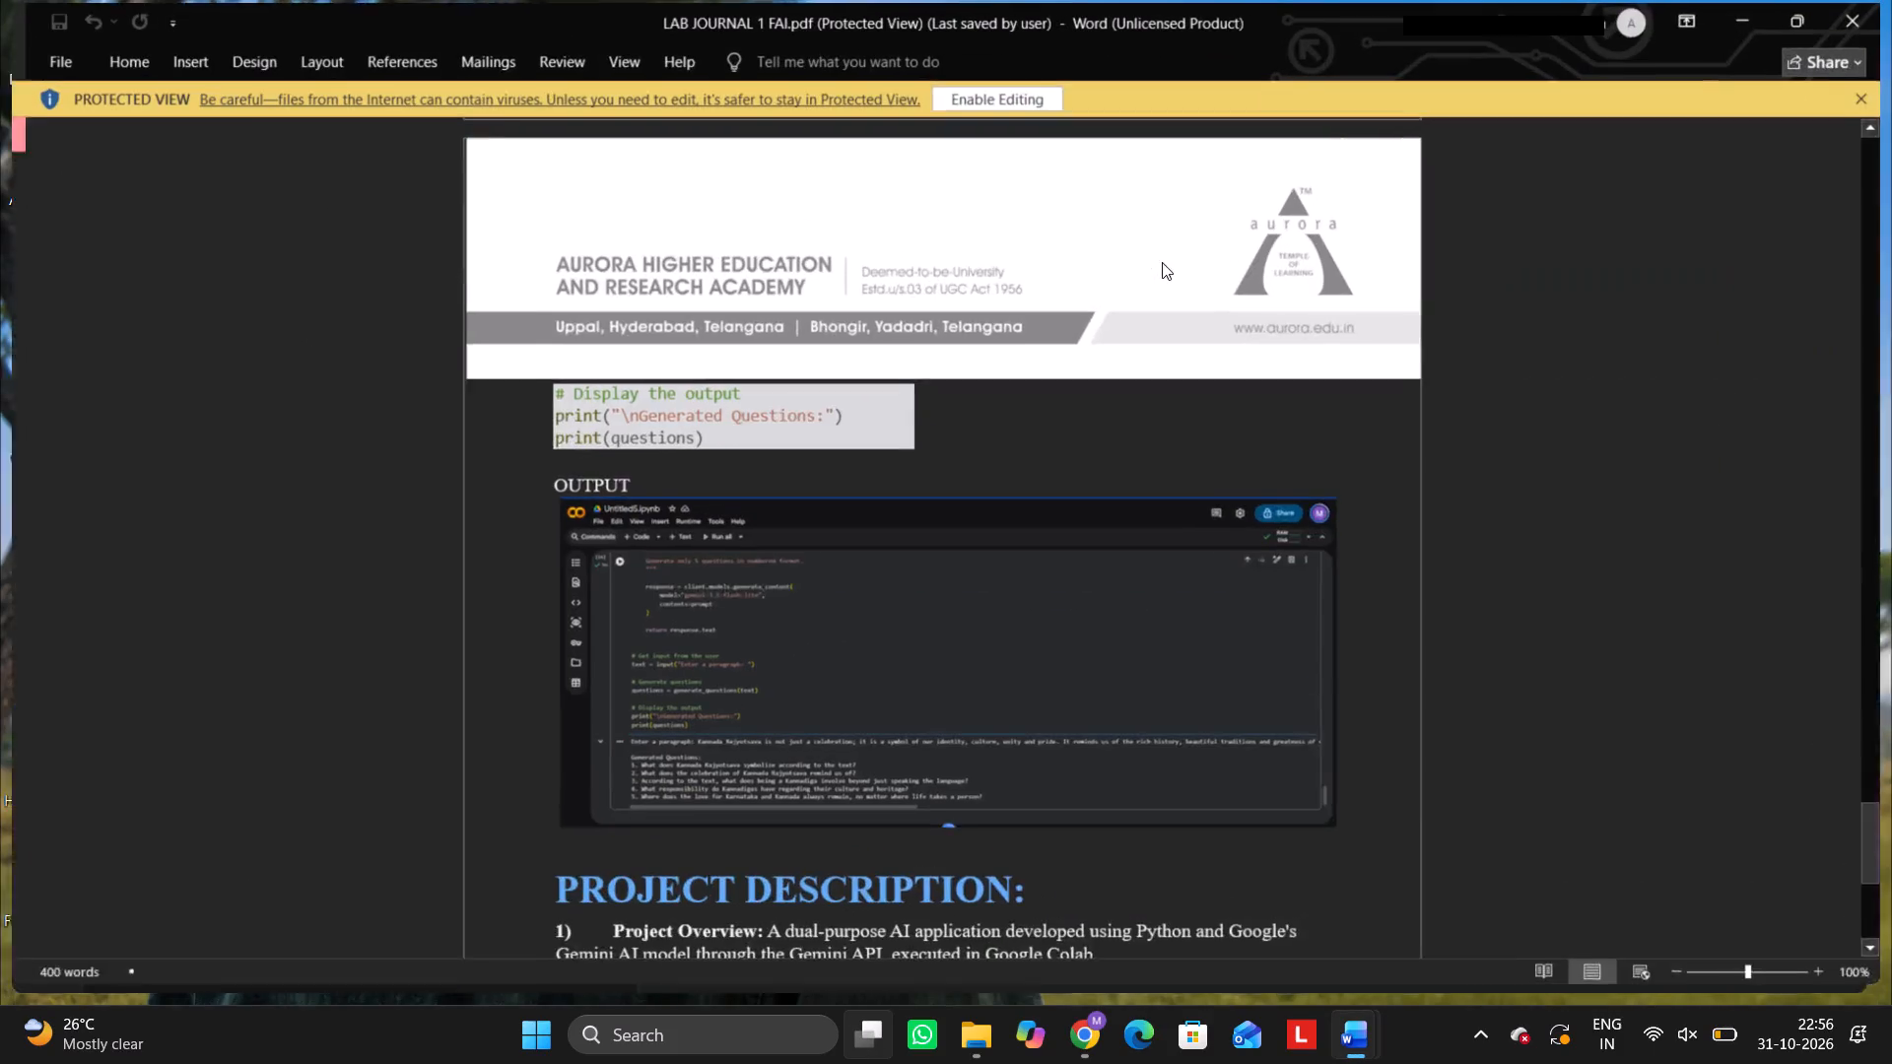
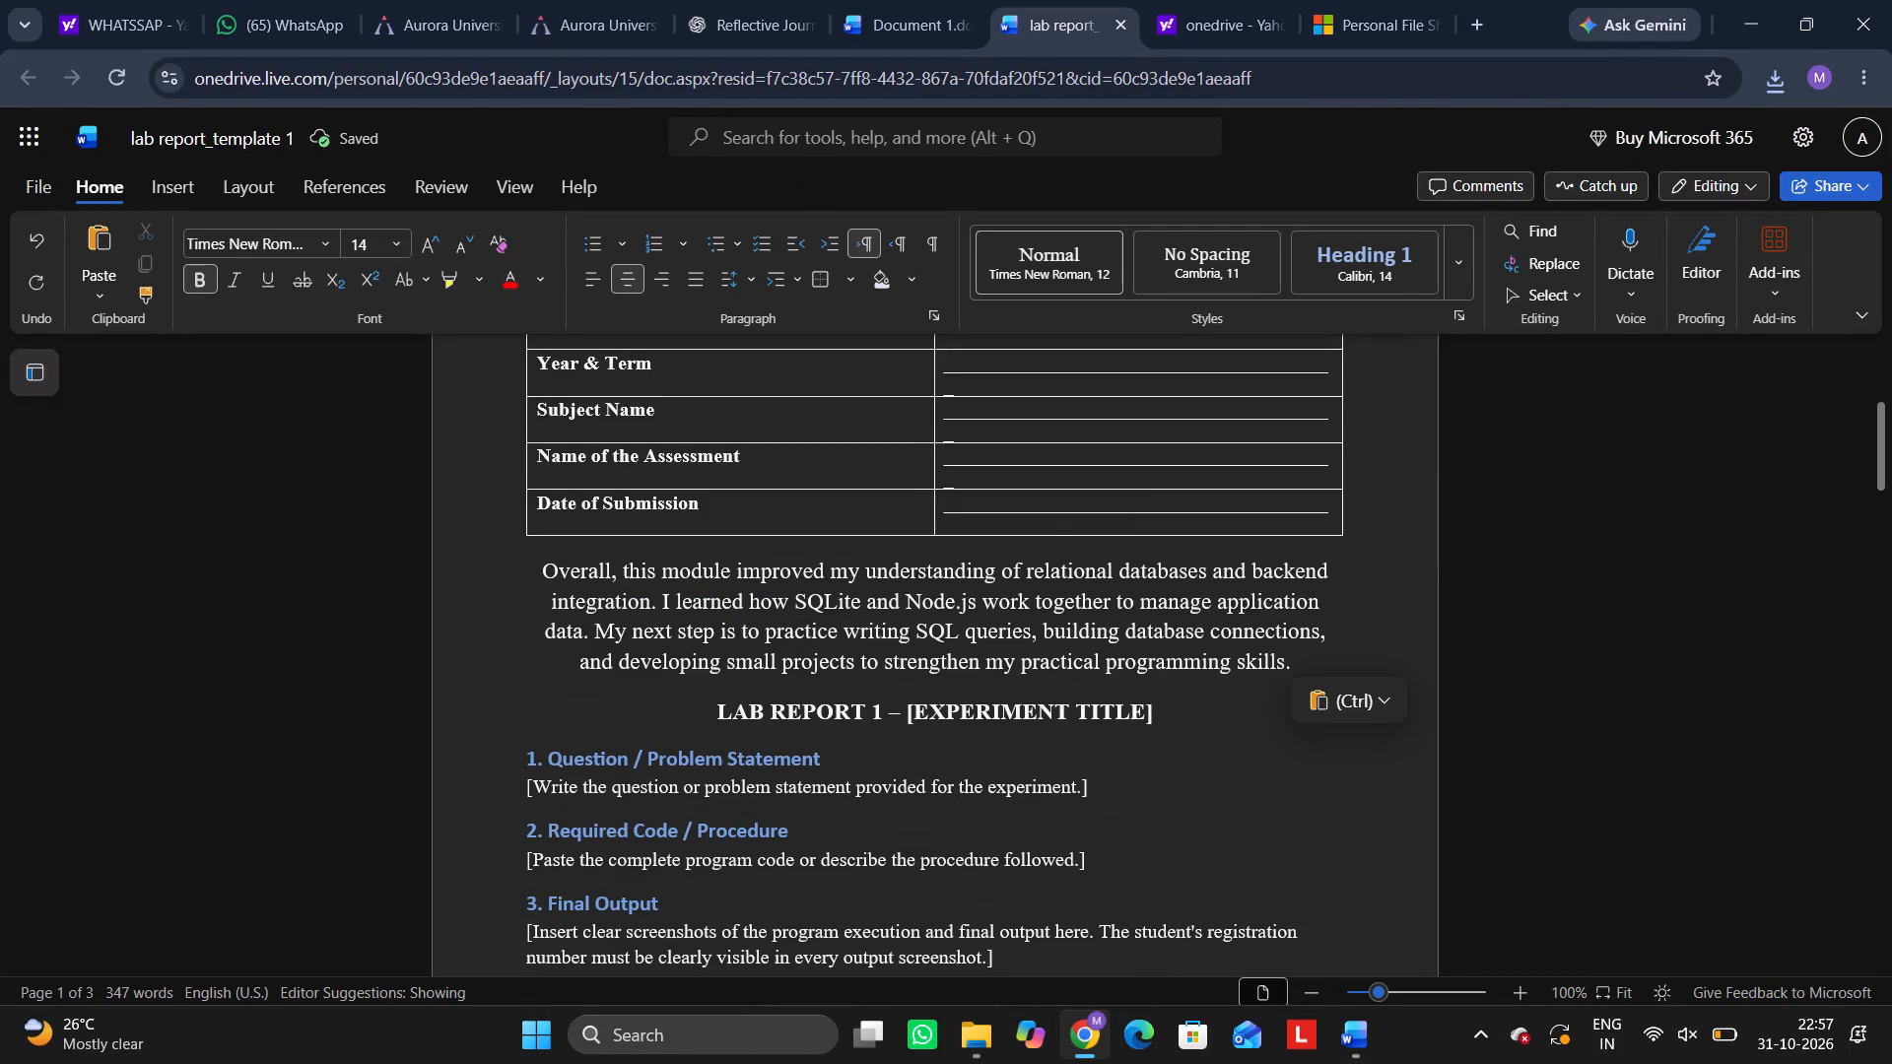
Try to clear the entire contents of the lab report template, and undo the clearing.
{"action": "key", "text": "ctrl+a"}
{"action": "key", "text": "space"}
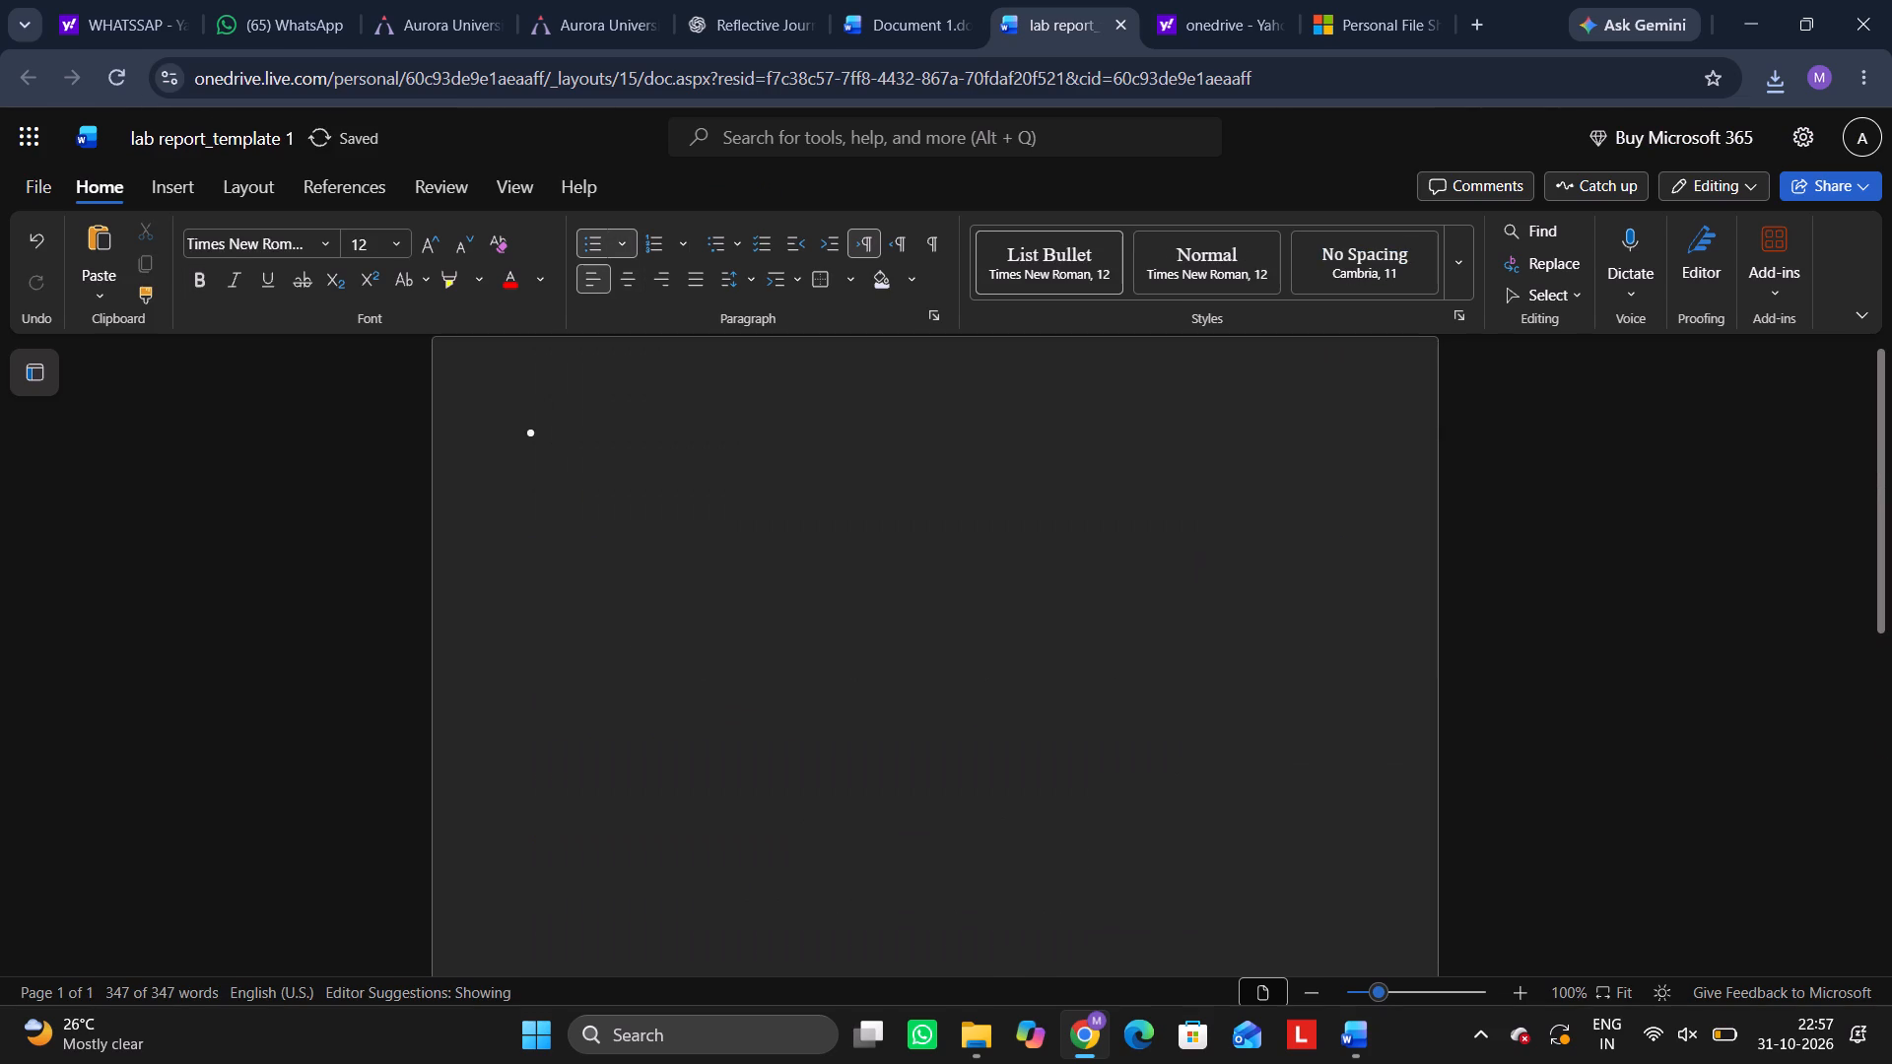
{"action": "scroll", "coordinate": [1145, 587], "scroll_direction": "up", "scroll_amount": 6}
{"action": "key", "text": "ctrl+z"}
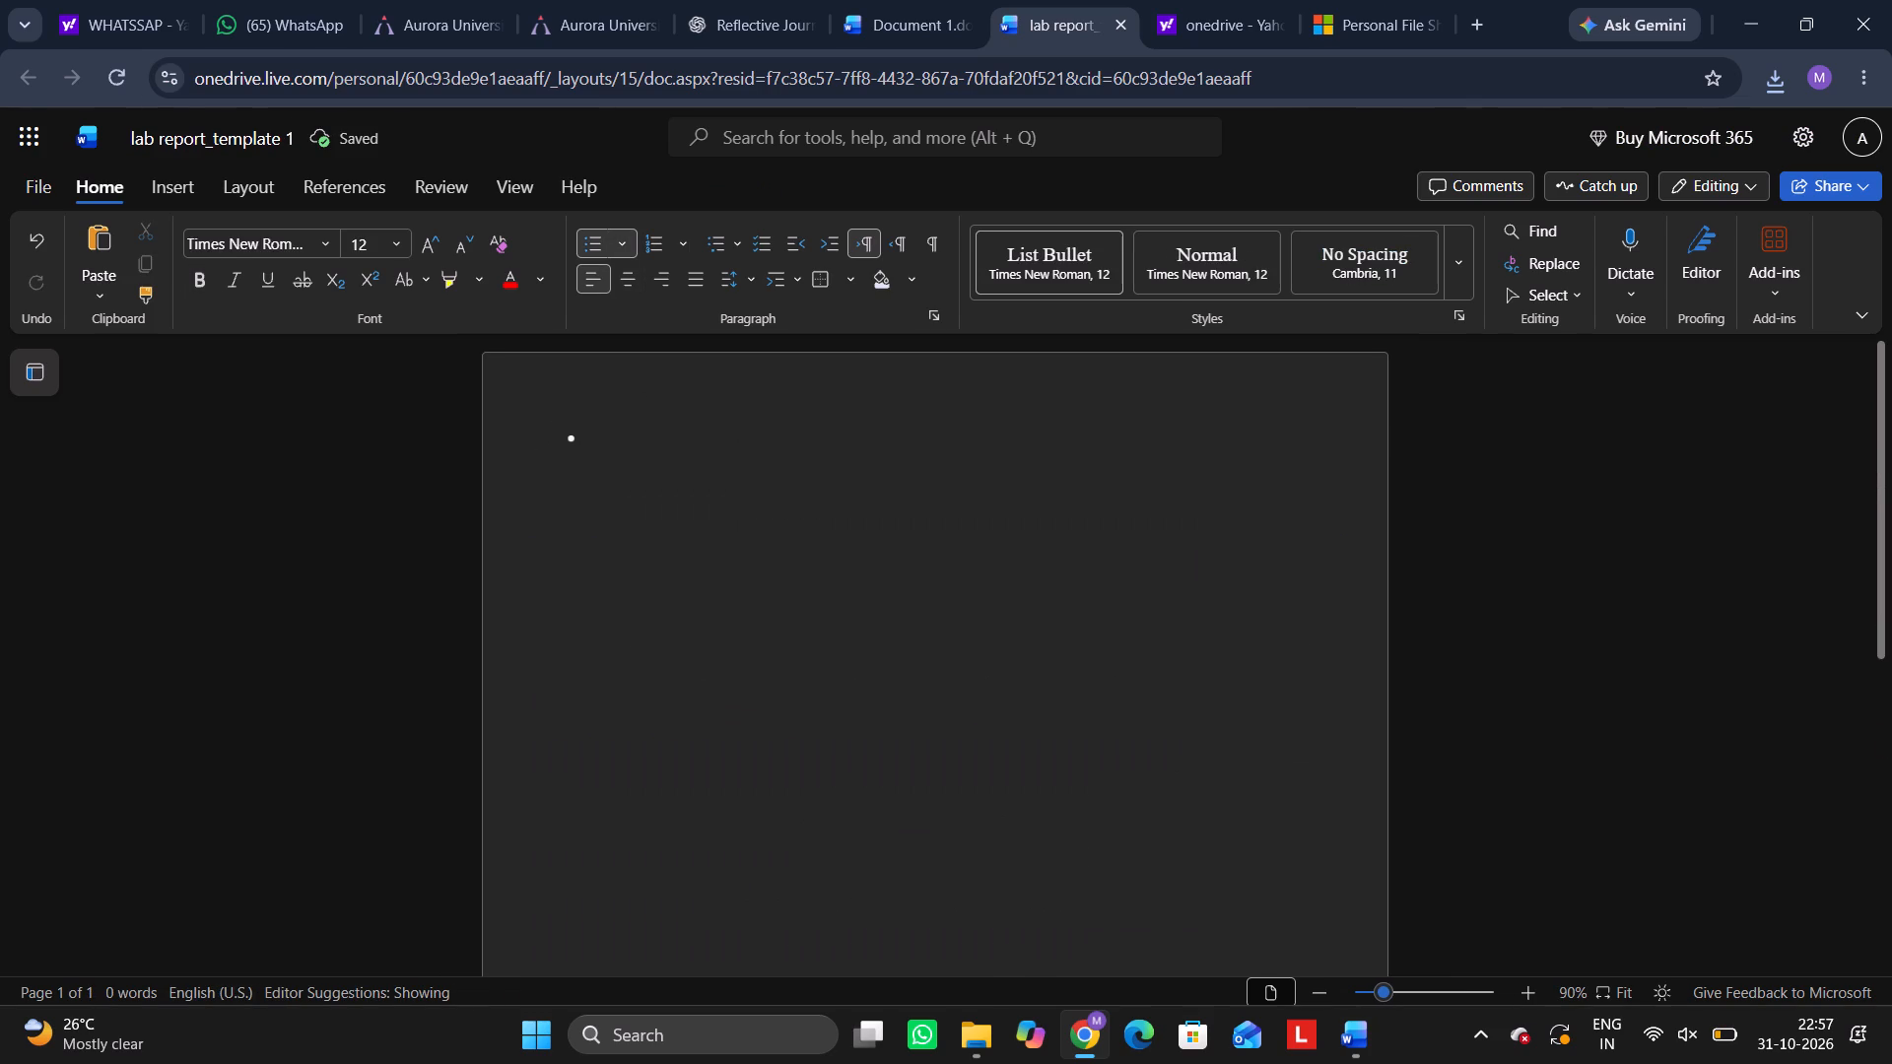
Delete the leftover paragraph about relational databases and backend integration between the student details table and the experiment title heading.
{"action": "left_click", "coordinate": [1025, 572]}
{"action": "scroll", "coordinate": [1025, 572], "scroll_direction": "down", "scroll_amount": 1}
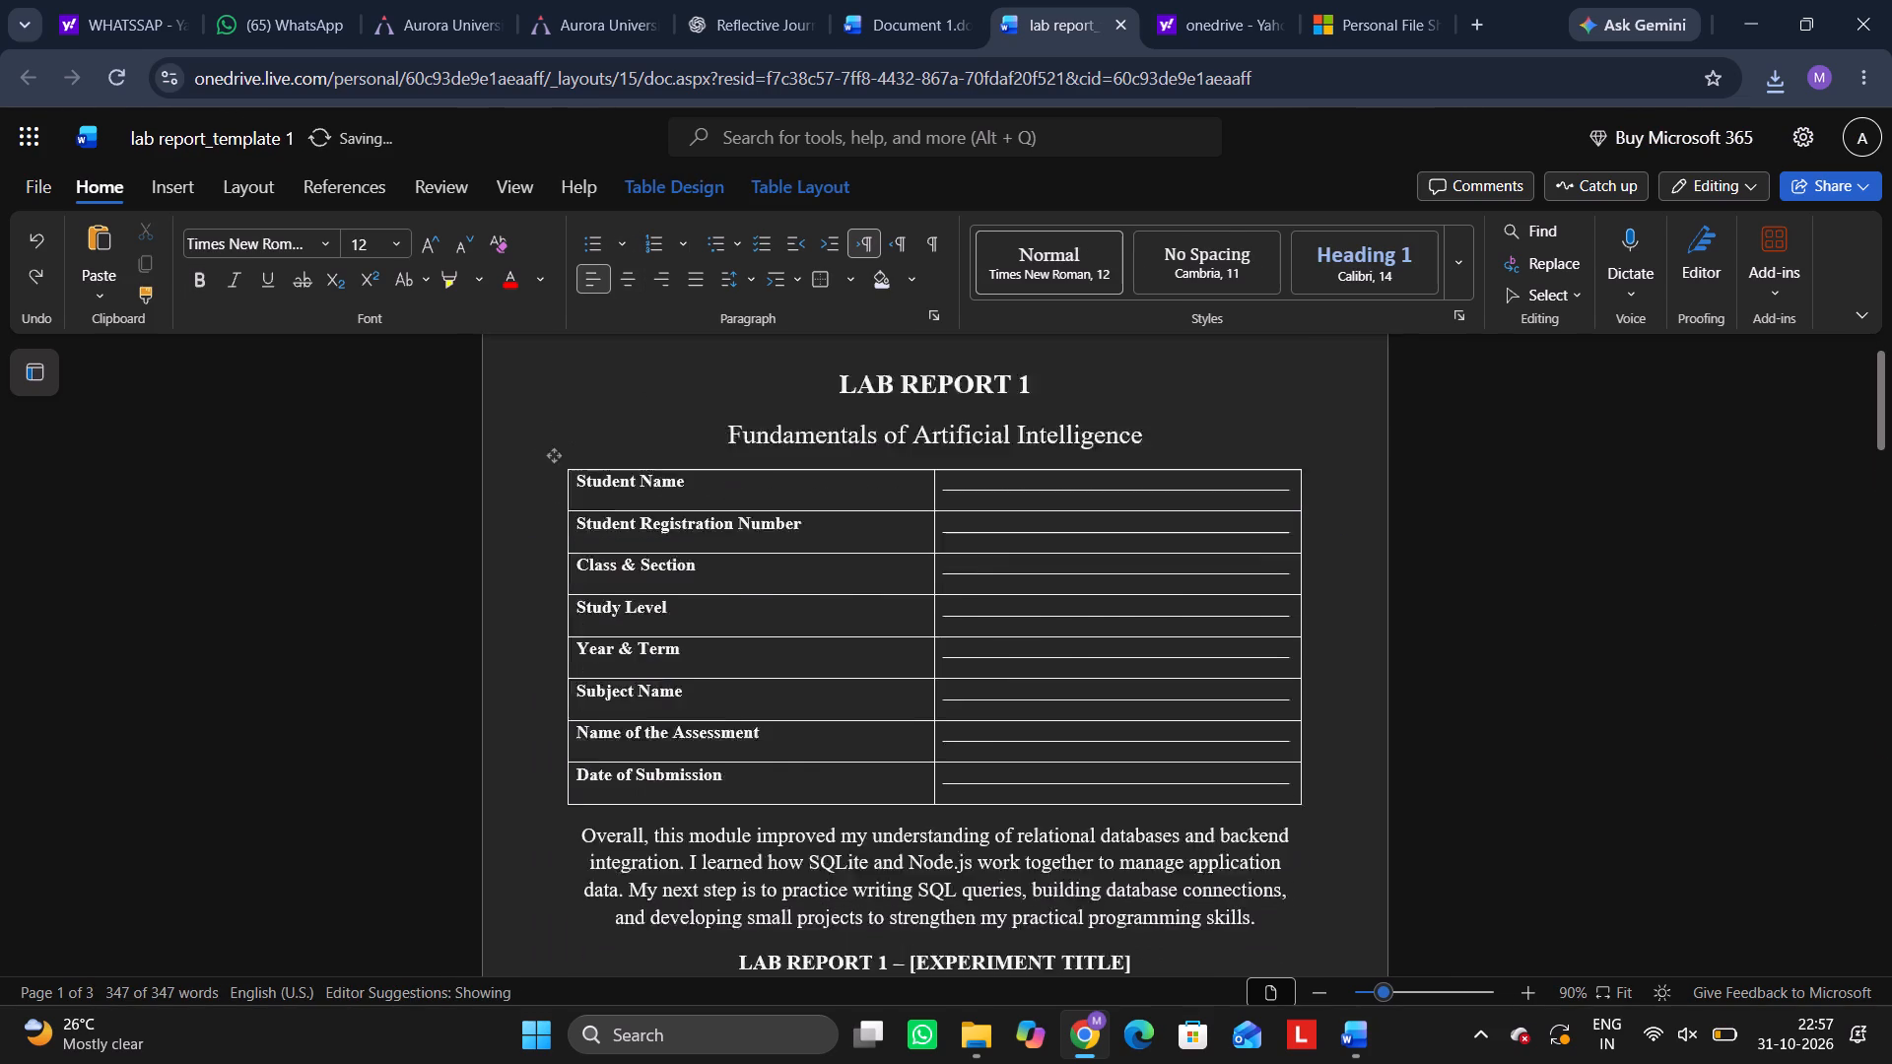
{"action": "scroll", "coordinate": [1025, 572], "scroll_direction": "down", "scroll_amount": 1}
{"action": "left_click_drag", "start_coordinate": [575, 571], "coordinate": [1296, 667]}
{"action": "key", "text": "BackSpace"}
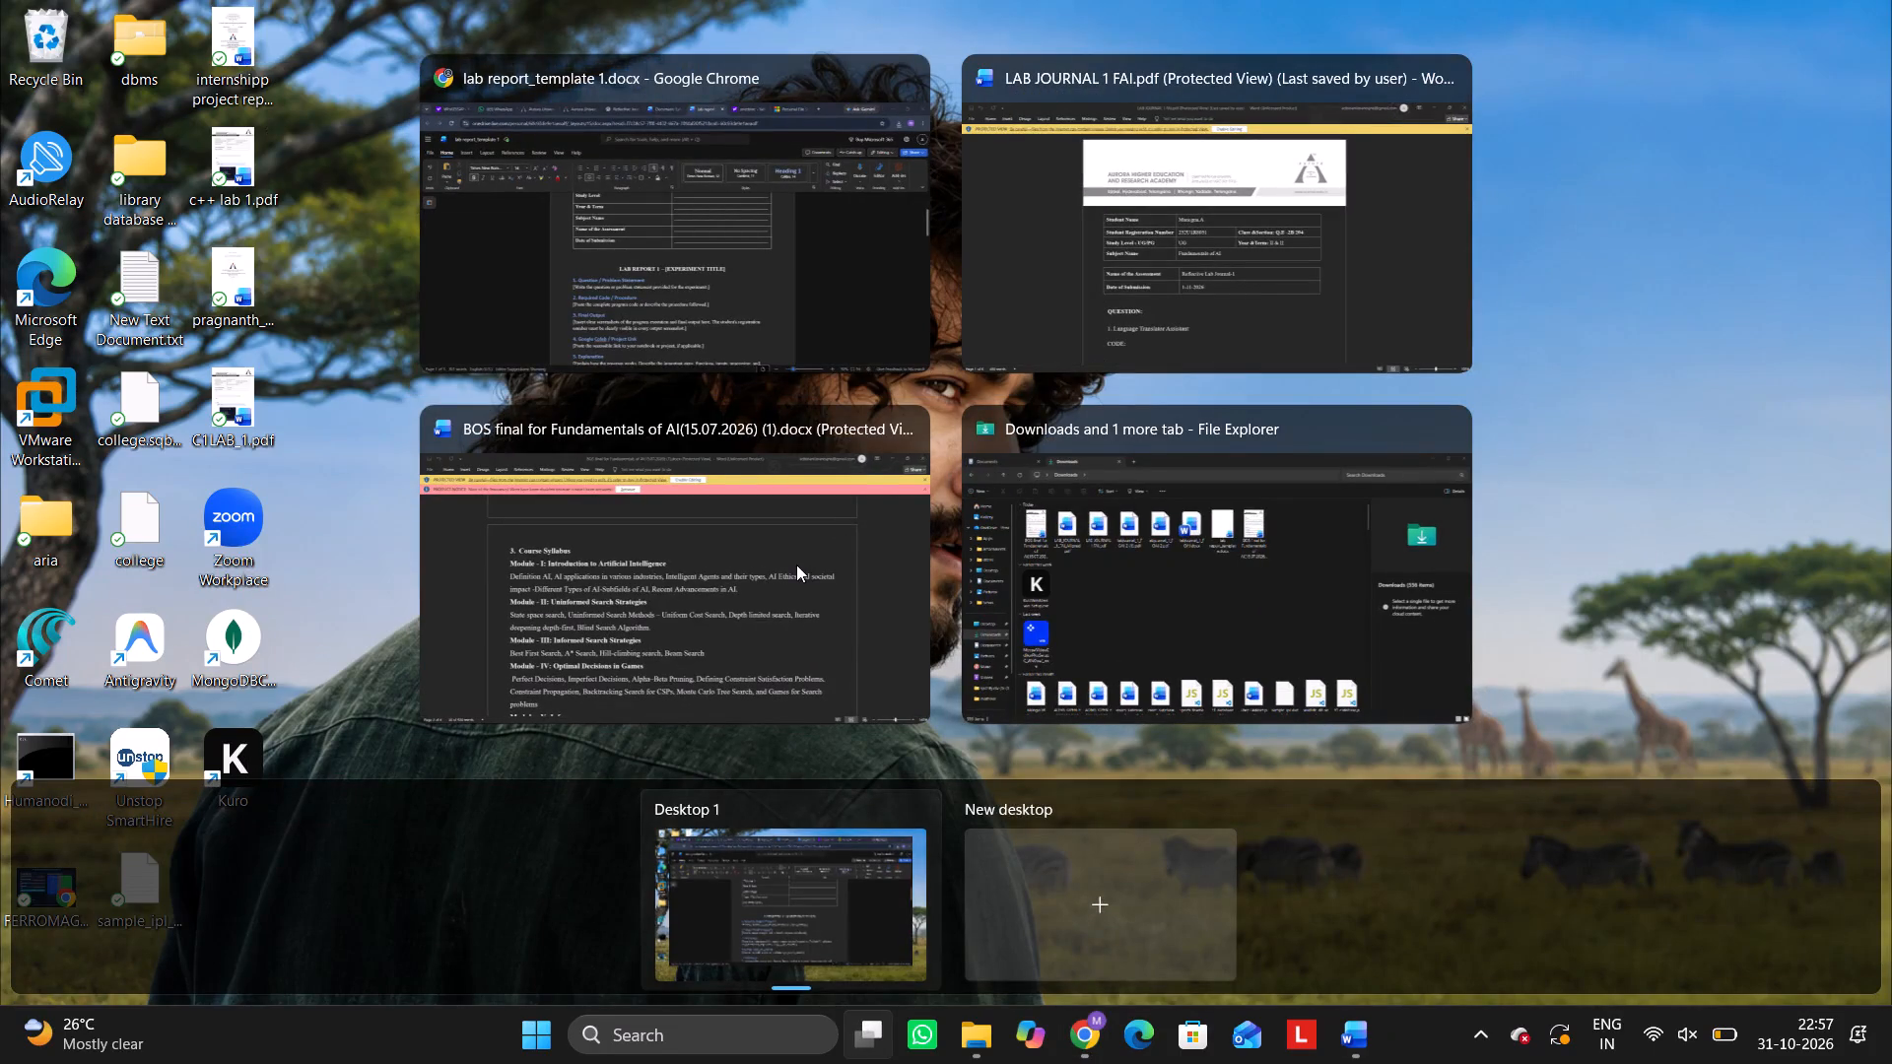
Switch to the BOS final for Fundamentals of AI document and copy the selected Module I heading and topic description.
{"action": "left_click", "coordinate": [796, 565]}
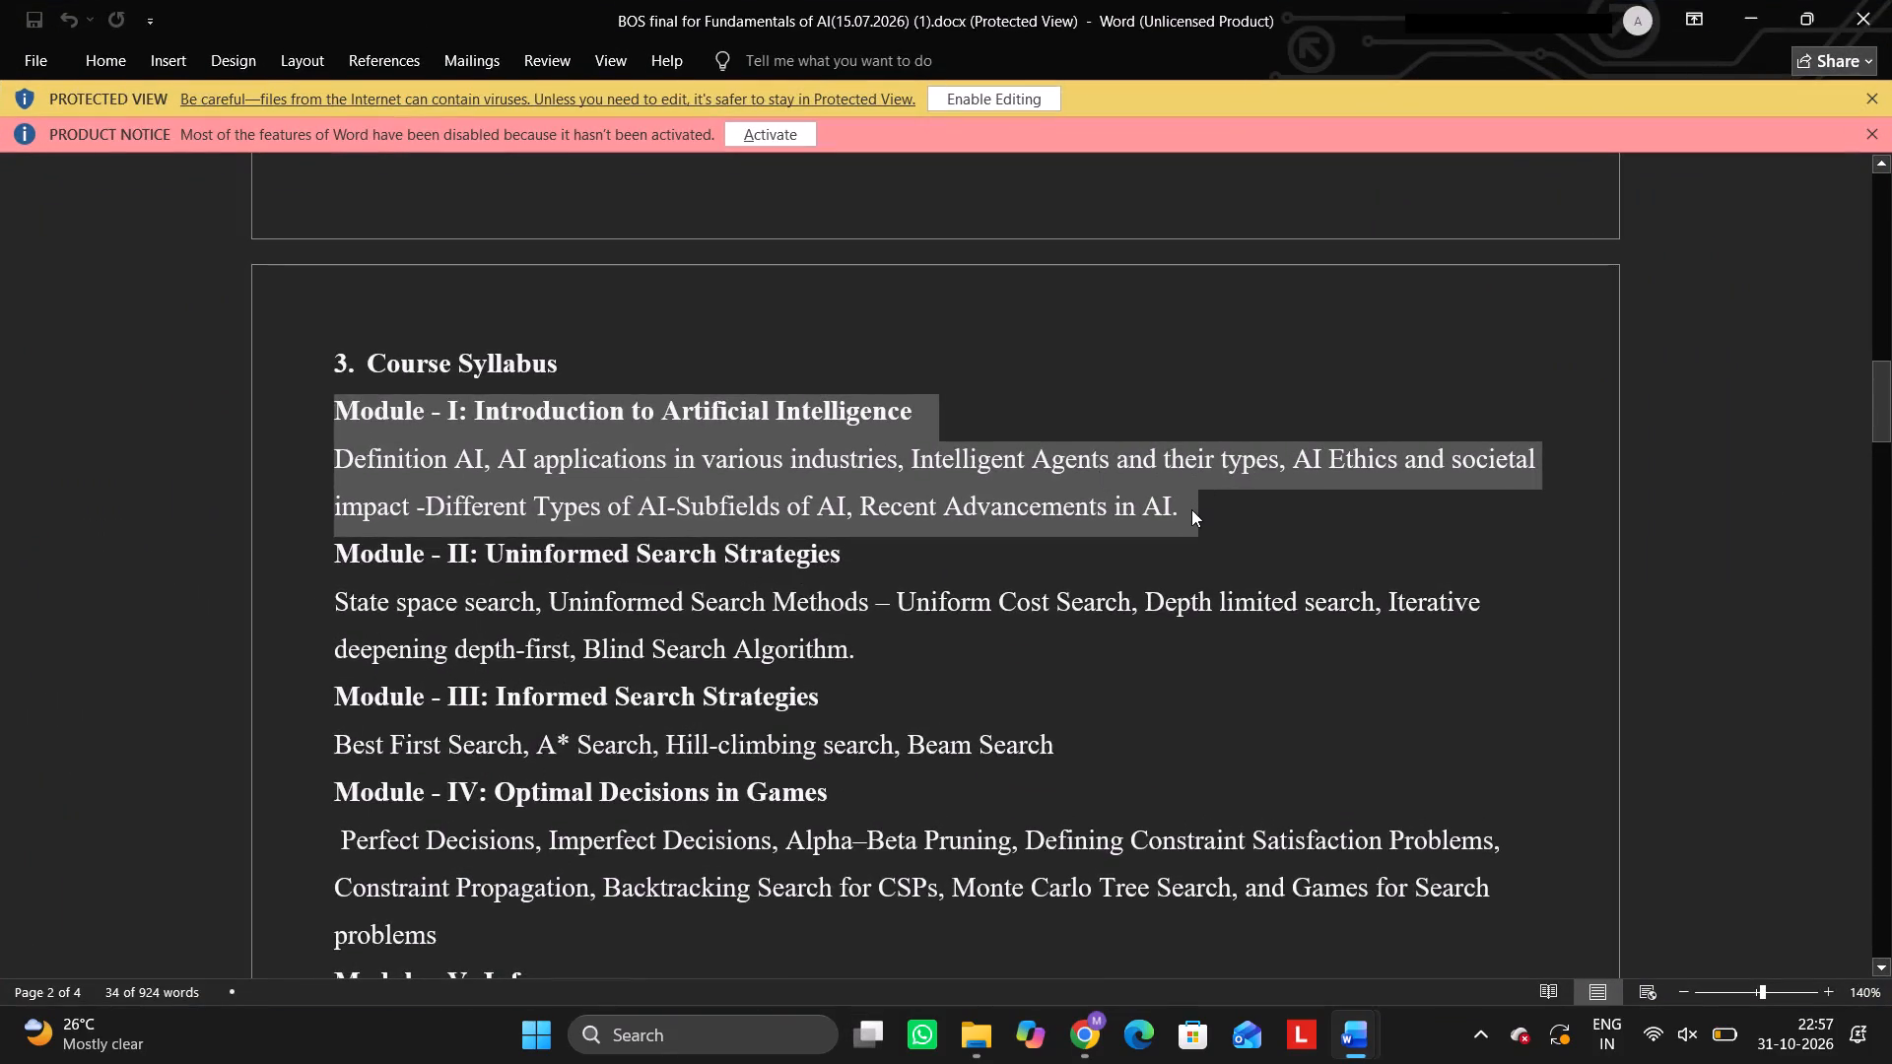
{"action": "key", "text": "ctrl+c"}
{"action": "key", "text": "ctrl+c"}
{"action": "key", "text": "ctrl+c"}
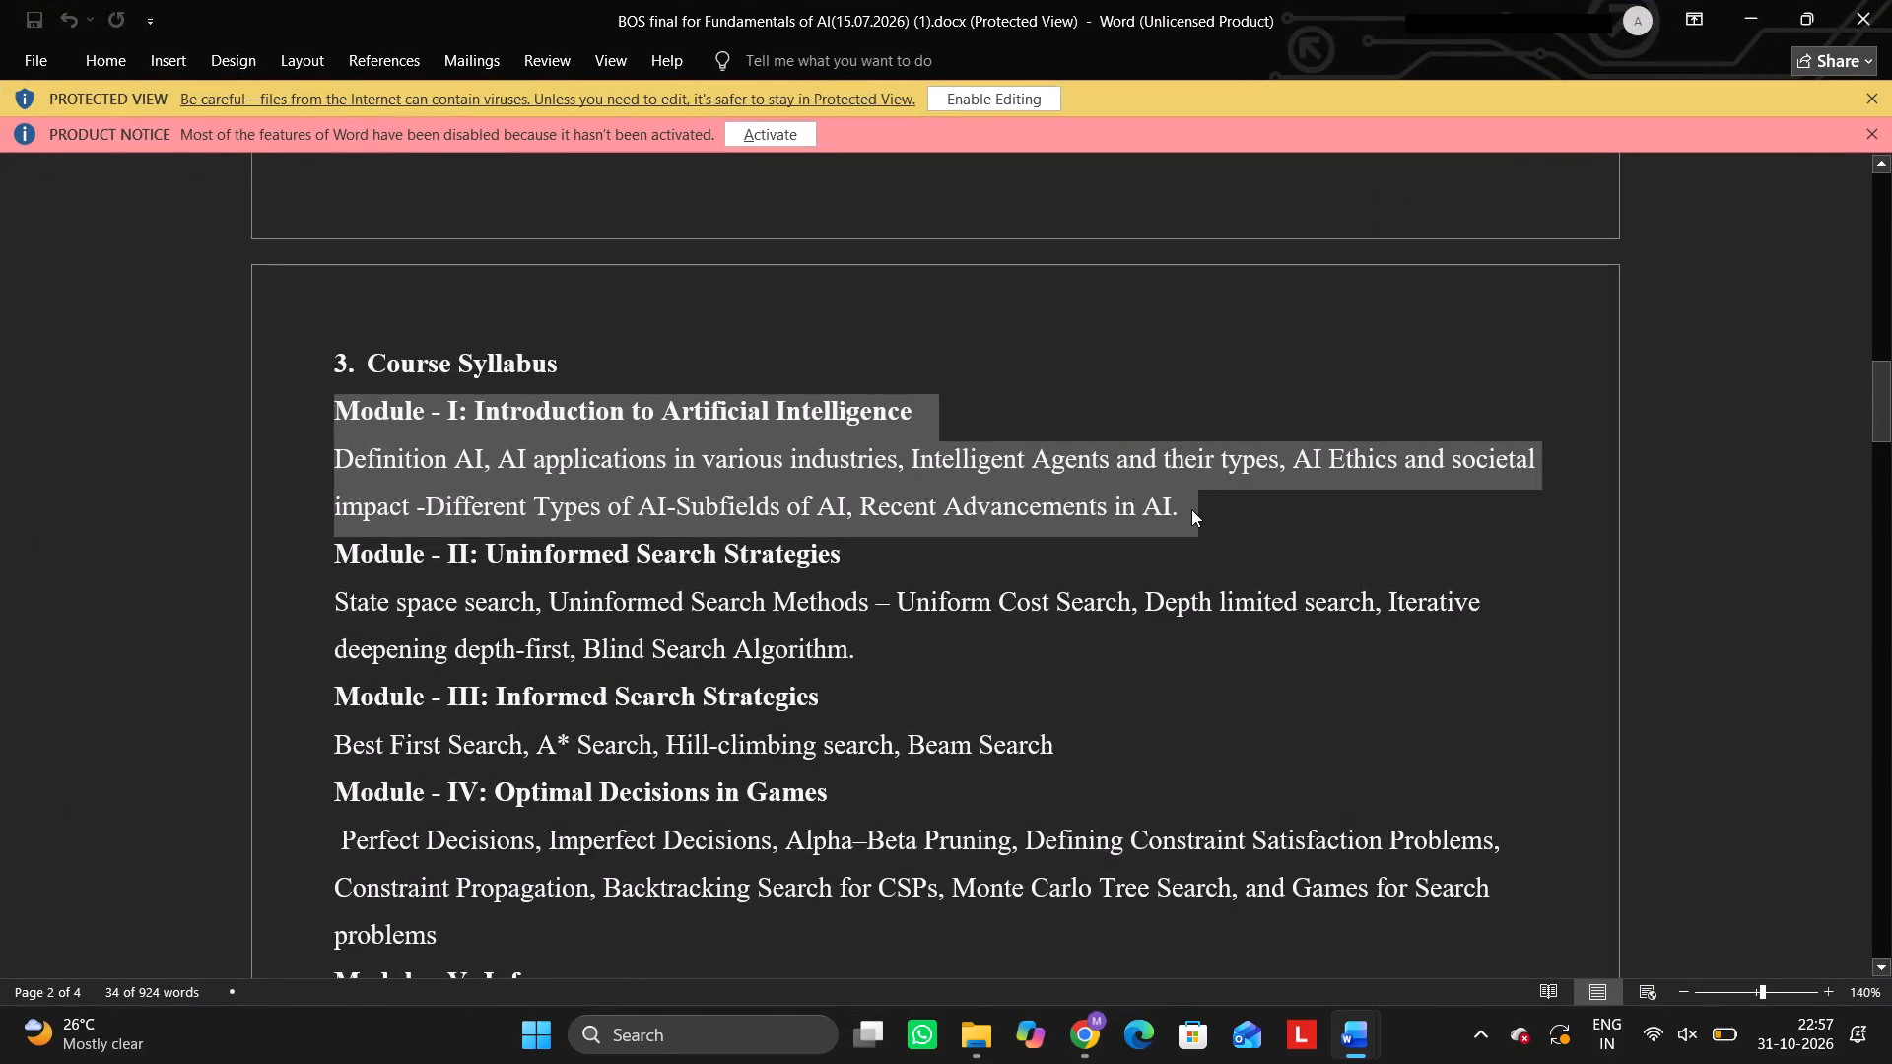
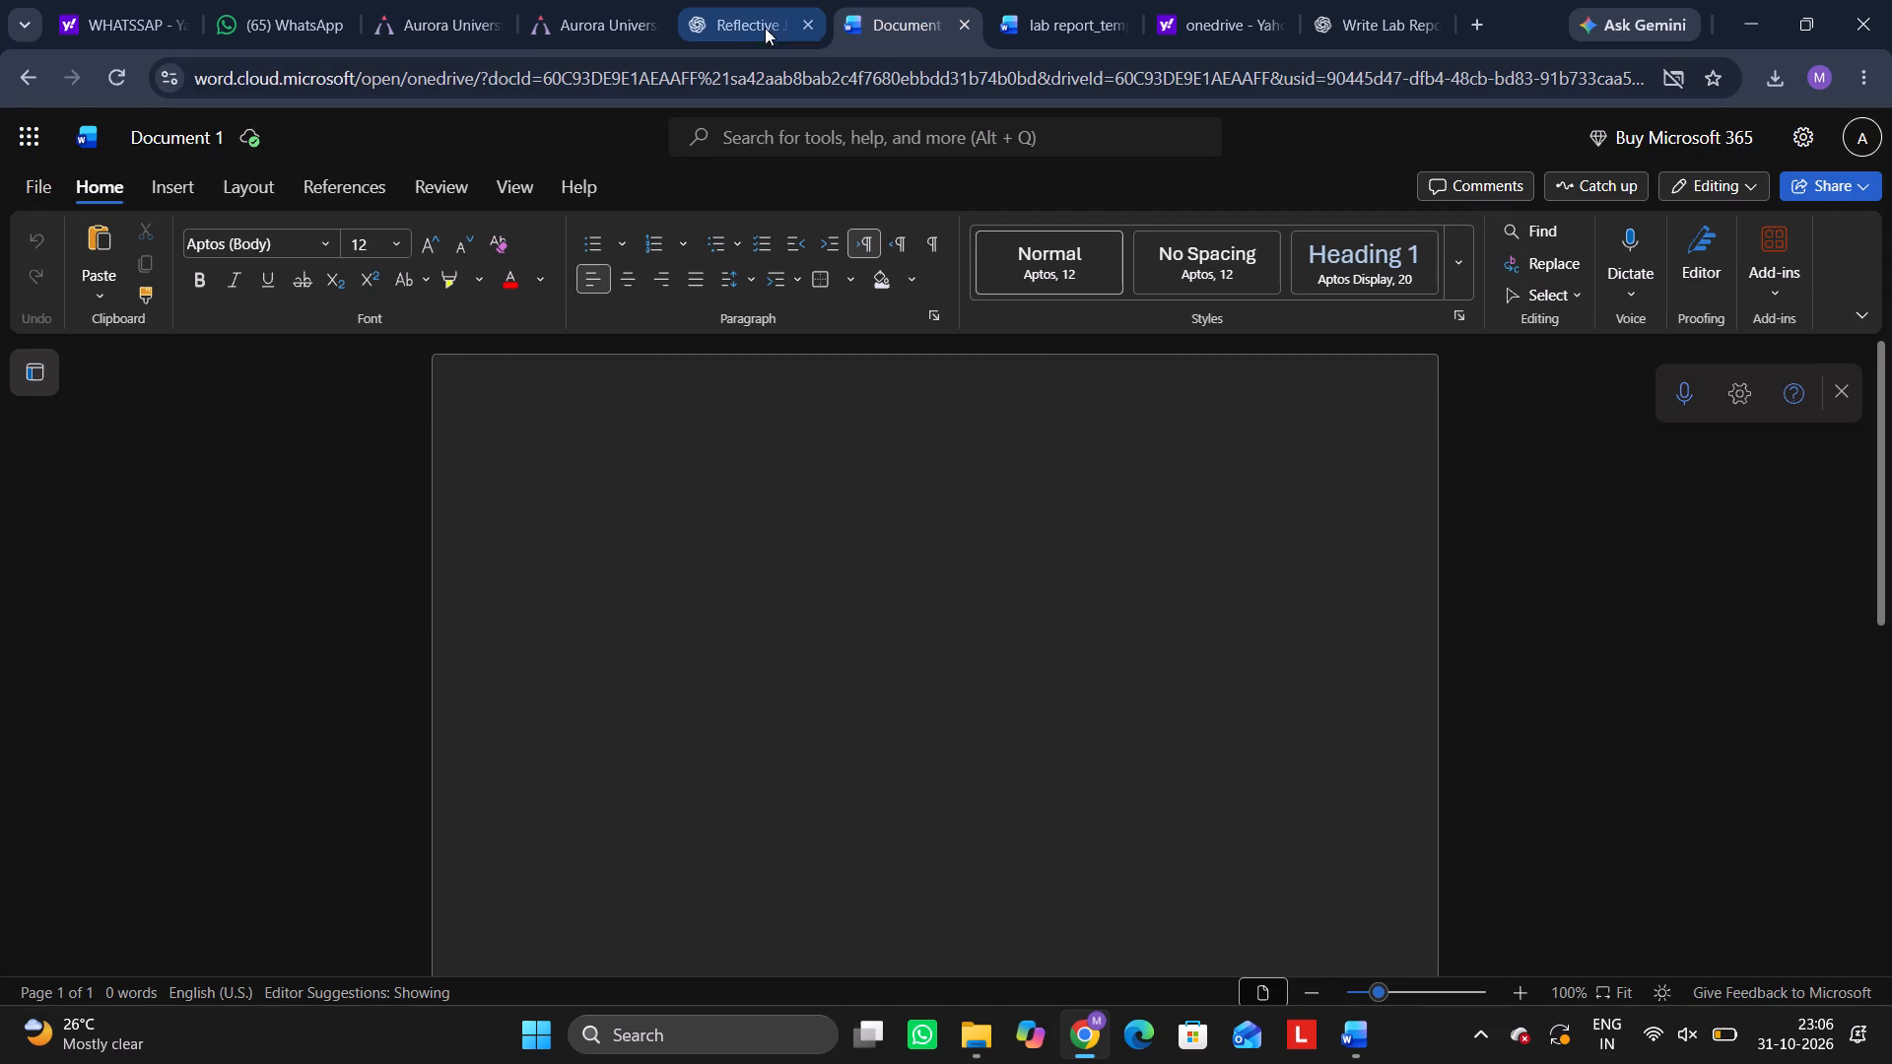
{"action": "left_click", "coordinate": [751, 20]}
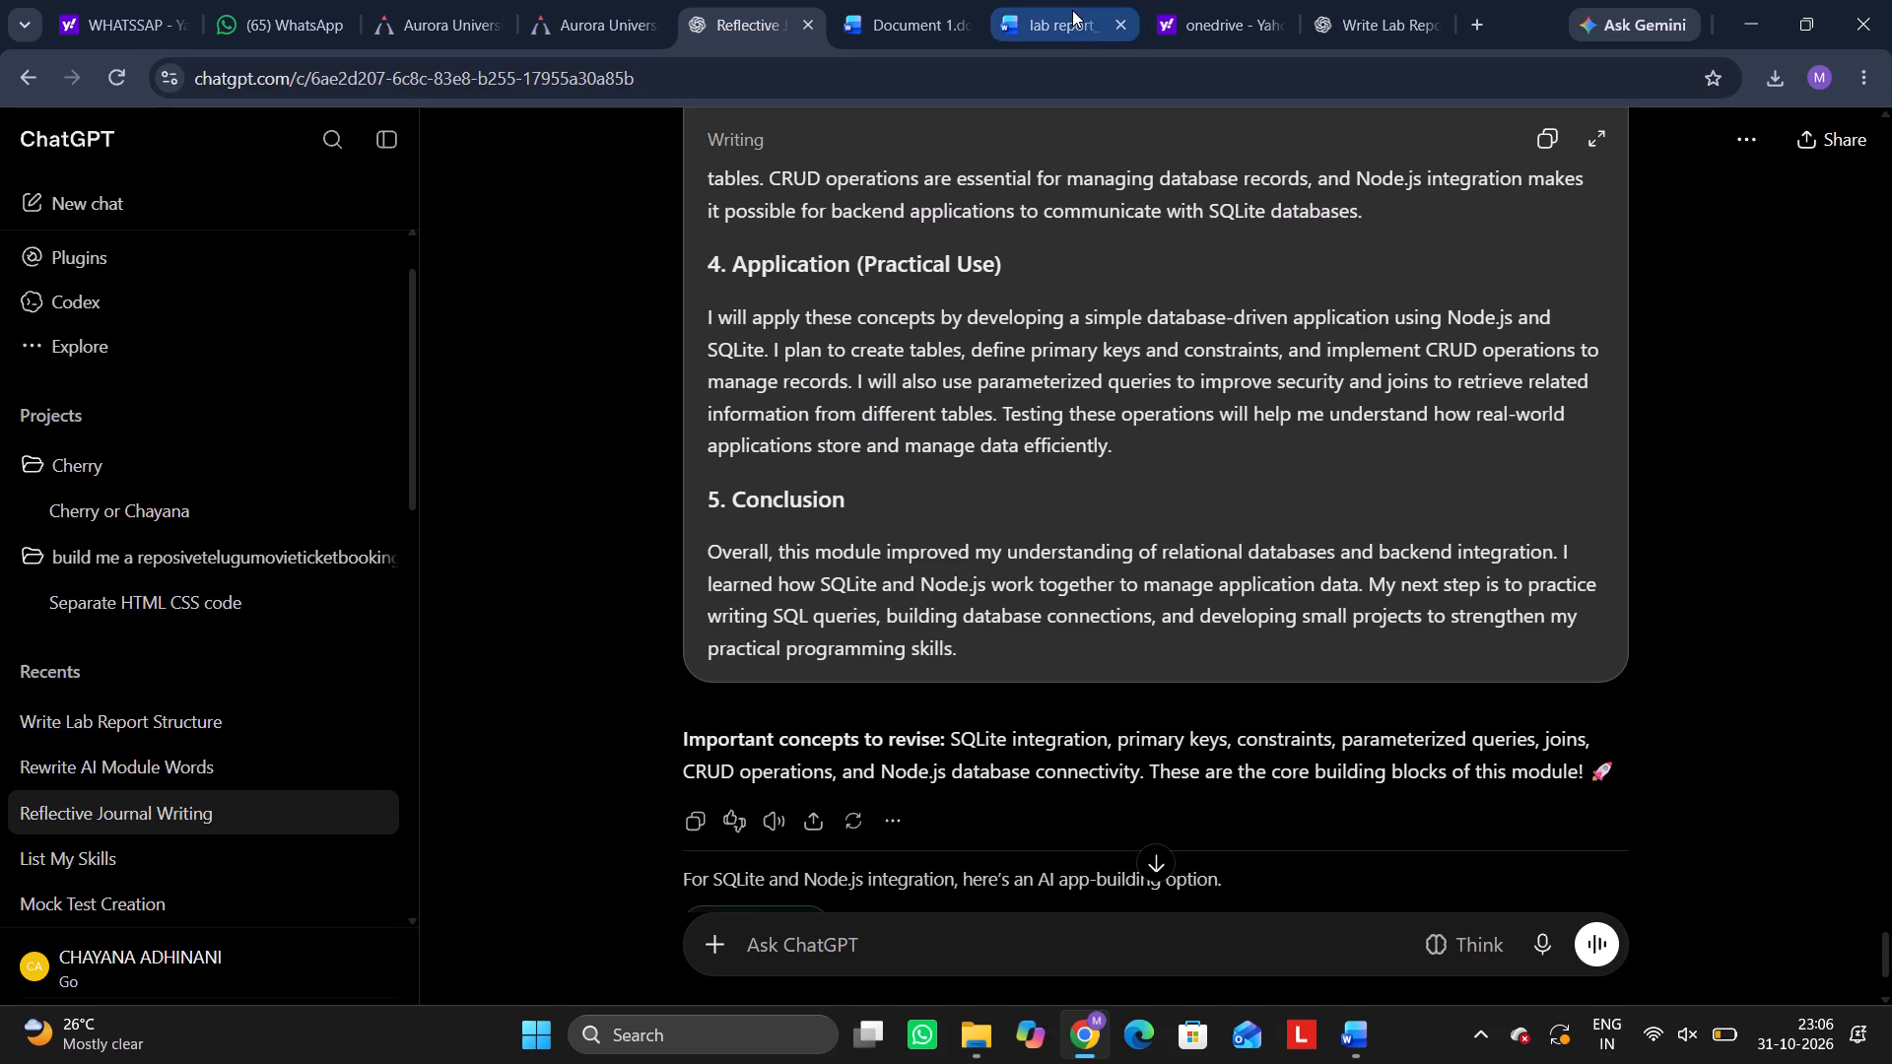
{"action": "left_click", "coordinate": [1072, 10]}
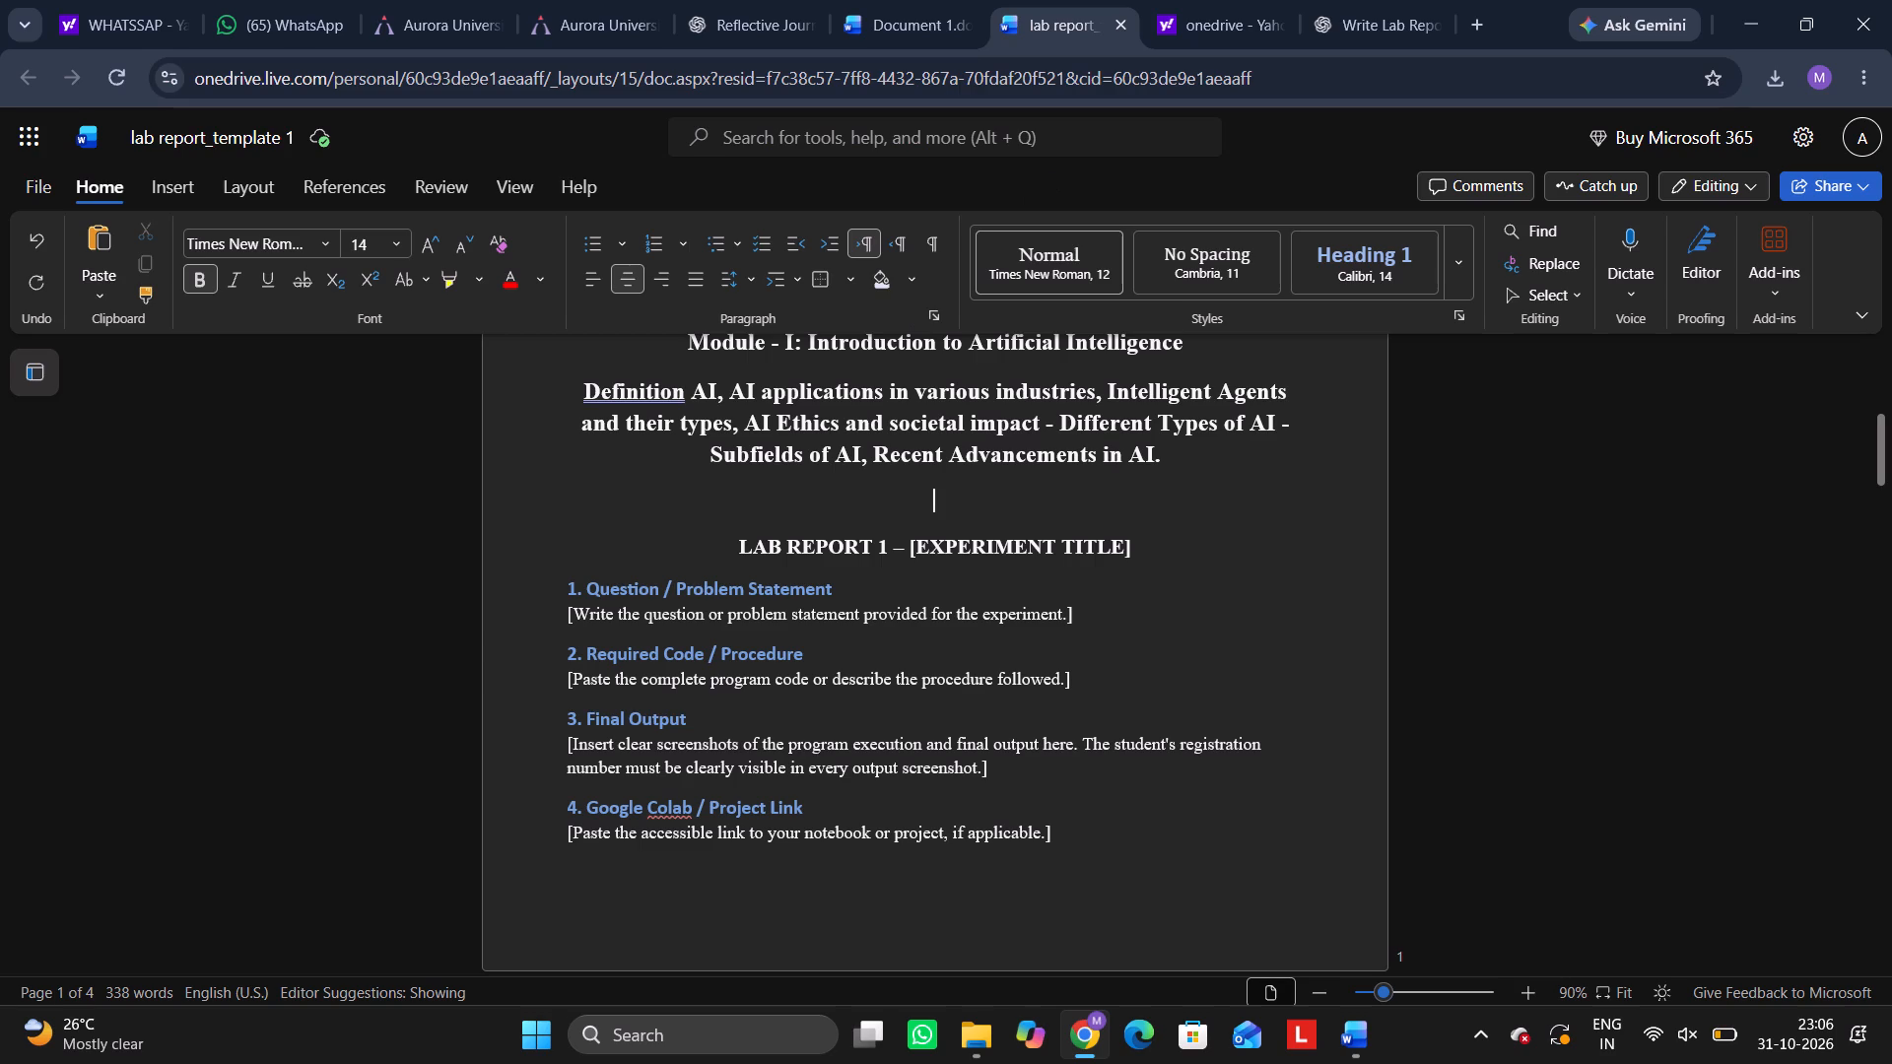
{"action": "scroll", "coordinate": [743, 536], "scroll_direction": "up", "scroll_amount": 2}
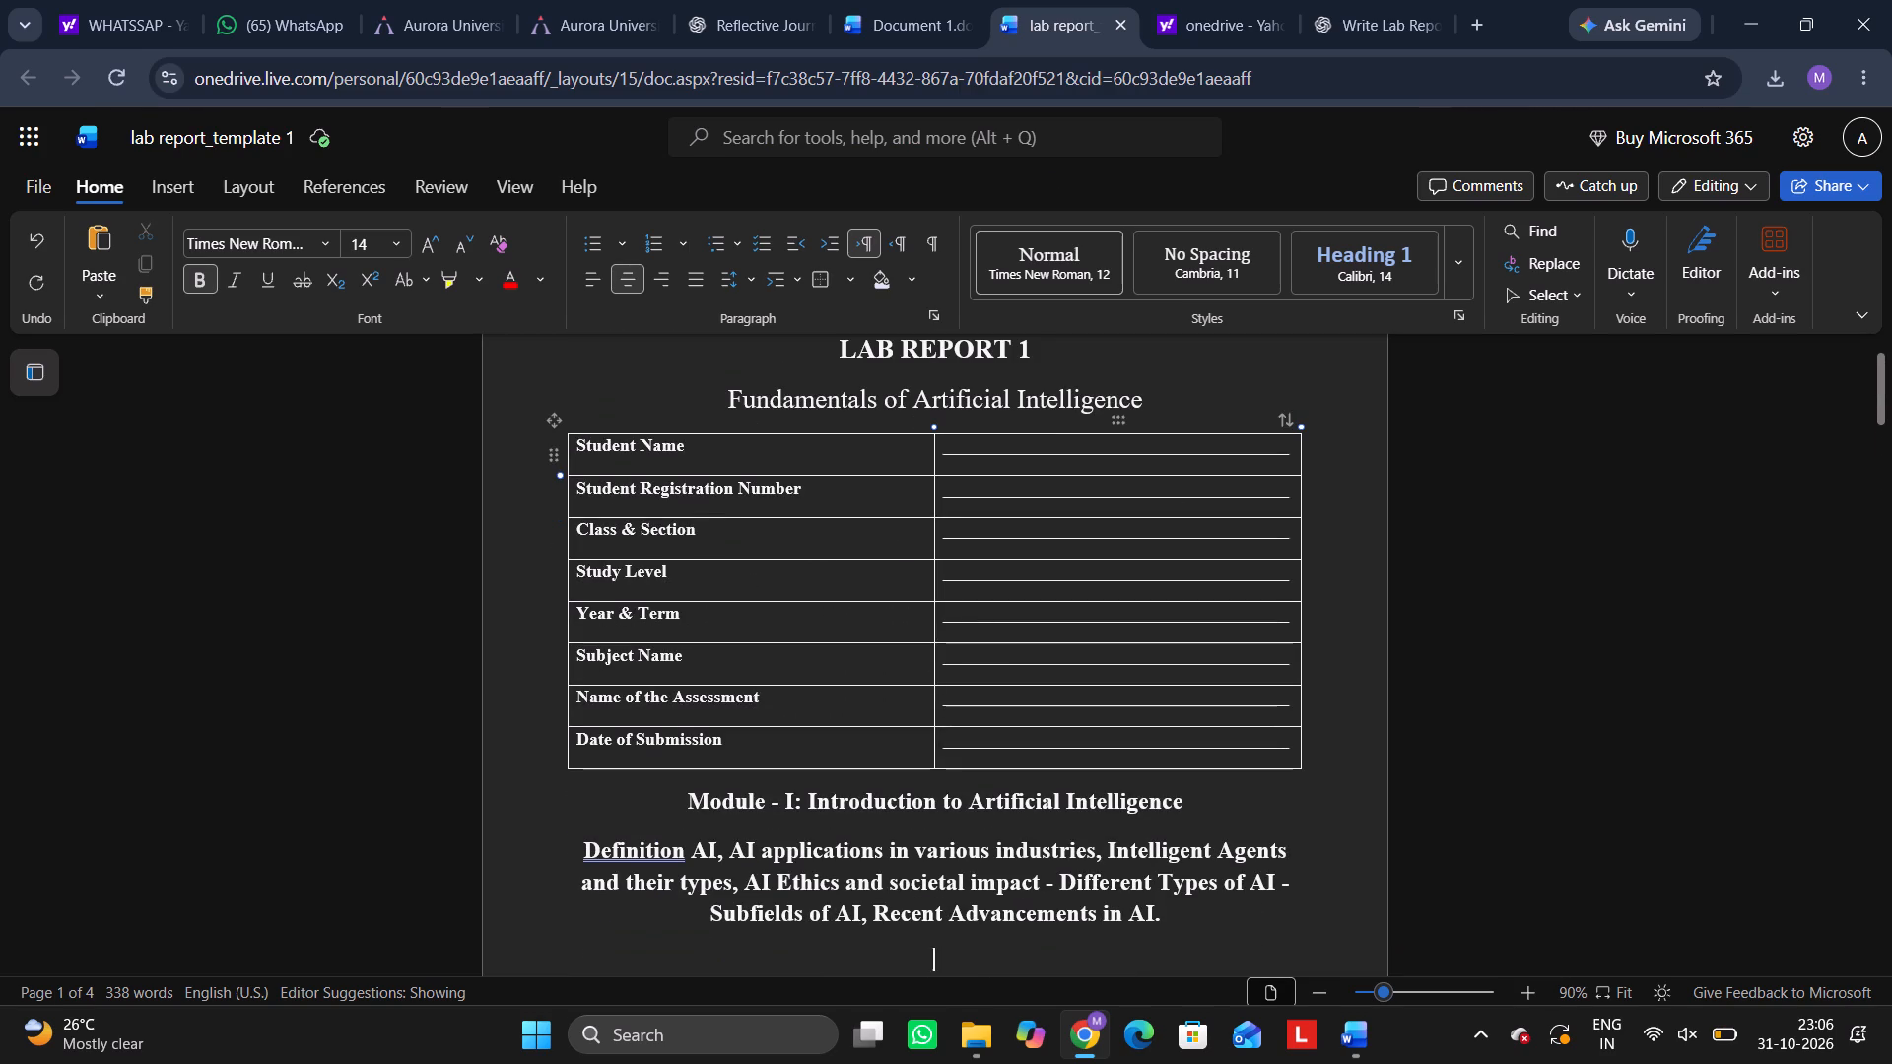
{"action": "scroll", "coordinate": [1012, 447], "scroll_direction": "up", "scroll_amount": 1}
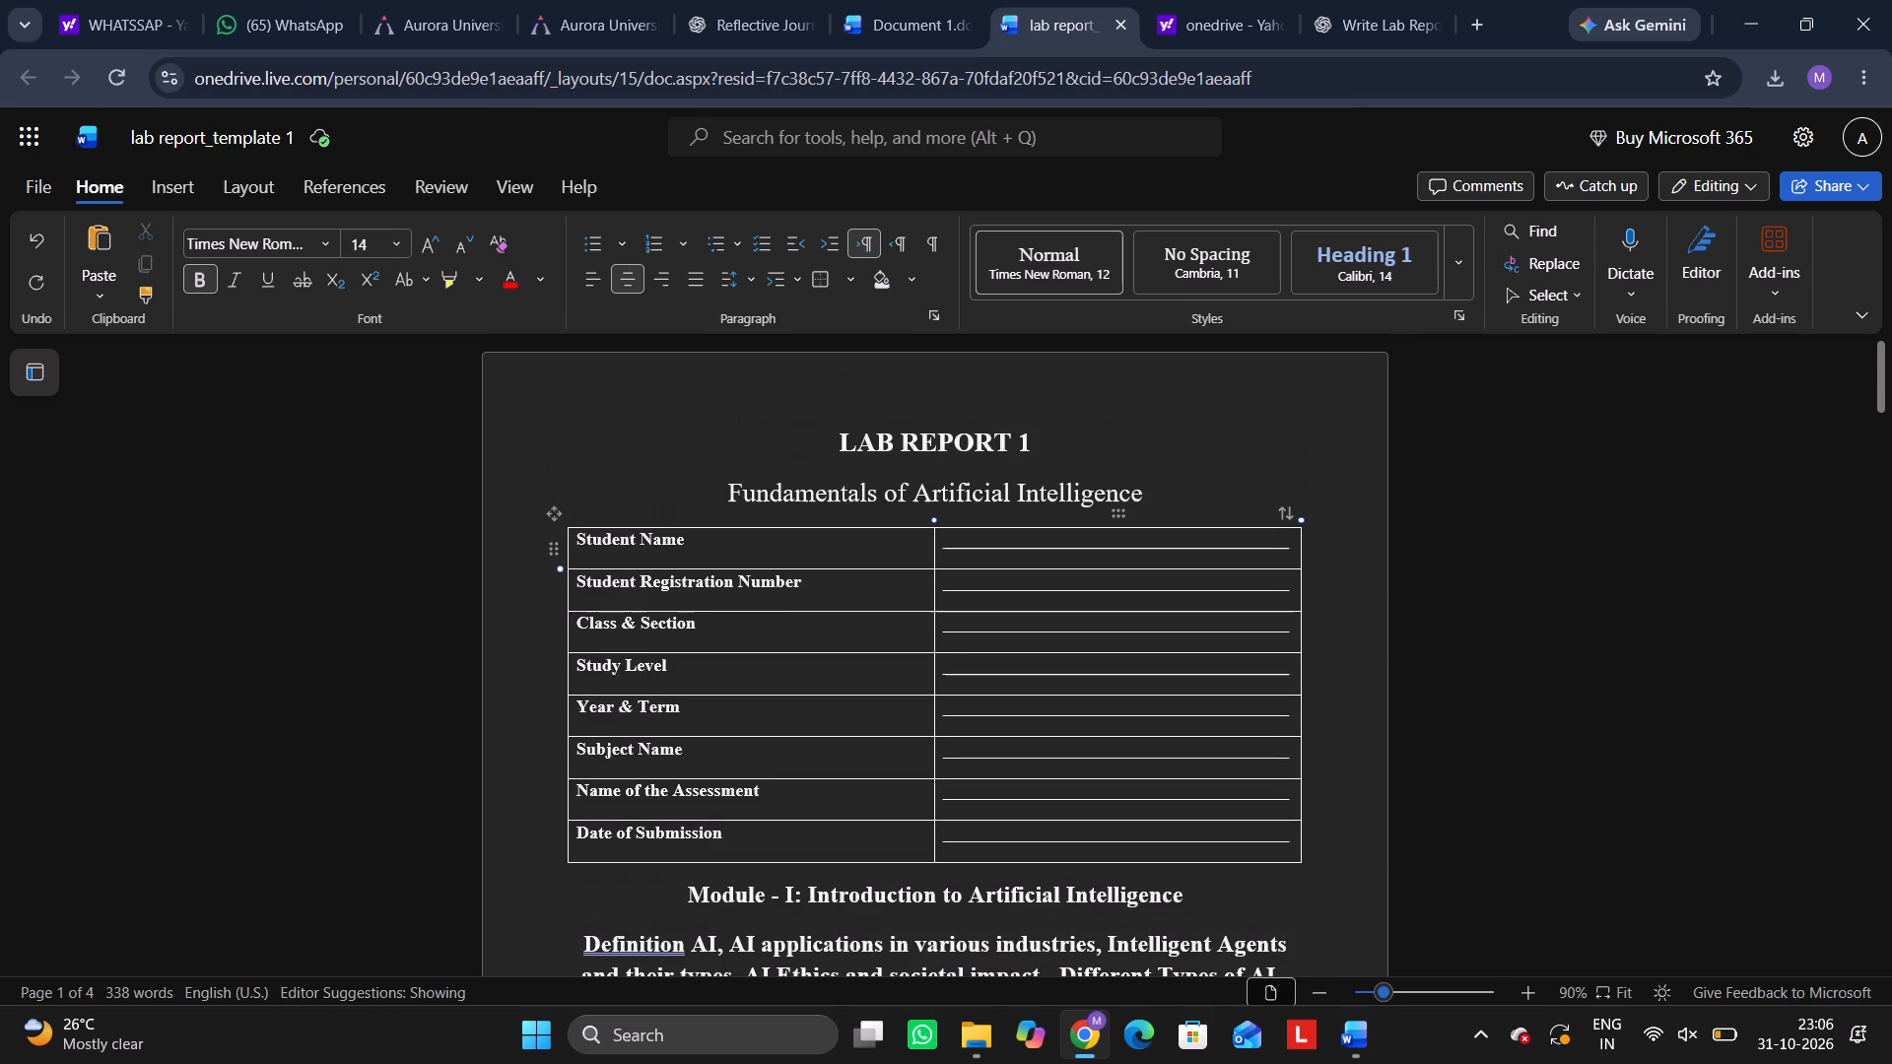
{"action": "scroll", "coordinate": [1012, 447], "scroll_direction": "down", "scroll_amount": 1}
{"action": "scroll", "coordinate": [1012, 447], "scroll_direction": "up", "scroll_amount": 2}
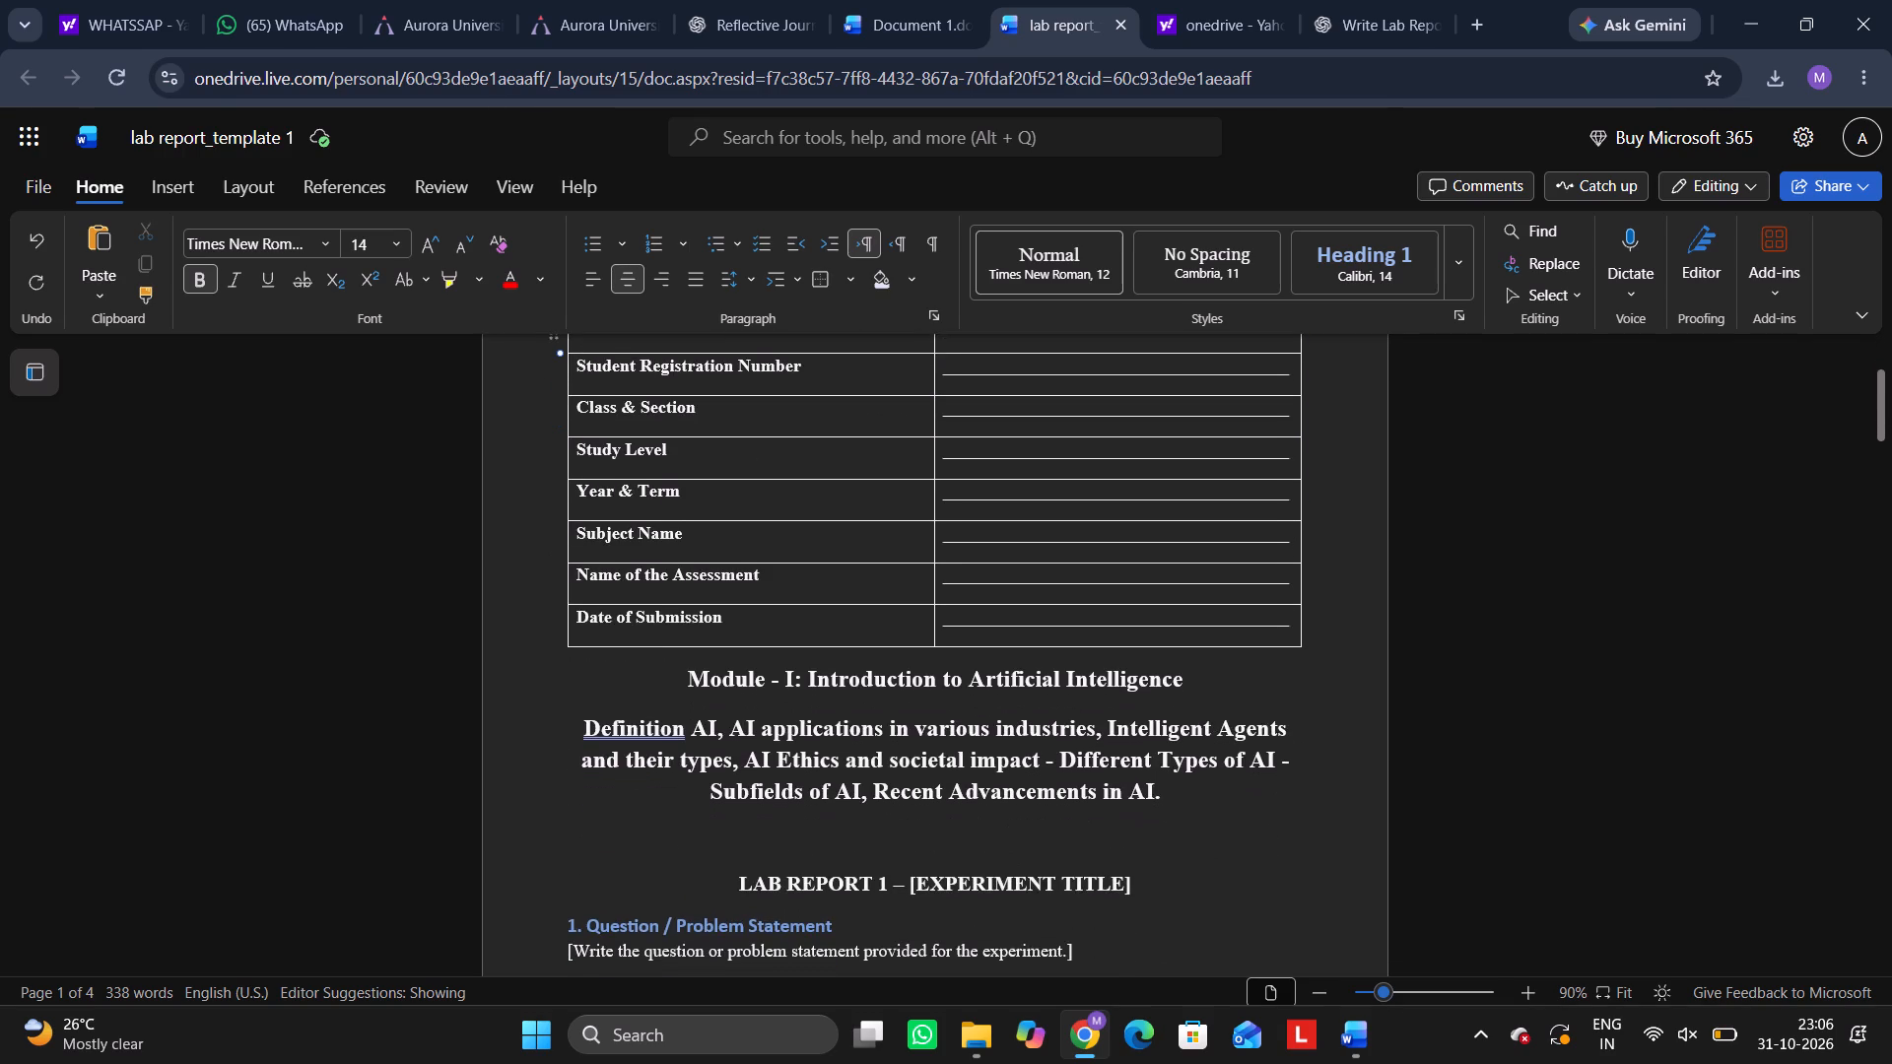
{"action": "scroll", "coordinate": [1012, 447], "scroll_direction": "up", "scroll_amount": 3}
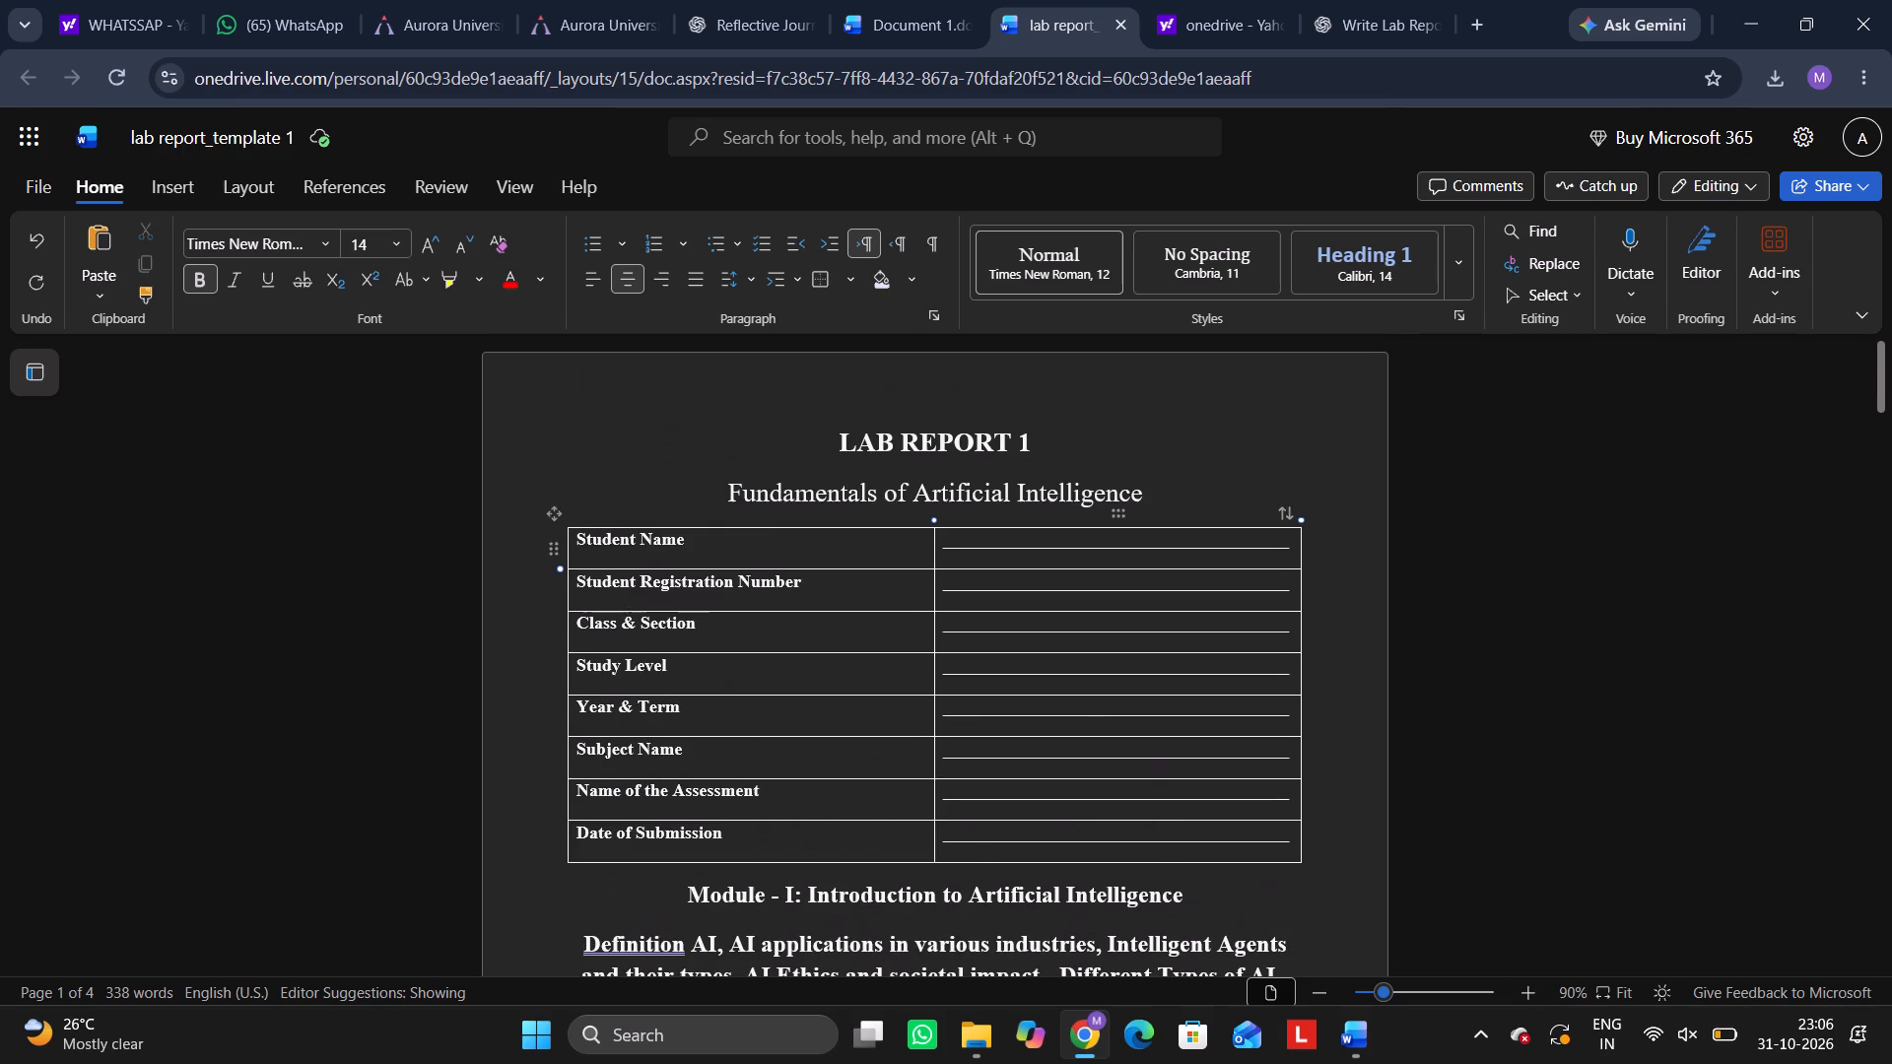
{"action": "scroll", "coordinate": [1012, 447], "scroll_direction": "down", "scroll_amount": 2}
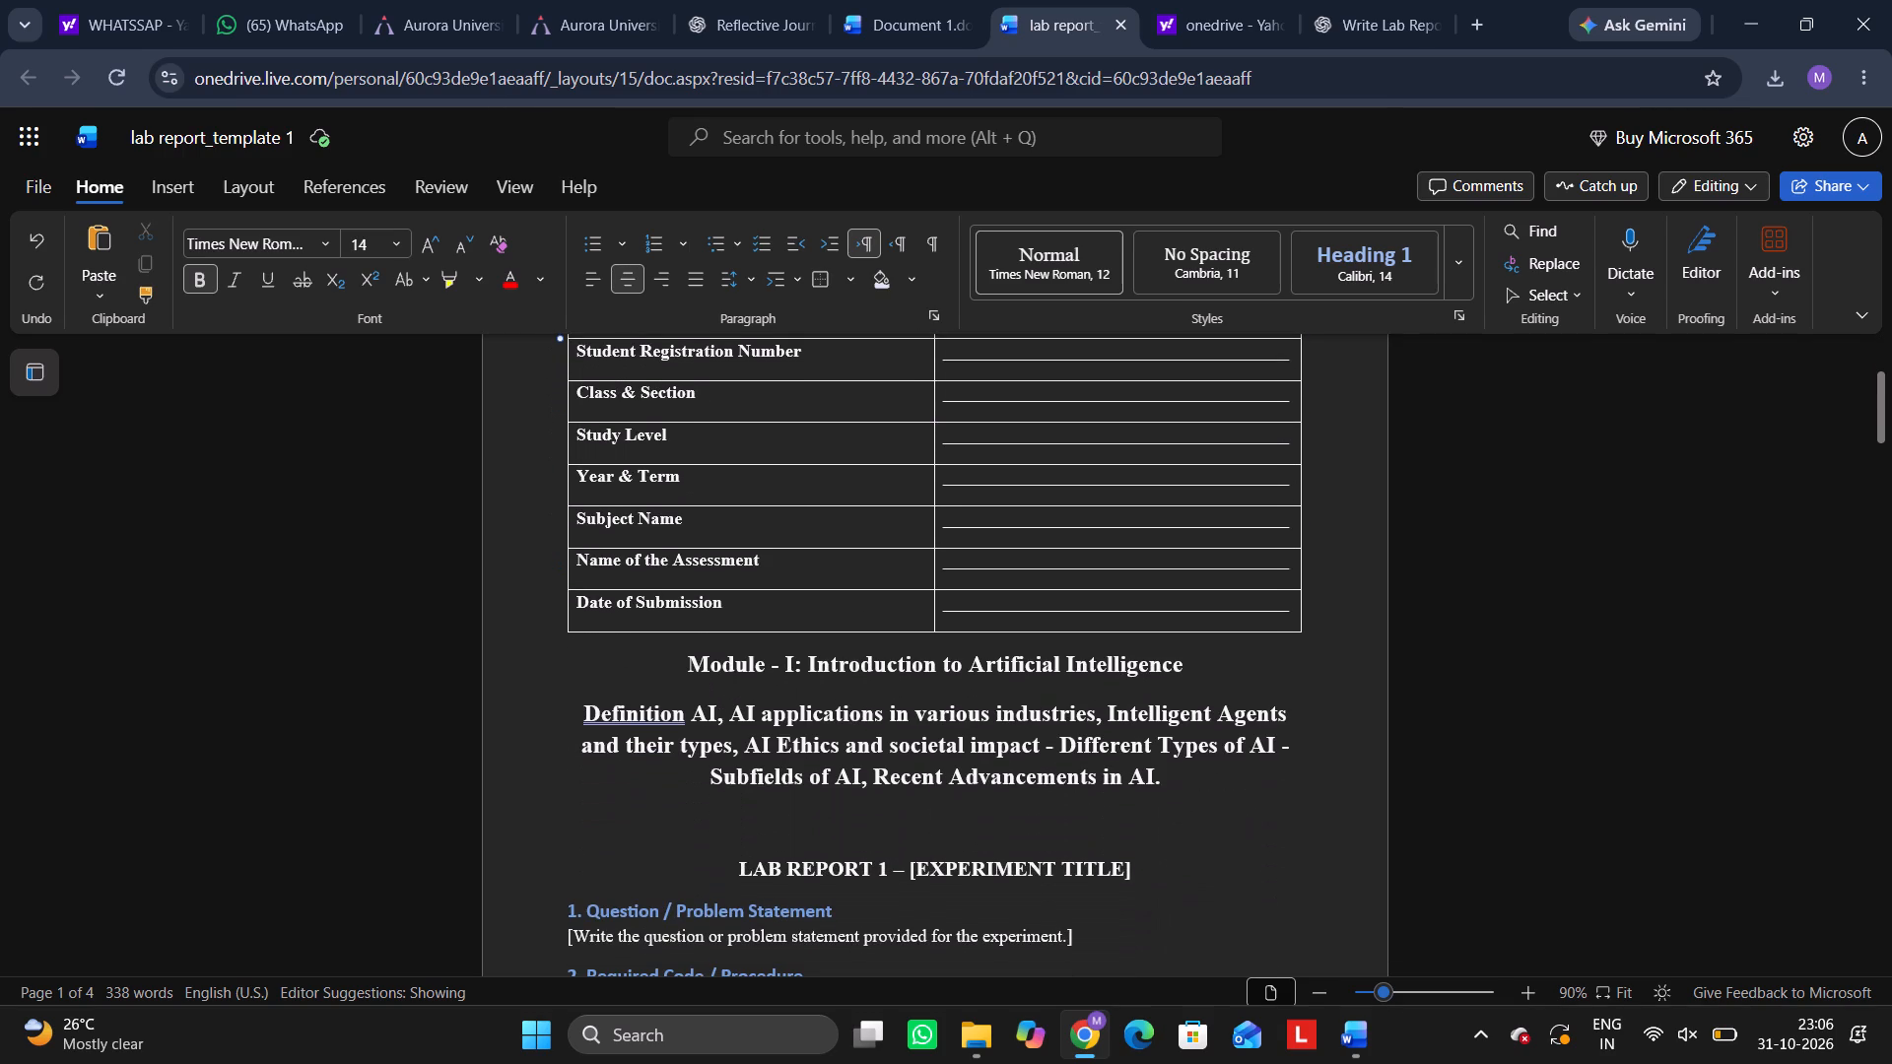
{"action": "scroll", "coordinate": [1012, 447], "scroll_direction": "down", "scroll_amount": 1}
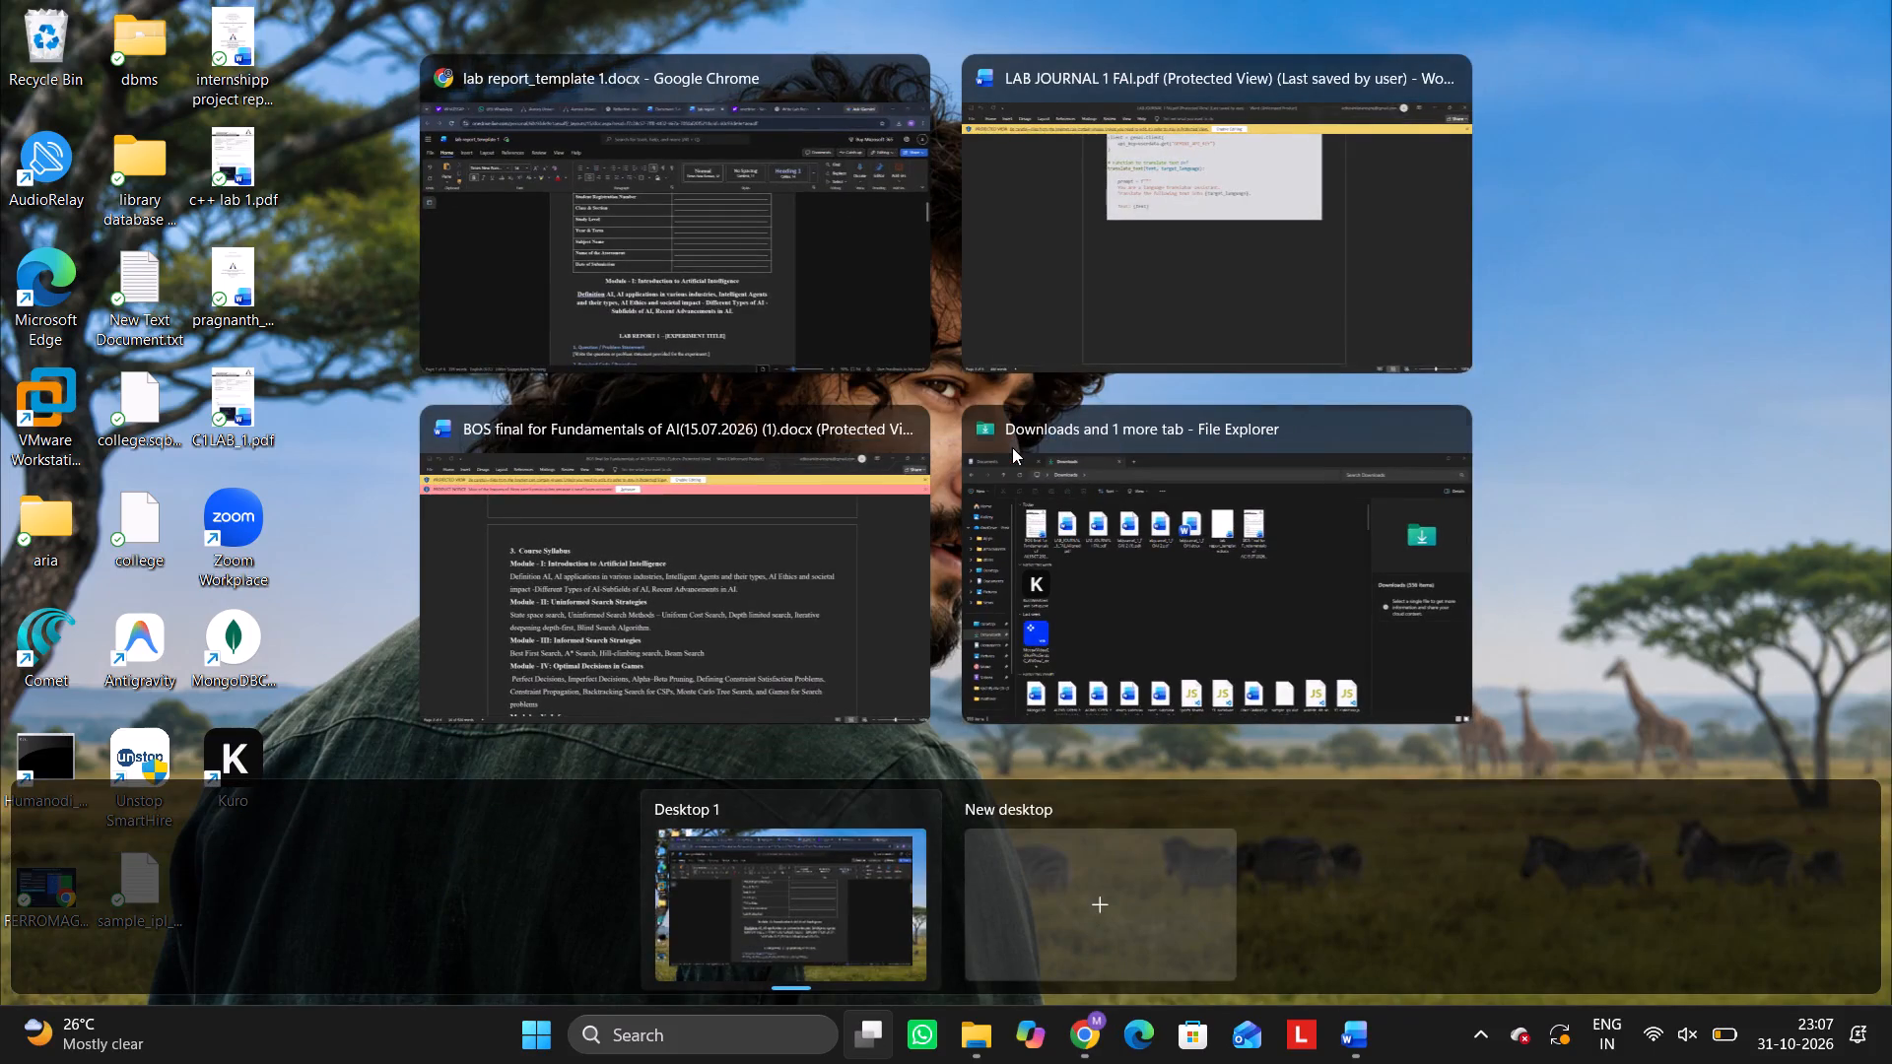
Switch to Word and check the student and assessment details on the first page of the LAB JOURNAL 1 FAI PDF.
{"action": "left_click", "coordinate": [1200, 260]}
{"action": "scroll", "coordinate": [889, 506], "scroll_direction": "up", "scroll_amount": 14}
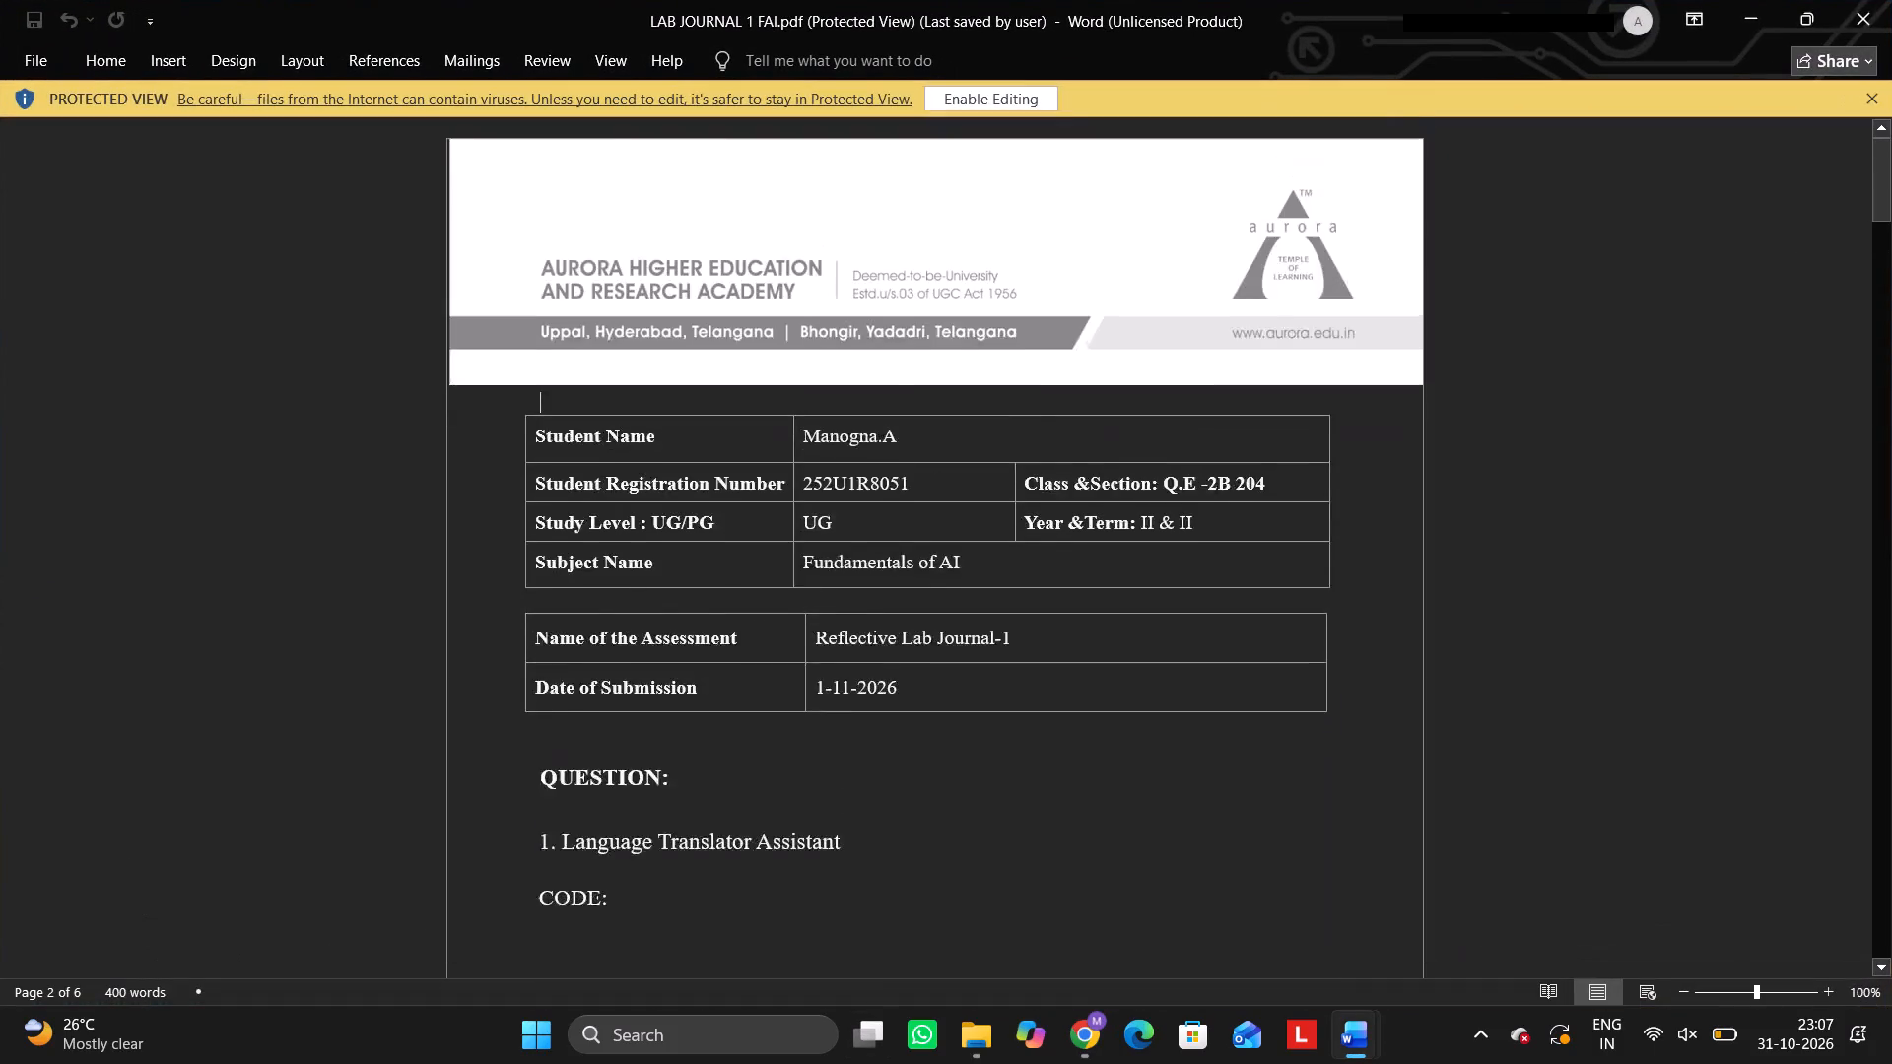
{"action": "scroll", "coordinate": [889, 506], "scroll_direction": "up", "scroll_amount": 14}
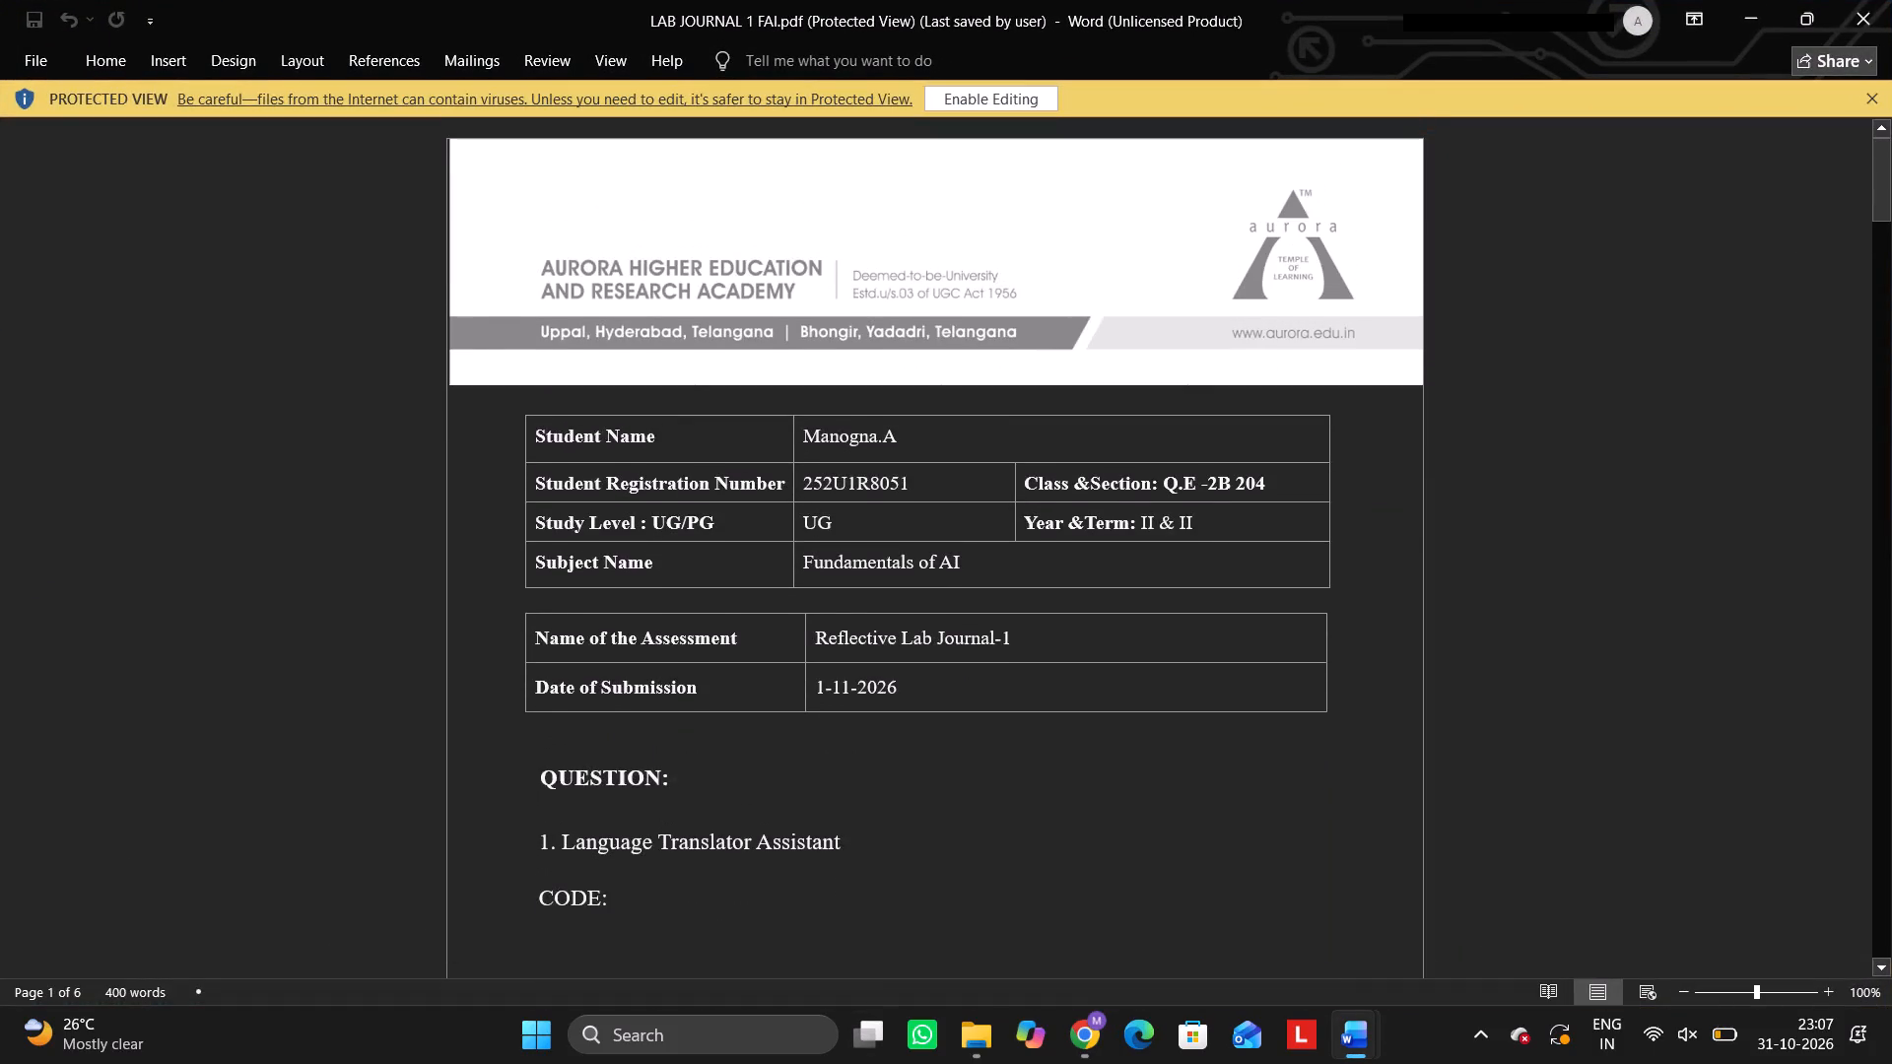
Switch to Chrome and open the recent file LAB JOURNAL 1 FAI.docx from the online Document 1, showing its details tables and first question.
{"action": "left_click", "coordinate": [1074, 338]}
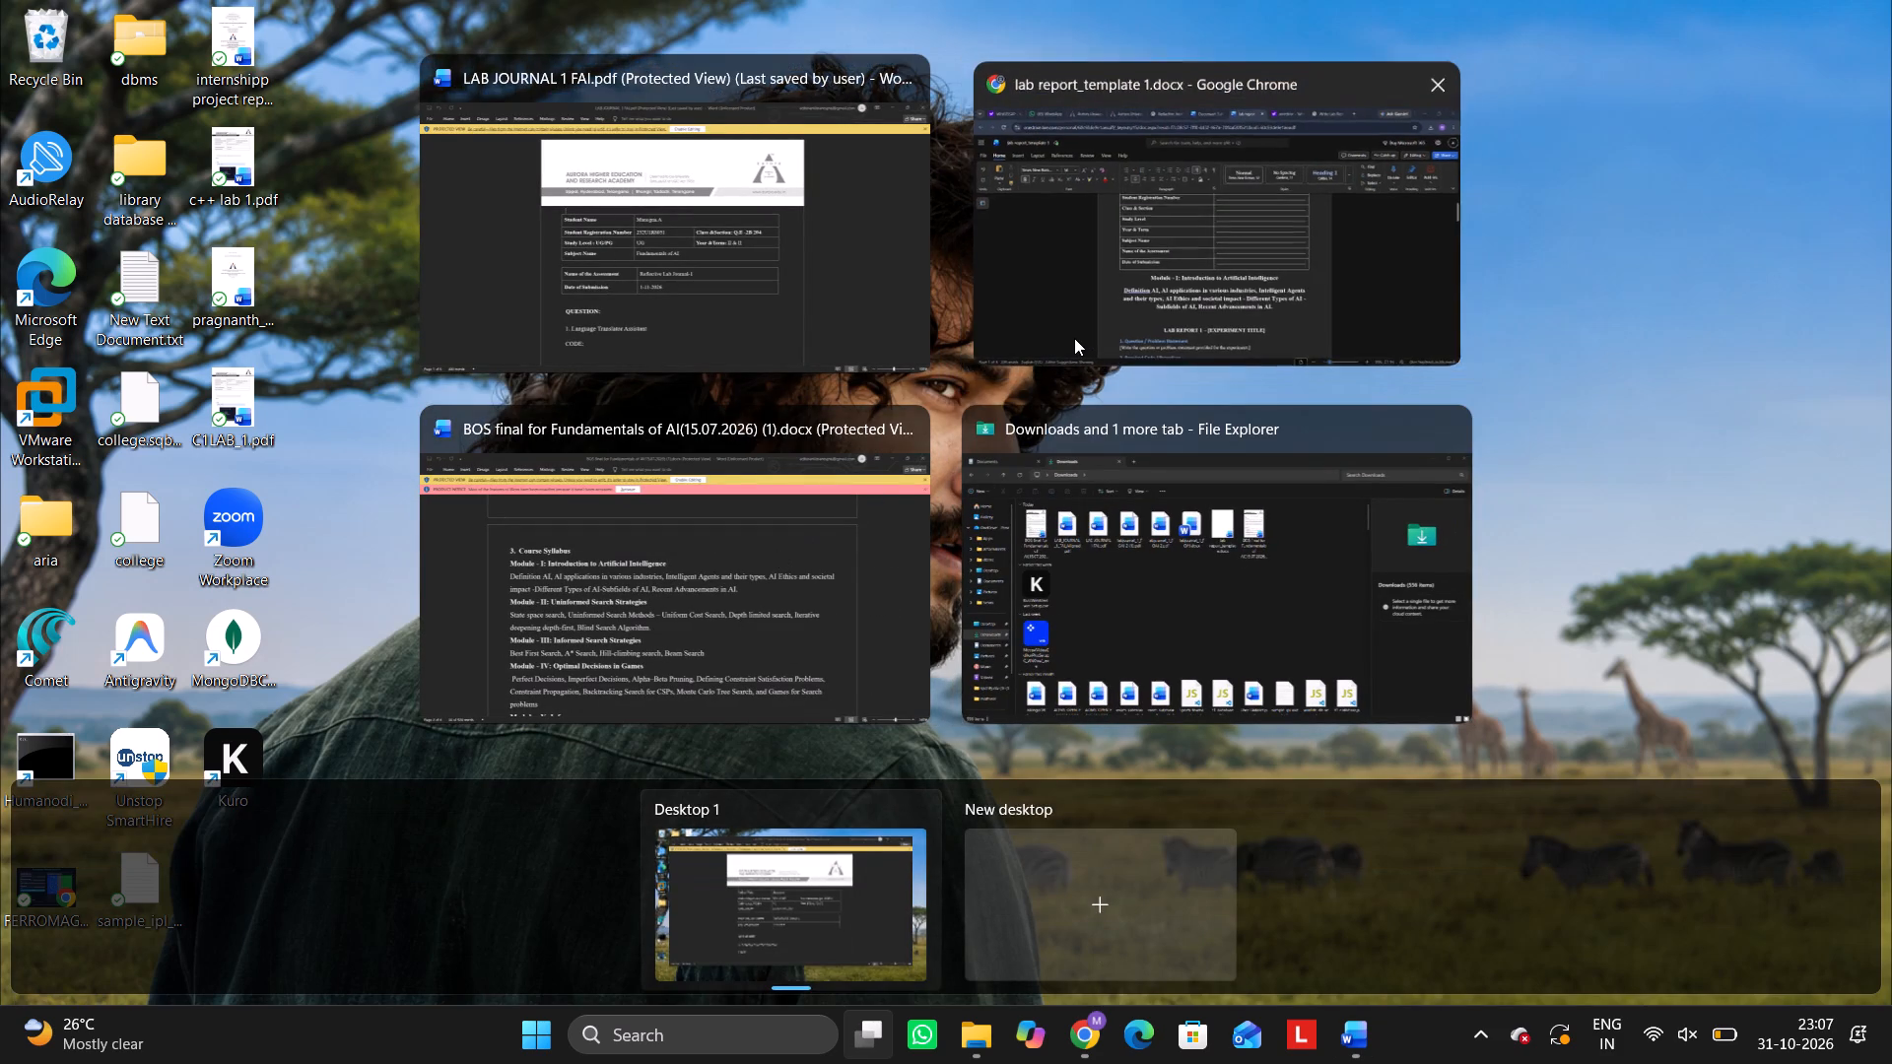
{"action": "left_click", "coordinate": [928, 14]}
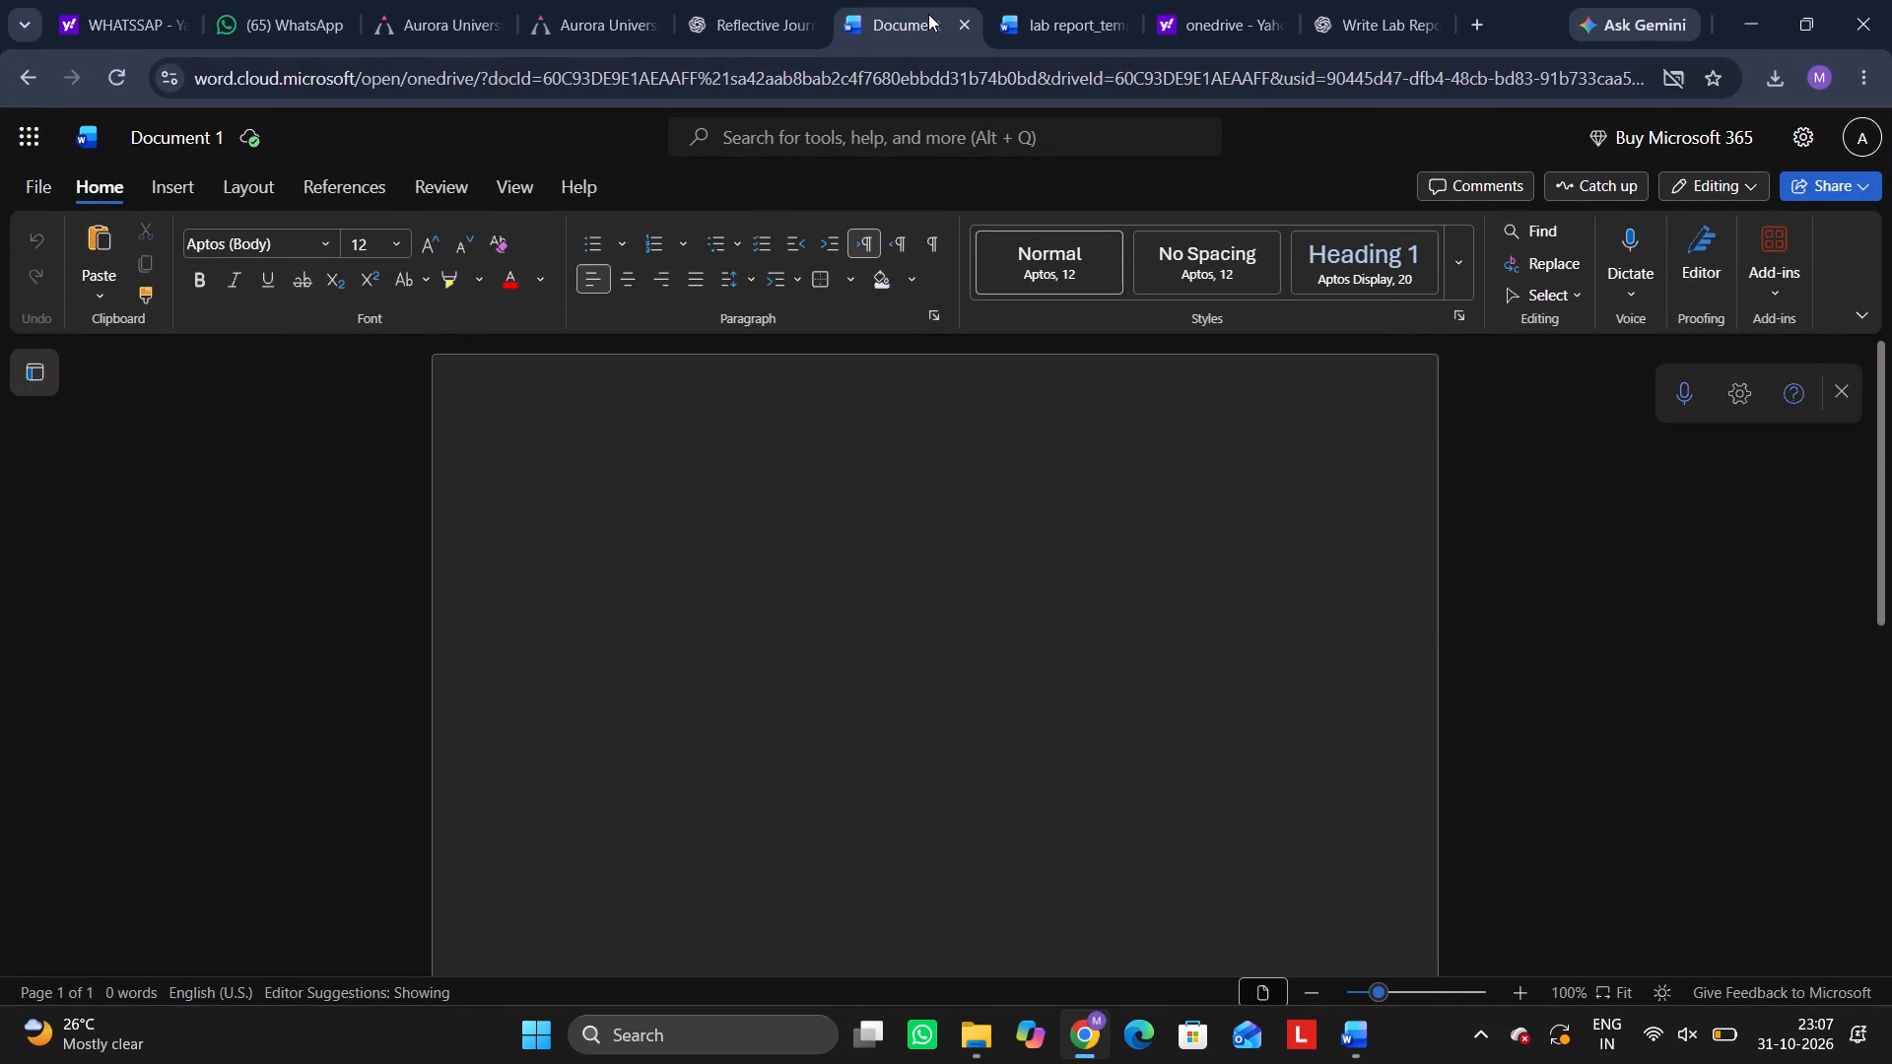
{"action": "left_click", "coordinate": [50, 186]}
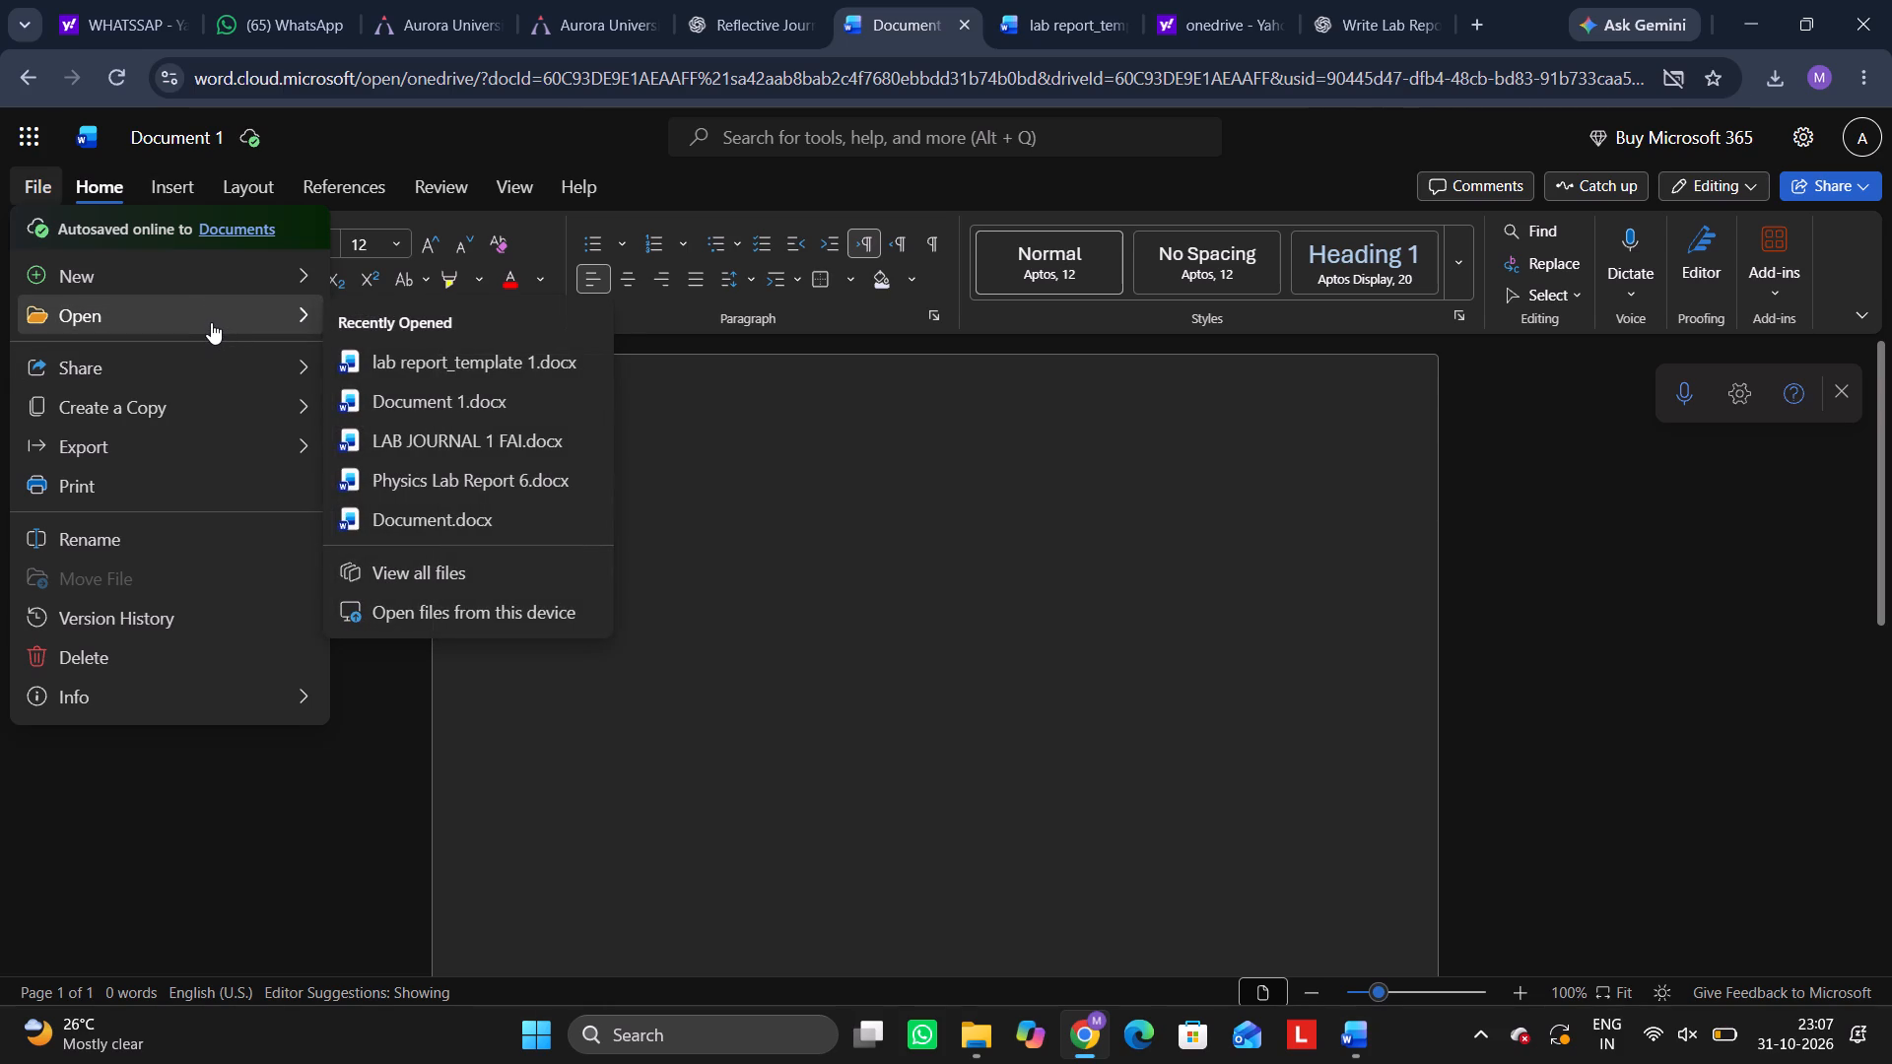
{"action": "left_click", "coordinate": [427, 437]}
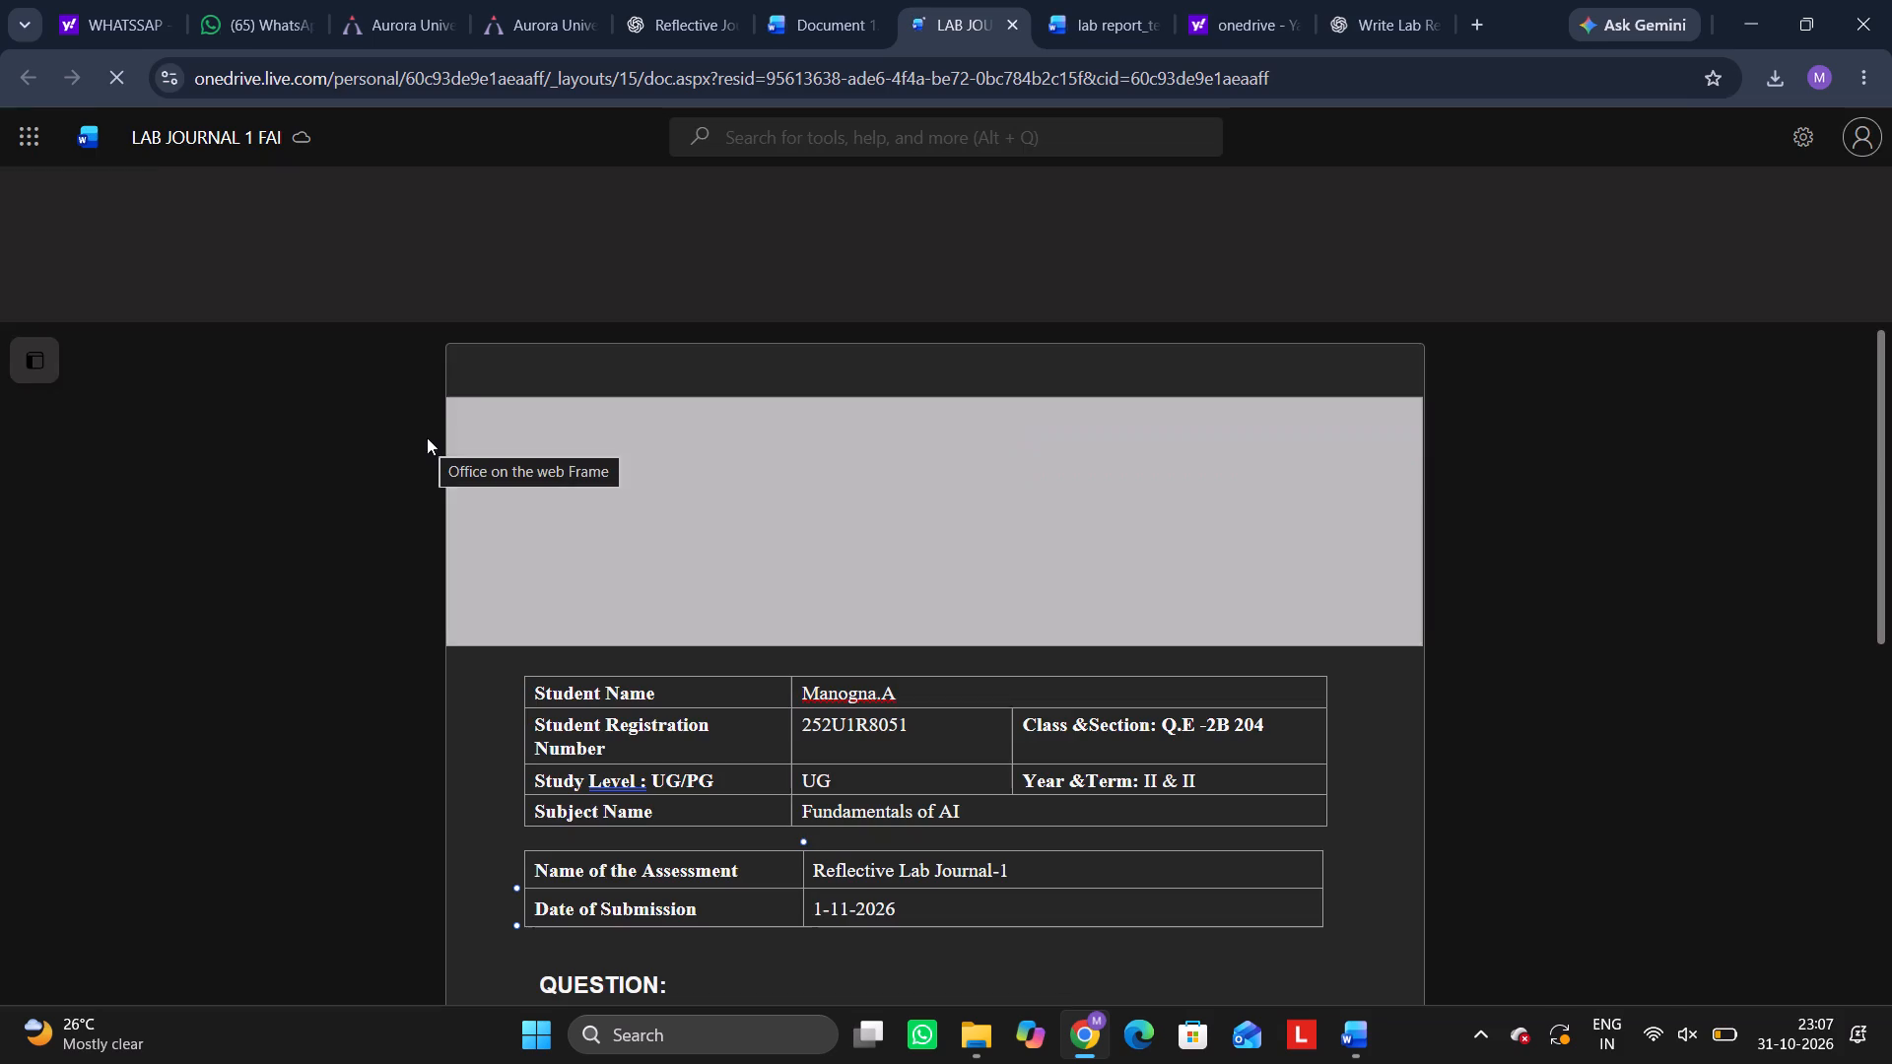
{"action": "scroll", "coordinate": [670, 659], "scroll_direction": "down", "scroll_amount": 1}
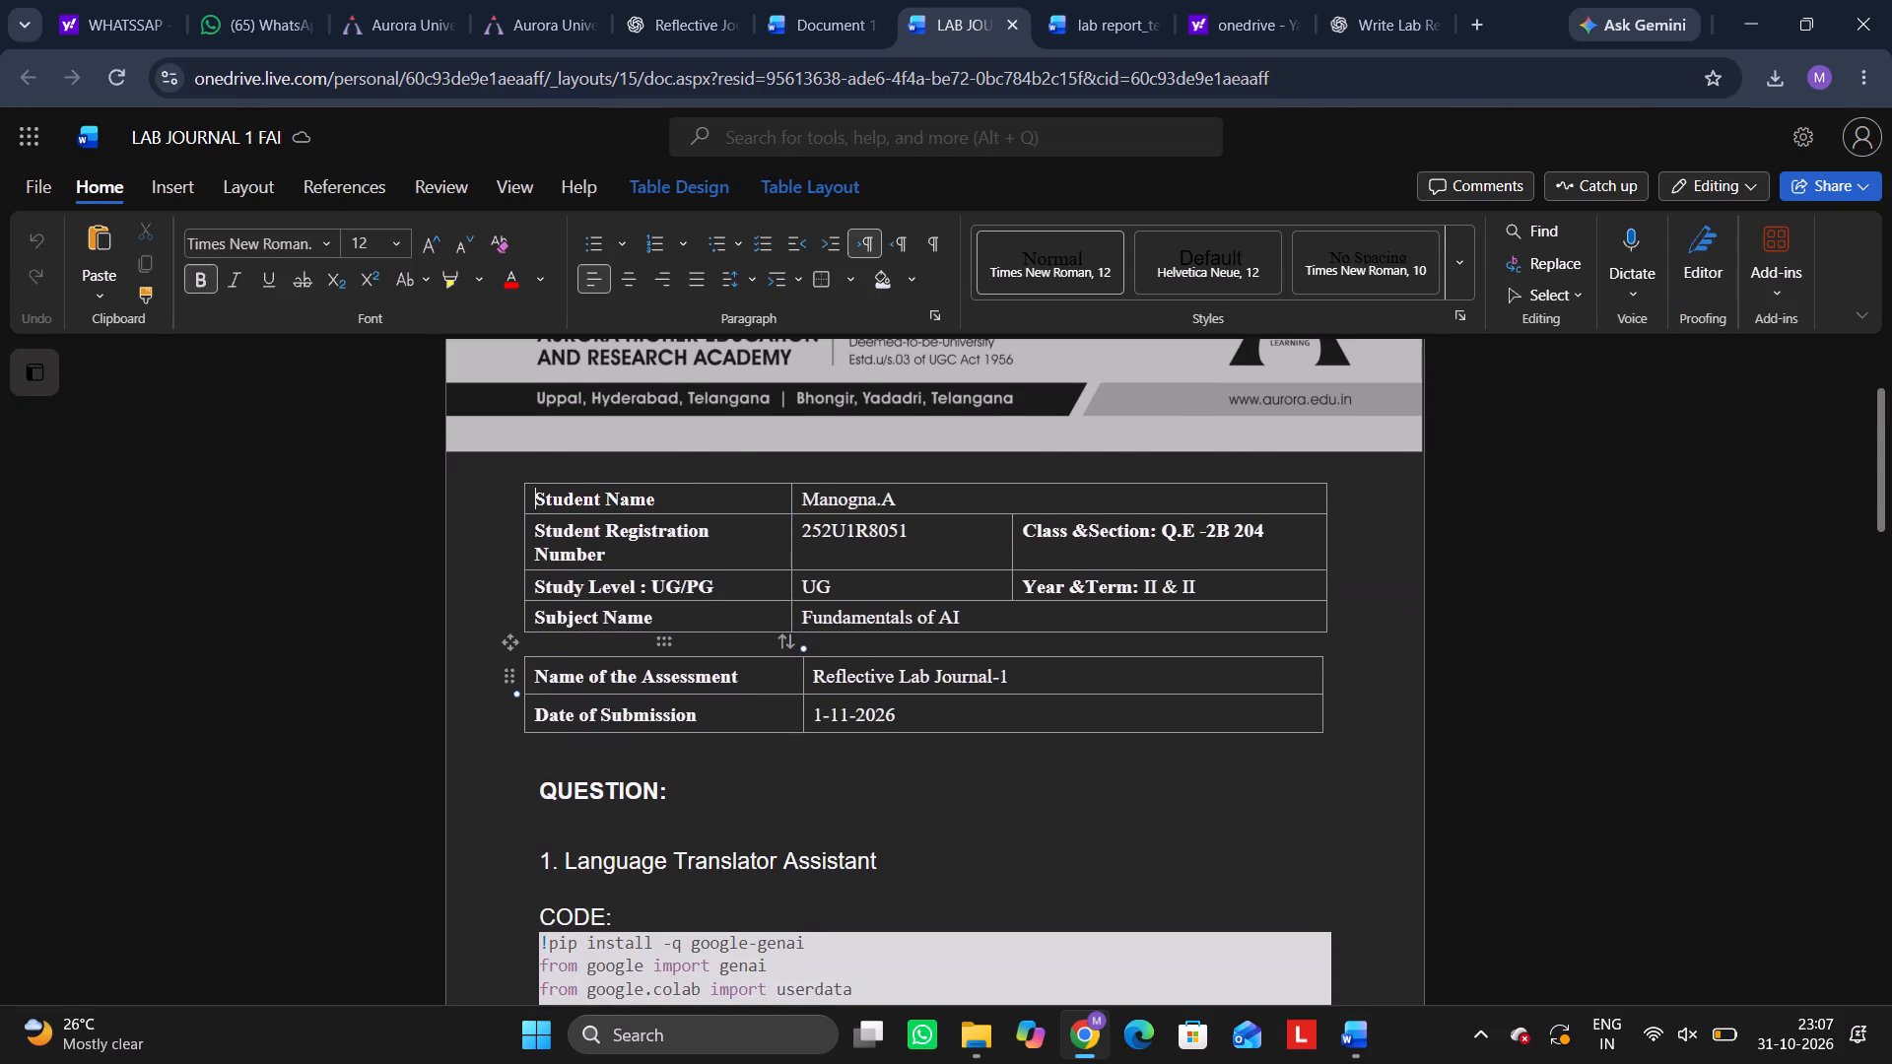
{"action": "left_click", "coordinate": [684, 750]}
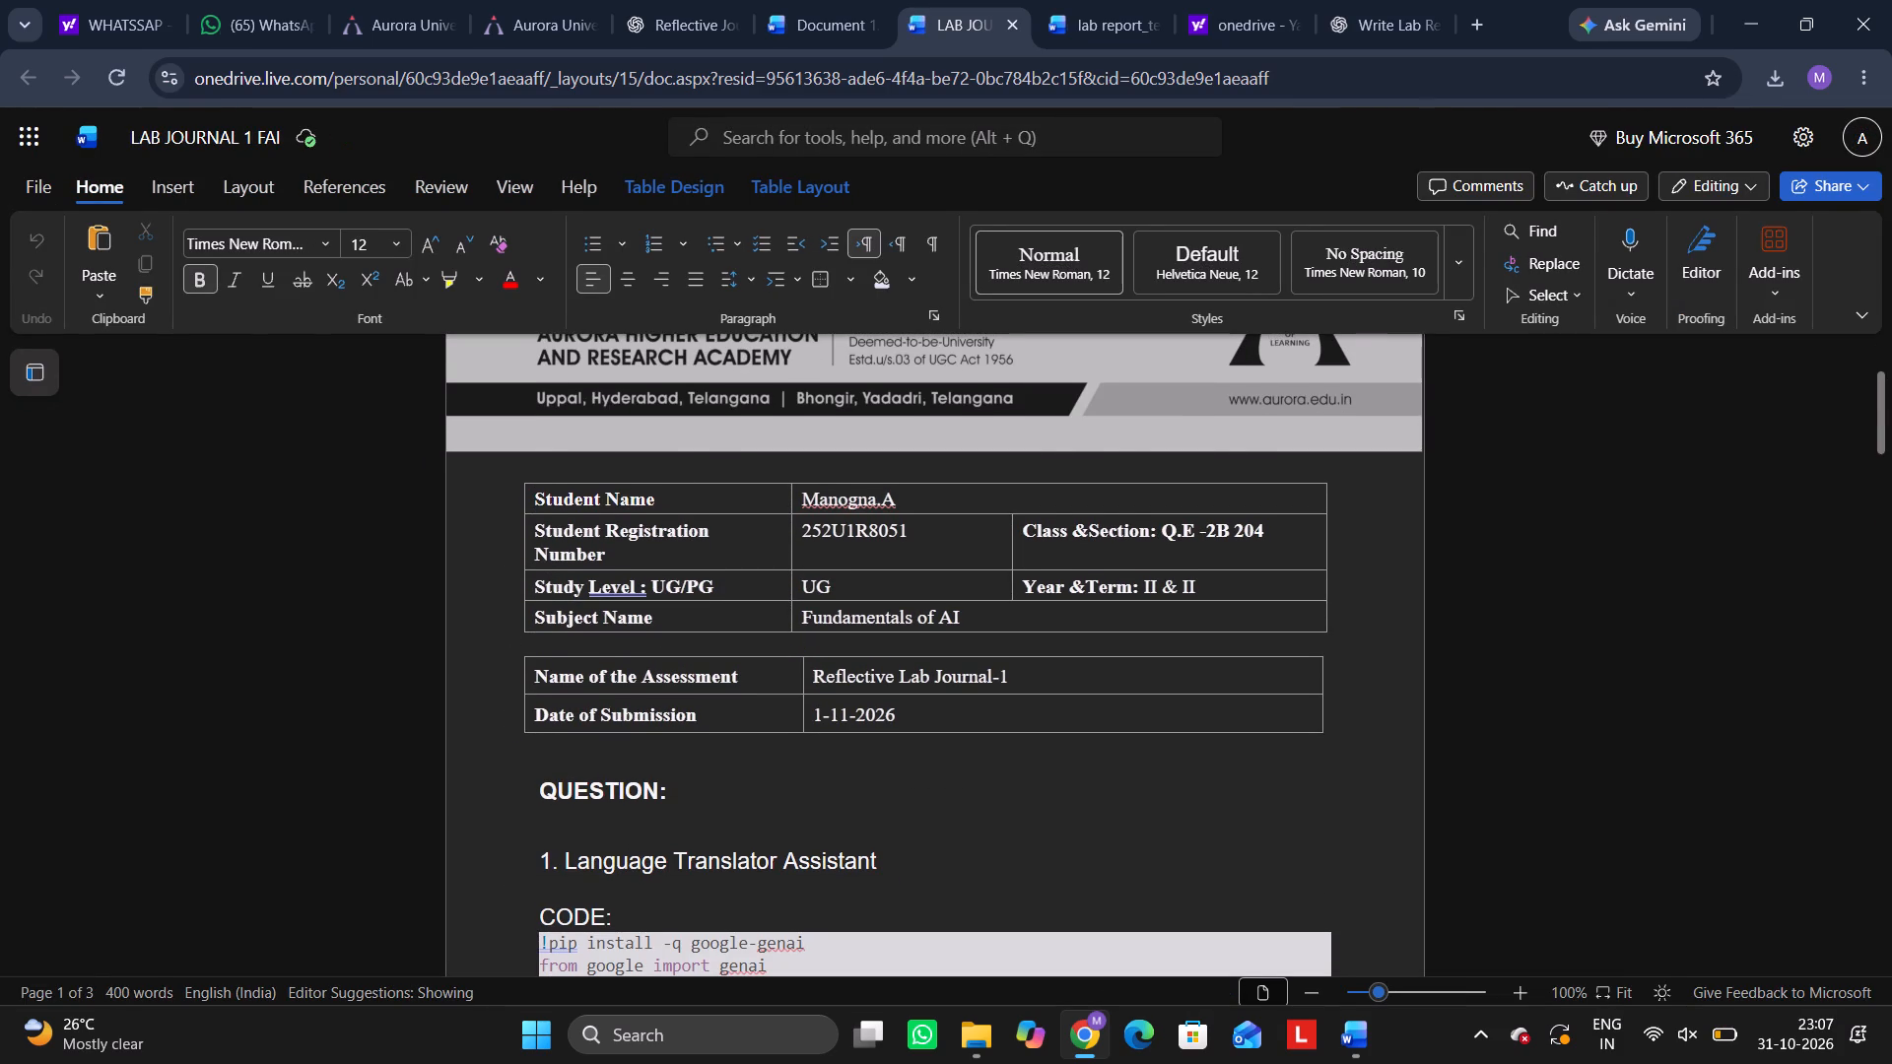
Copy the Module - I: Introduction to Artificial Intelligence heading and topic text from lab report_template 1 into LAB JOURNAL 1 FAI, directly above QUESTION.
{"action": "left_click", "coordinate": [653, 750]}
{"action": "key", "text": "Return"}
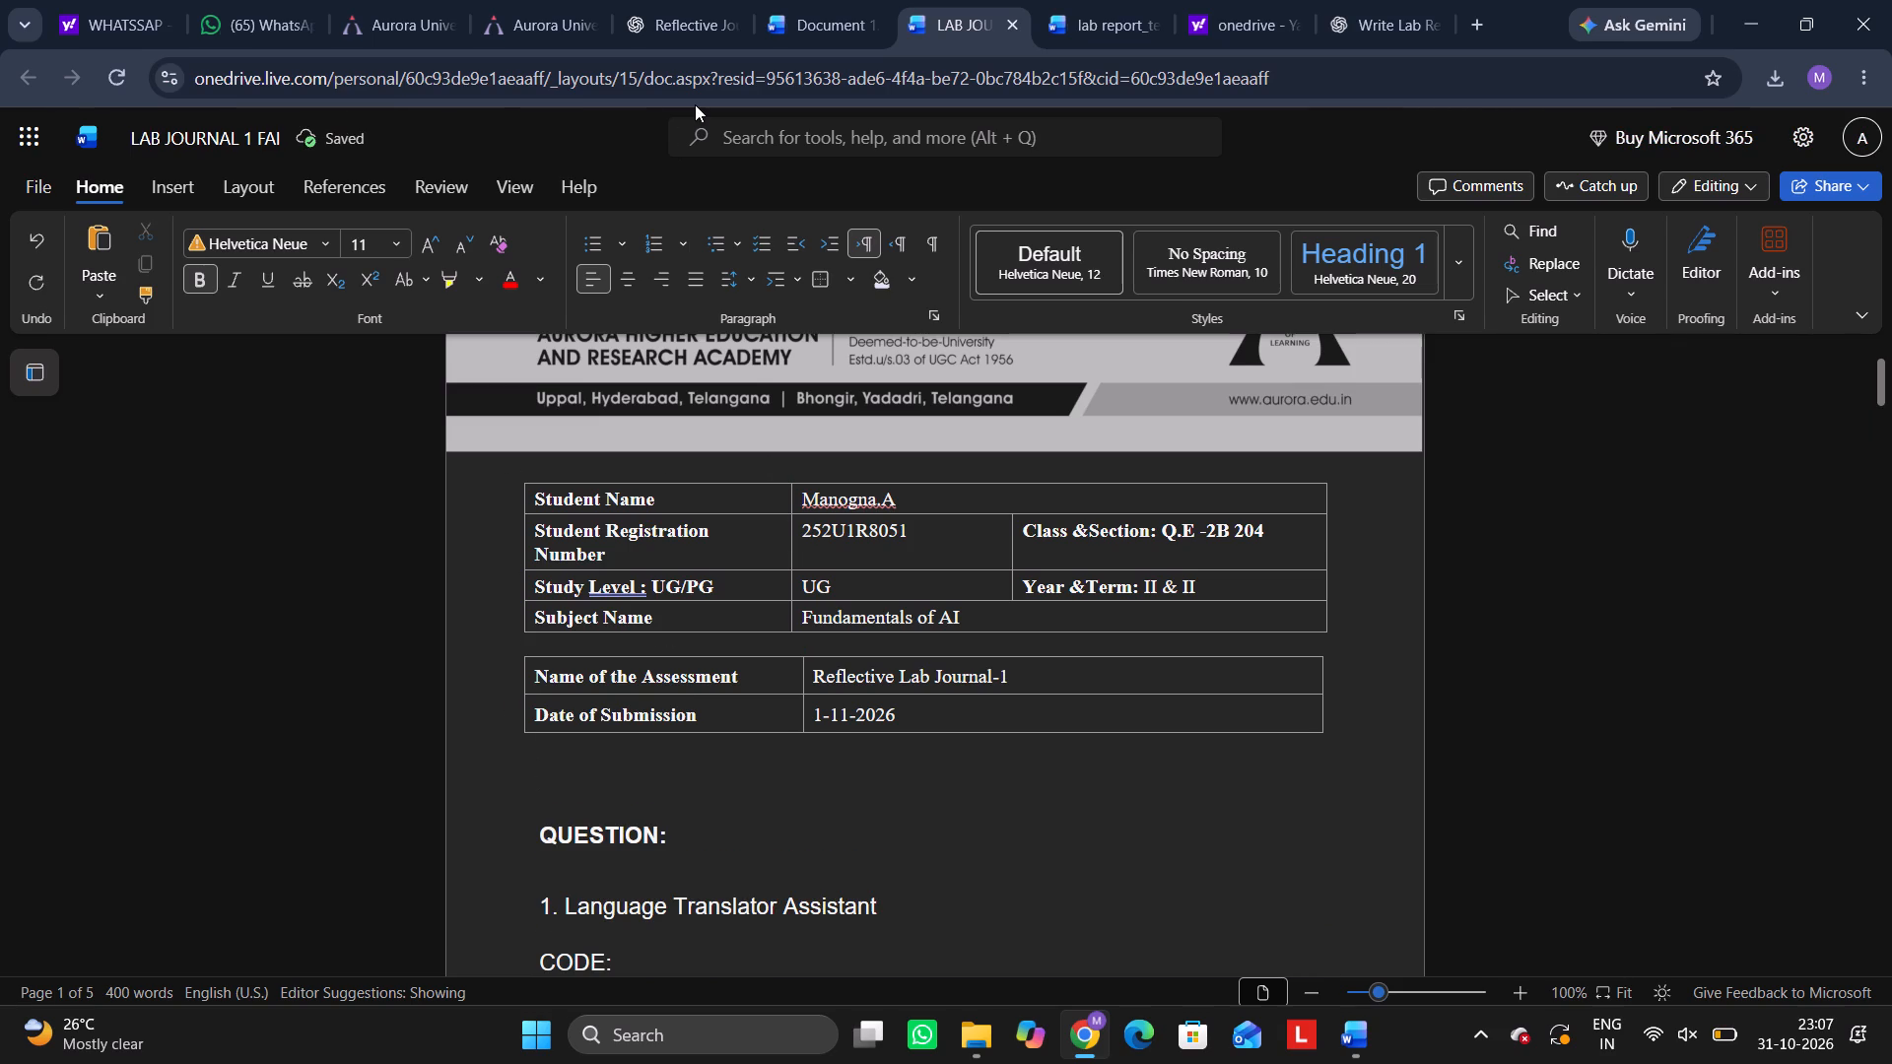
{"action": "left_click", "coordinate": [639, 15]}
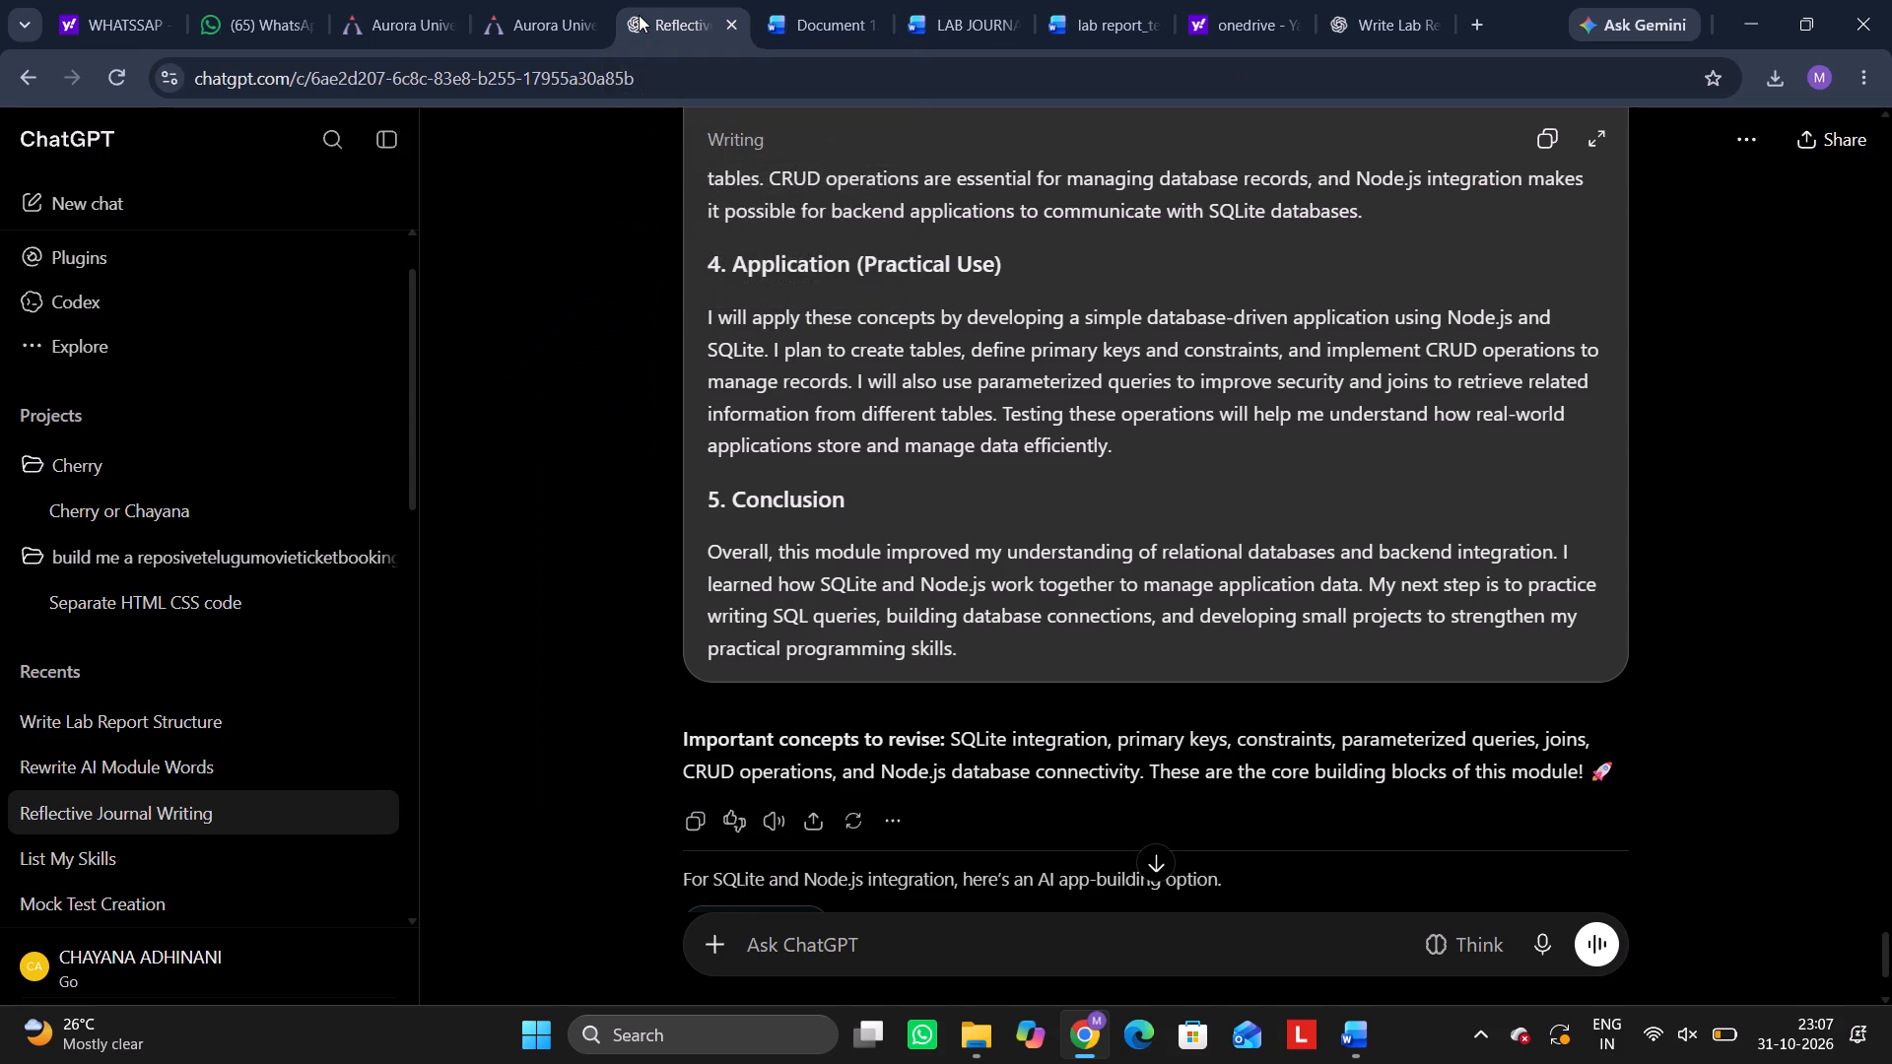
{"action": "left_click", "coordinate": [798, 33]}
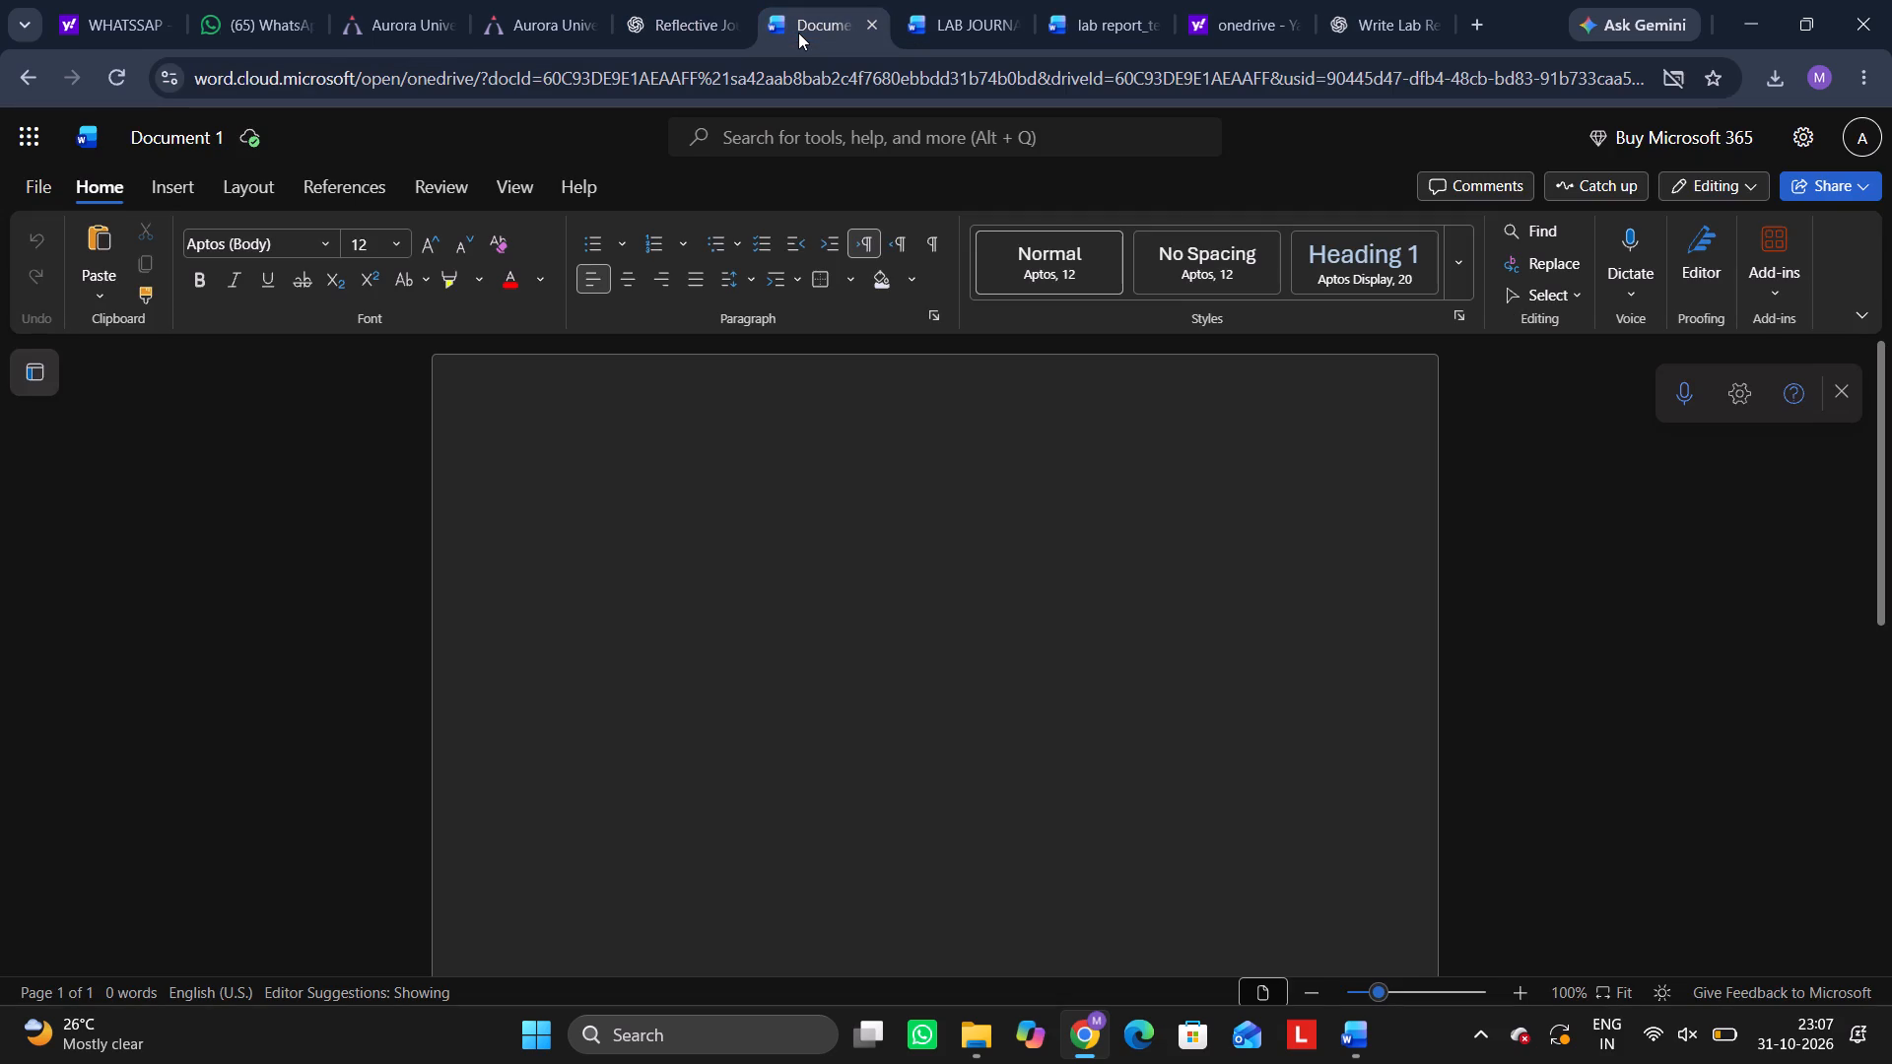
{"action": "left_click", "coordinate": [929, 28]}
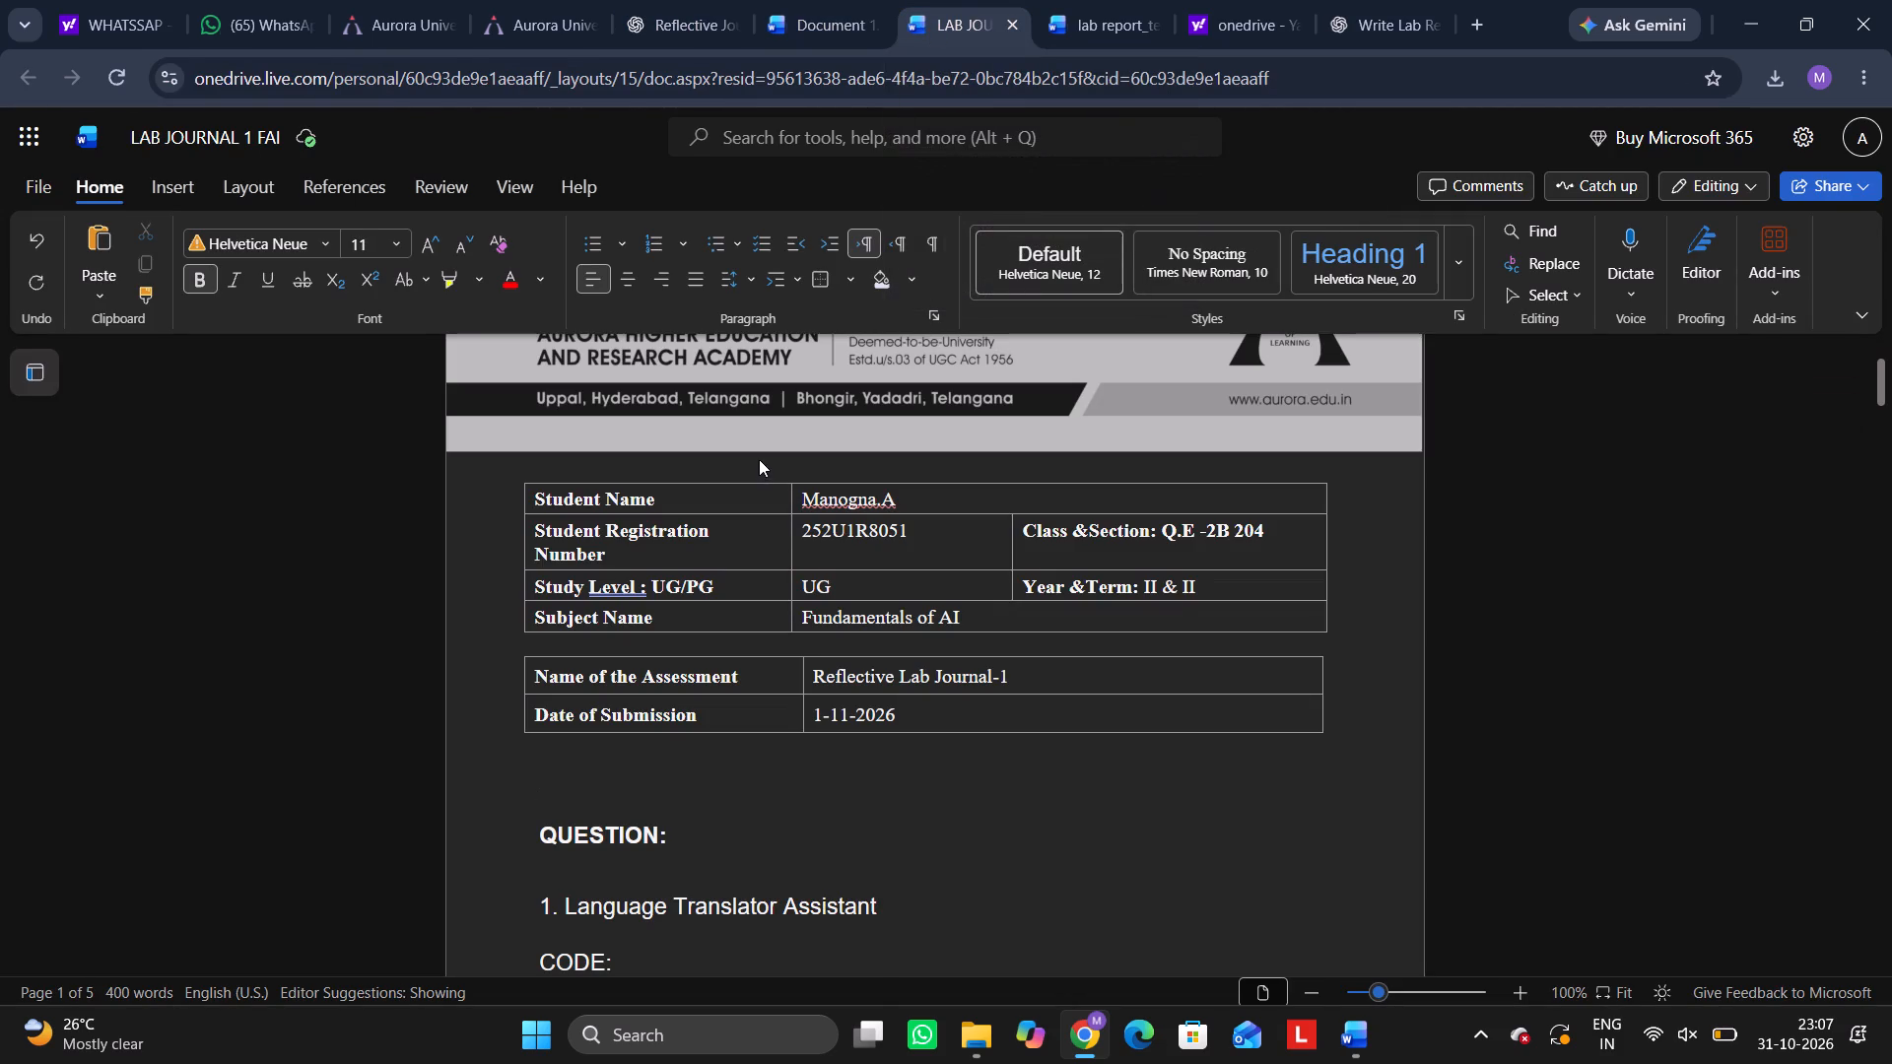
{"action": "left_click", "coordinate": [1109, 0]}
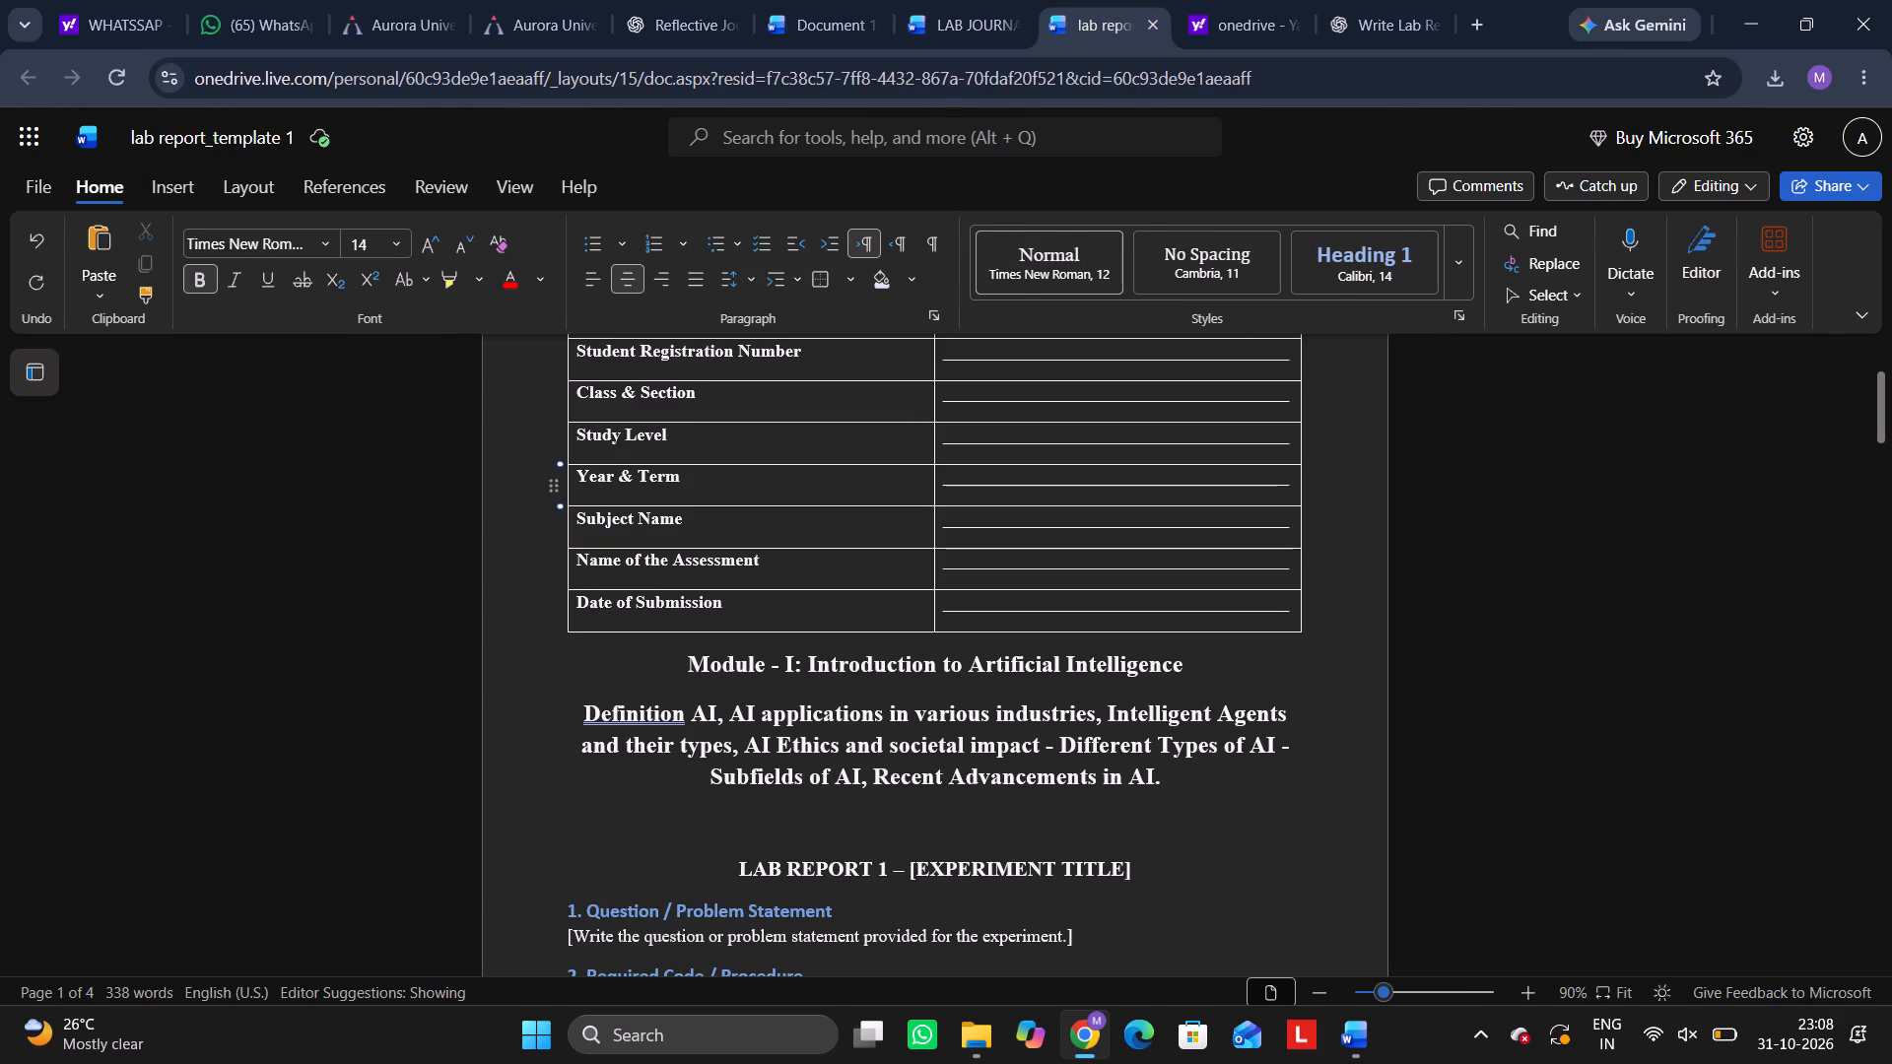
{"action": "left_click_drag", "start_coordinate": [684, 664], "coordinate": [819, 714]}
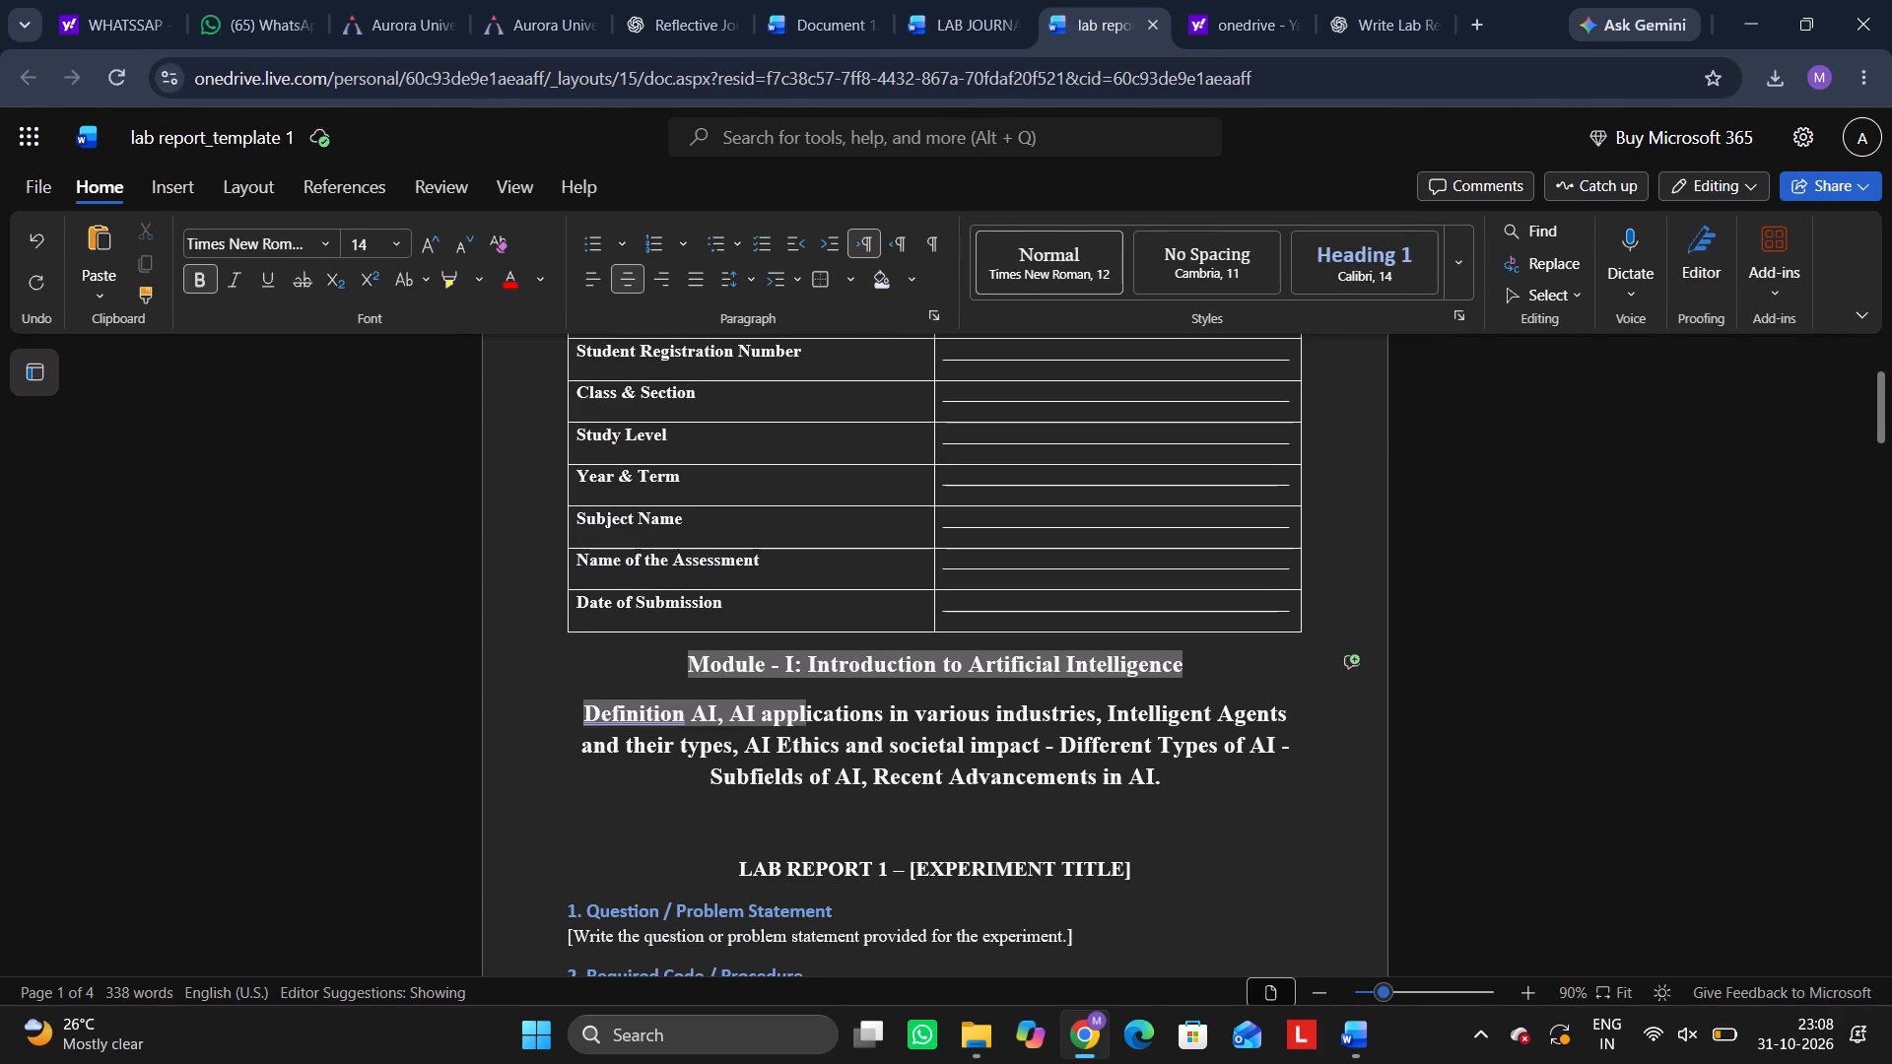
{"action": "left_click_drag", "start_coordinate": [819, 714], "coordinate": [1179, 783]}
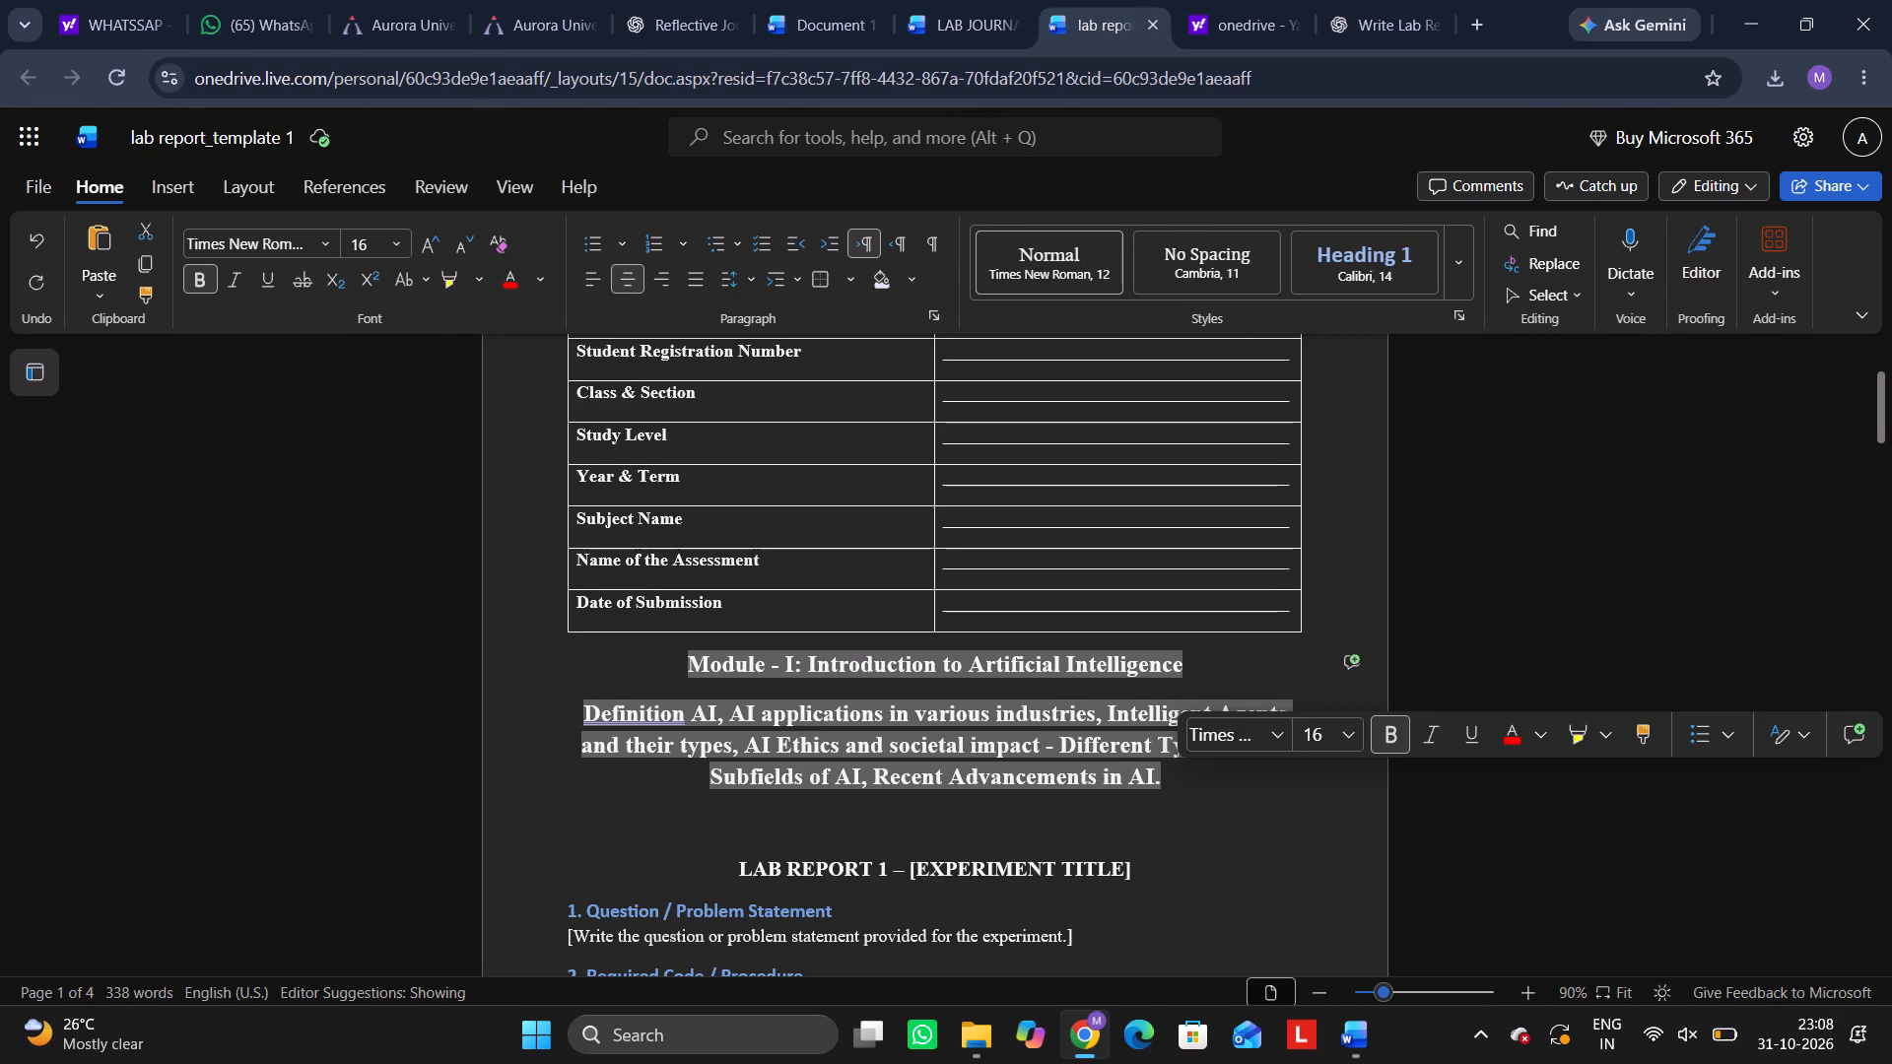
{"action": "key", "text": "ctrl+c"}
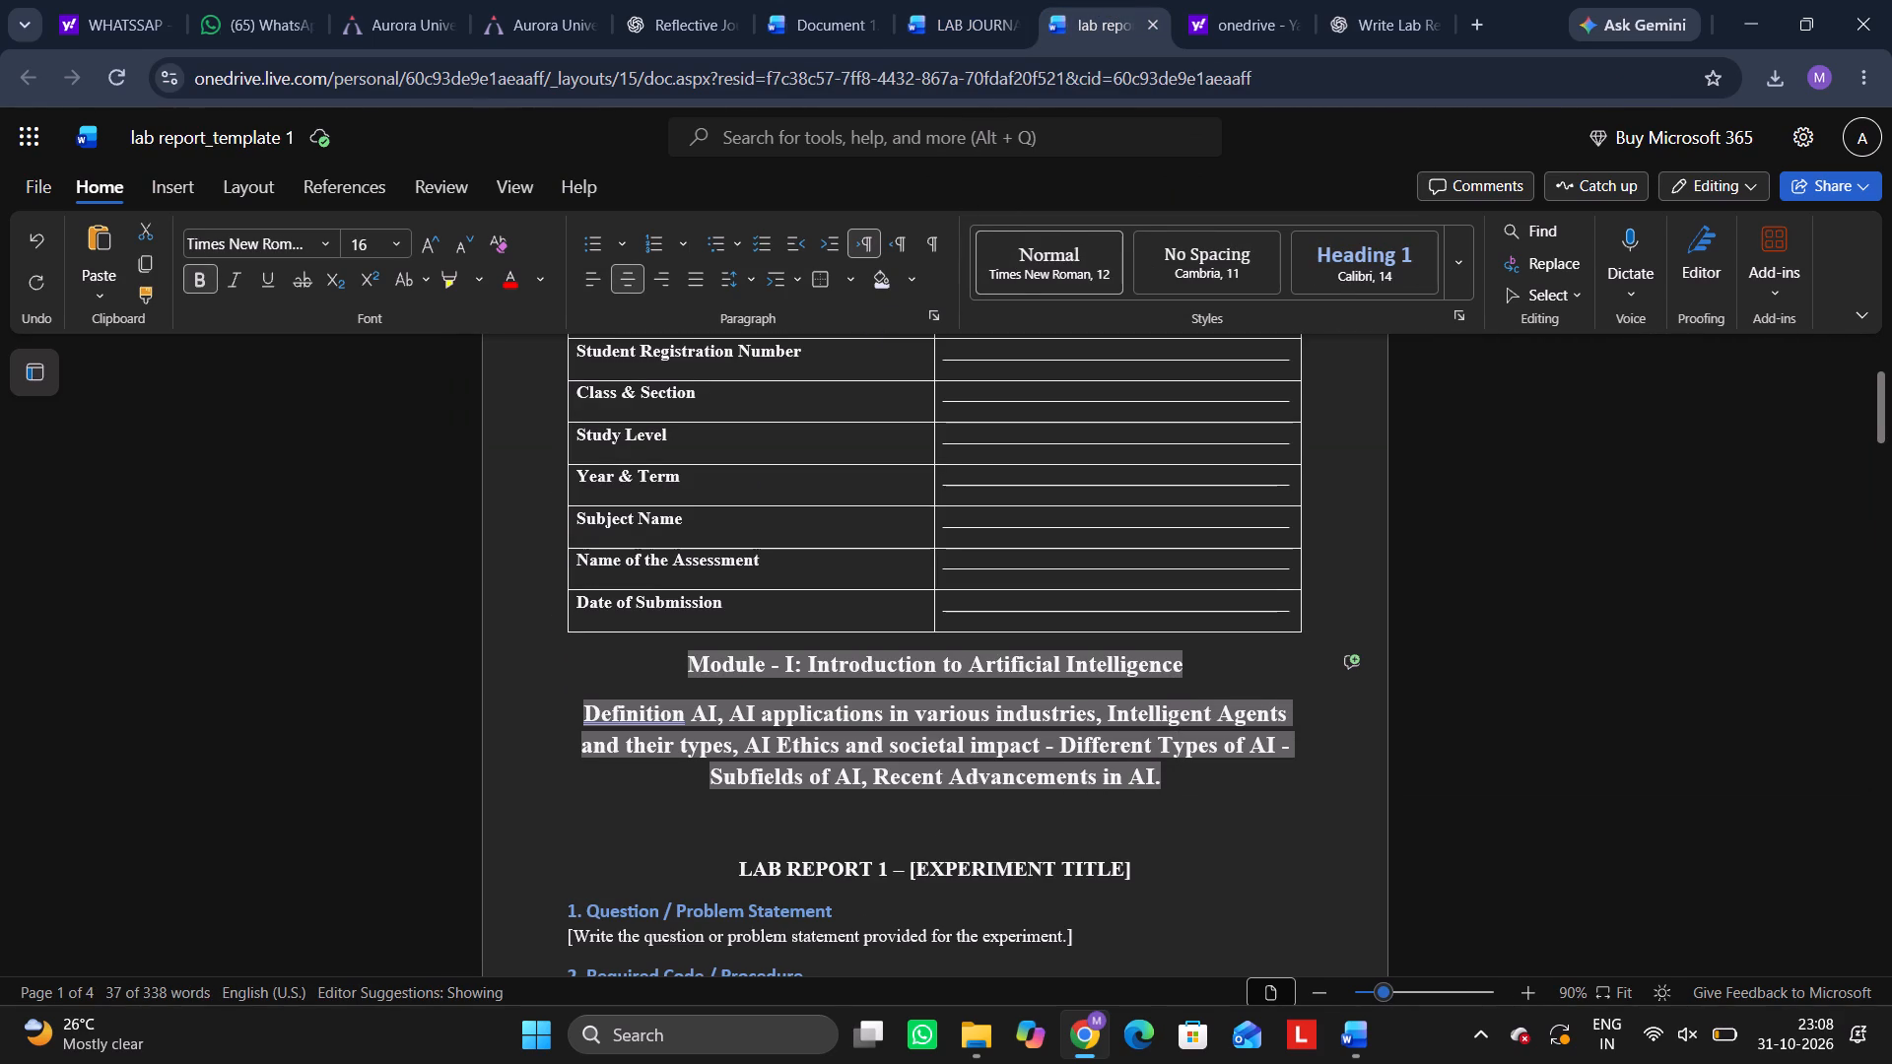
{"action": "left_click", "coordinate": [816, 33]}
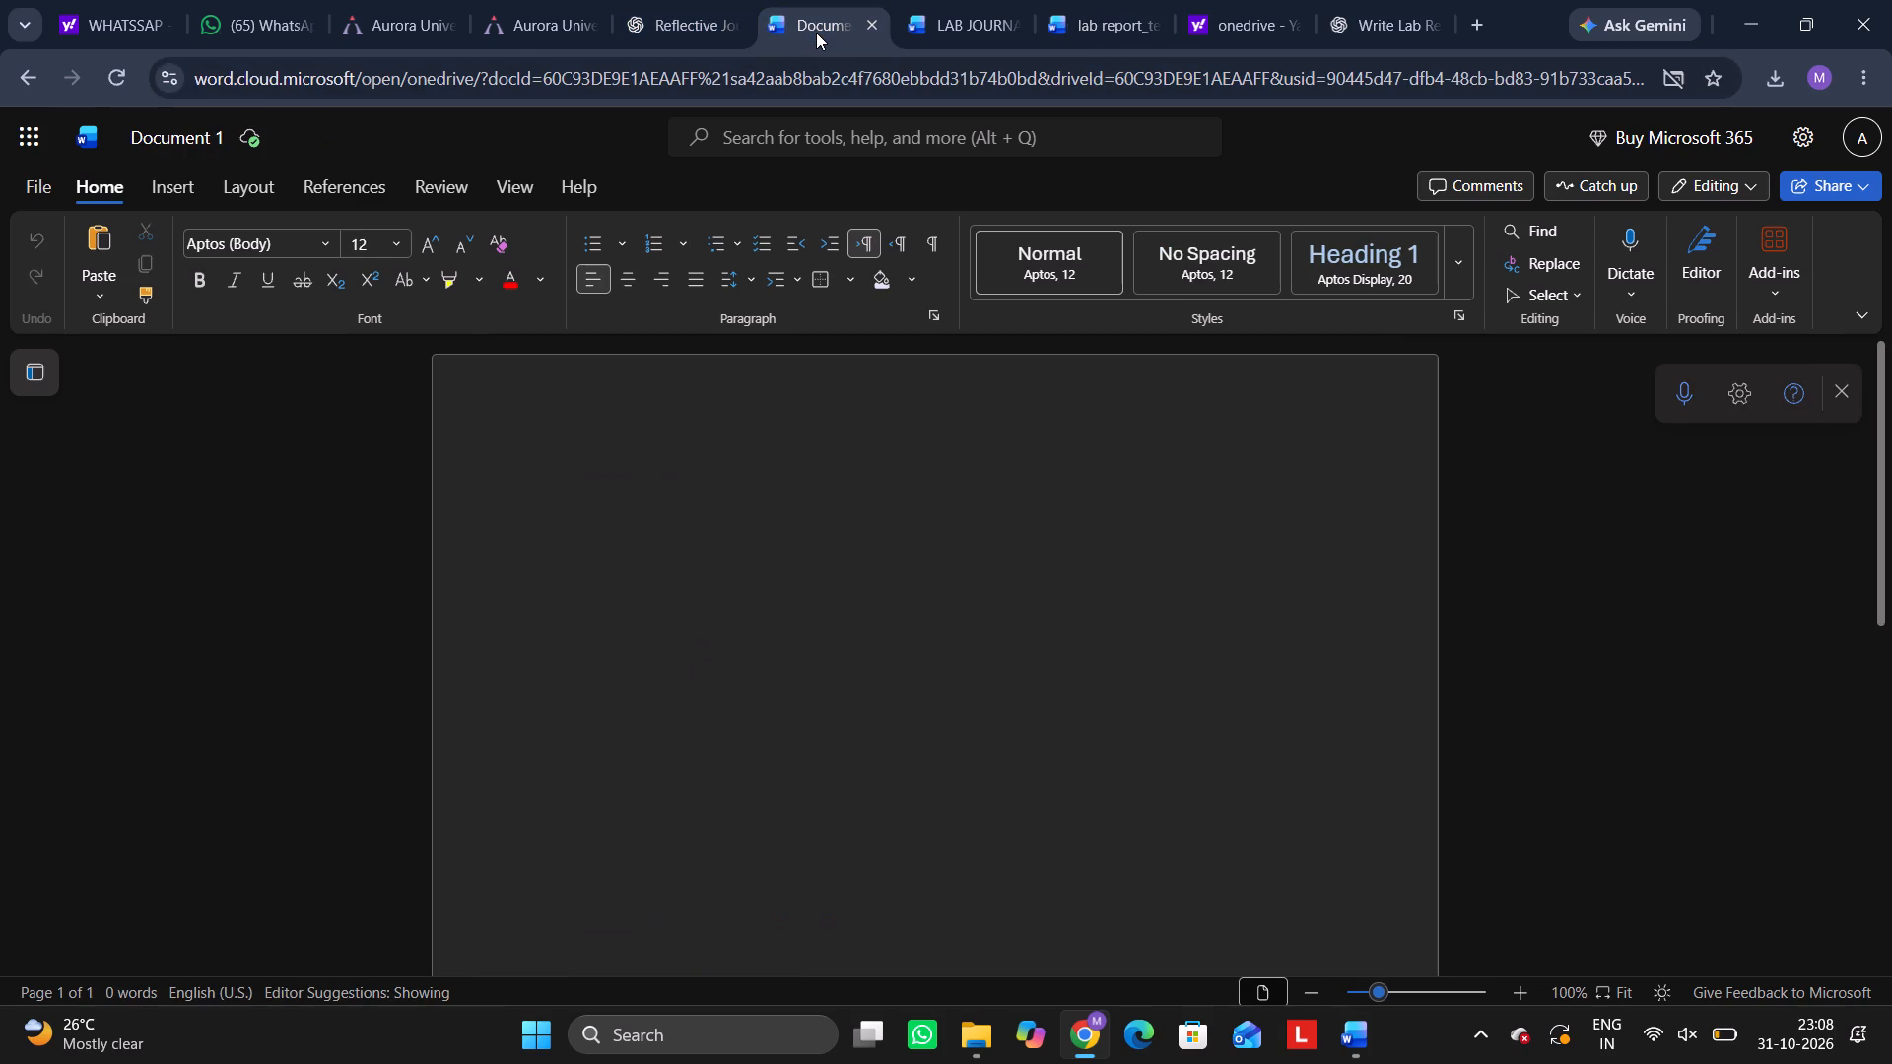
{"action": "left_click", "coordinate": [918, 19]}
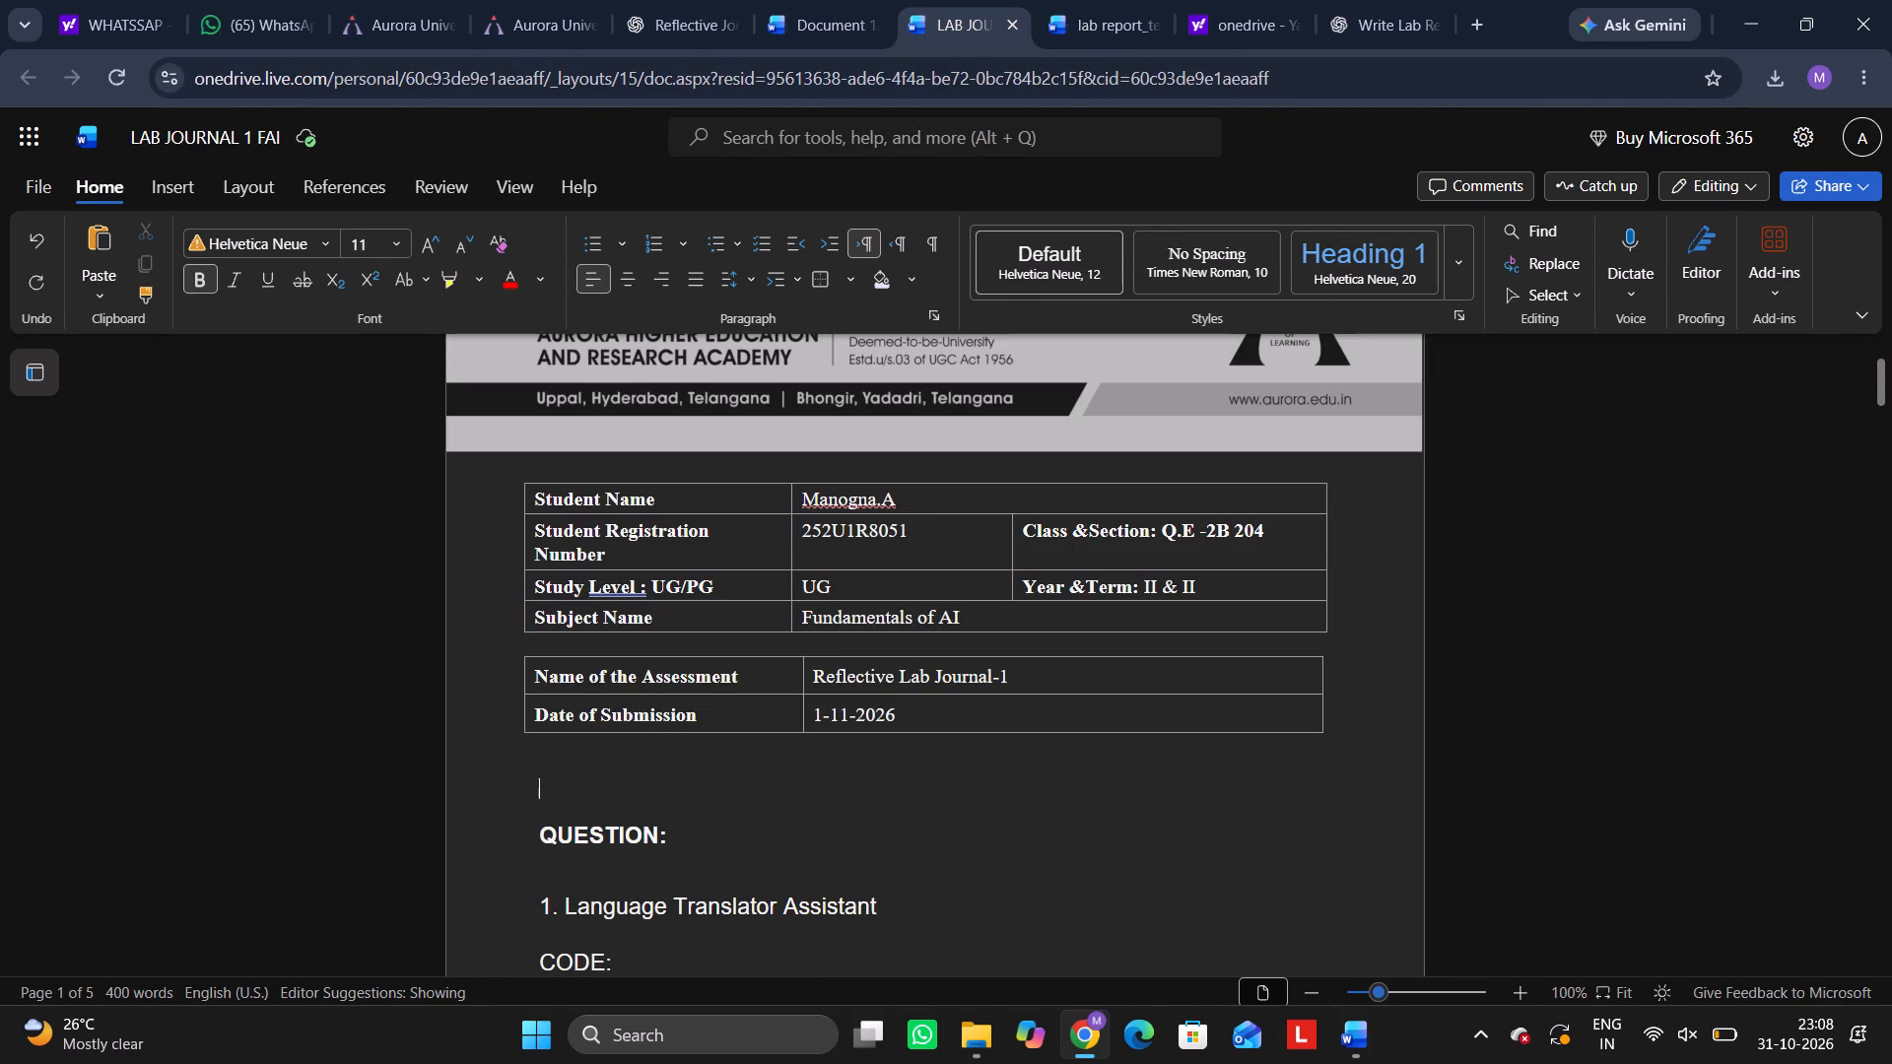
{"action": "key", "text": "BackSpace"}
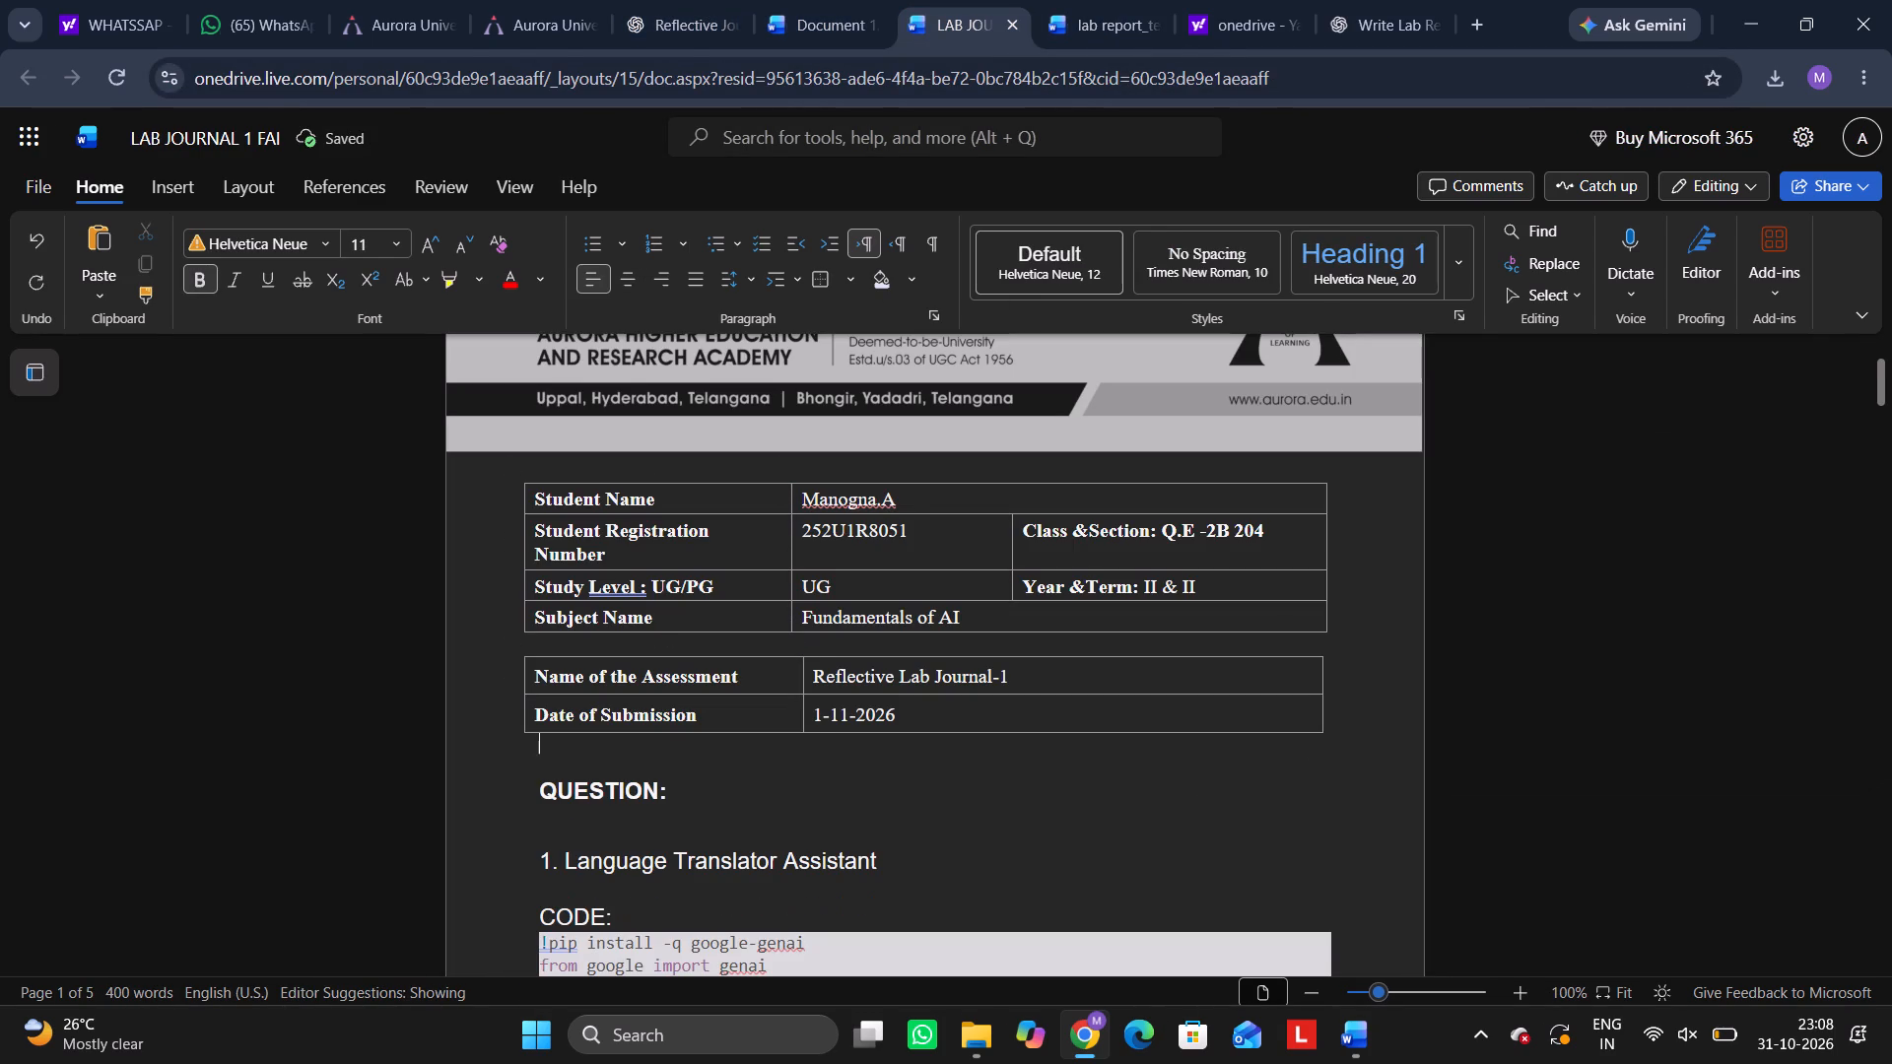
{"action": "key", "text": "ctrl+v"}
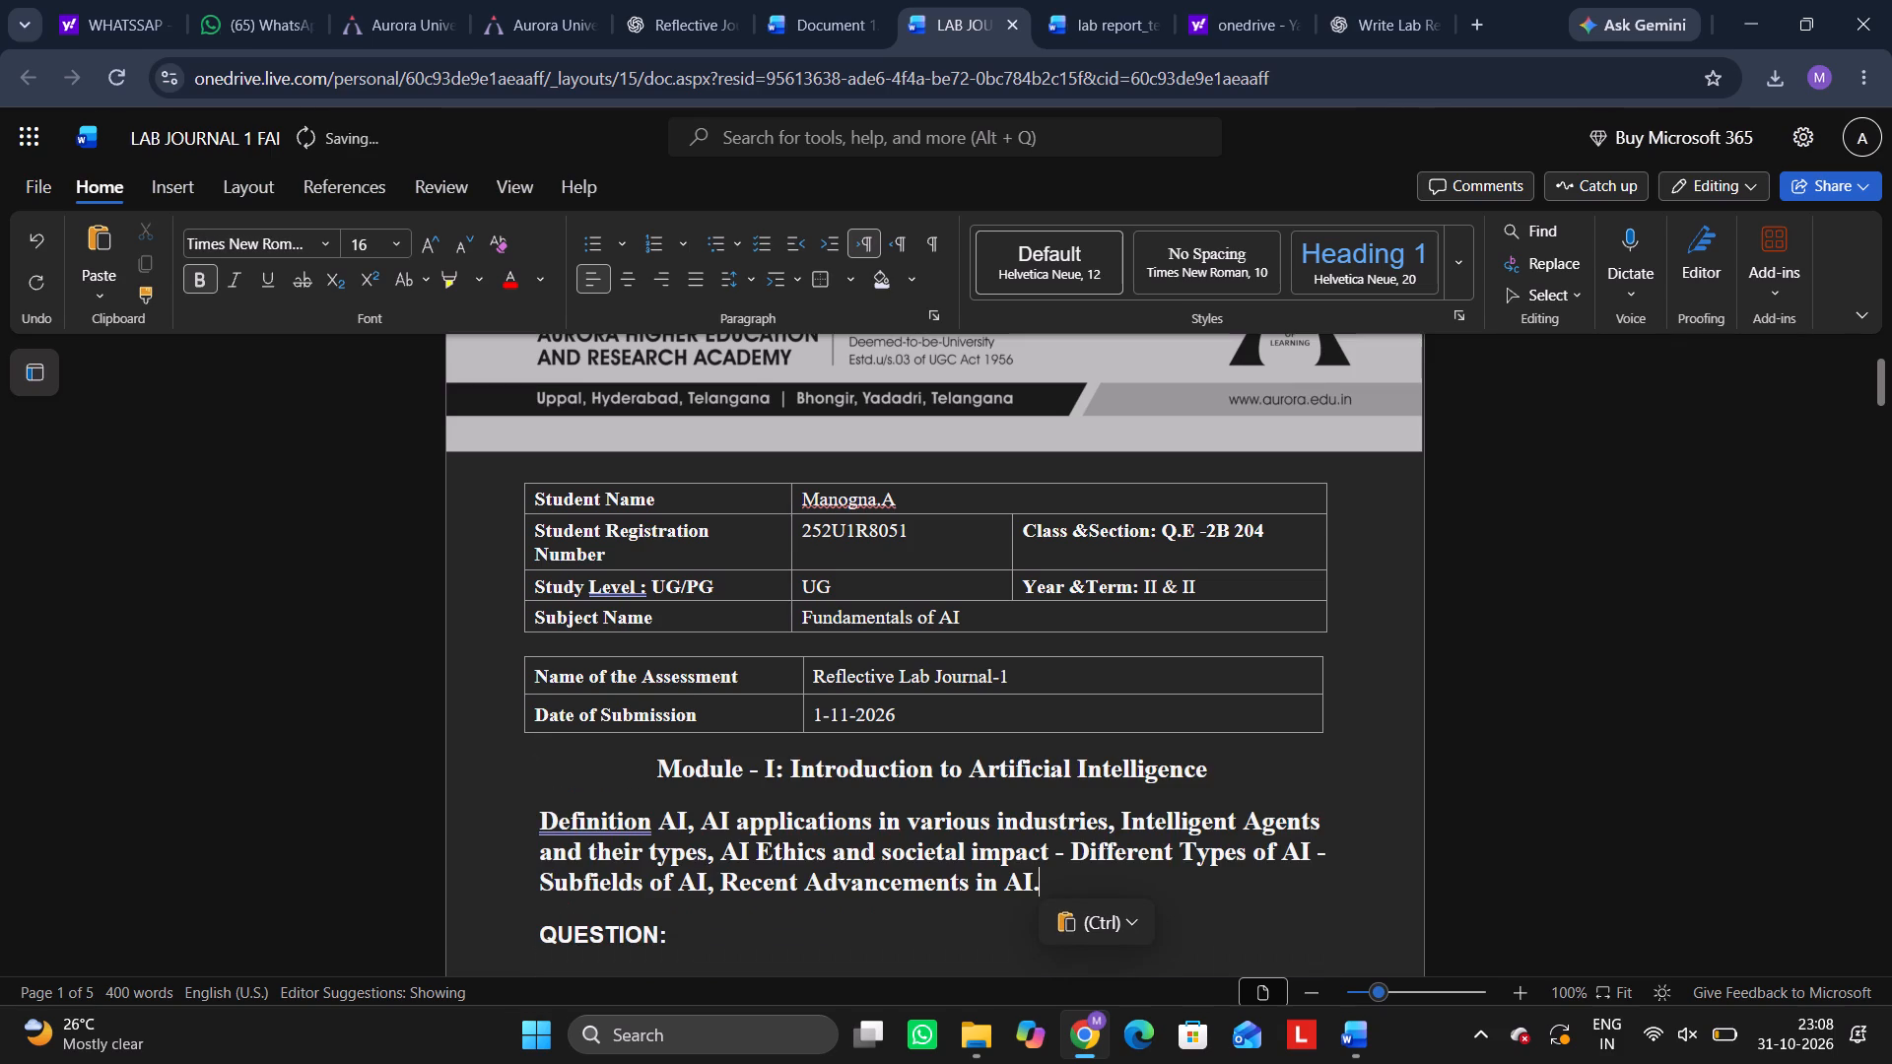
Compare the start of the online LAB JOURNAL 1 FAI document with its PDF version in Word, and return to Chrome.
{"action": "scroll", "coordinate": [767, 820], "scroll_direction": "down", "scroll_amount": 1}
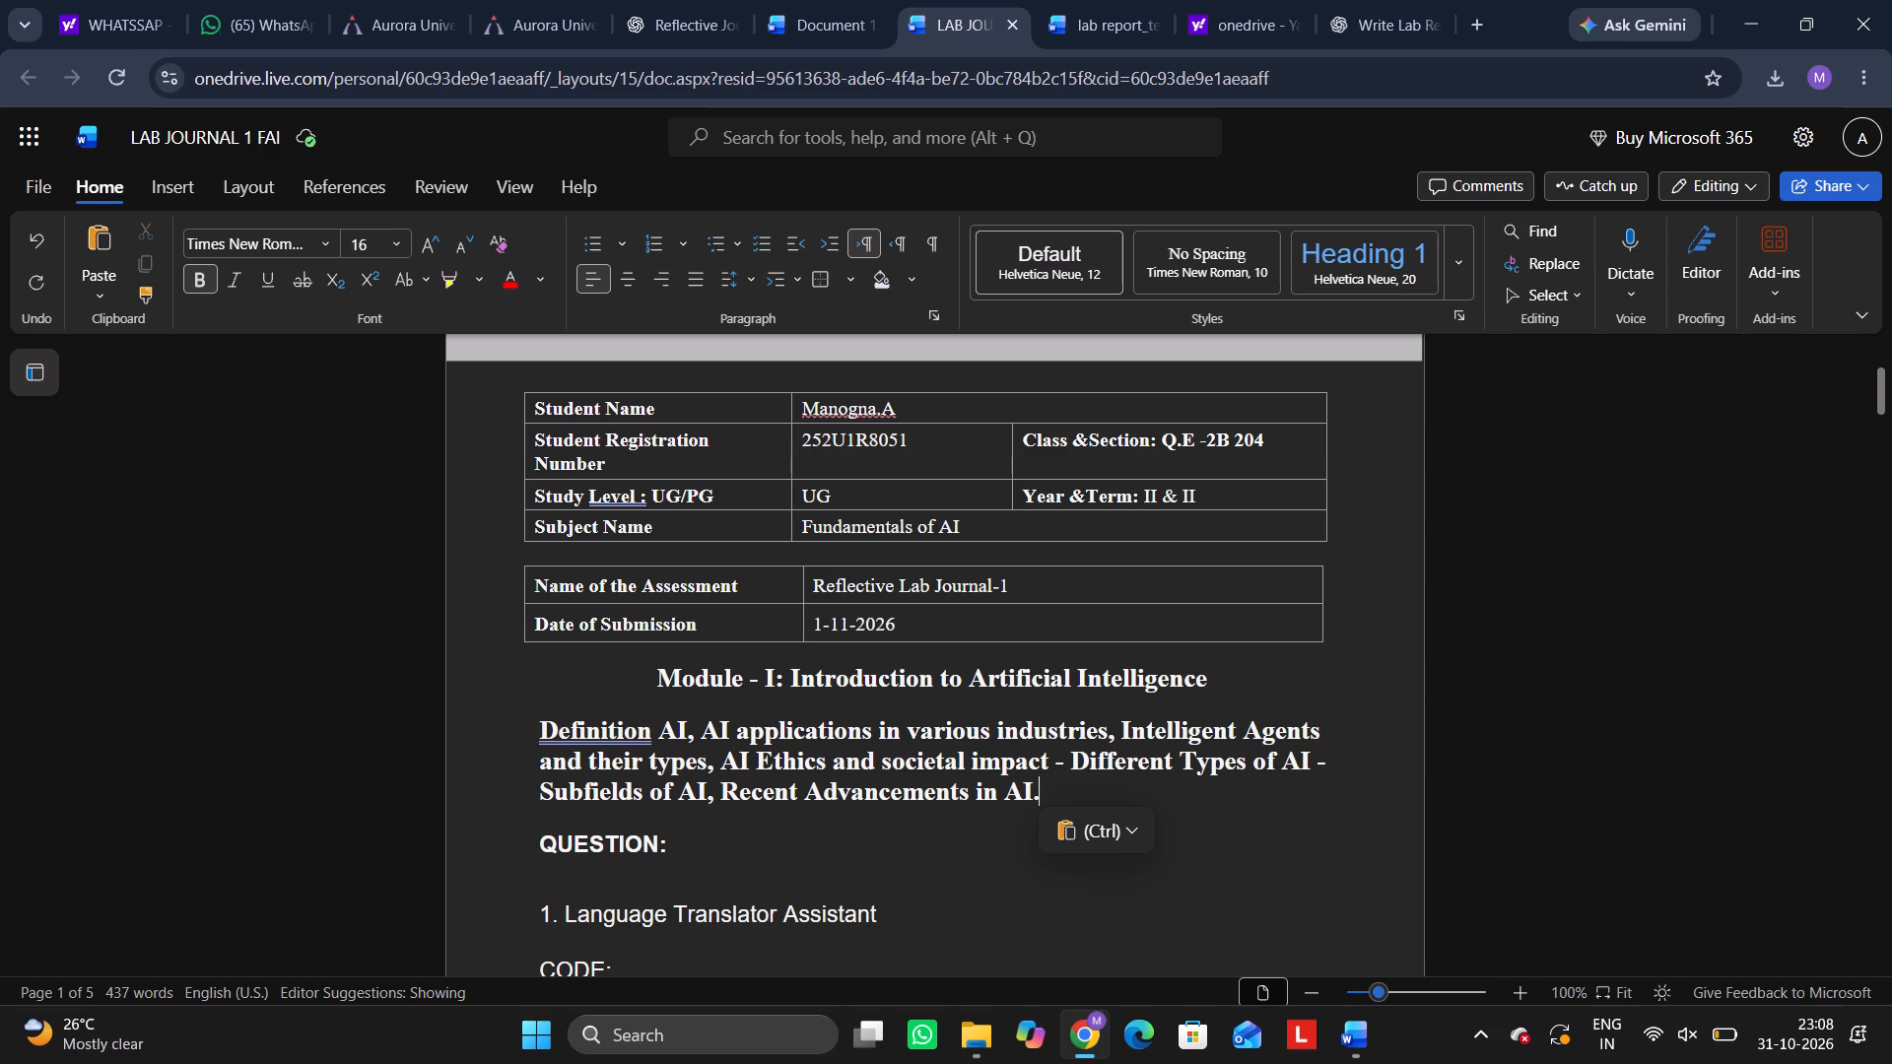
{"action": "scroll", "coordinate": [714, 752], "scroll_direction": "down", "scroll_amount": 1}
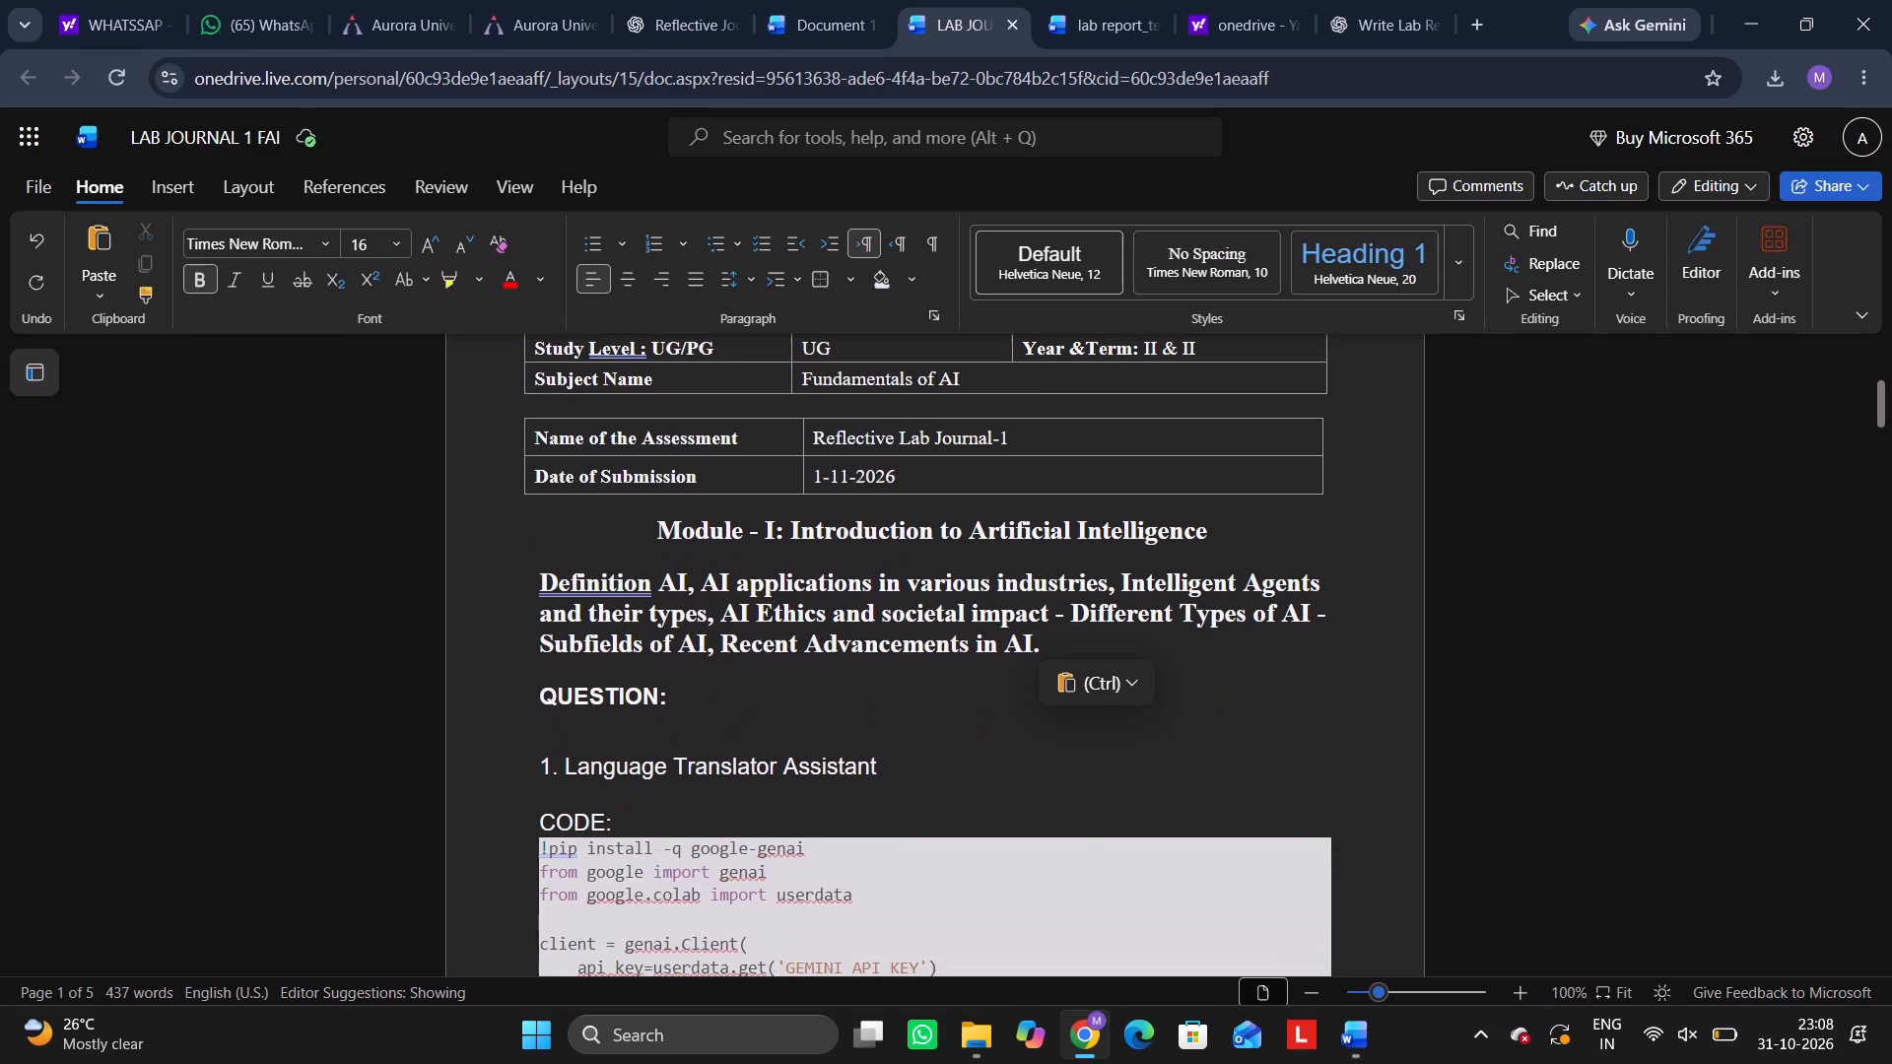
{"action": "scroll", "coordinate": [714, 752], "scroll_direction": "down", "scroll_amount": 1}
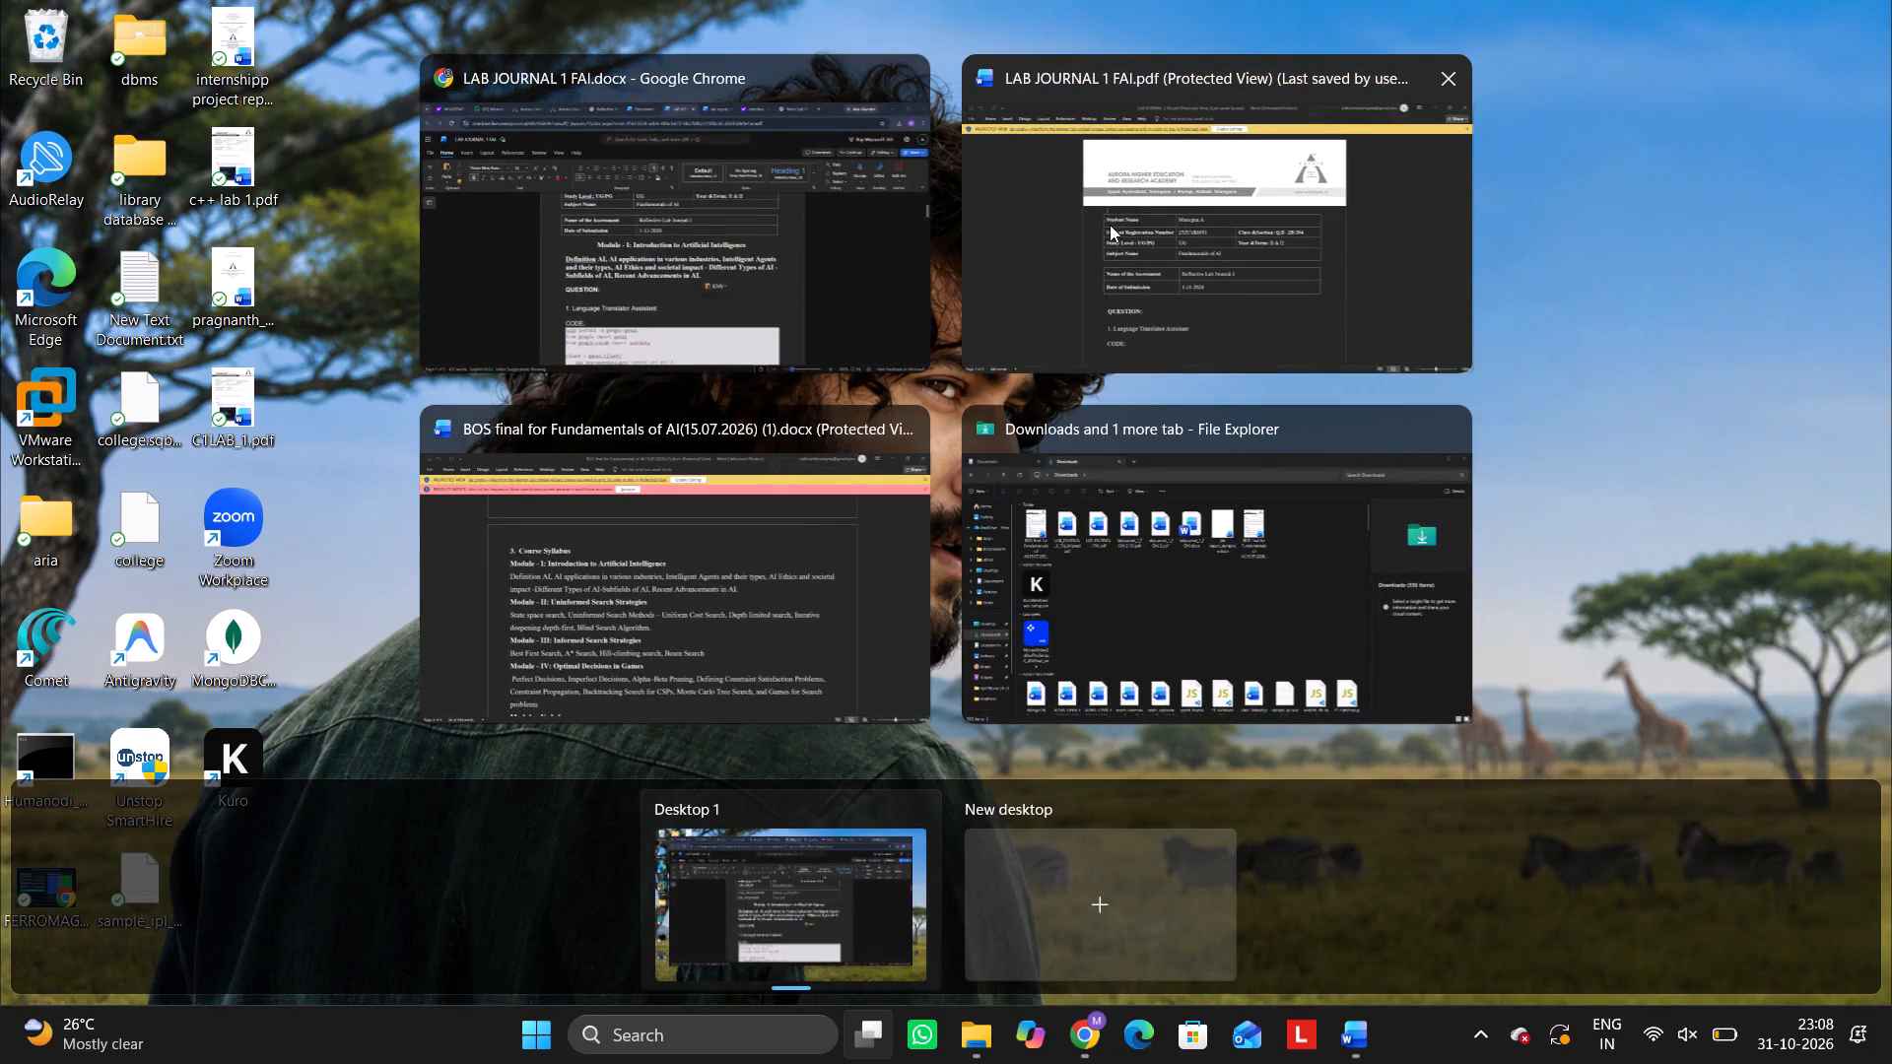
{"action": "left_click", "coordinate": [1116, 292]}
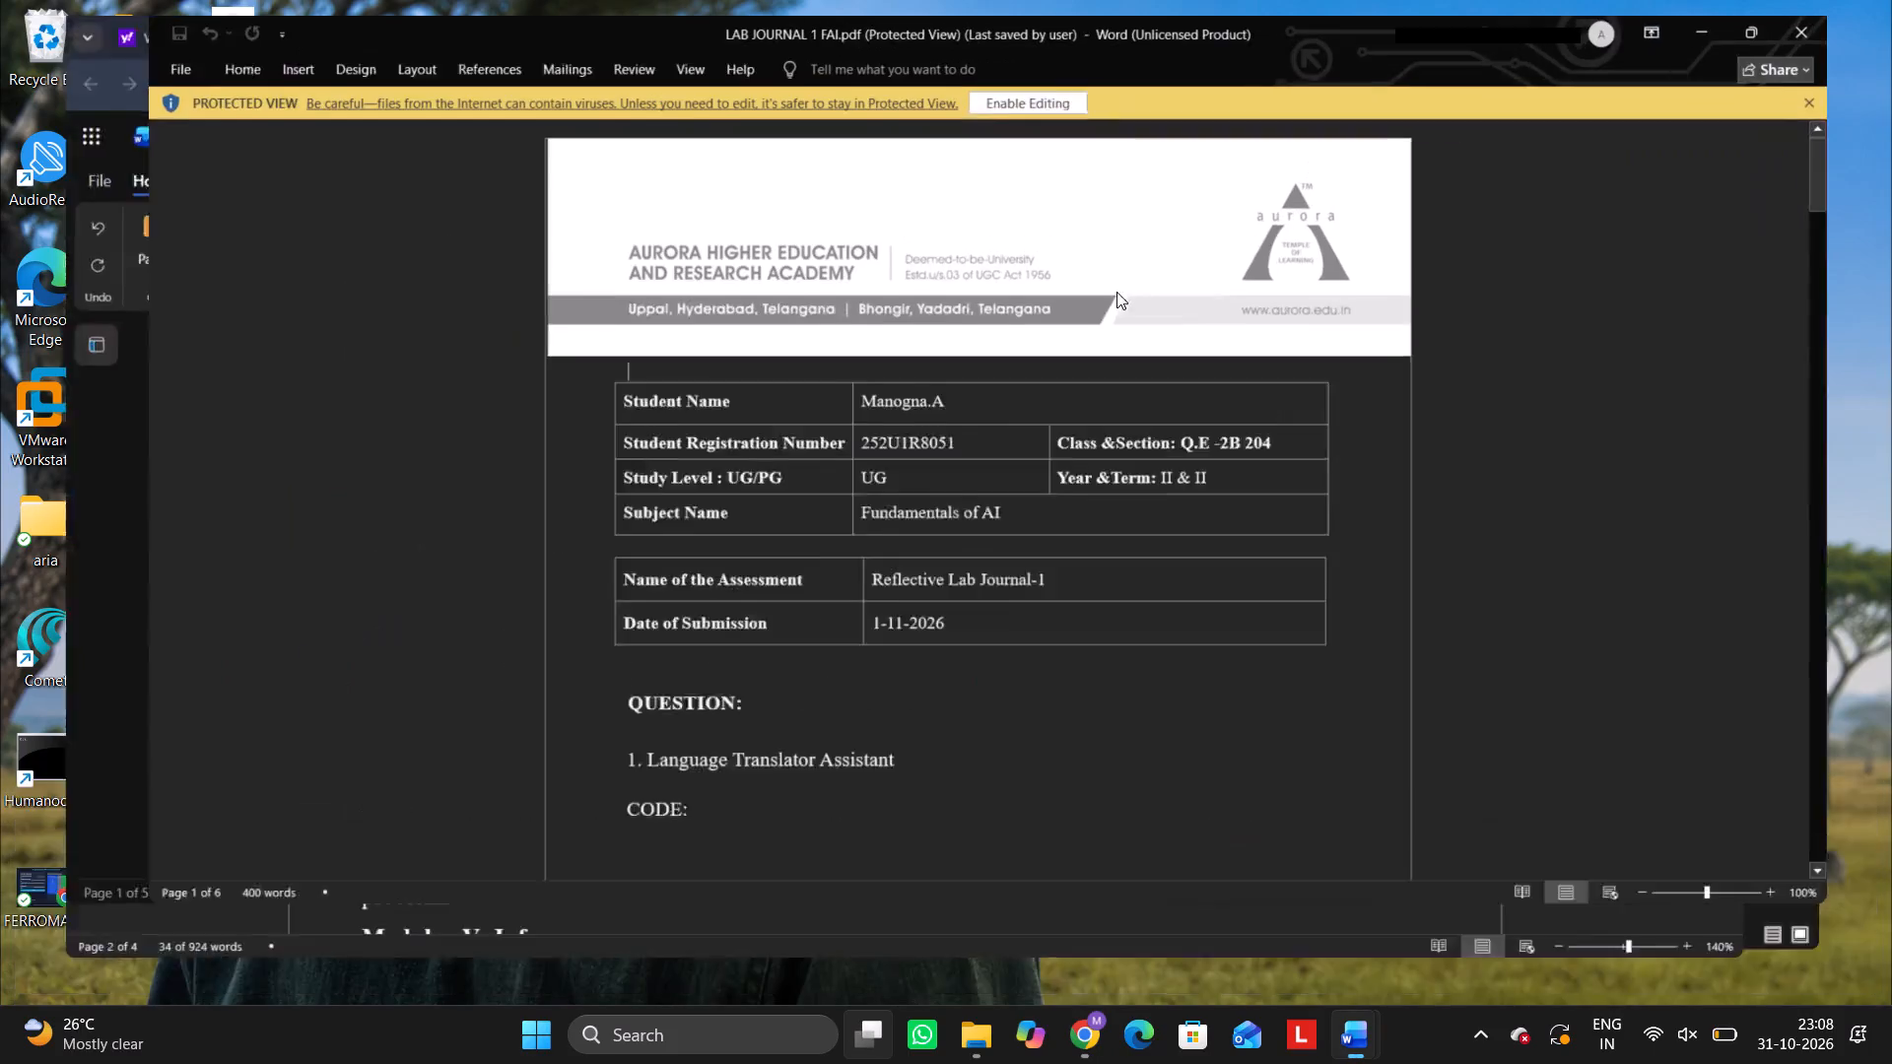
{"action": "scroll", "coordinate": [844, 585], "scroll_direction": "down", "scroll_amount": 2}
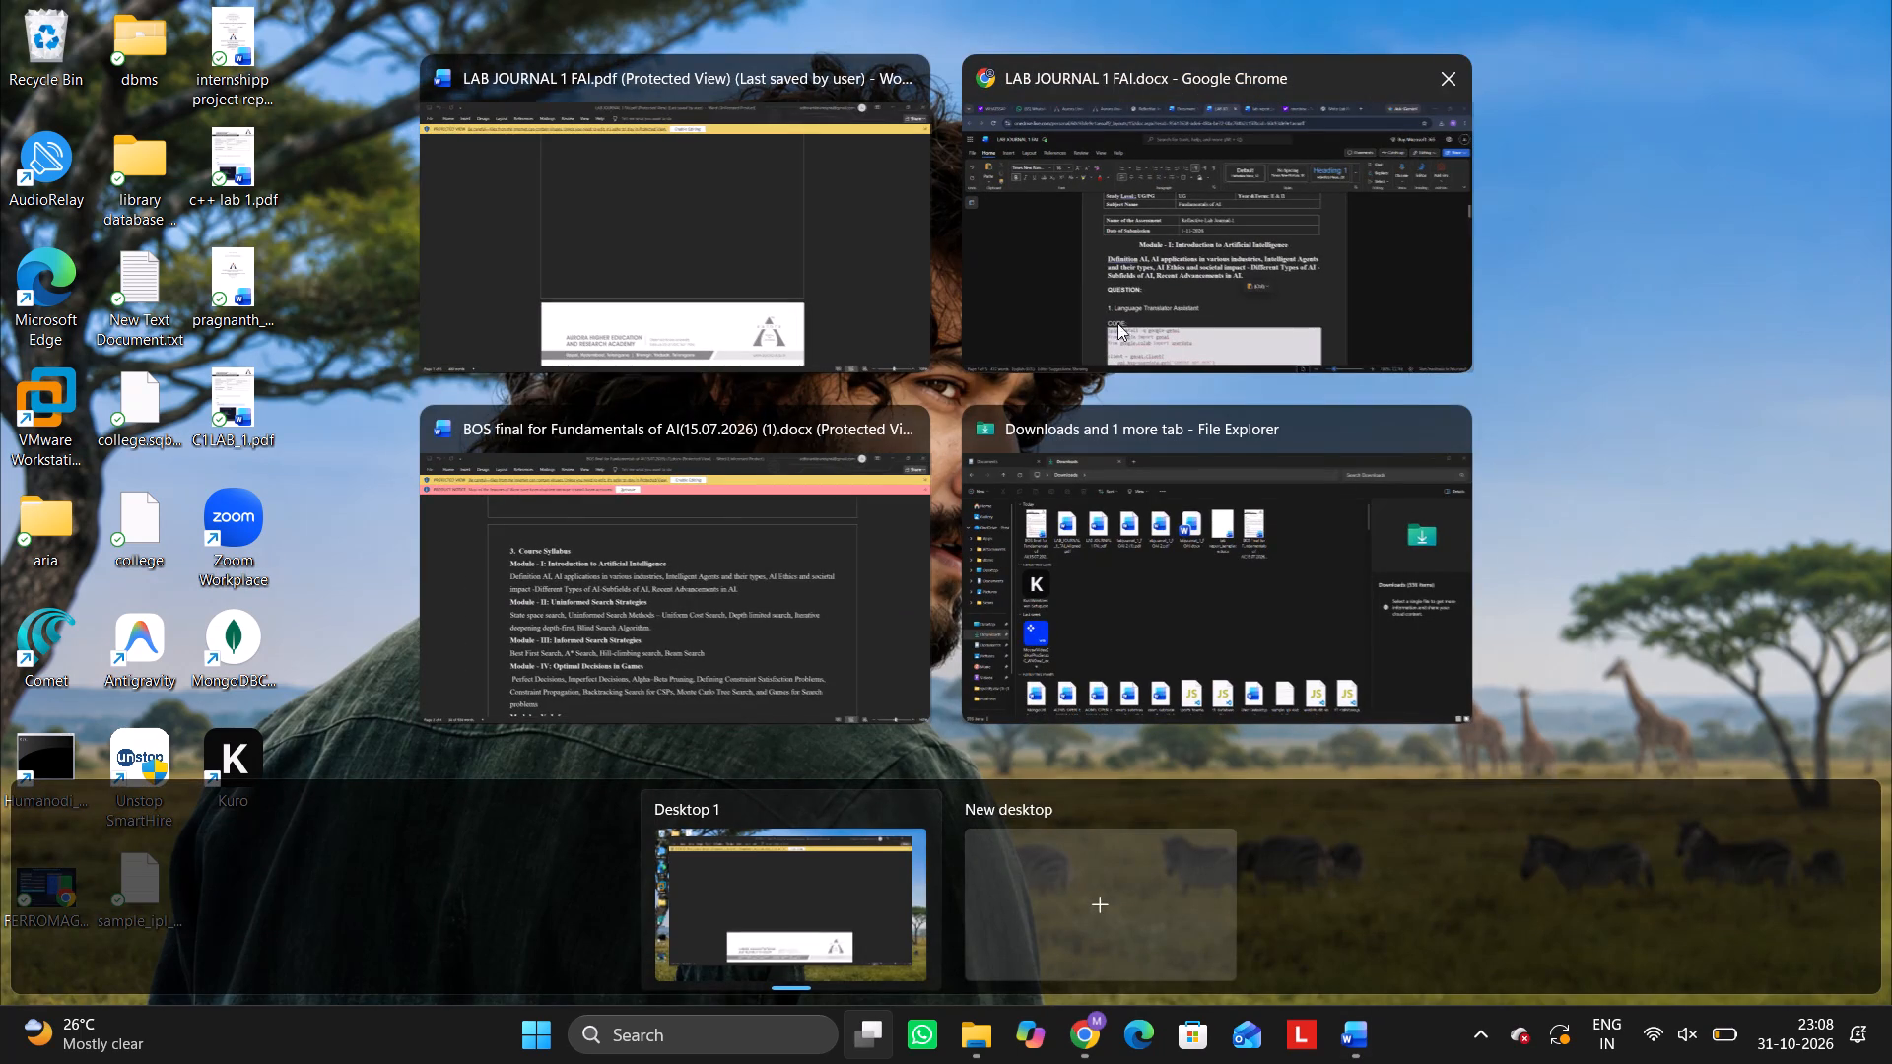
{"action": "left_click", "coordinate": [1091, 290]}
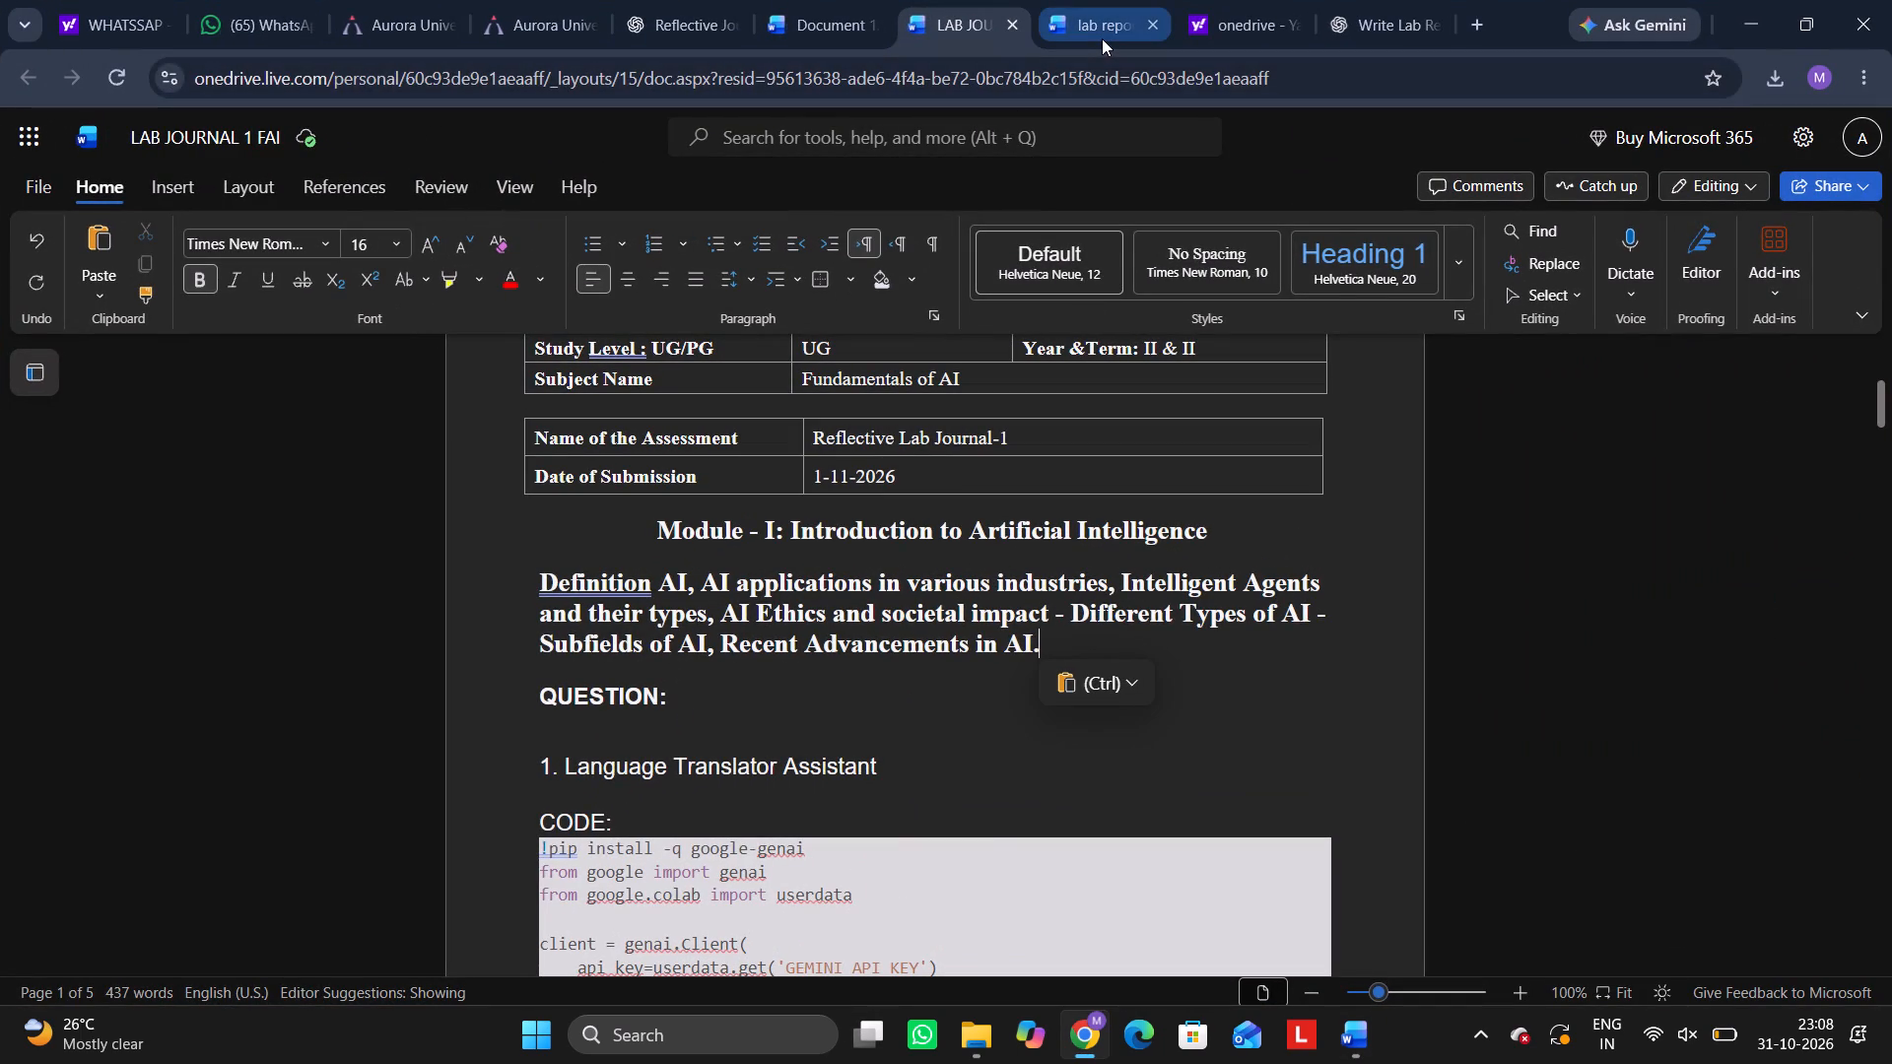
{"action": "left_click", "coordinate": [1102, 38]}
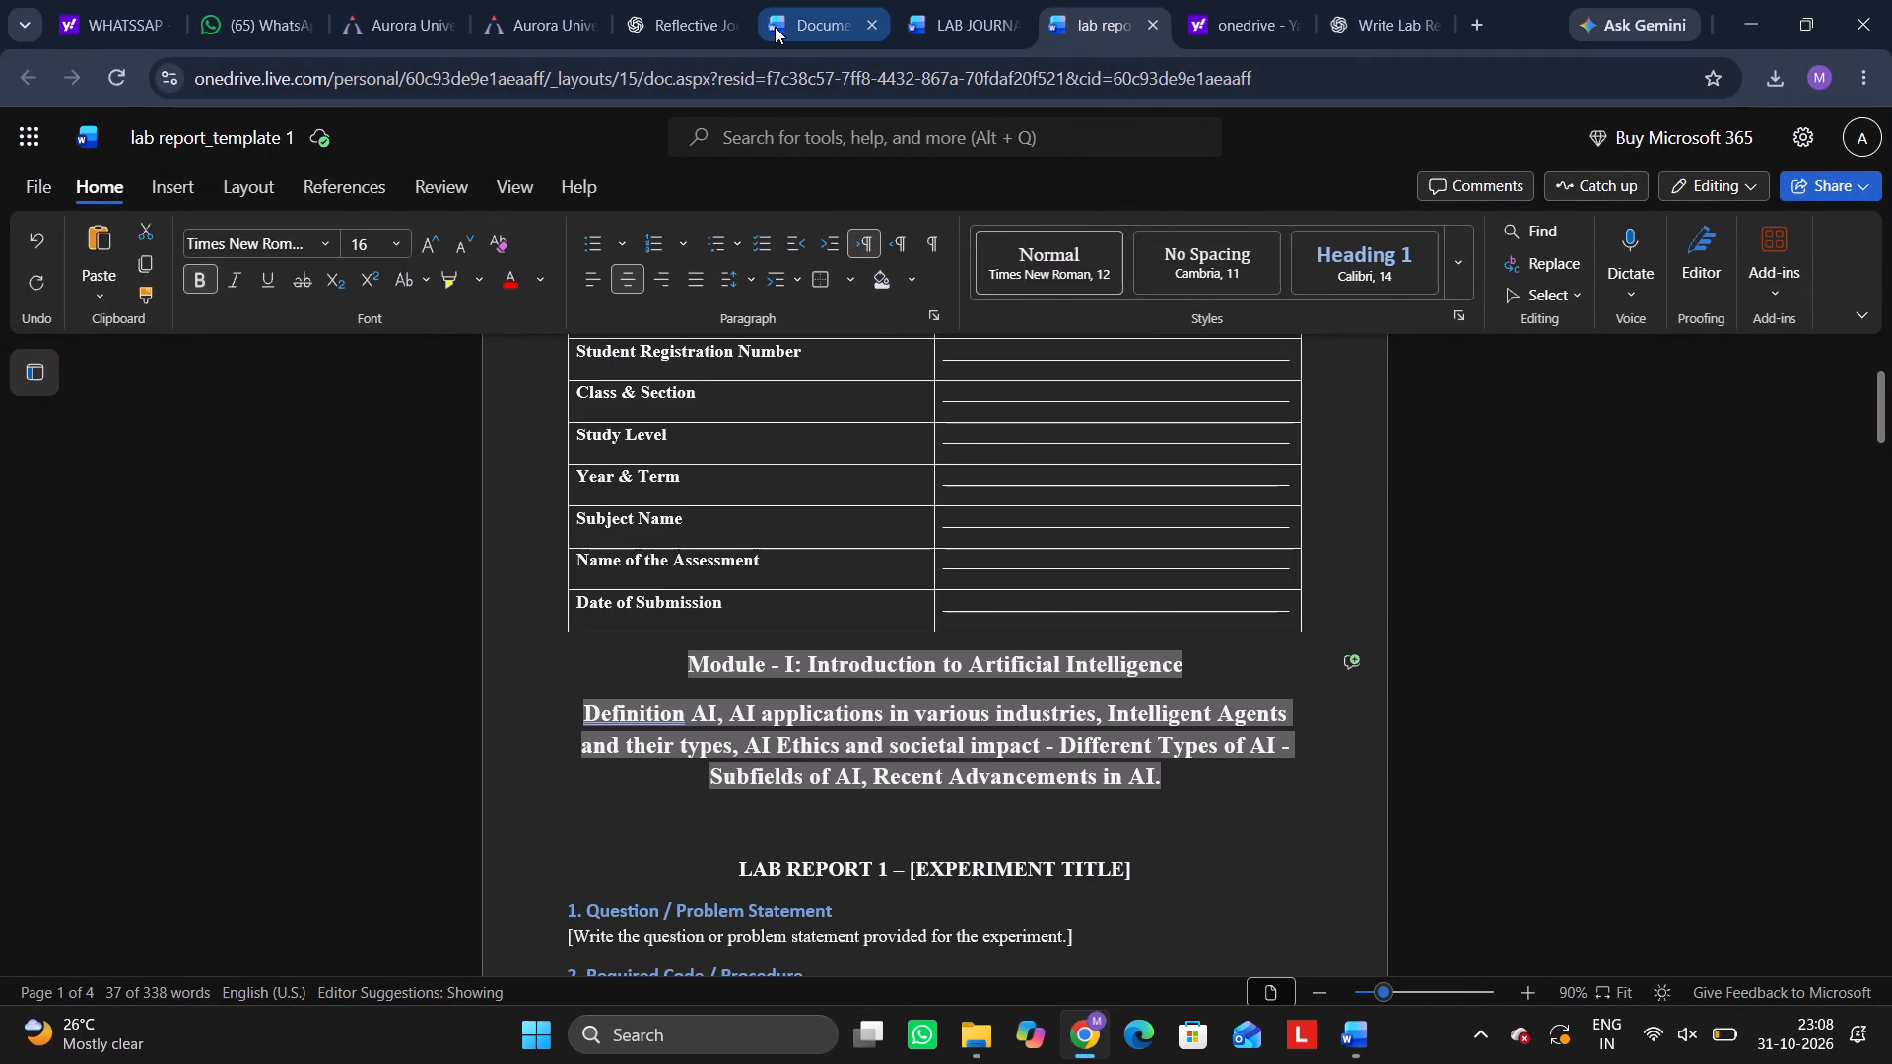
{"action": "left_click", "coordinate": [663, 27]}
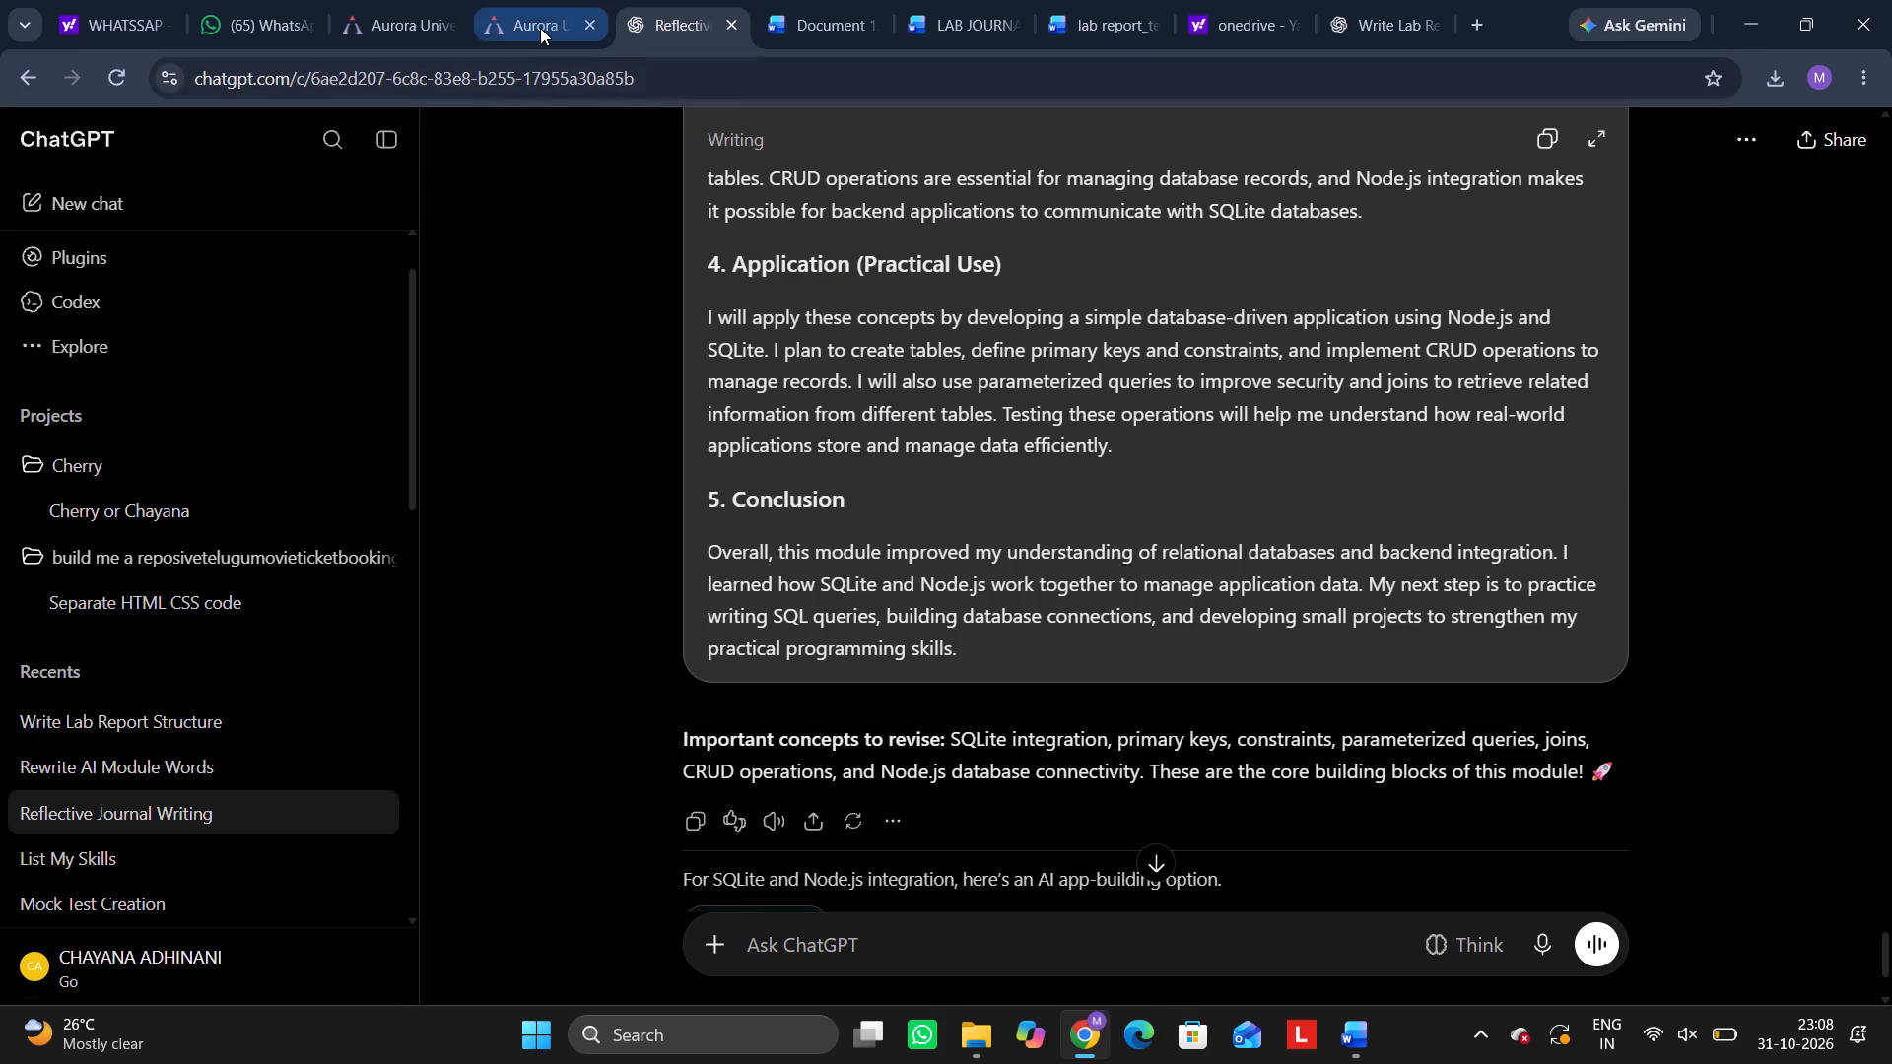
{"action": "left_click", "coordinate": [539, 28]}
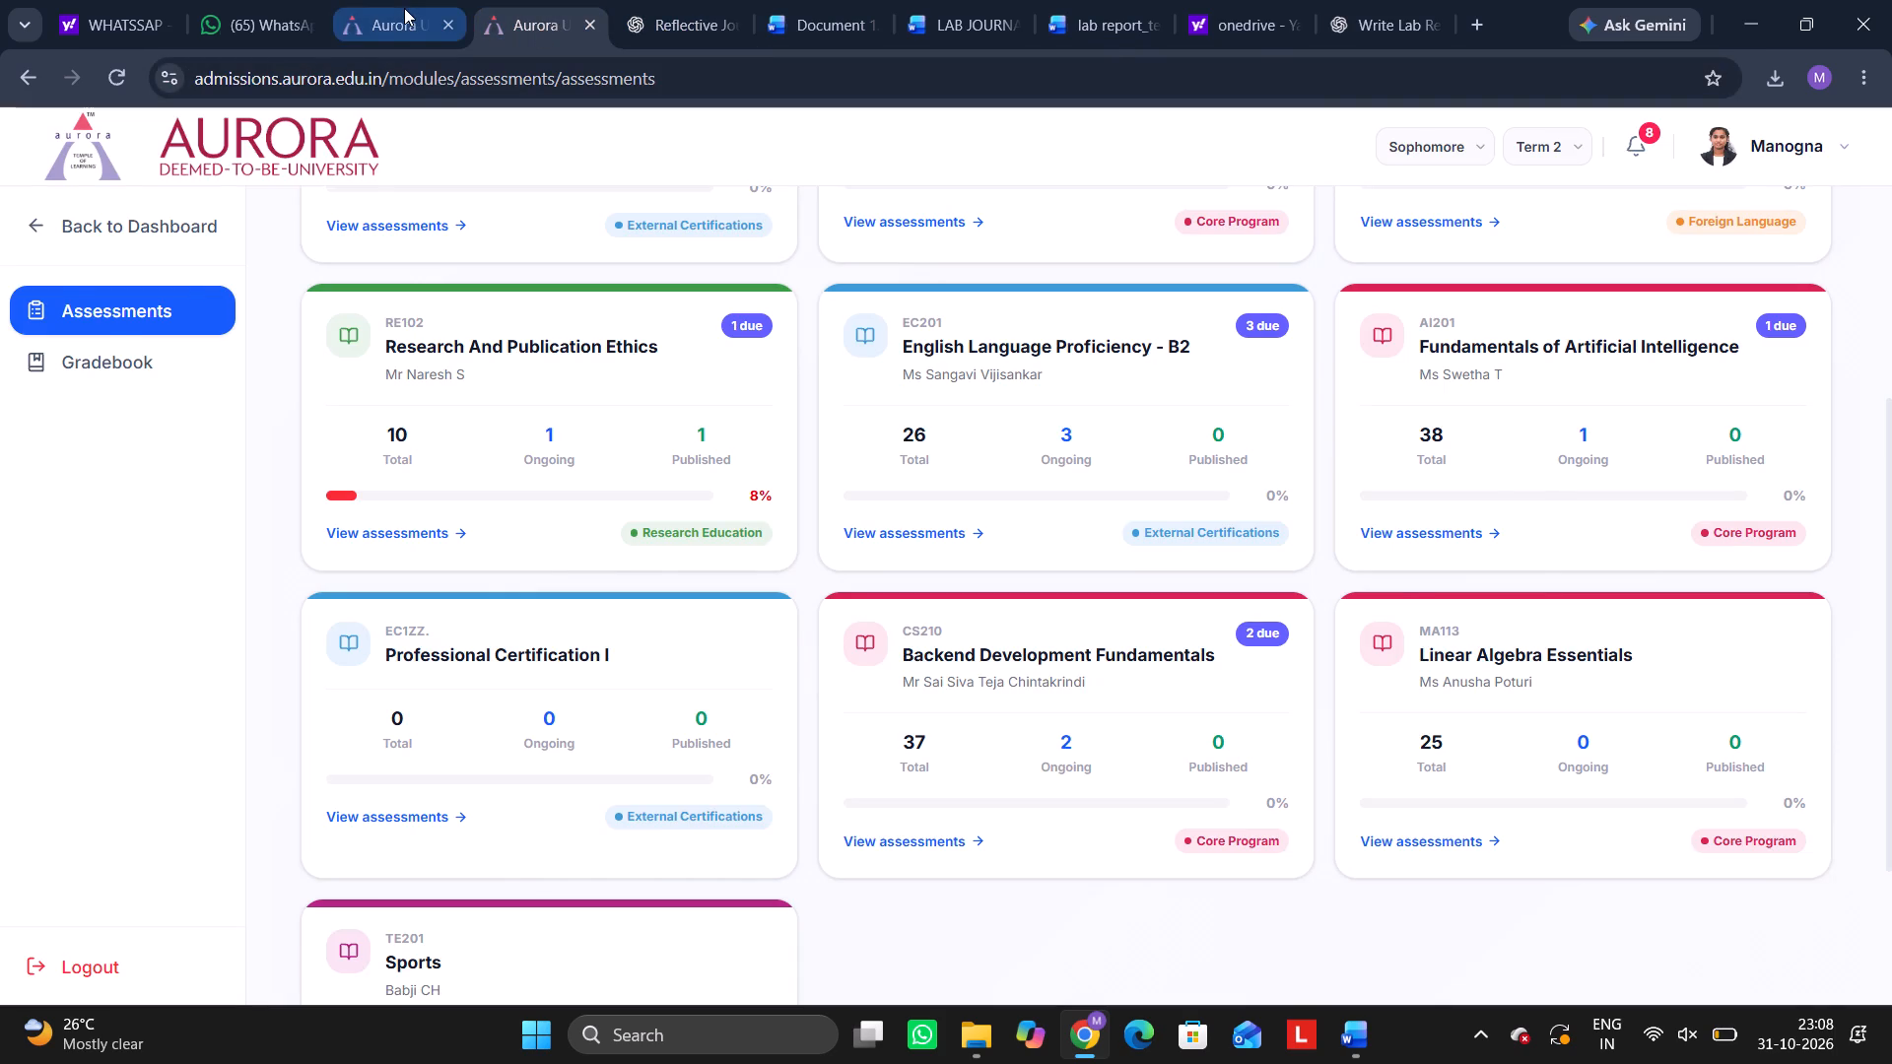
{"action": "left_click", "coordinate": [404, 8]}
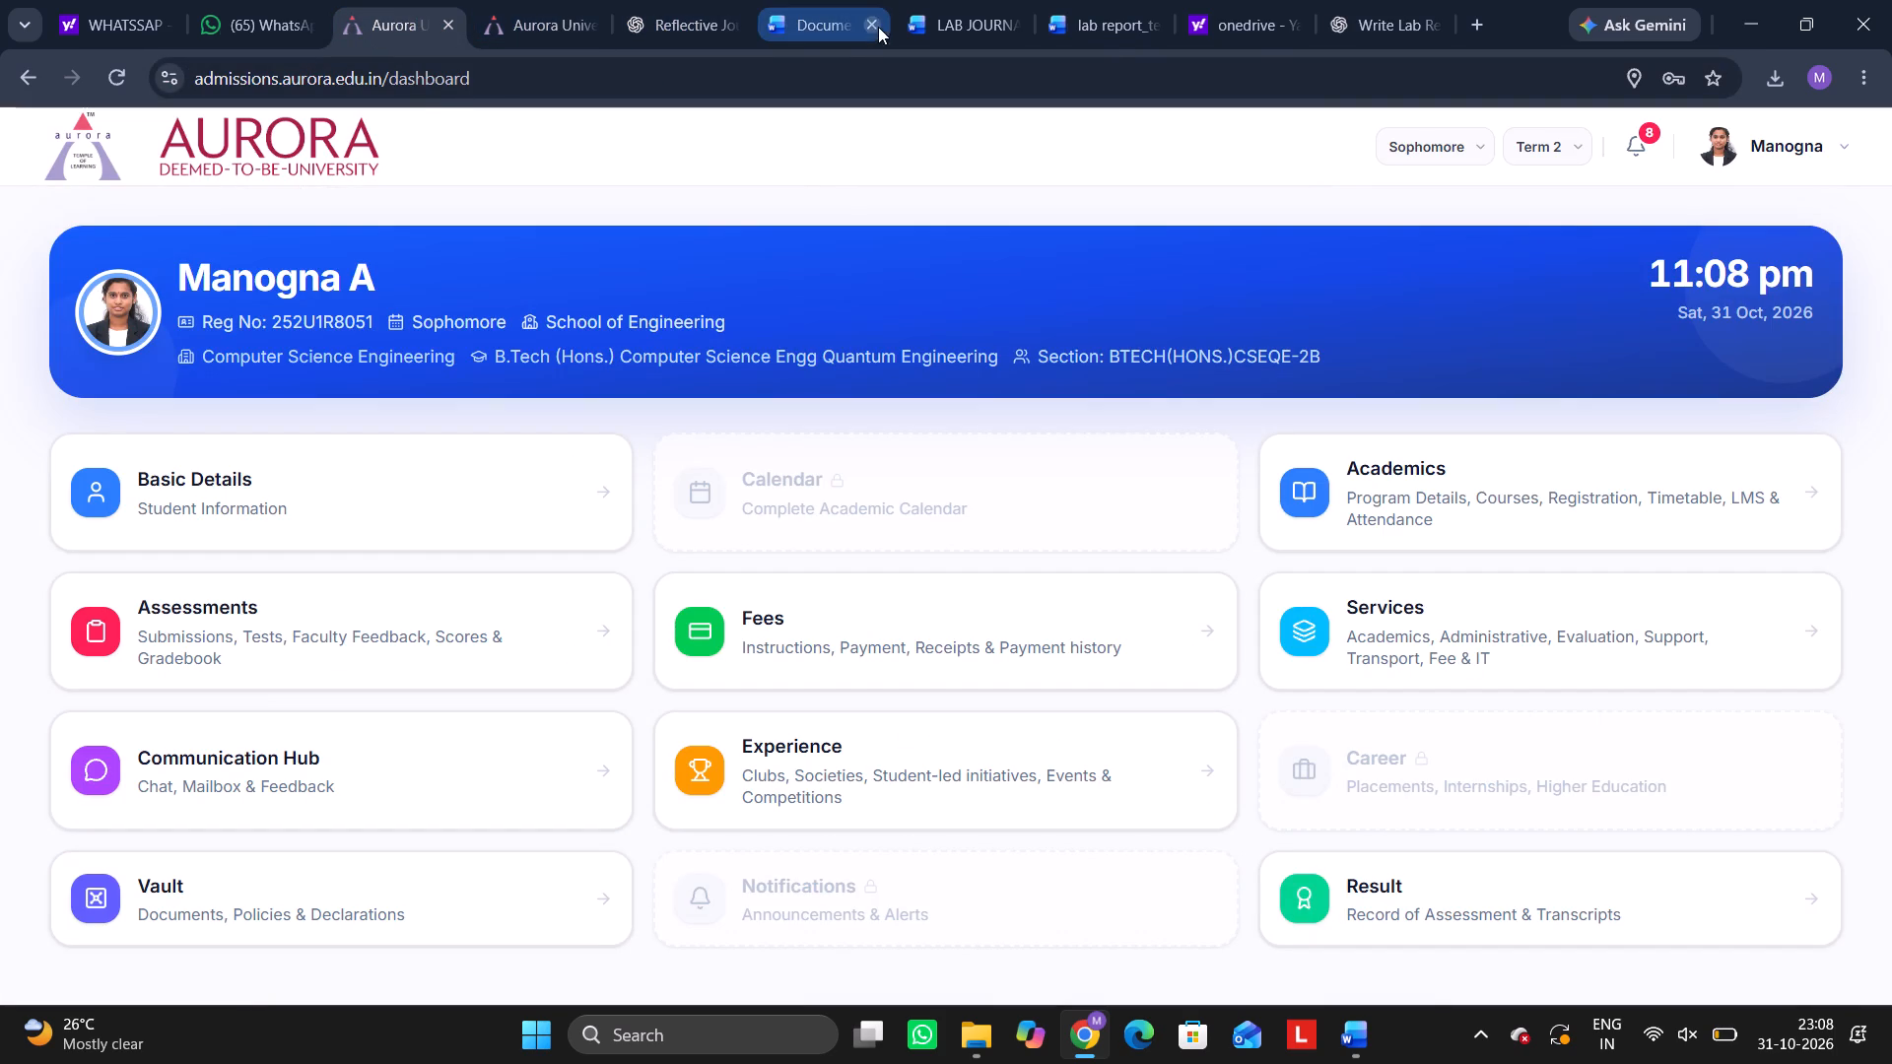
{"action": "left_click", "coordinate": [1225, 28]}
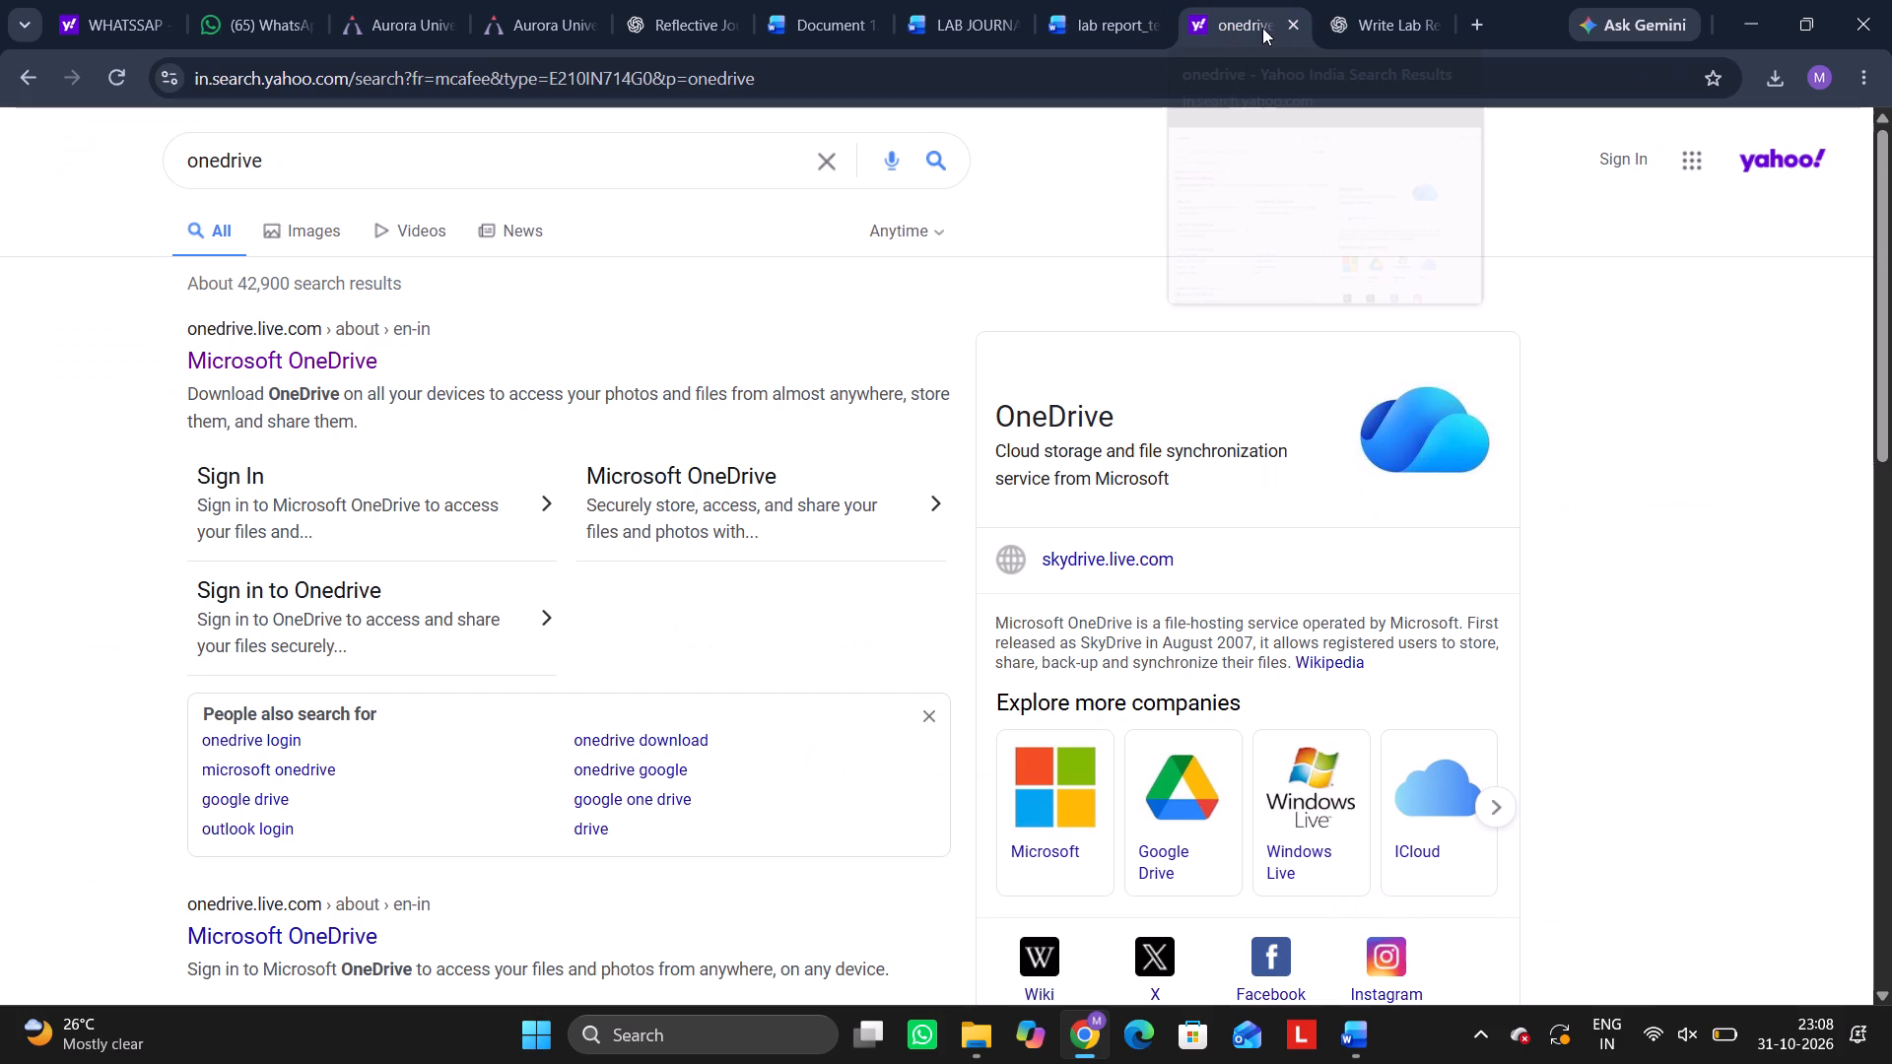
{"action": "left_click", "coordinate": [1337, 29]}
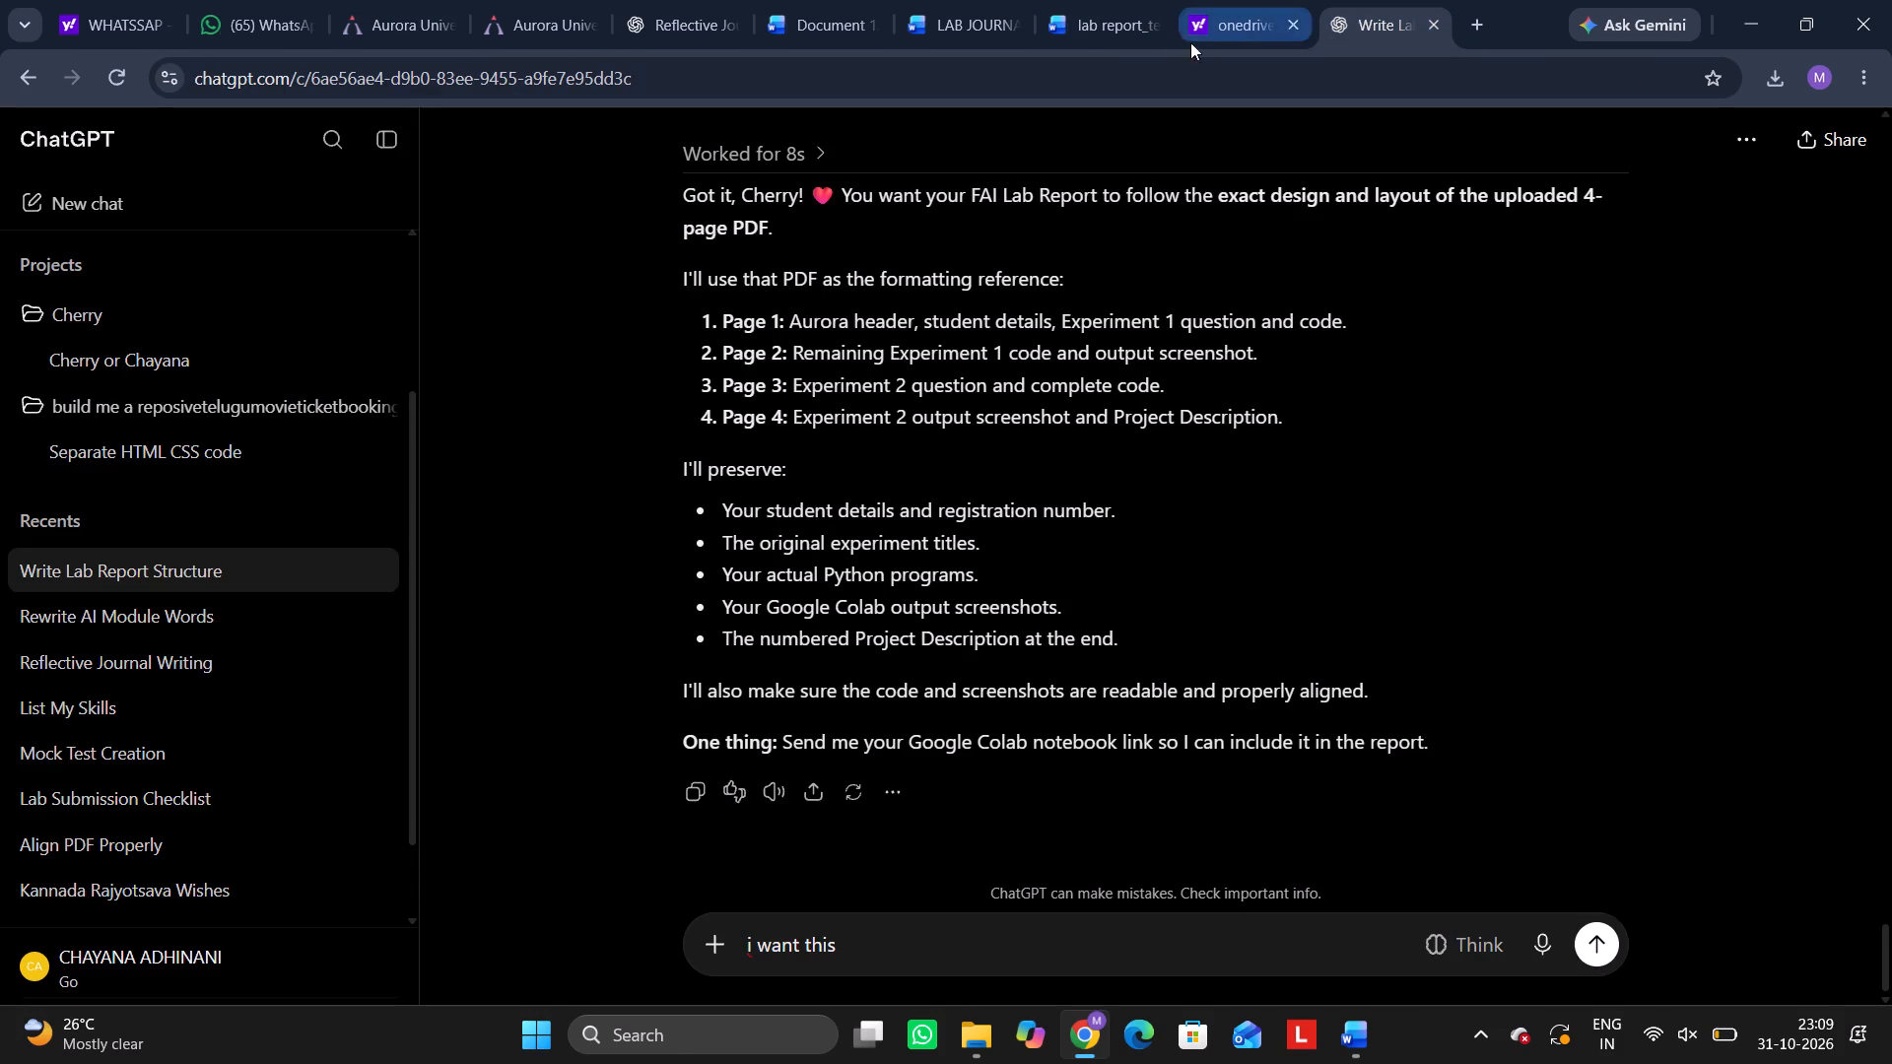
Examine the Lab Report 1 sections in lab report_template 1, from Question / Problem Statement through Explanation.
{"action": "left_click", "coordinate": [1088, 42]}
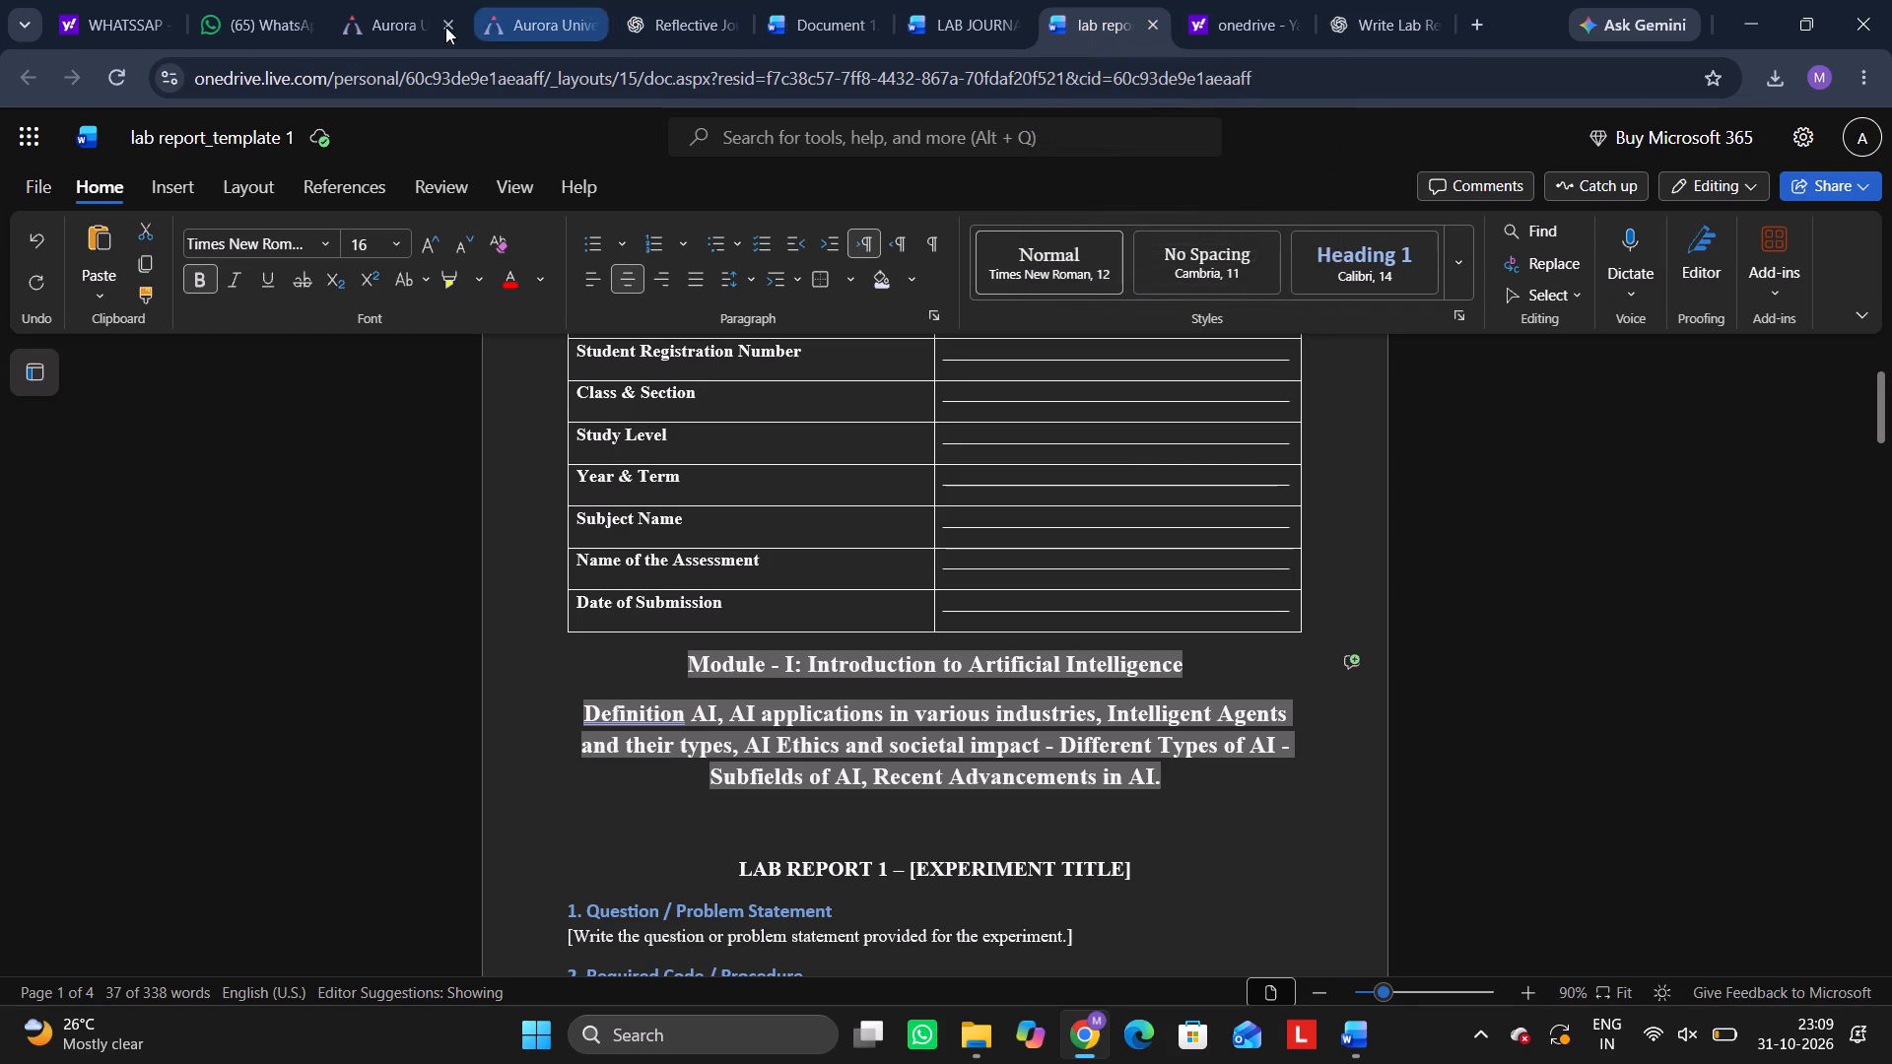
{"action": "scroll", "coordinate": [895, 649], "scroll_direction": "down", "scroll_amount": 1}
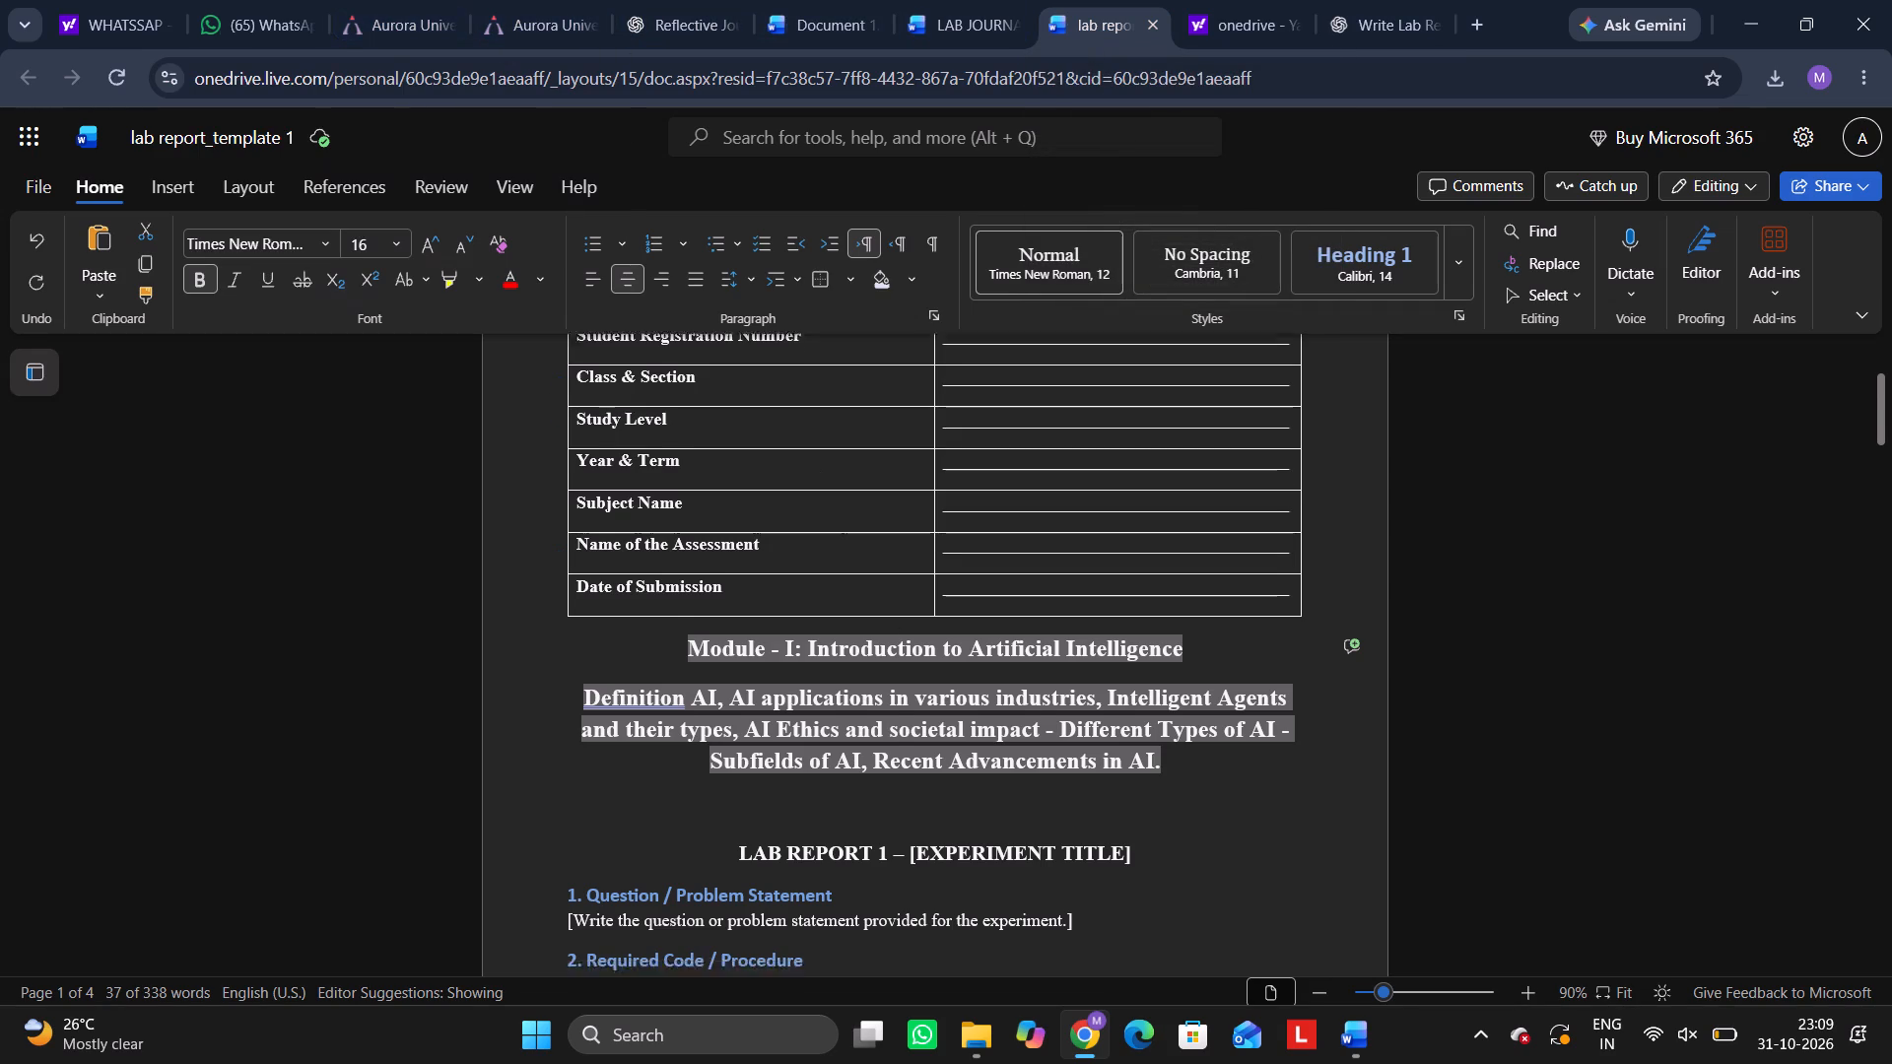
{"action": "scroll", "coordinate": [895, 649], "scroll_direction": "down", "scroll_amount": 2}
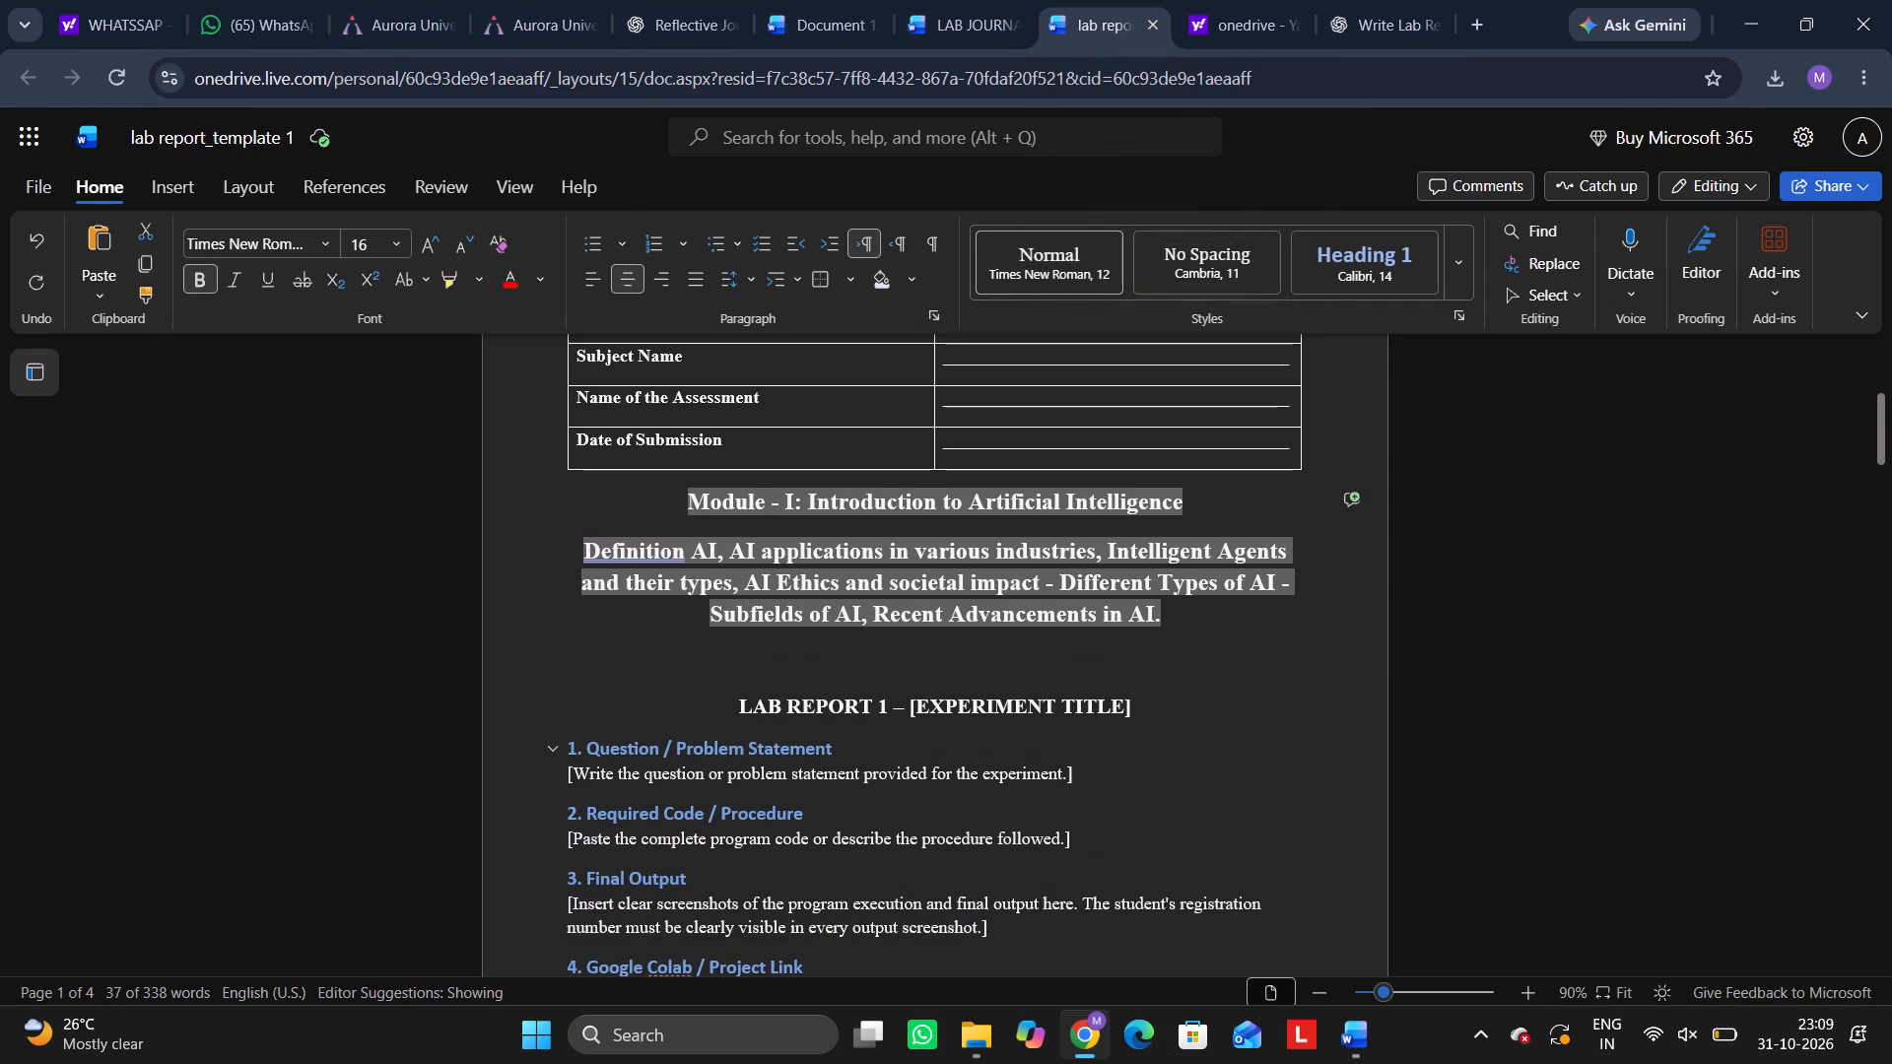
{"action": "scroll", "coordinate": [782, 784], "scroll_direction": "down", "scroll_amount": 1}
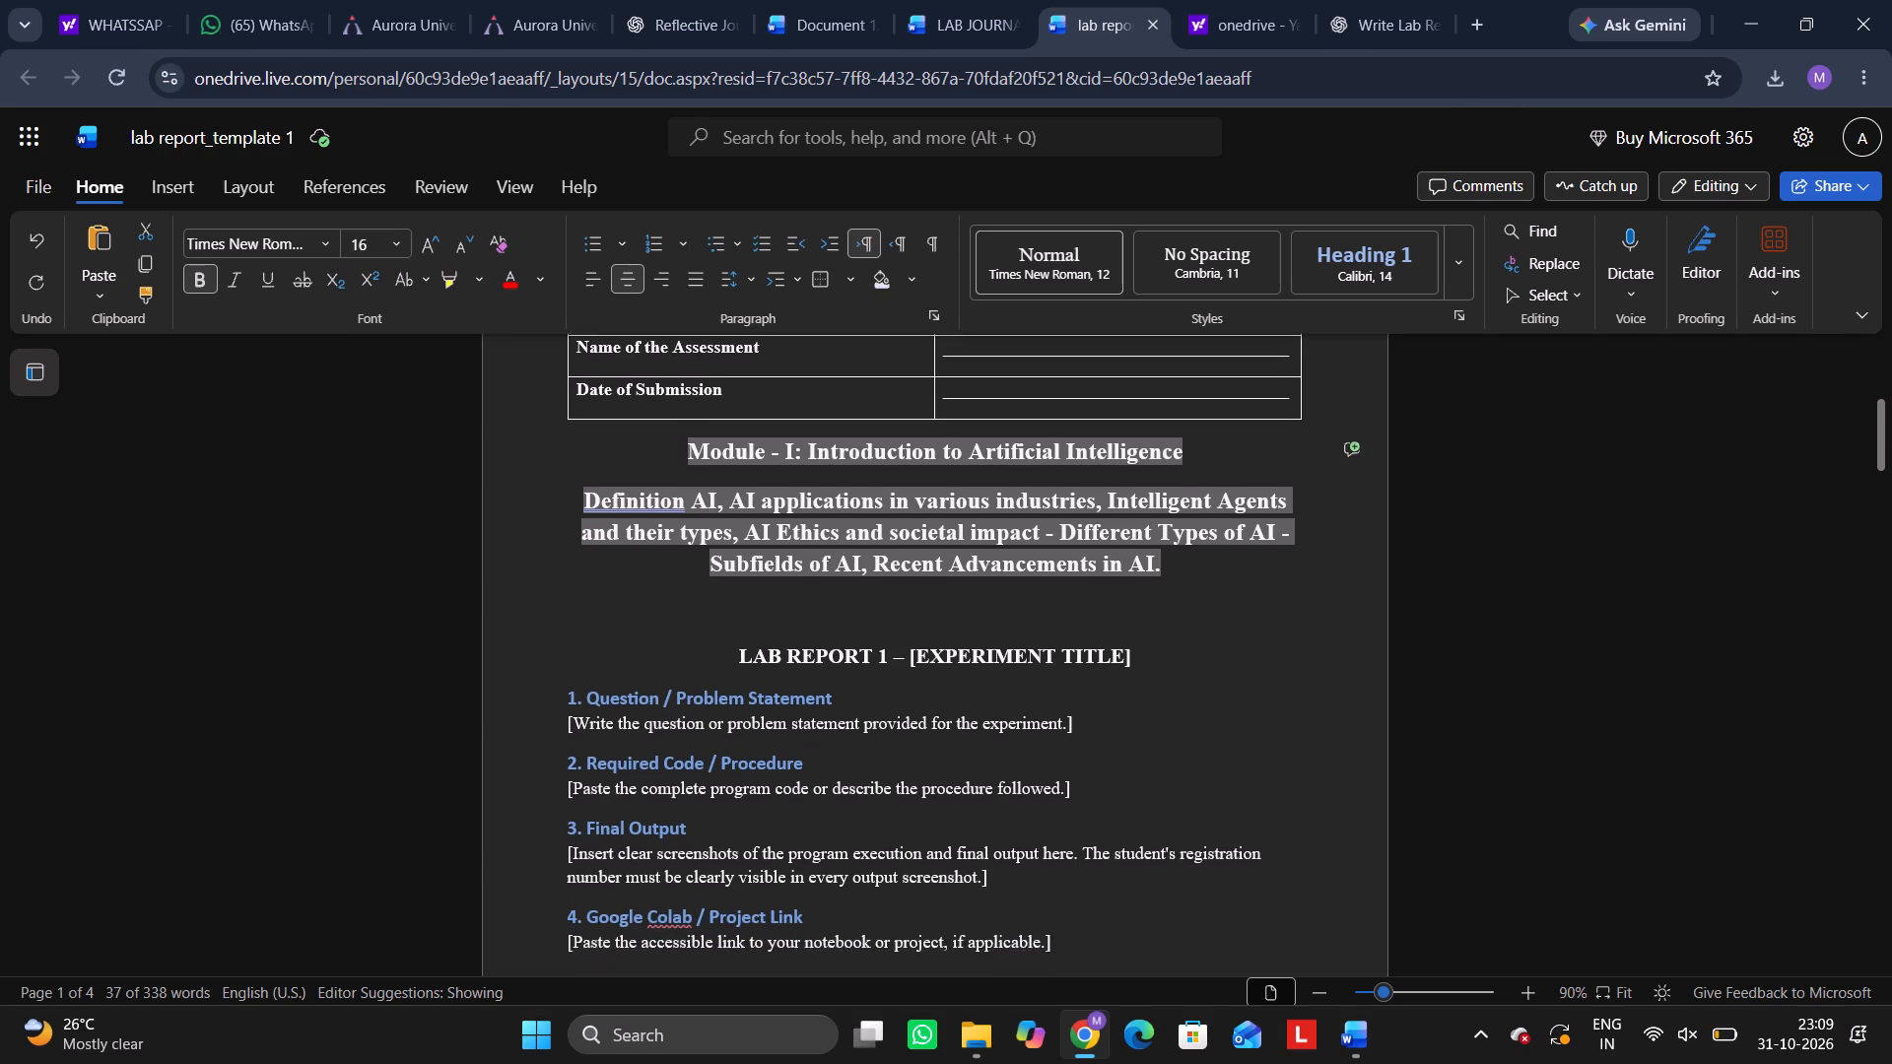
{"action": "scroll", "coordinate": [782, 784], "scroll_direction": "down", "scroll_amount": 3}
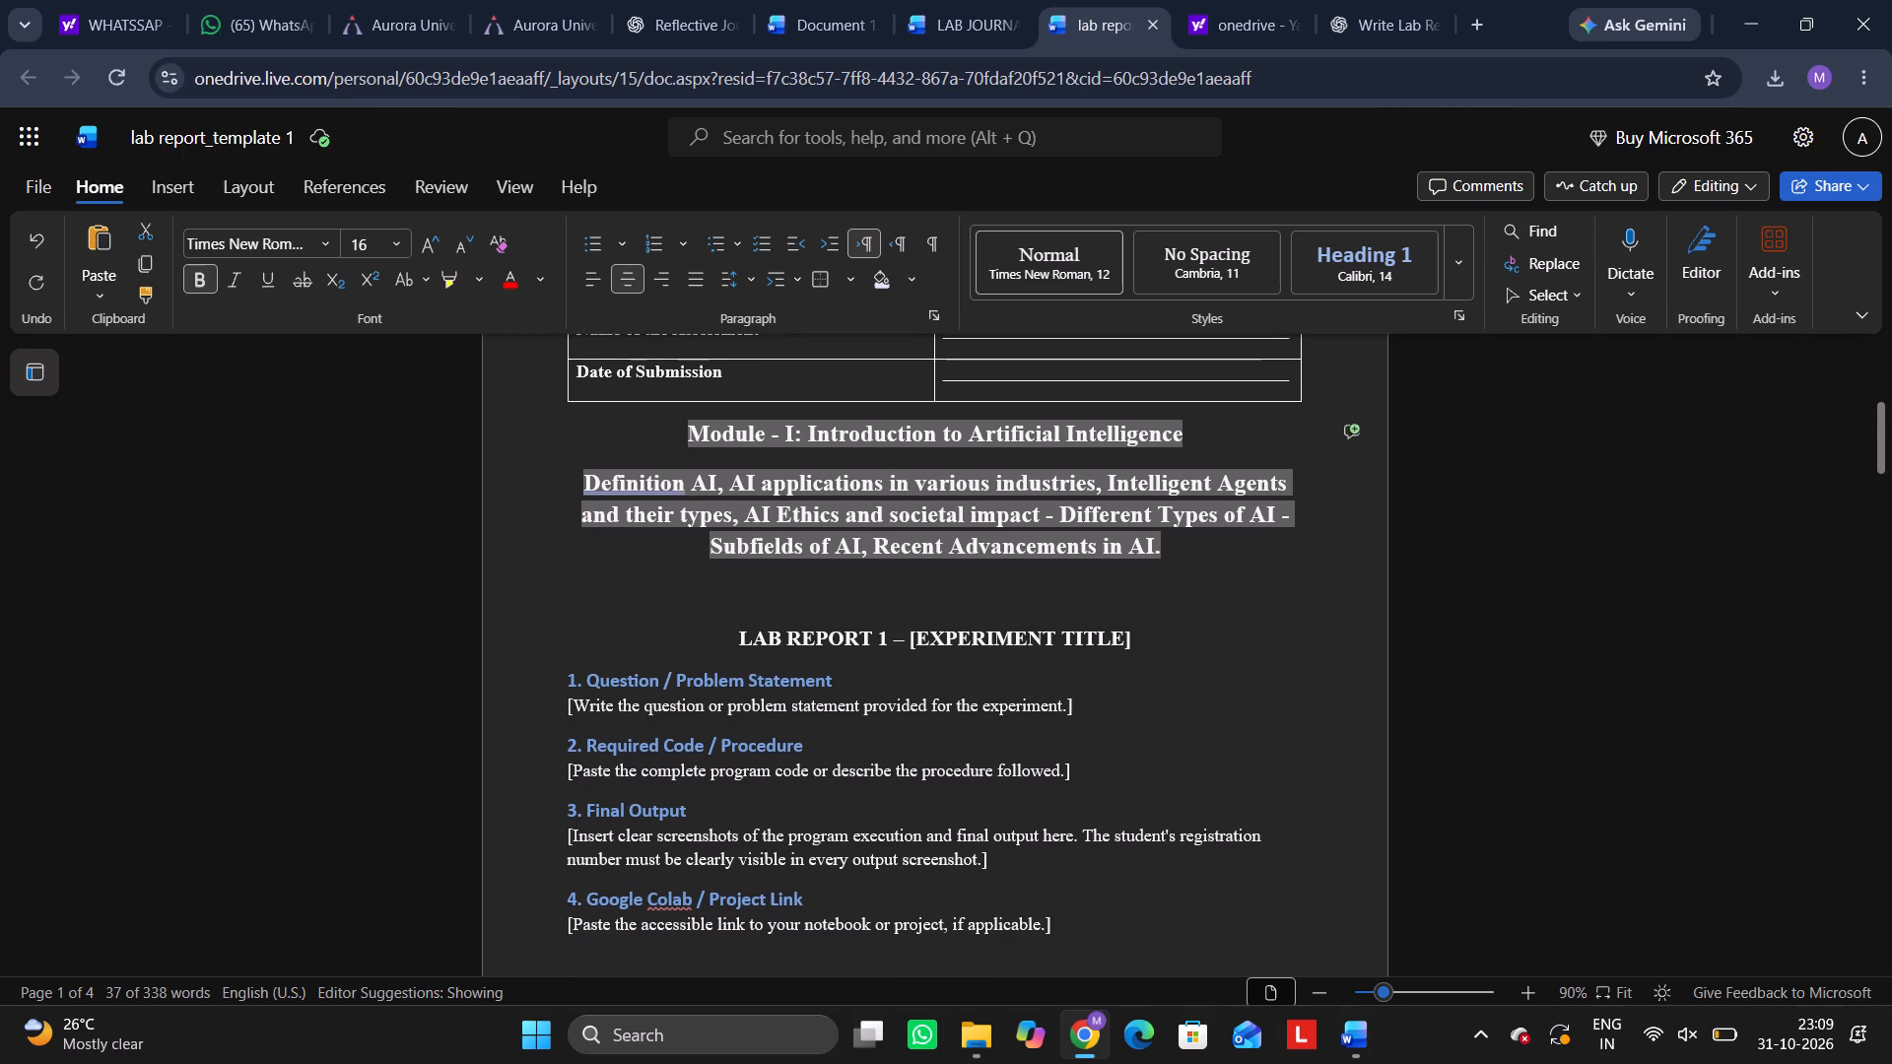
{"action": "scroll", "coordinate": [782, 784], "scroll_direction": "down", "scroll_amount": 2}
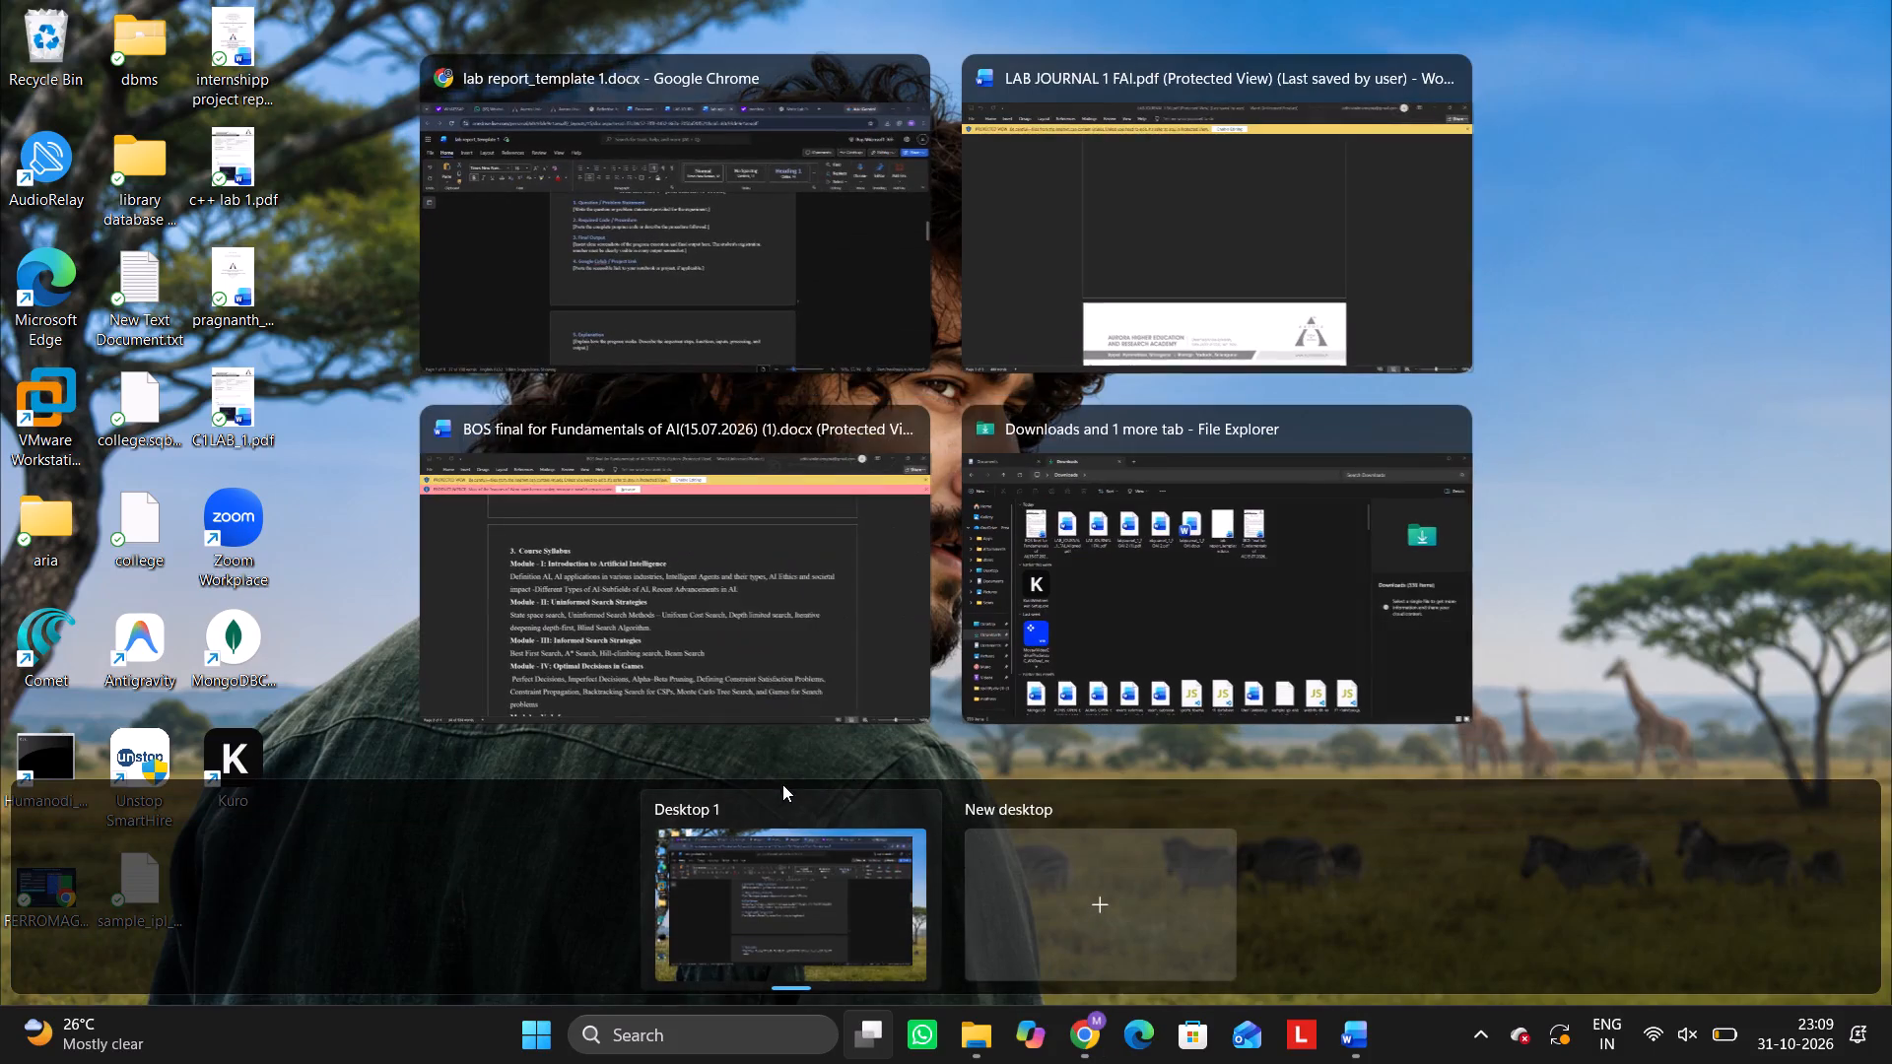
Switch to Word, review the details tables and first question of the LAB JOURNAL 1 FAI PDF, and return to the online documents in Chrome.
{"action": "left_click", "coordinate": [1083, 240]}
{"action": "scroll", "coordinate": [810, 629], "scroll_direction": "right", "scroll_amount": 1}
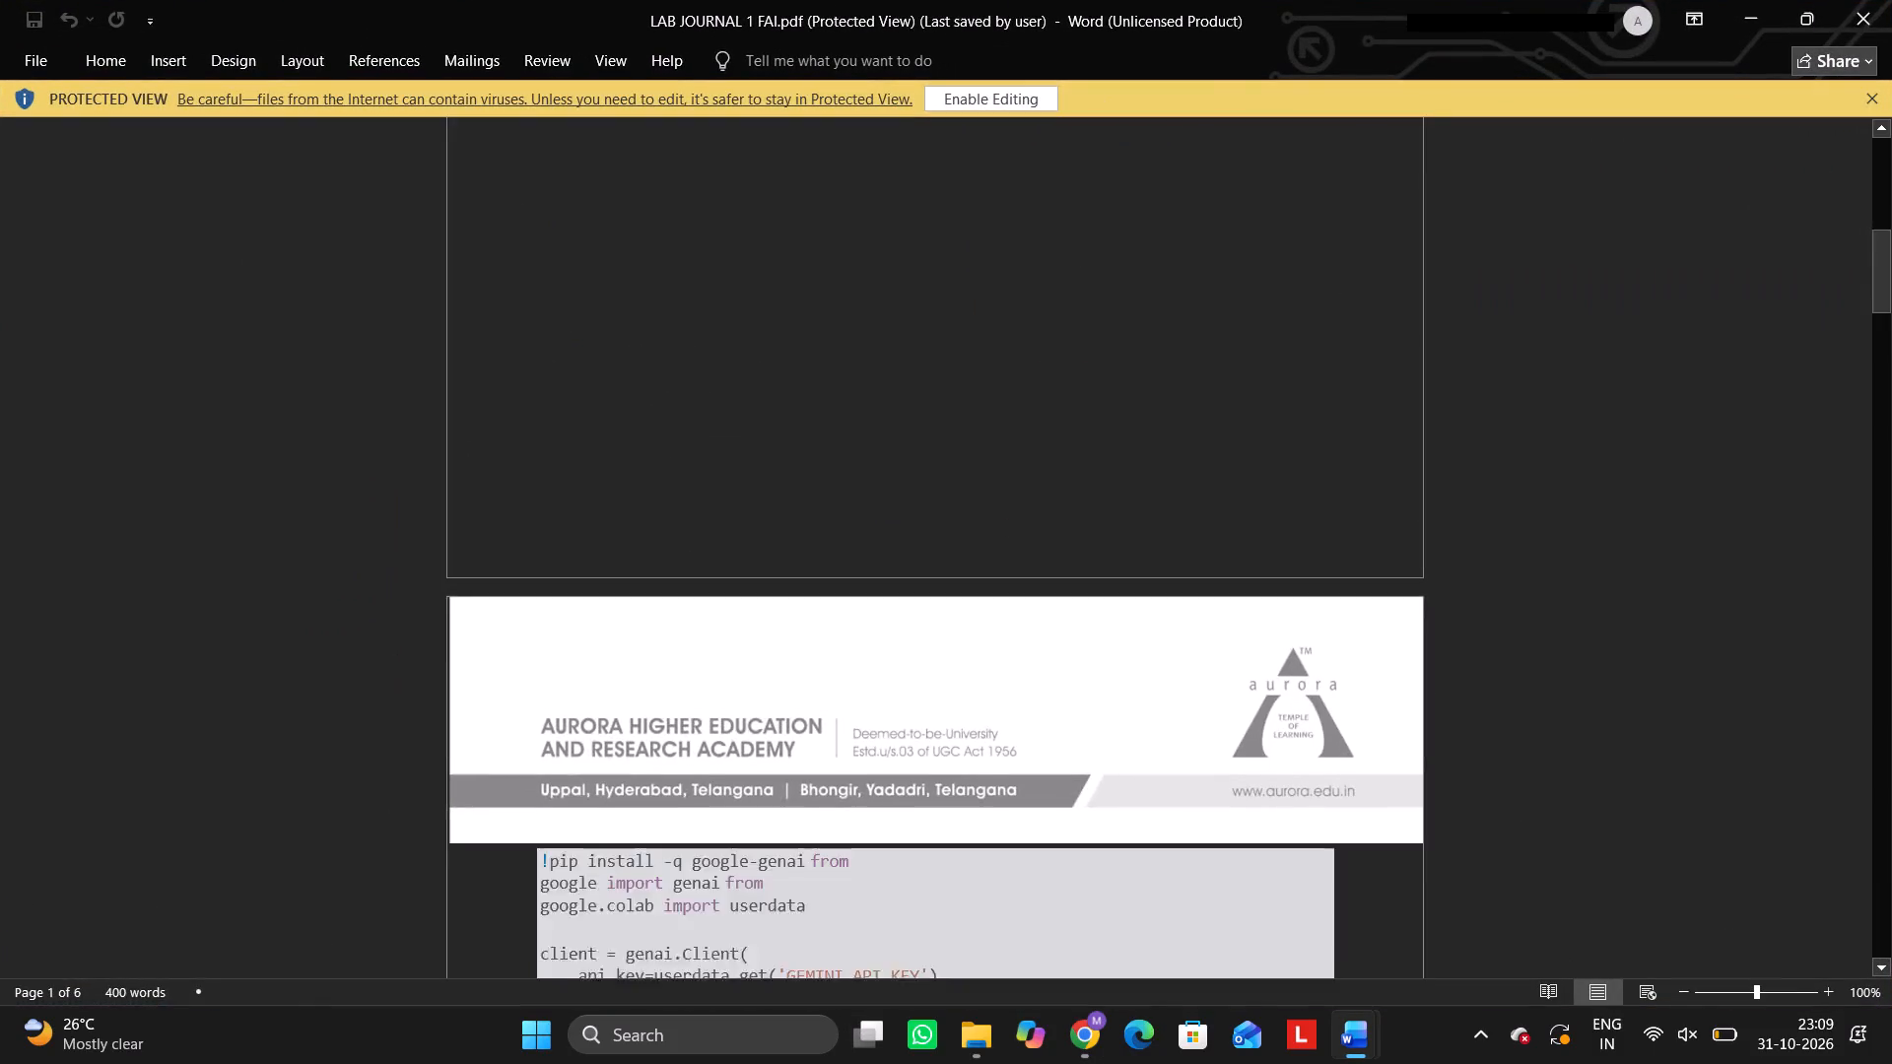
{"action": "scroll", "coordinate": [810, 629], "scroll_direction": "right", "scroll_amount": 2}
{"action": "scroll", "coordinate": [810, 629], "scroll_direction": "up", "scroll_amount": 4}
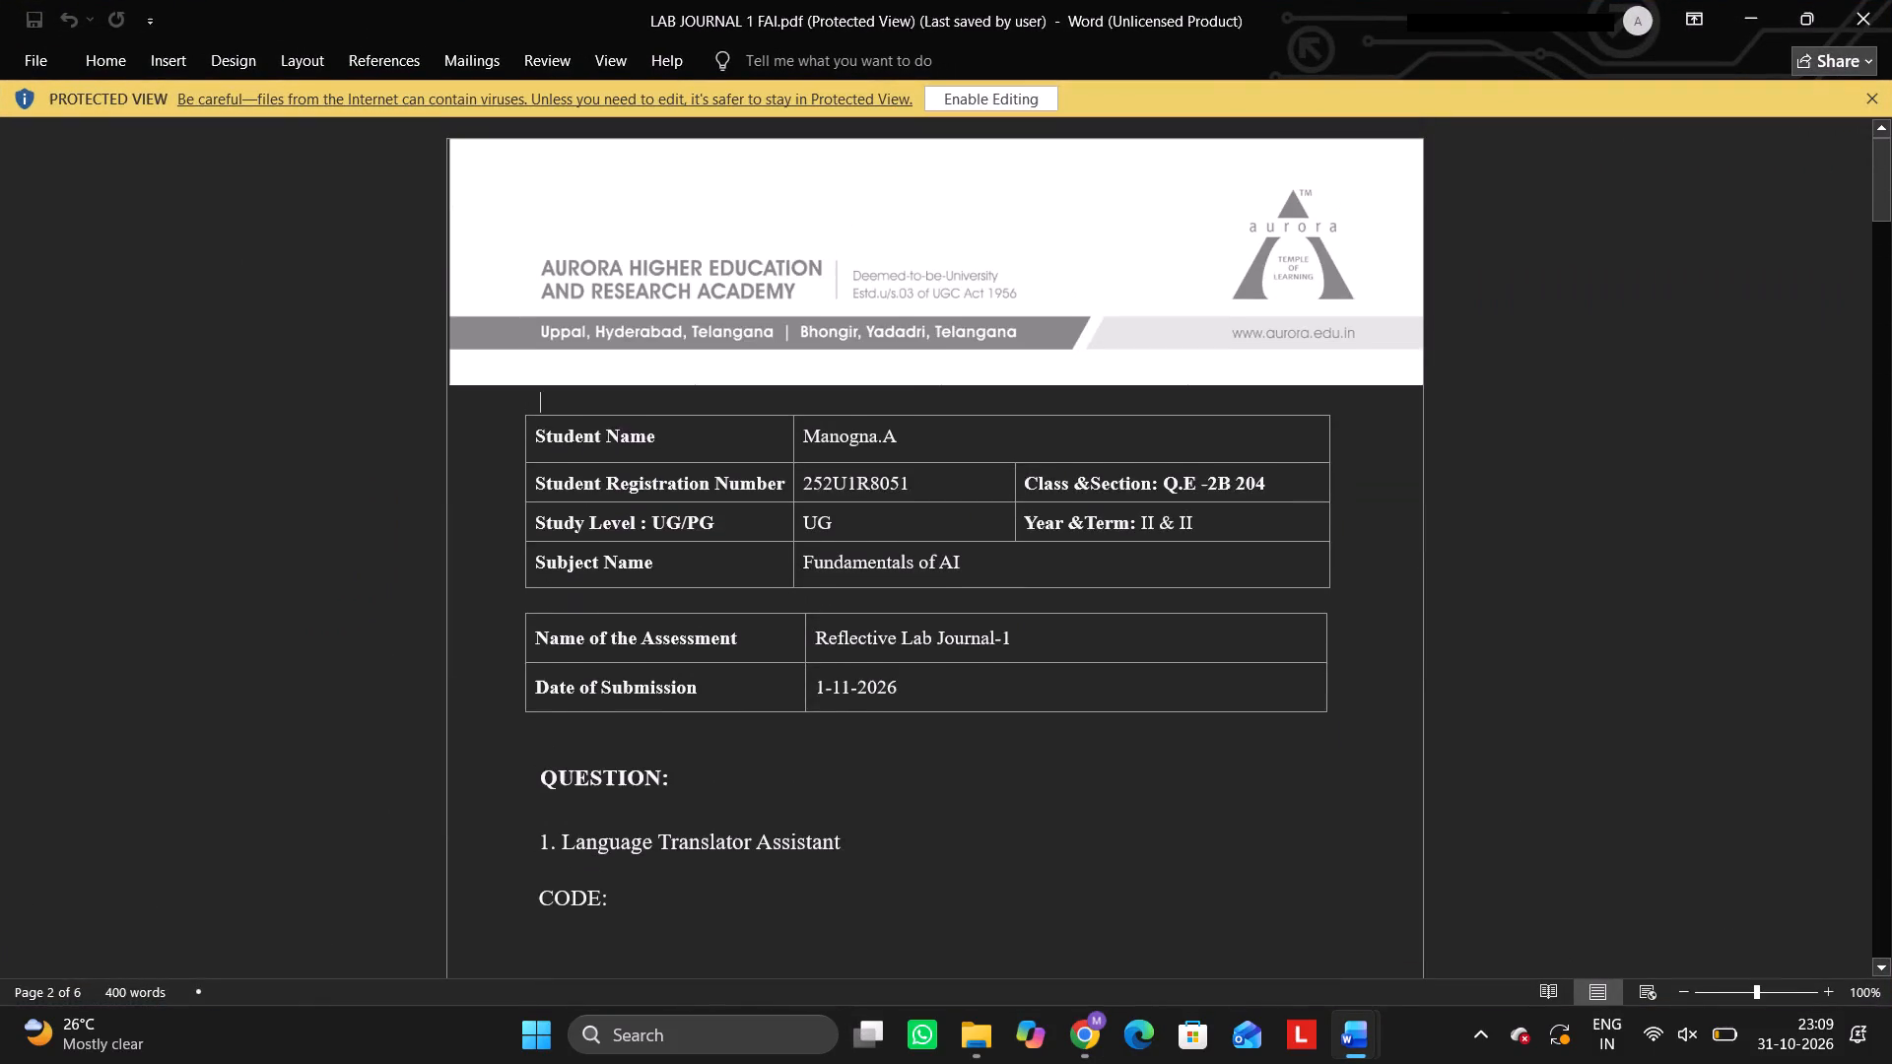
{"action": "scroll", "coordinate": [810, 629], "scroll_direction": "down", "scroll_amount": 1}
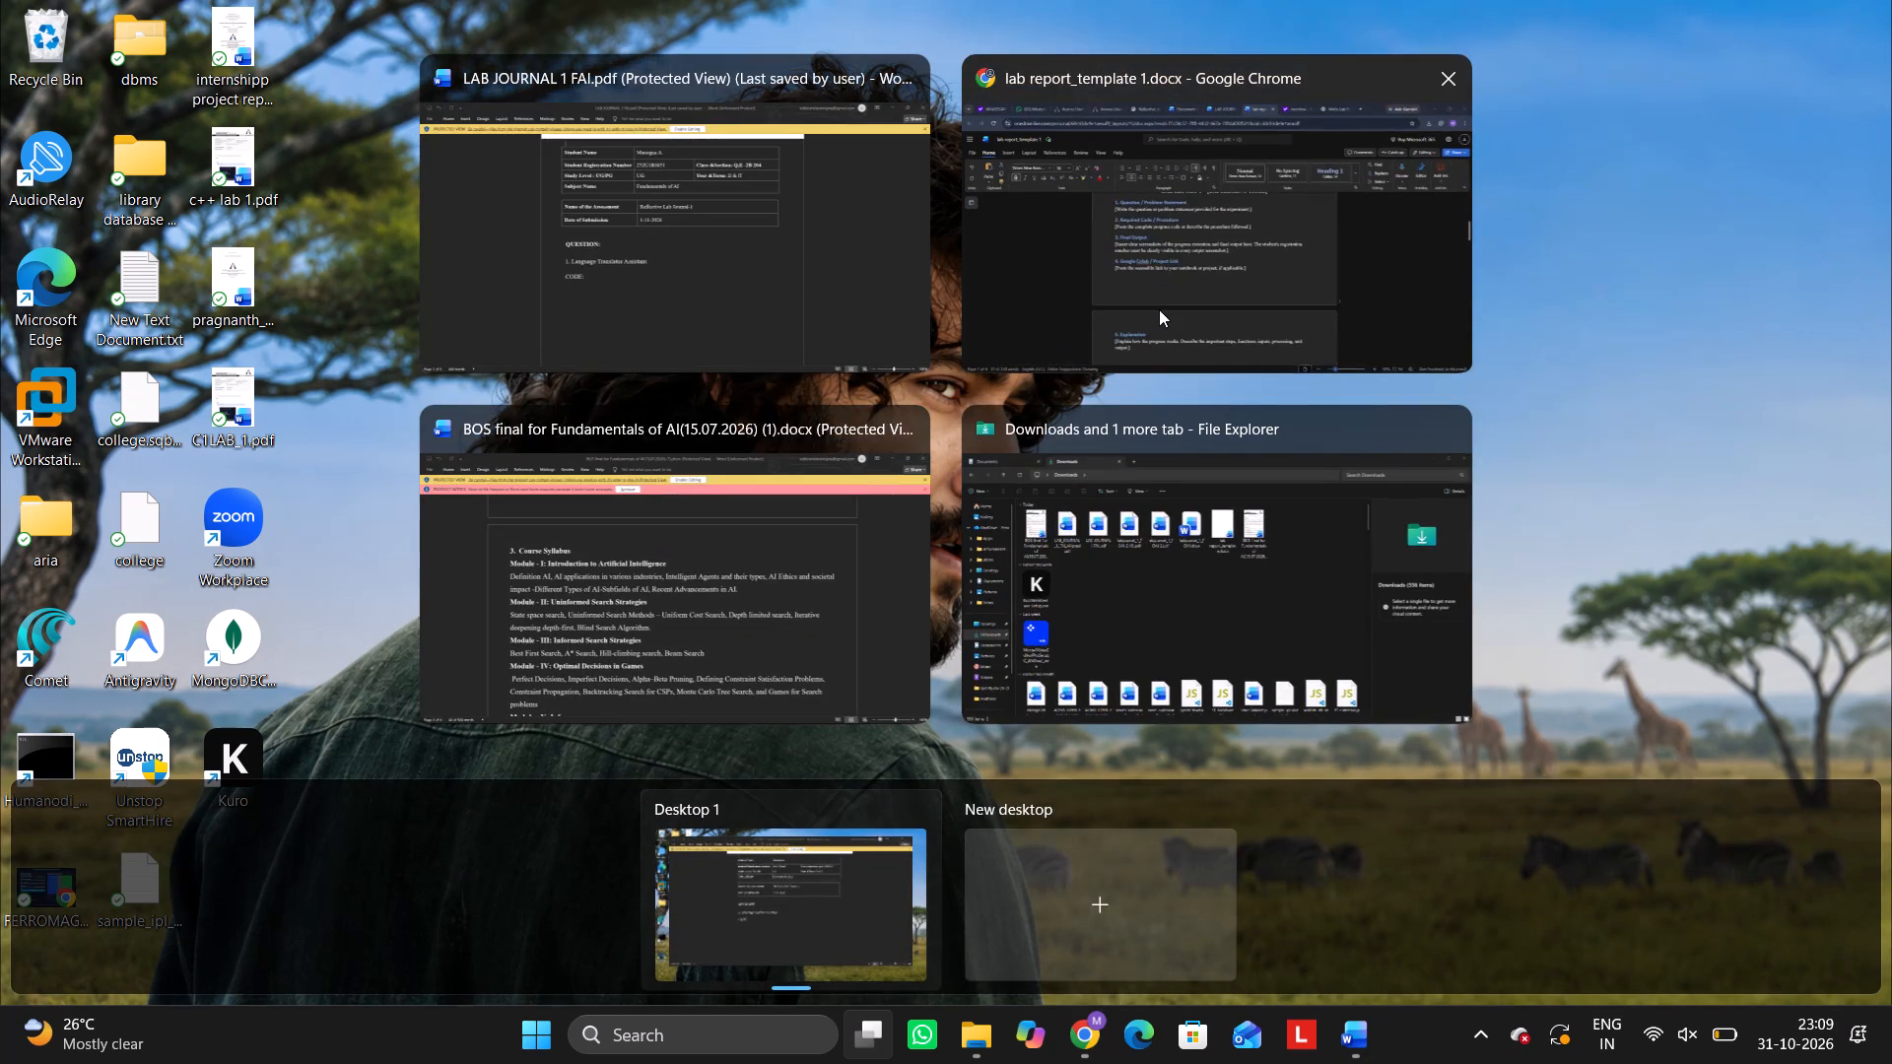
{"action": "left_click", "coordinate": [1159, 309]}
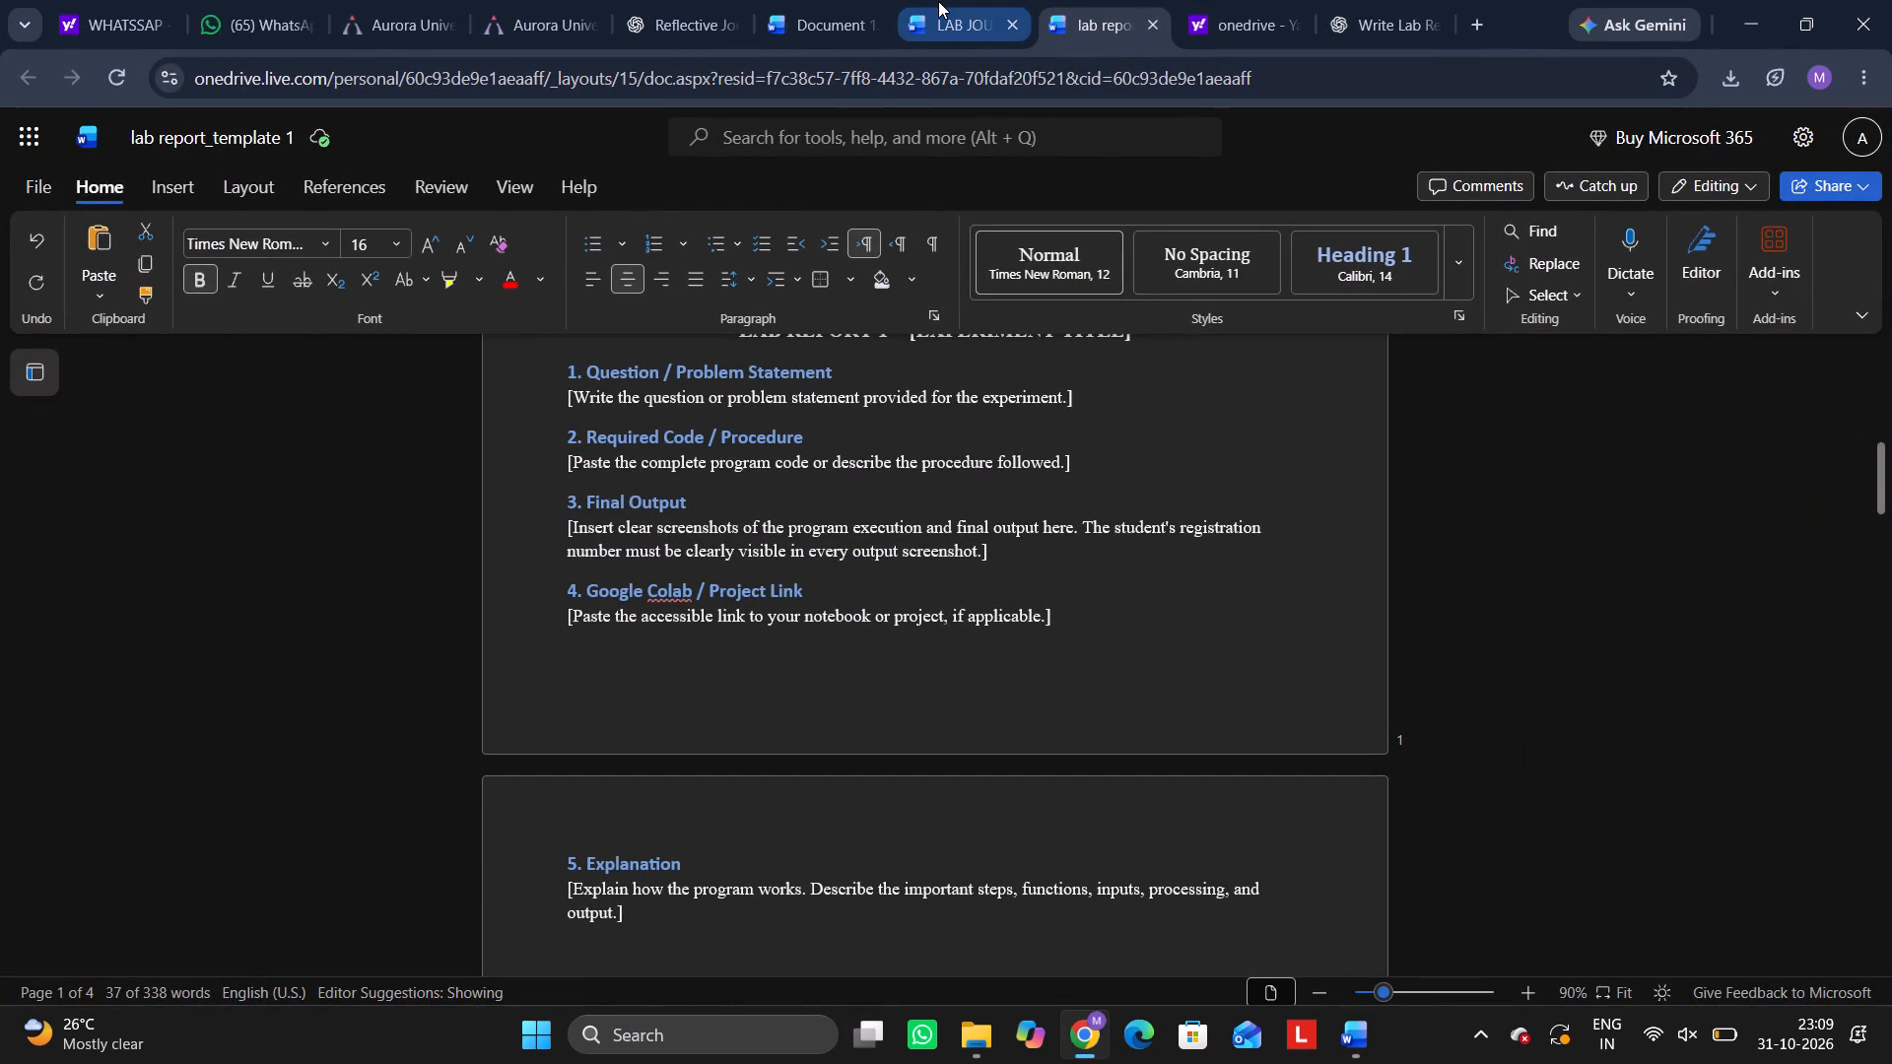
{"action": "left_click", "coordinate": [831, 27]}
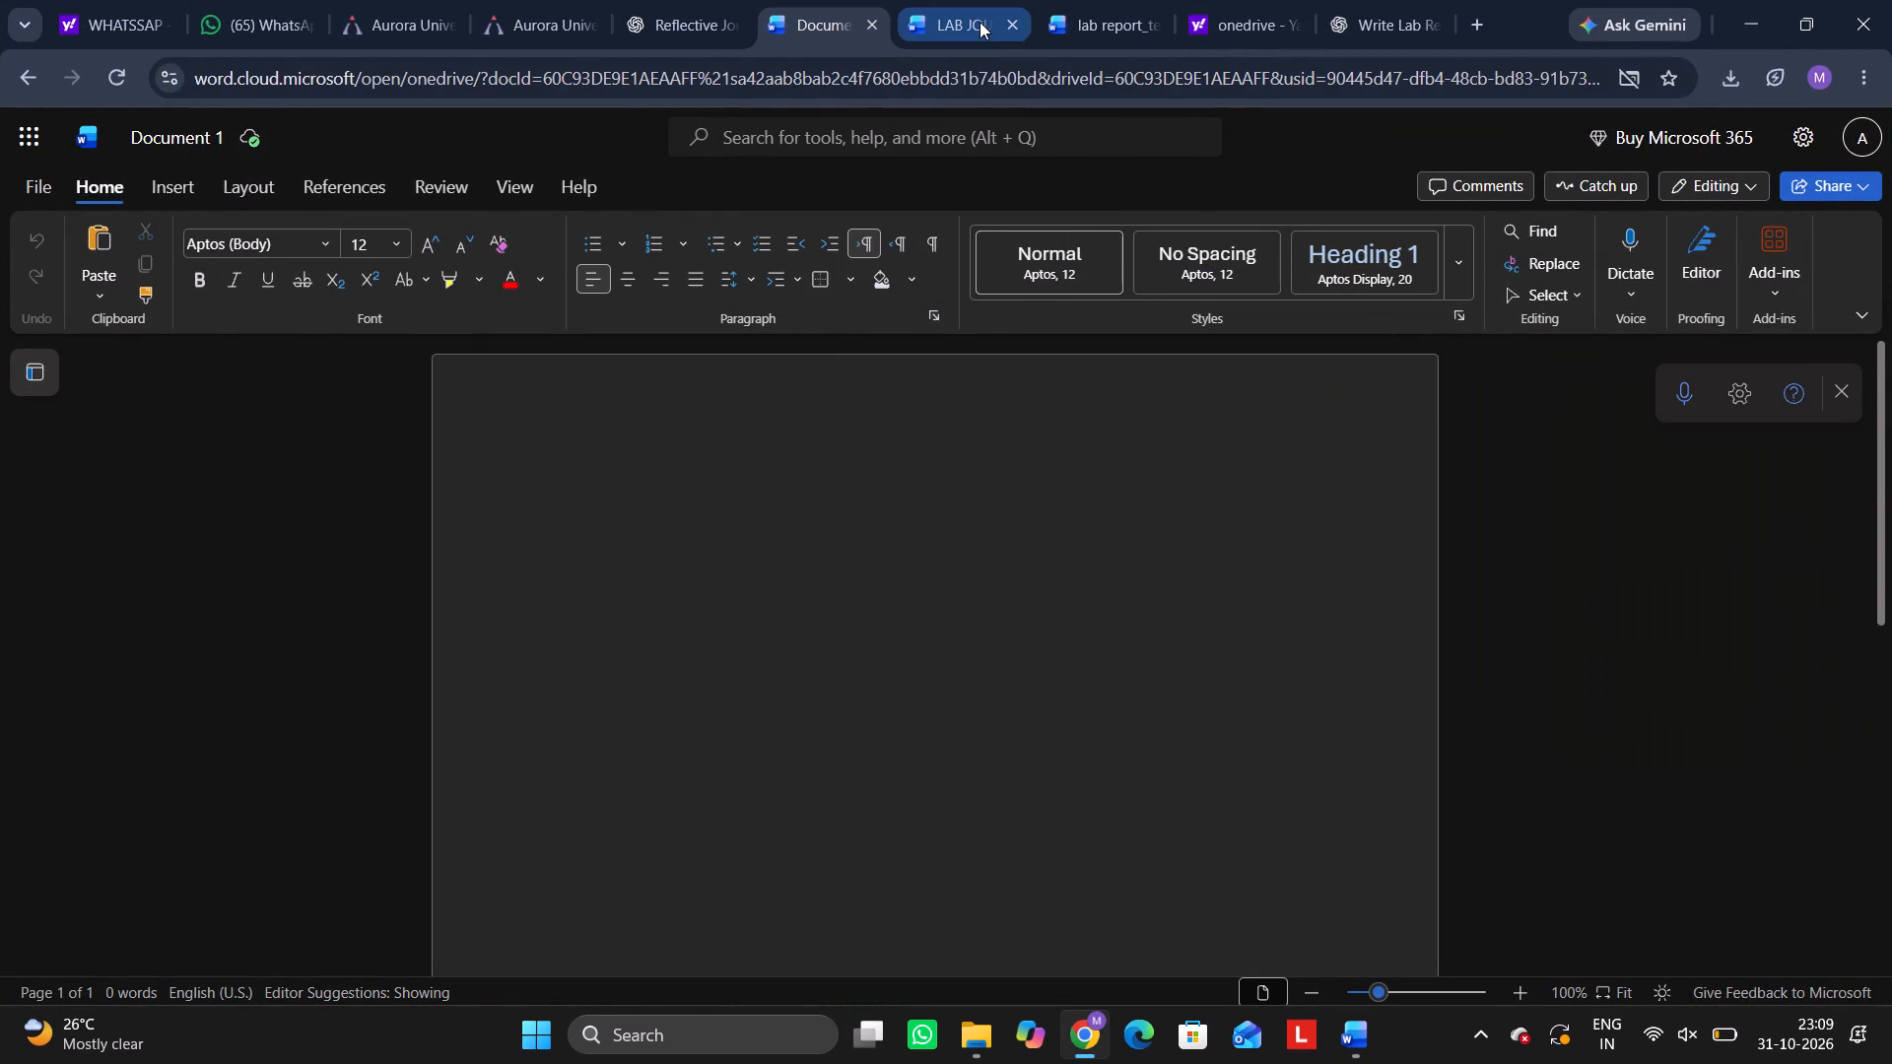
In LAB JOURNAL 1 FAI, add blank space after the module topic text and remove the empty line between QUESTION and 1. Language Translator Assistant.
{"action": "left_click", "coordinate": [979, 22]}
{"action": "scroll", "coordinate": [815, 577], "scroll_direction": "up", "scroll_amount": 2}
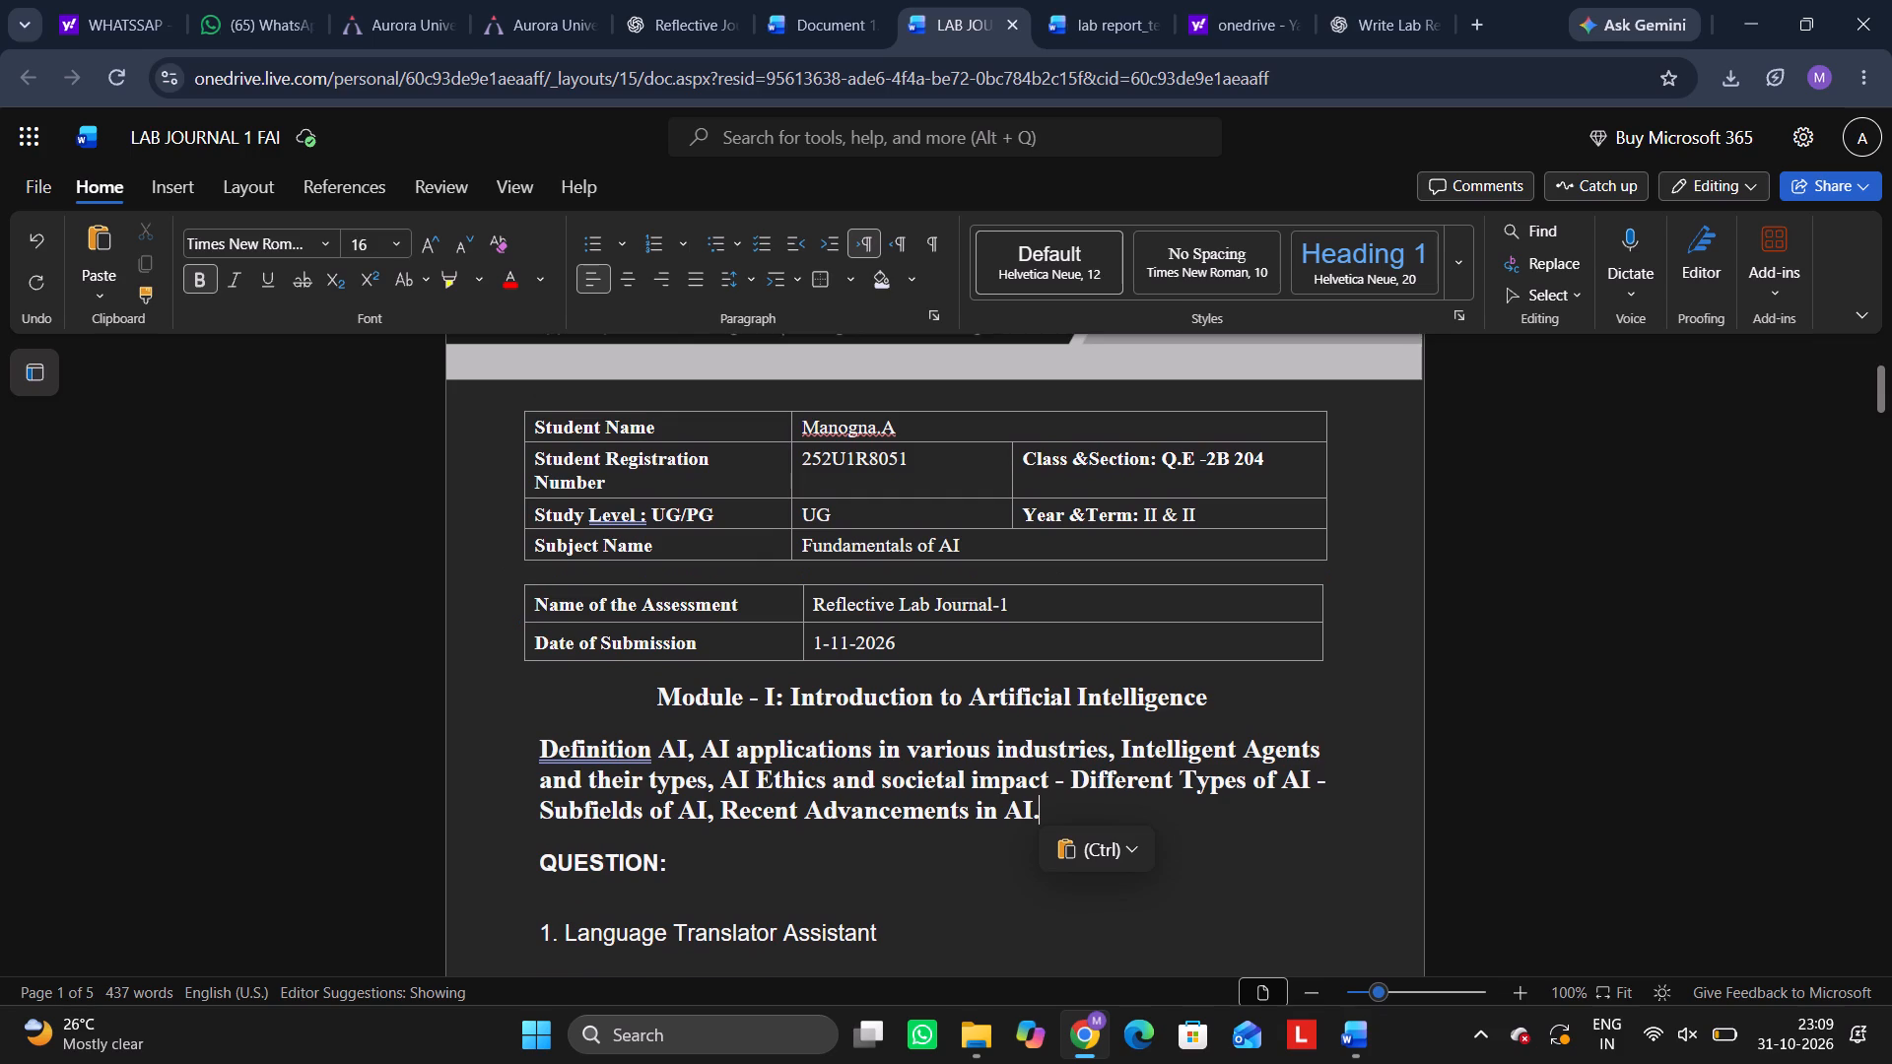
{"action": "left_click", "coordinate": [730, 868]}
{"action": "scroll", "coordinate": [730, 868], "scroll_direction": "down", "scroll_amount": 1}
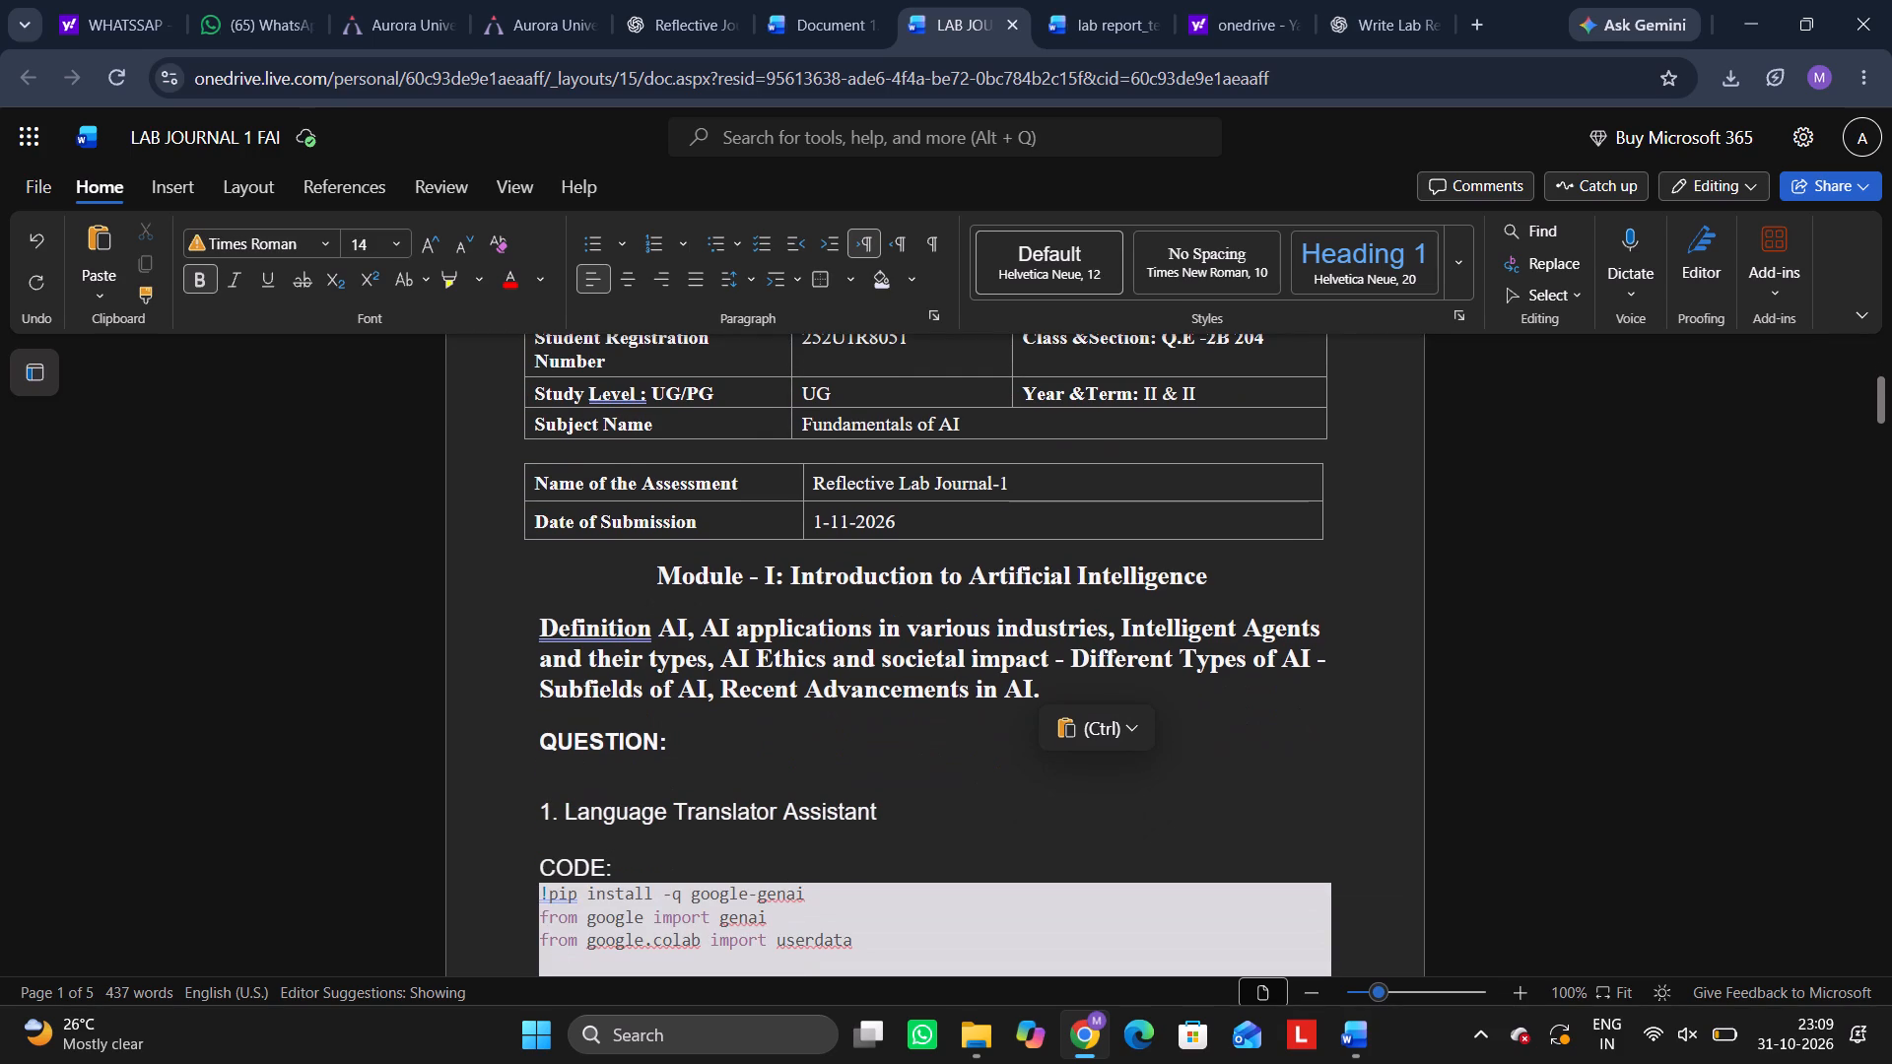
{"action": "left_click", "coordinate": [1065, 691]}
{"action": "key", "text": "Return"}
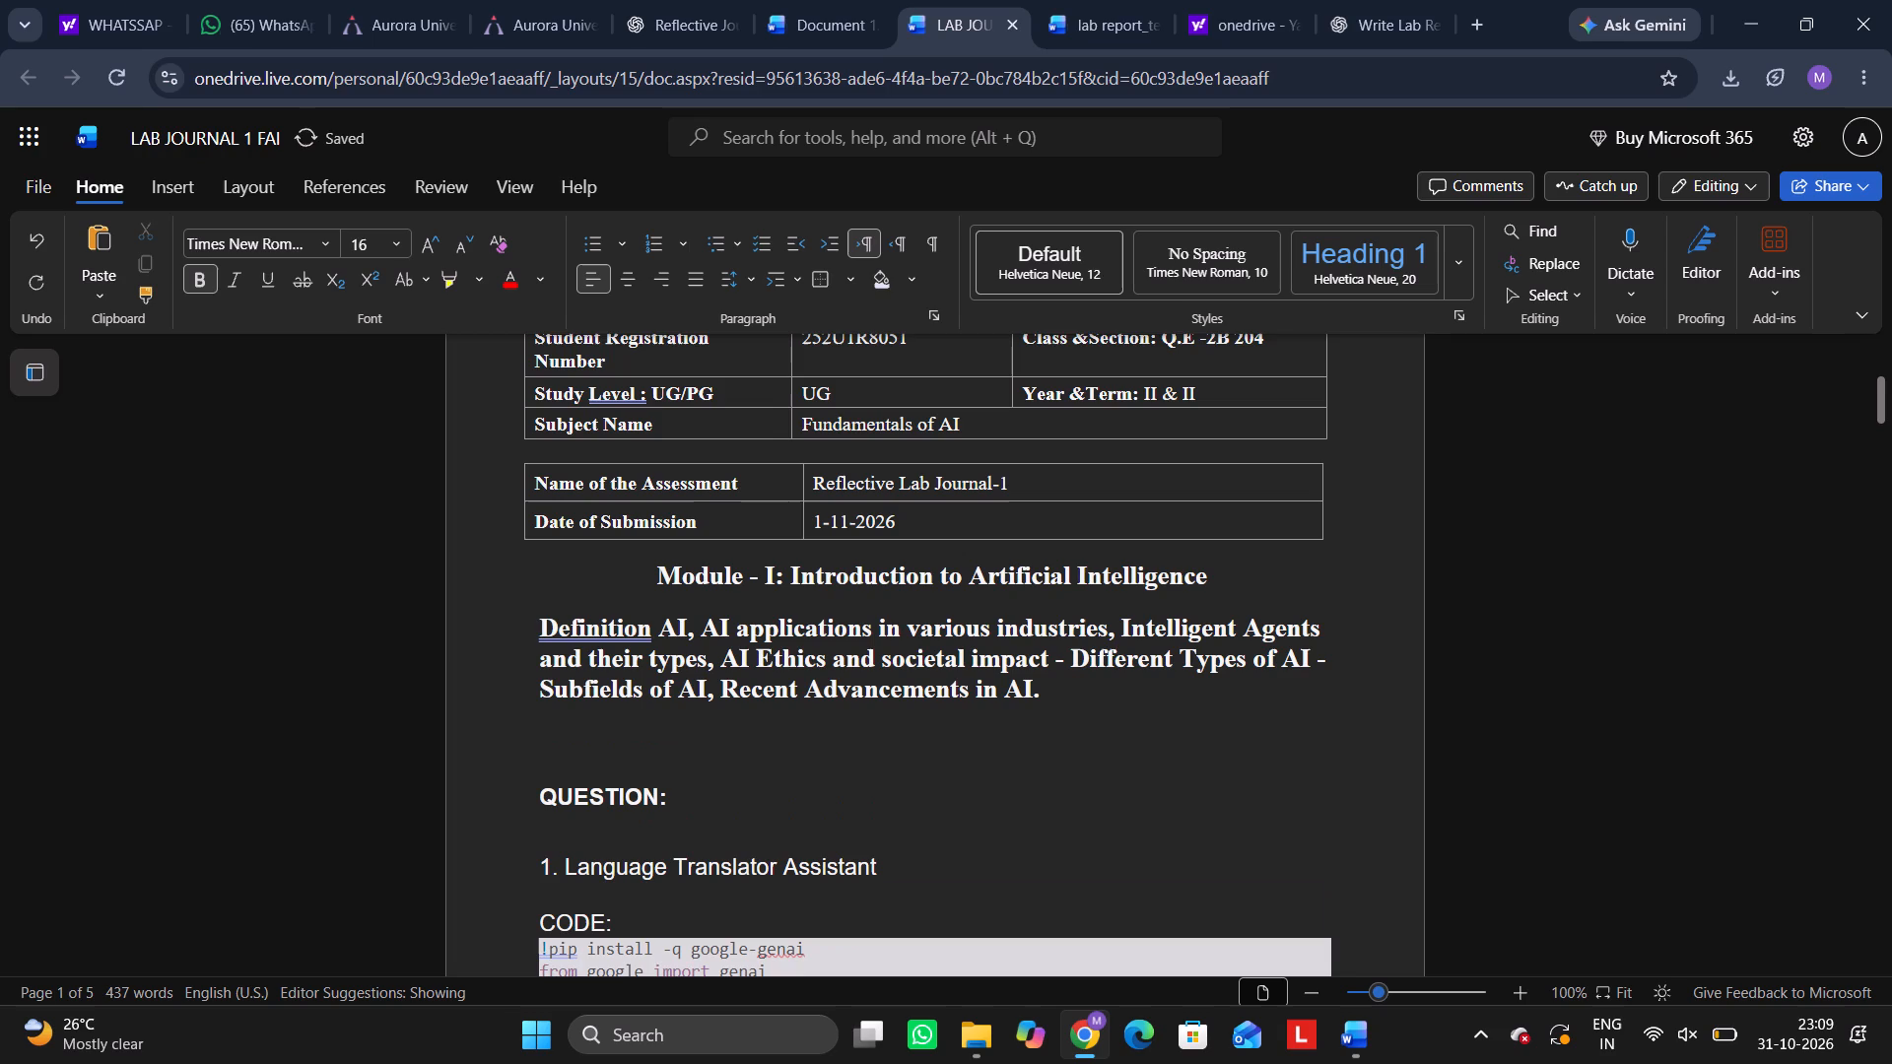
{"action": "left_click", "coordinate": [636, 827]}
{"action": "key", "text": "BackSpace"}
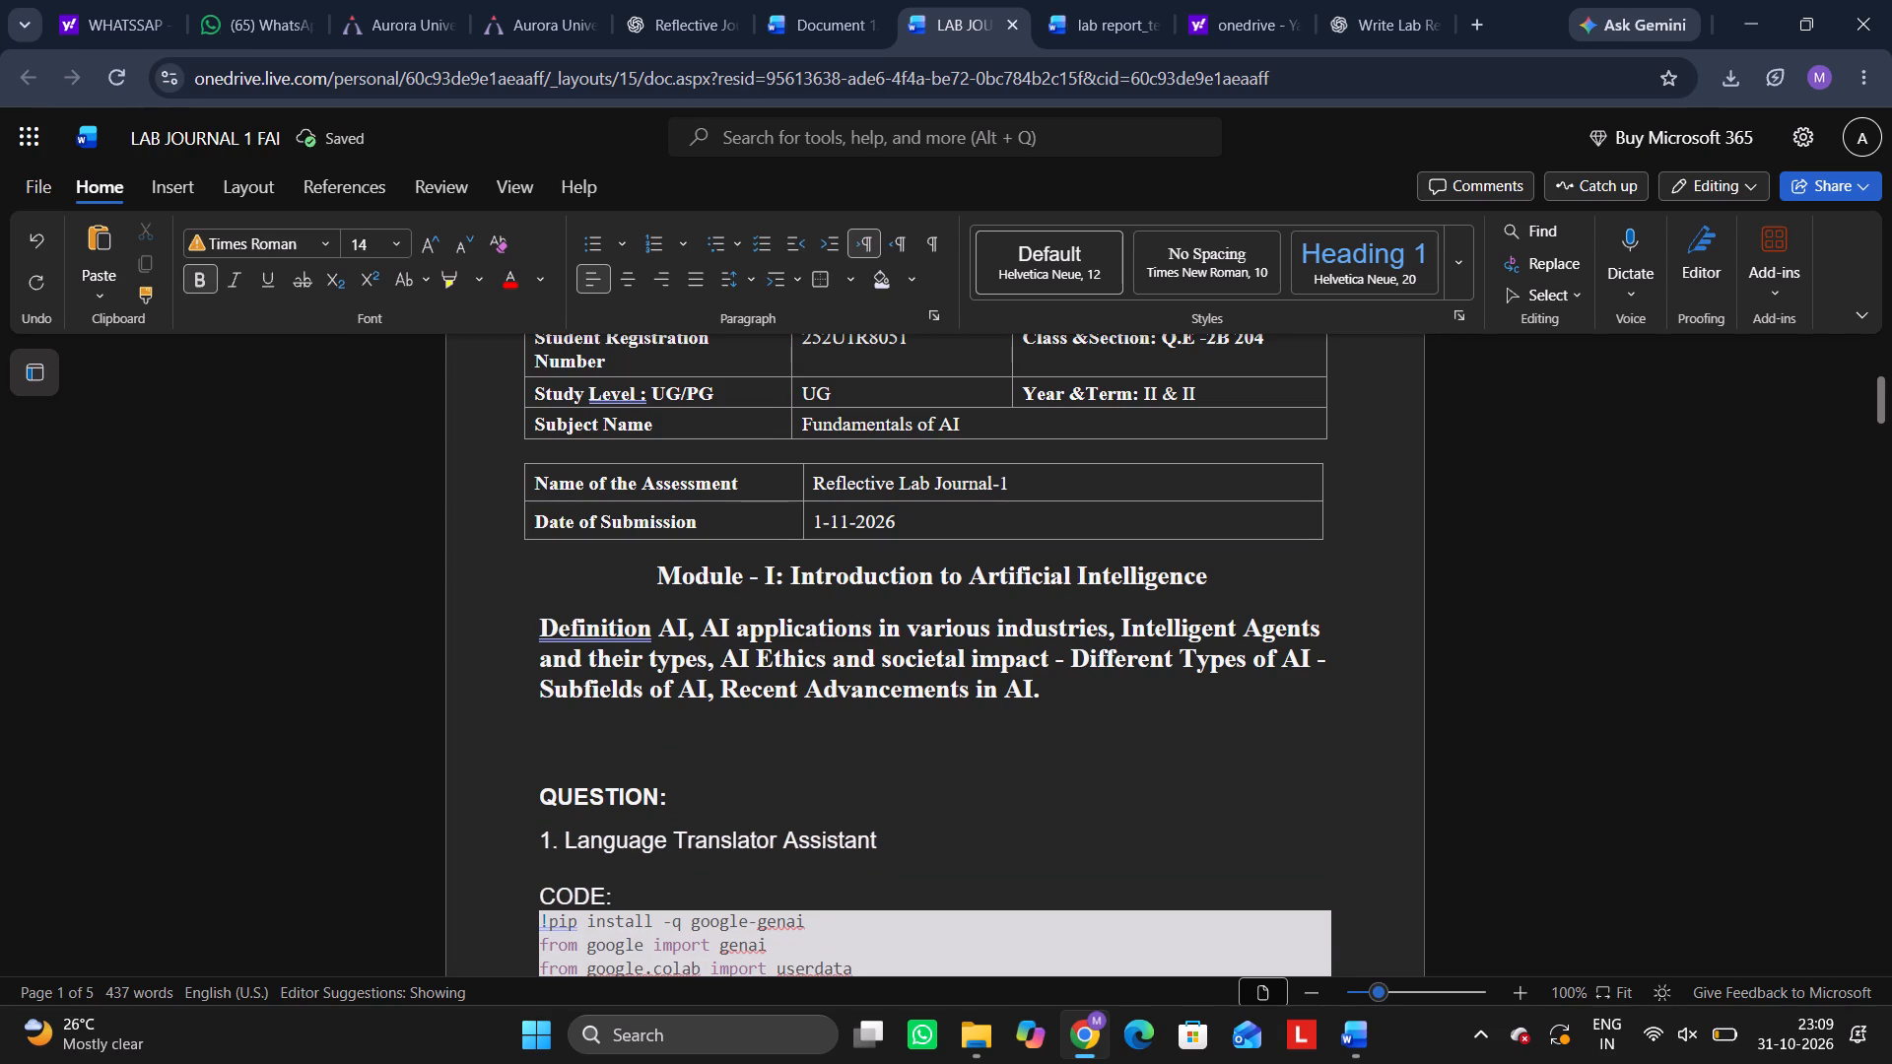
Review LAB JOURNAL 1 FAI from the QUESTION heading through both assistants' code and outputs to the PROJECT DESCRIPTION section.
{"action": "scroll", "coordinate": [640, 890], "scroll_direction": "down", "scroll_amount": 1}
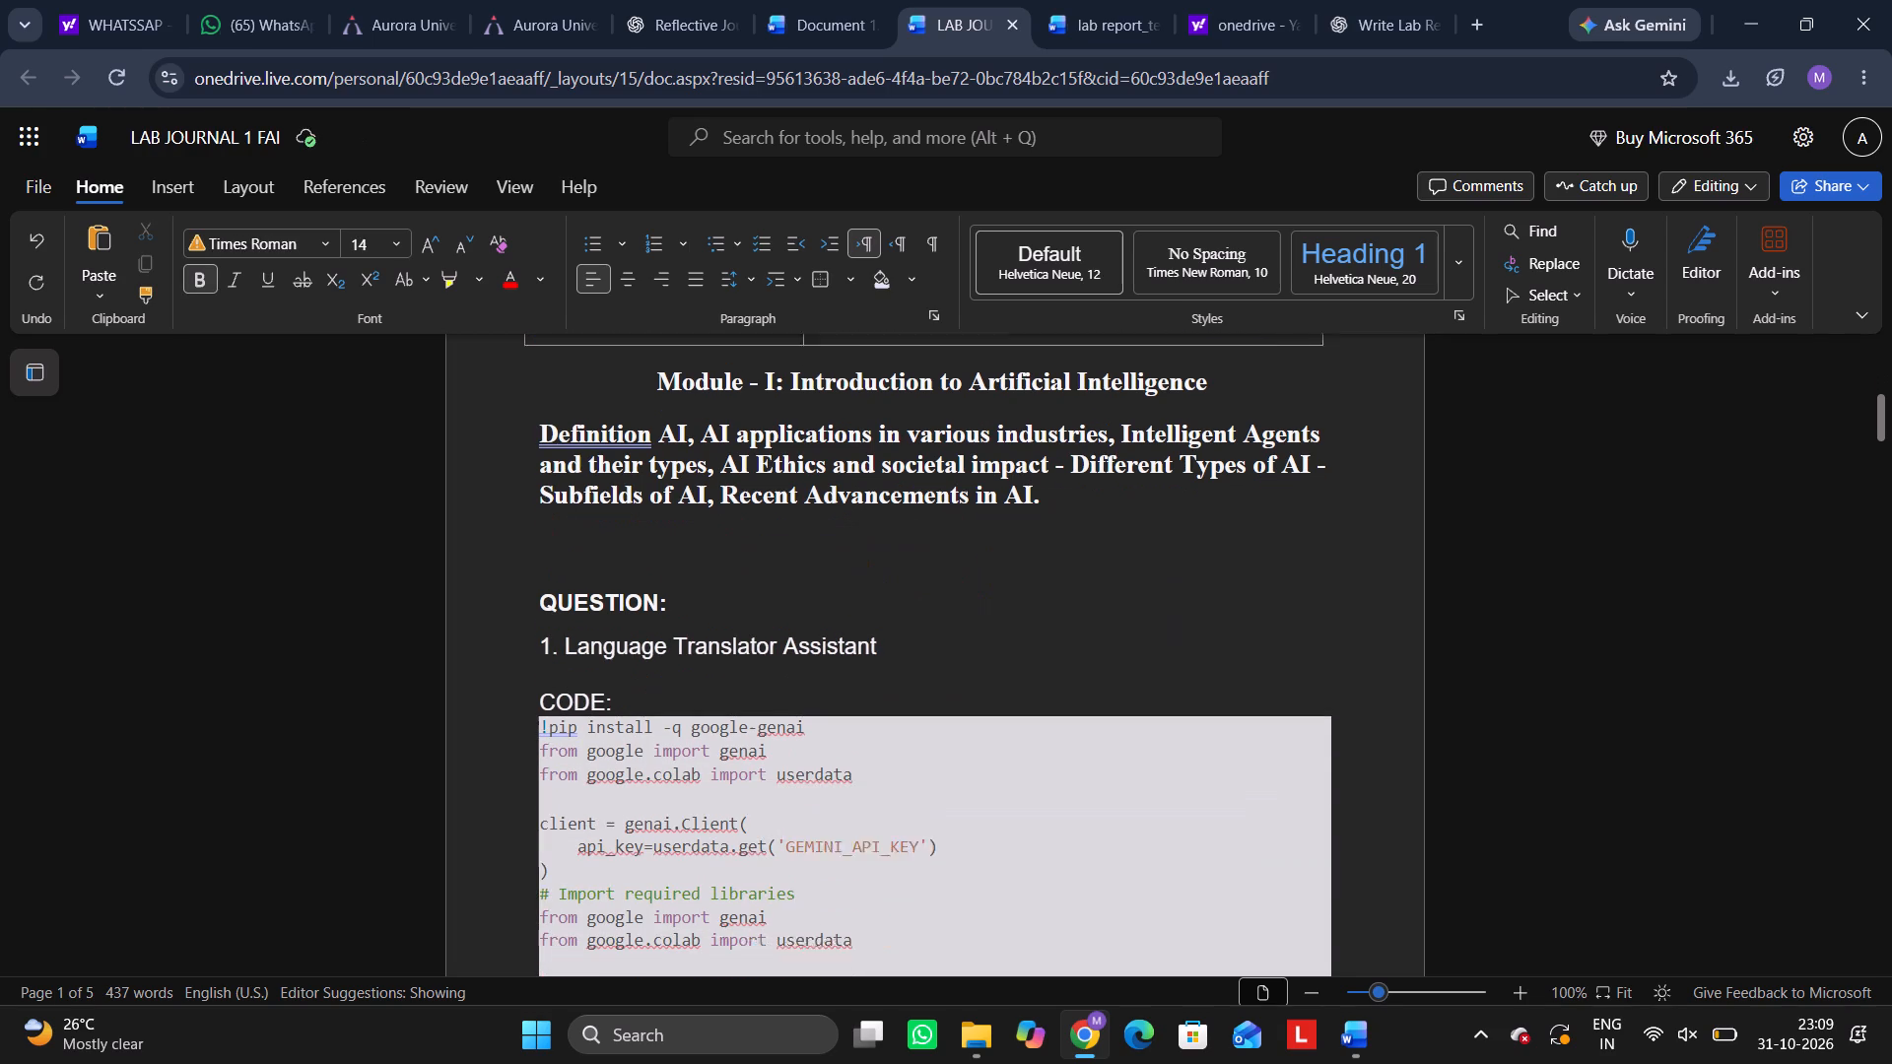
{"action": "scroll", "coordinate": [640, 890], "scroll_direction": "down", "scroll_amount": 3}
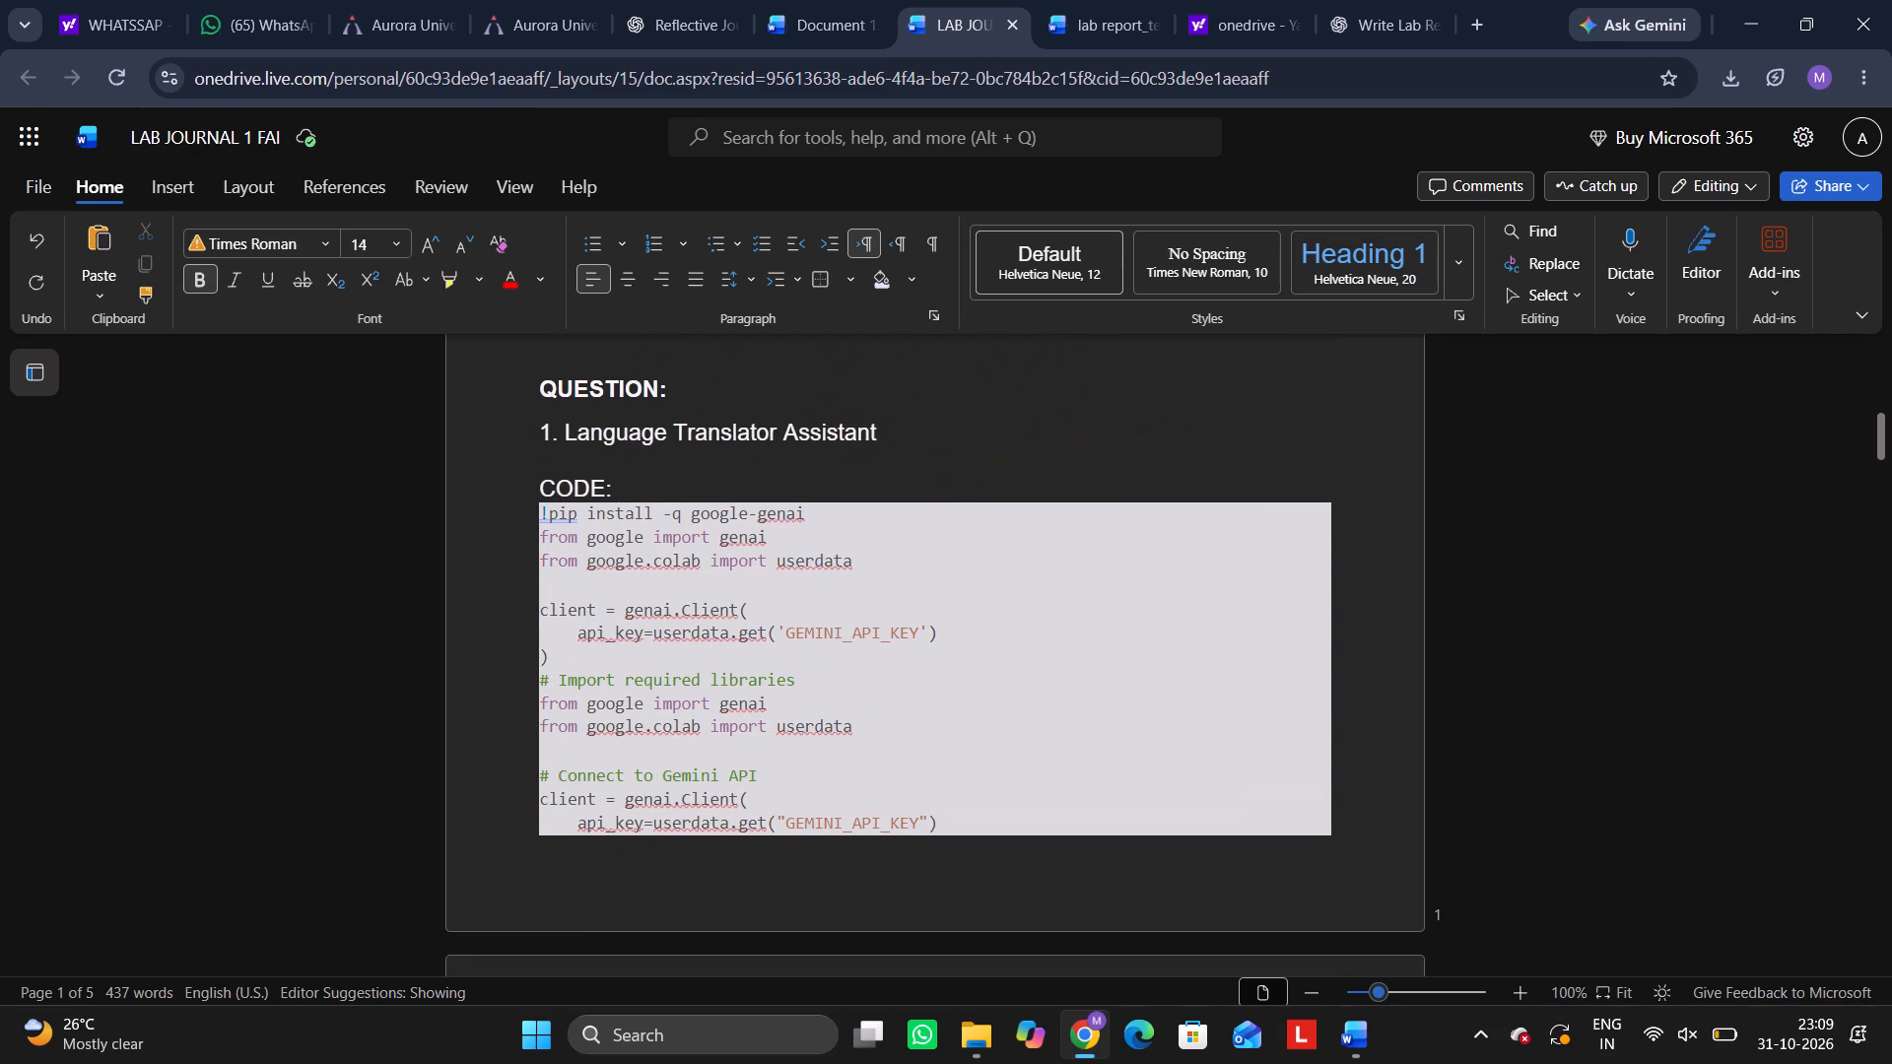
{"action": "scroll", "coordinate": [640, 890], "scroll_direction": "down", "scroll_amount": 2}
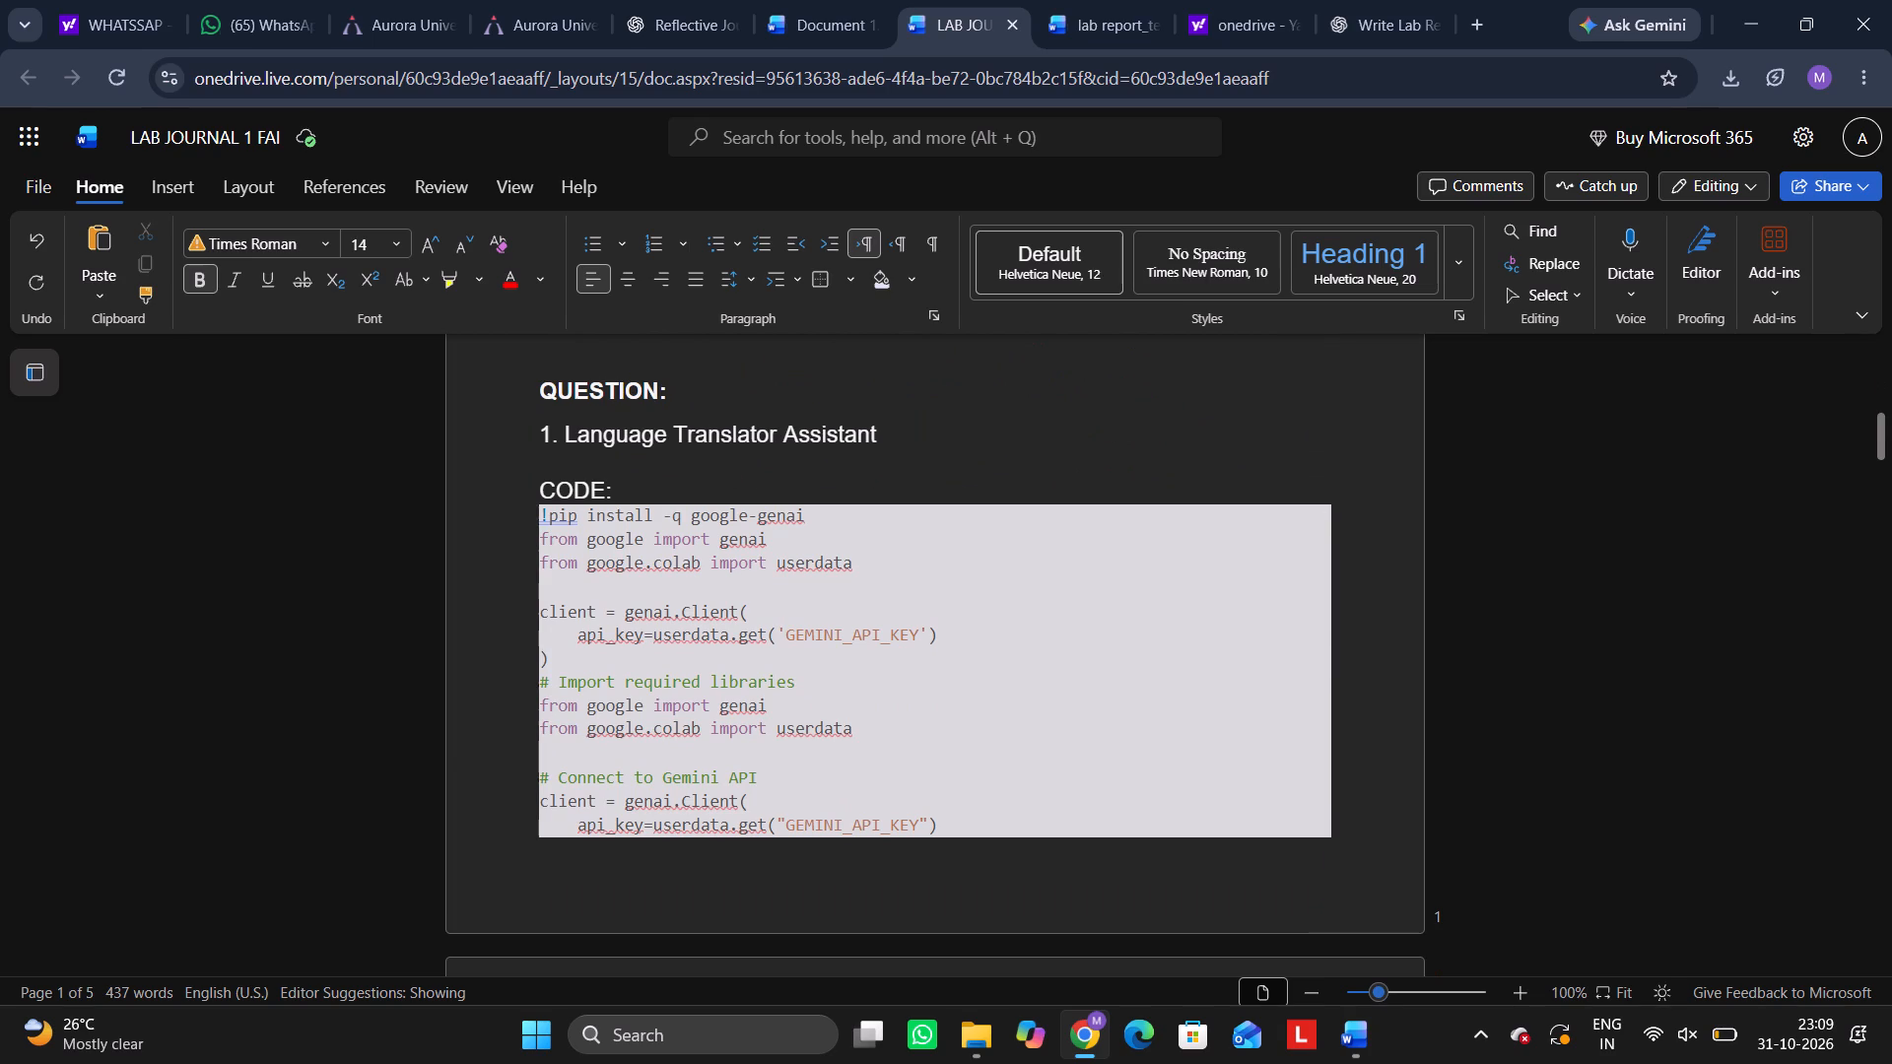
{"action": "scroll", "coordinate": [640, 890], "scroll_direction": "down", "scroll_amount": 6}
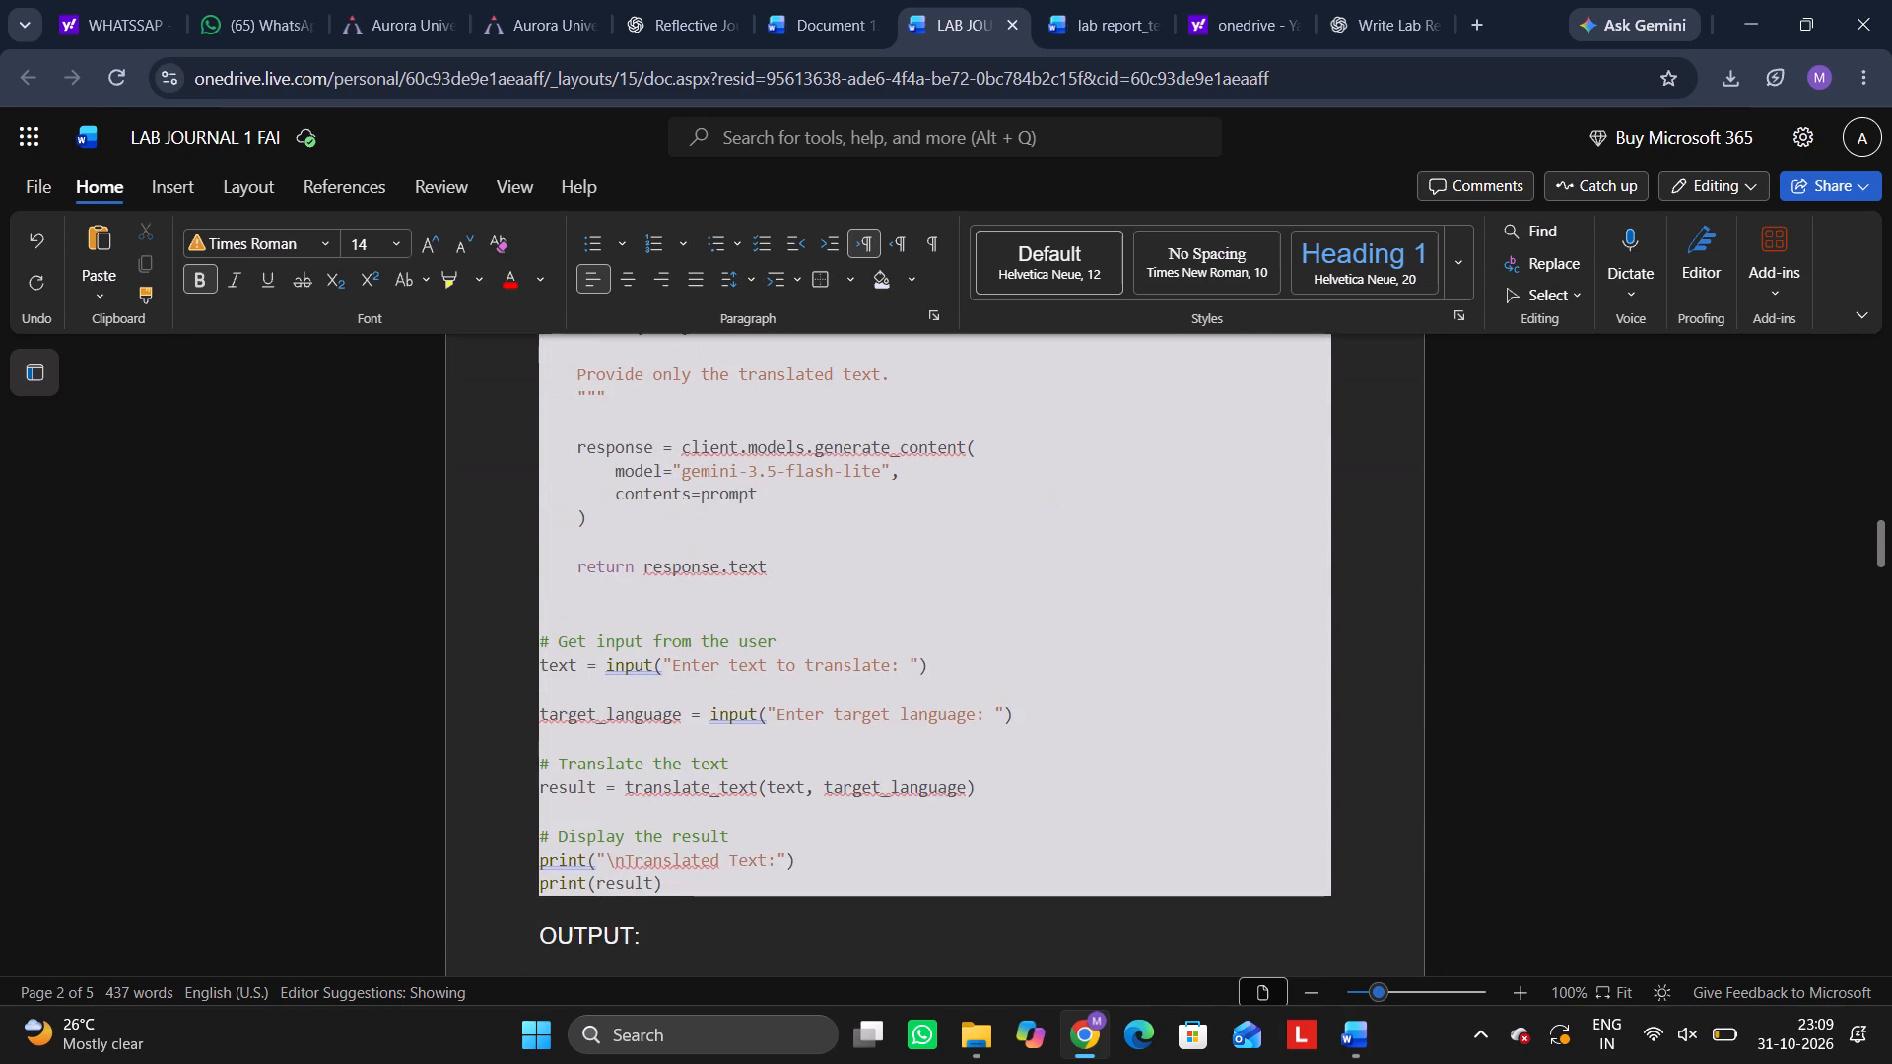
{"action": "scroll", "coordinate": [640, 890], "scroll_direction": "down", "scroll_amount": 7}
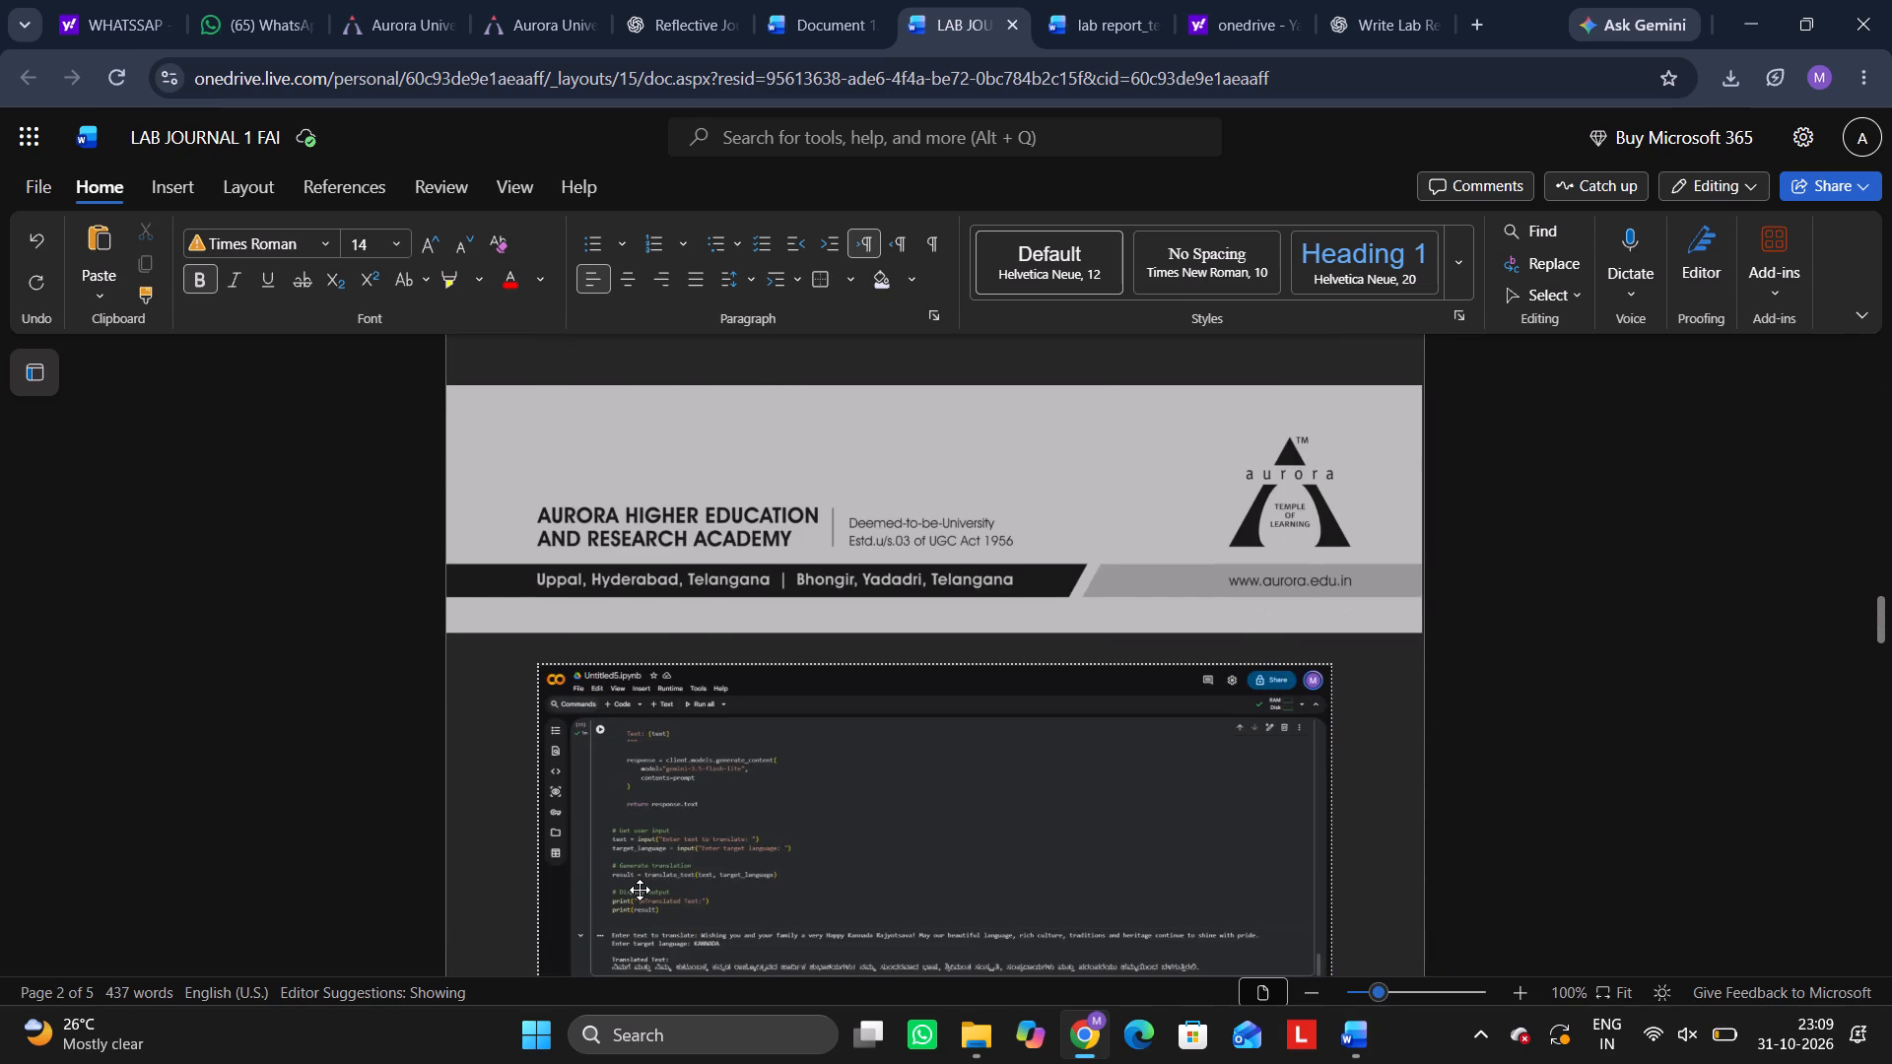
{"action": "scroll", "coordinate": [640, 890], "scroll_direction": "down", "scroll_amount": 6}
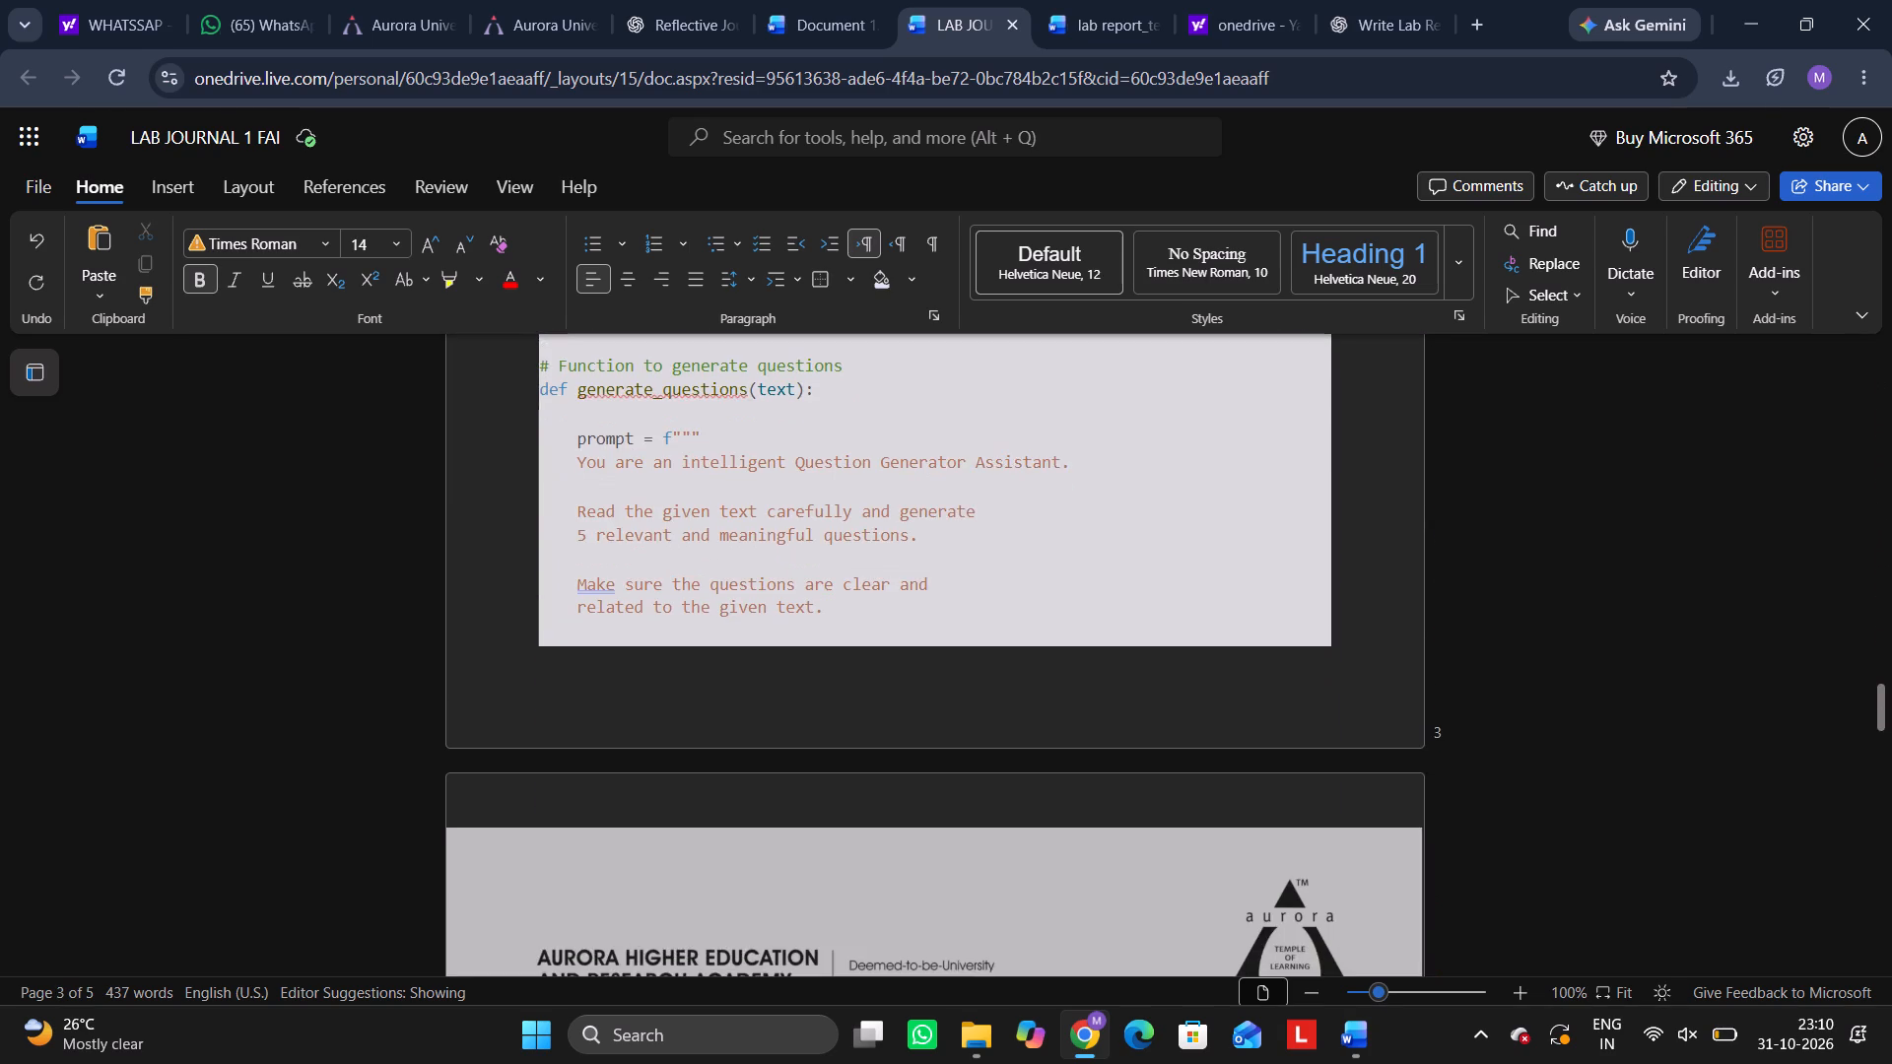
{"action": "scroll", "coordinate": [640, 890], "scroll_direction": "down", "scroll_amount": 9}
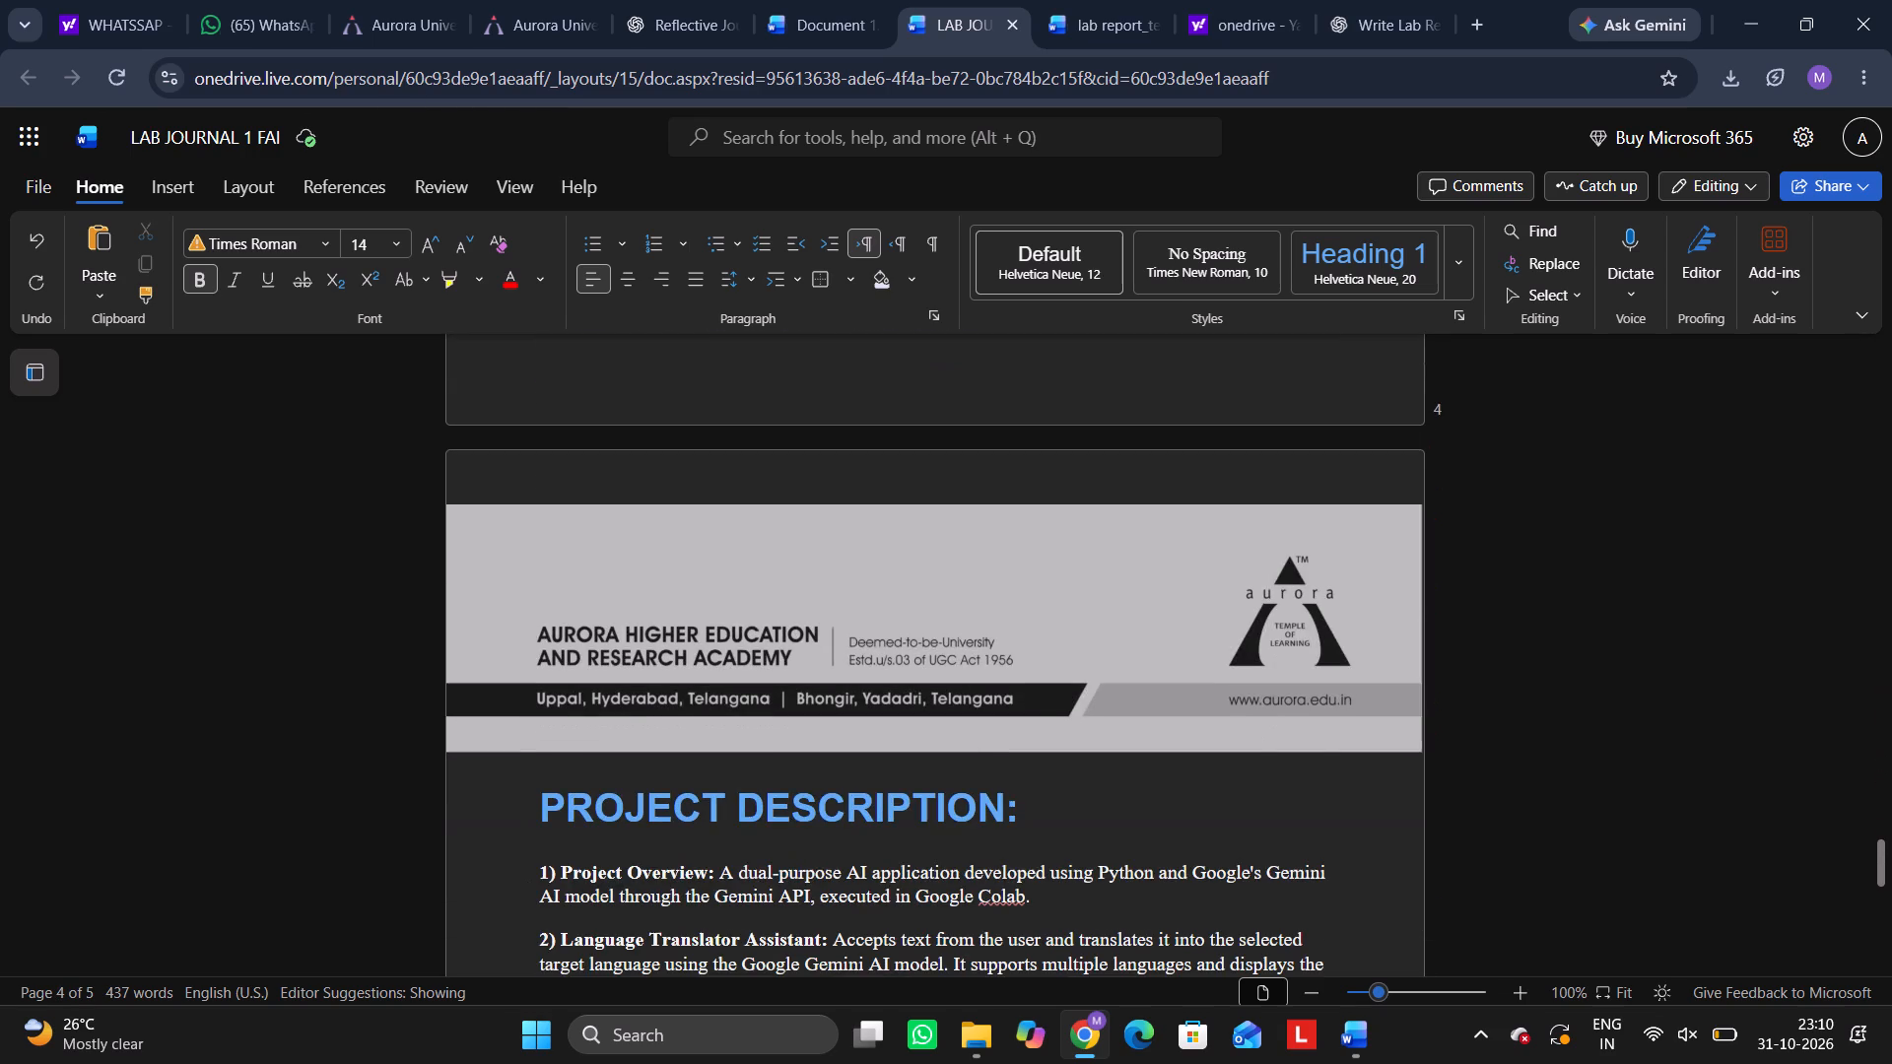
{"action": "scroll", "coordinate": [640, 890], "scroll_direction": "down", "scroll_amount": 5}
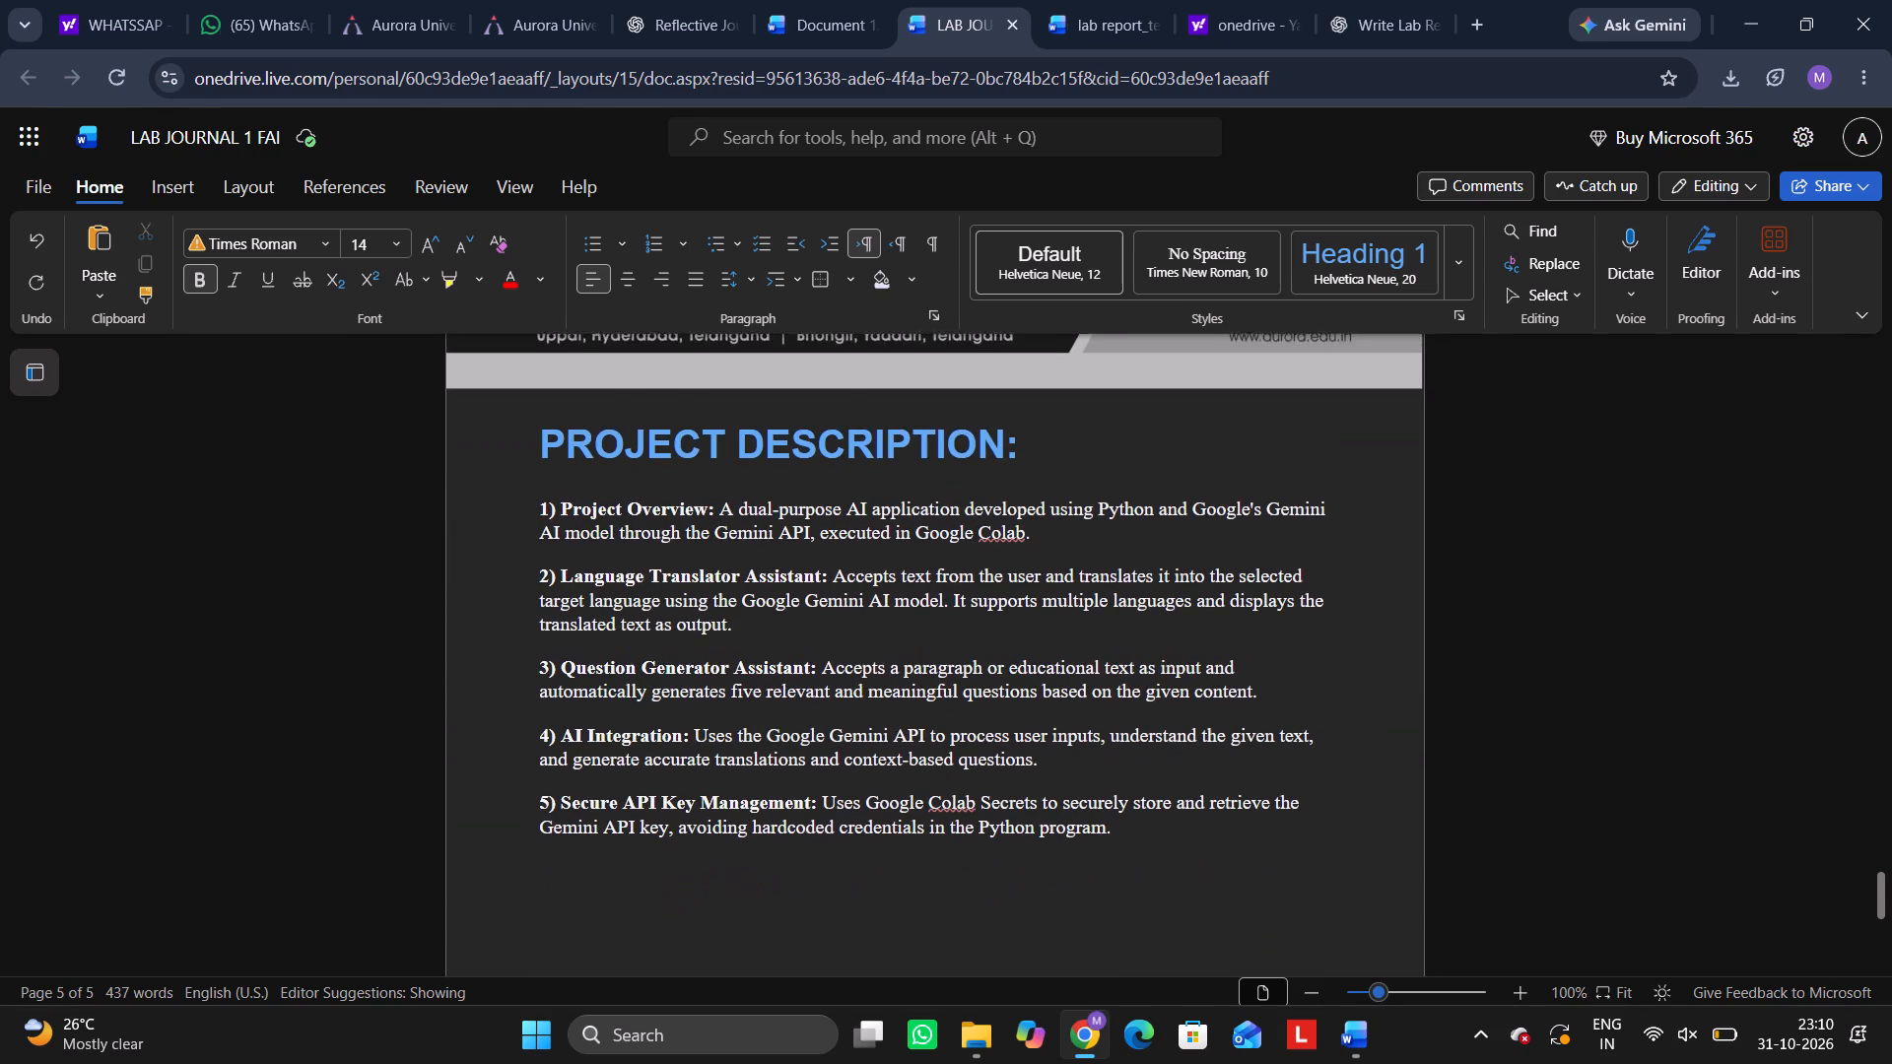
{"action": "scroll", "coordinate": [640, 890], "scroll_direction": "down", "scroll_amount": 1}
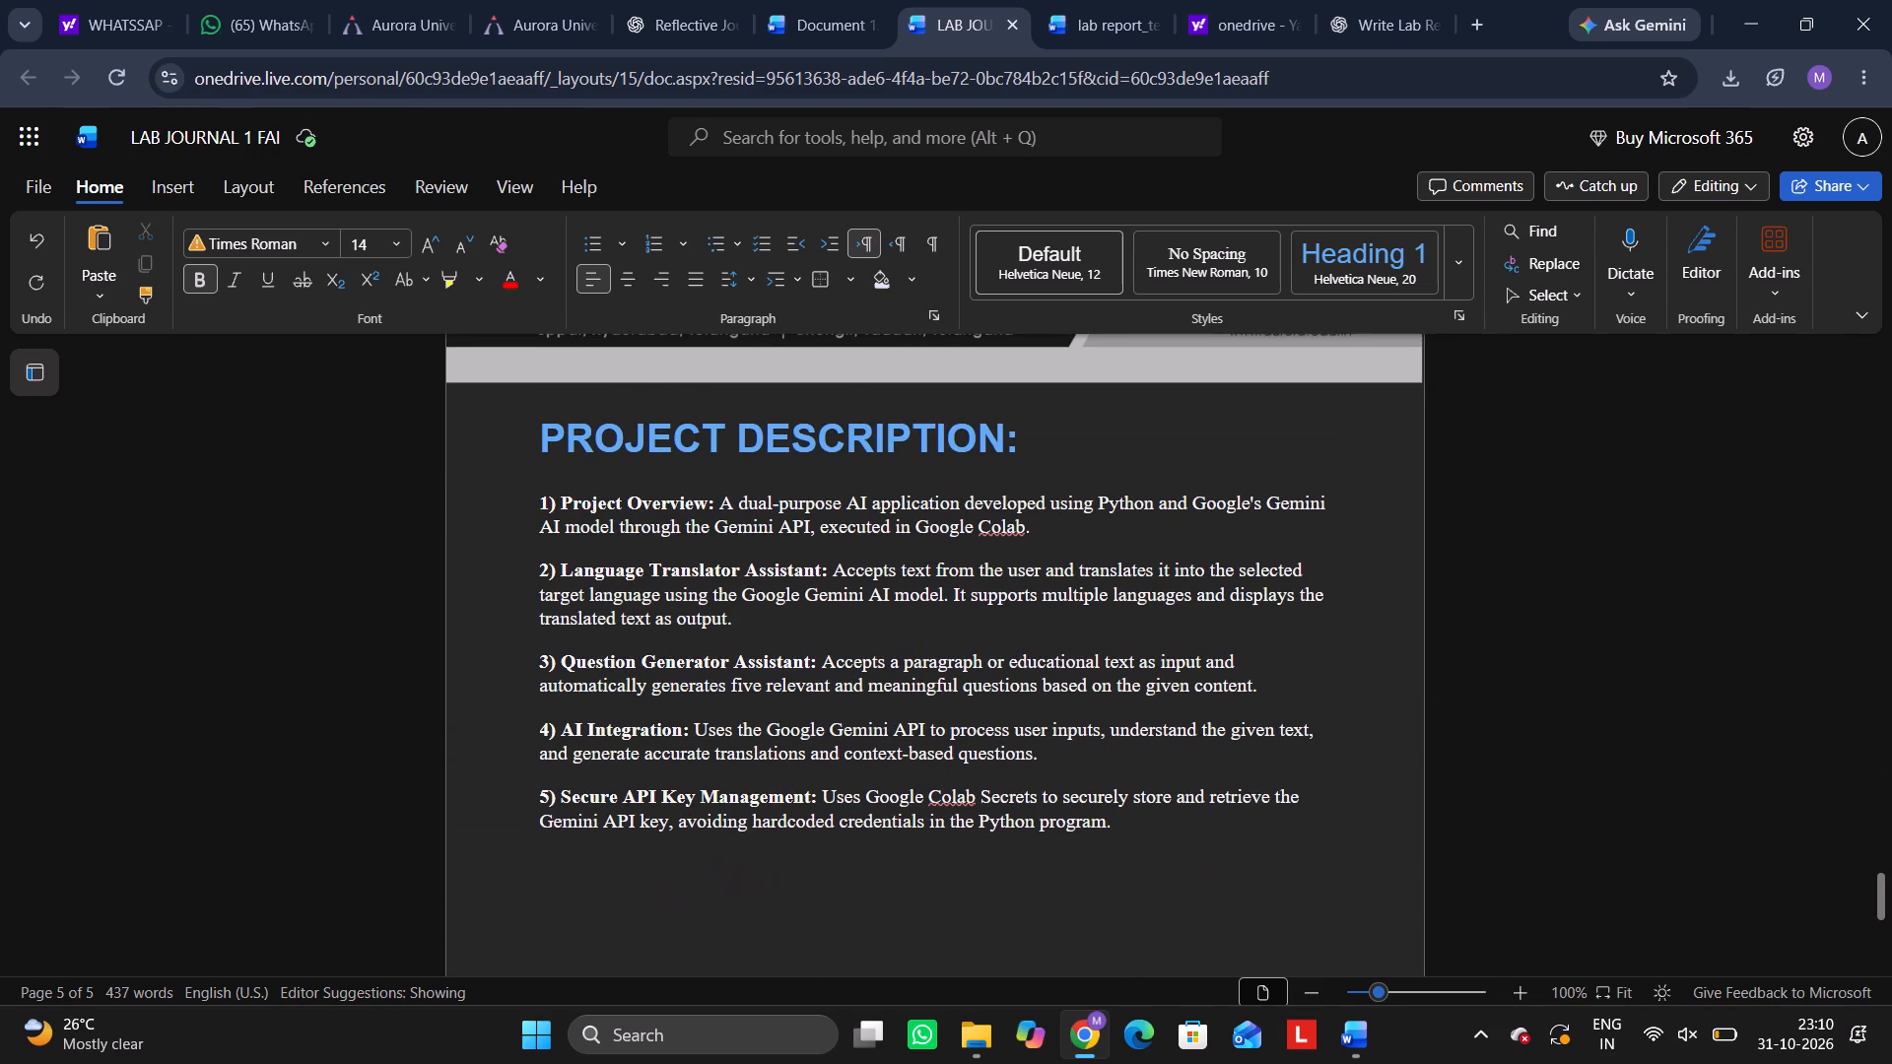
Recheck the first page of LAB JOURNAL 1 FAI, covering the details tables, the module text and the start of the first question.
{"action": "scroll", "coordinate": [640, 890], "scroll_direction": "up", "scroll_amount": 10}
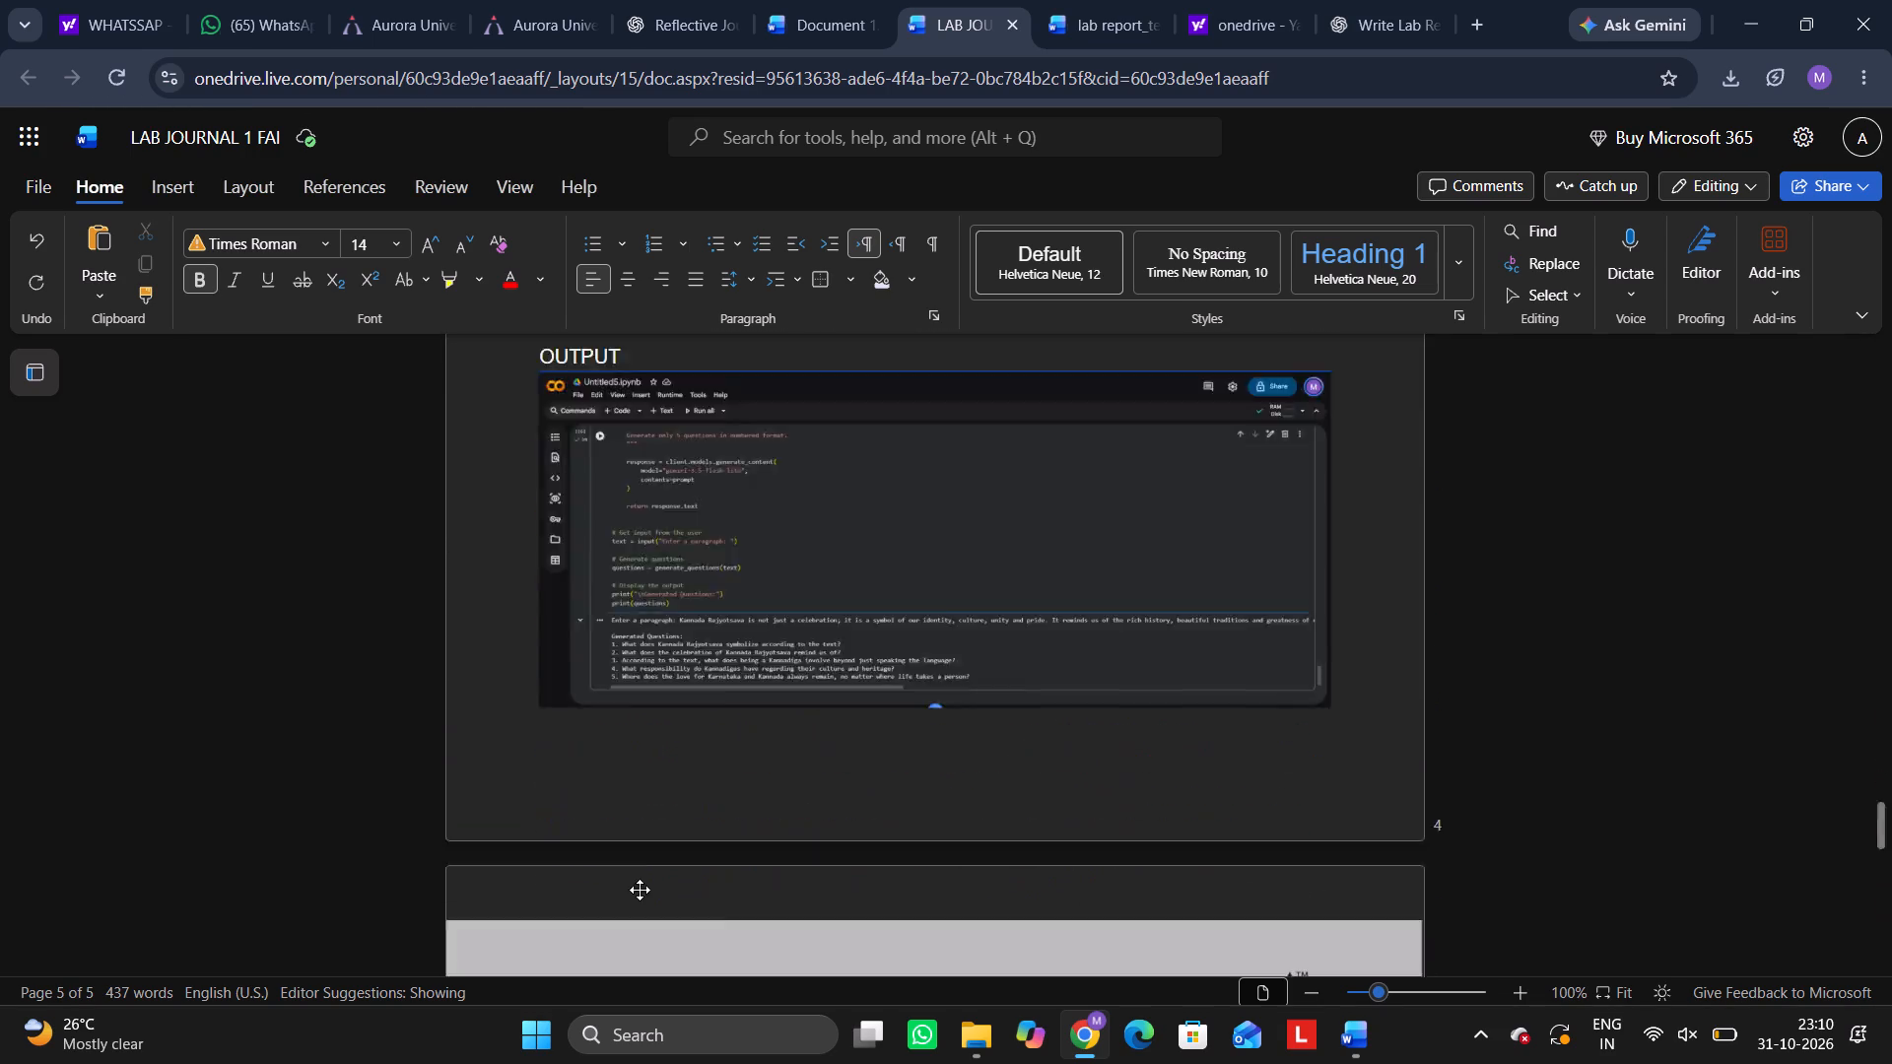
{"action": "scroll", "coordinate": [640, 890], "scroll_direction": "up", "scroll_amount": 14}
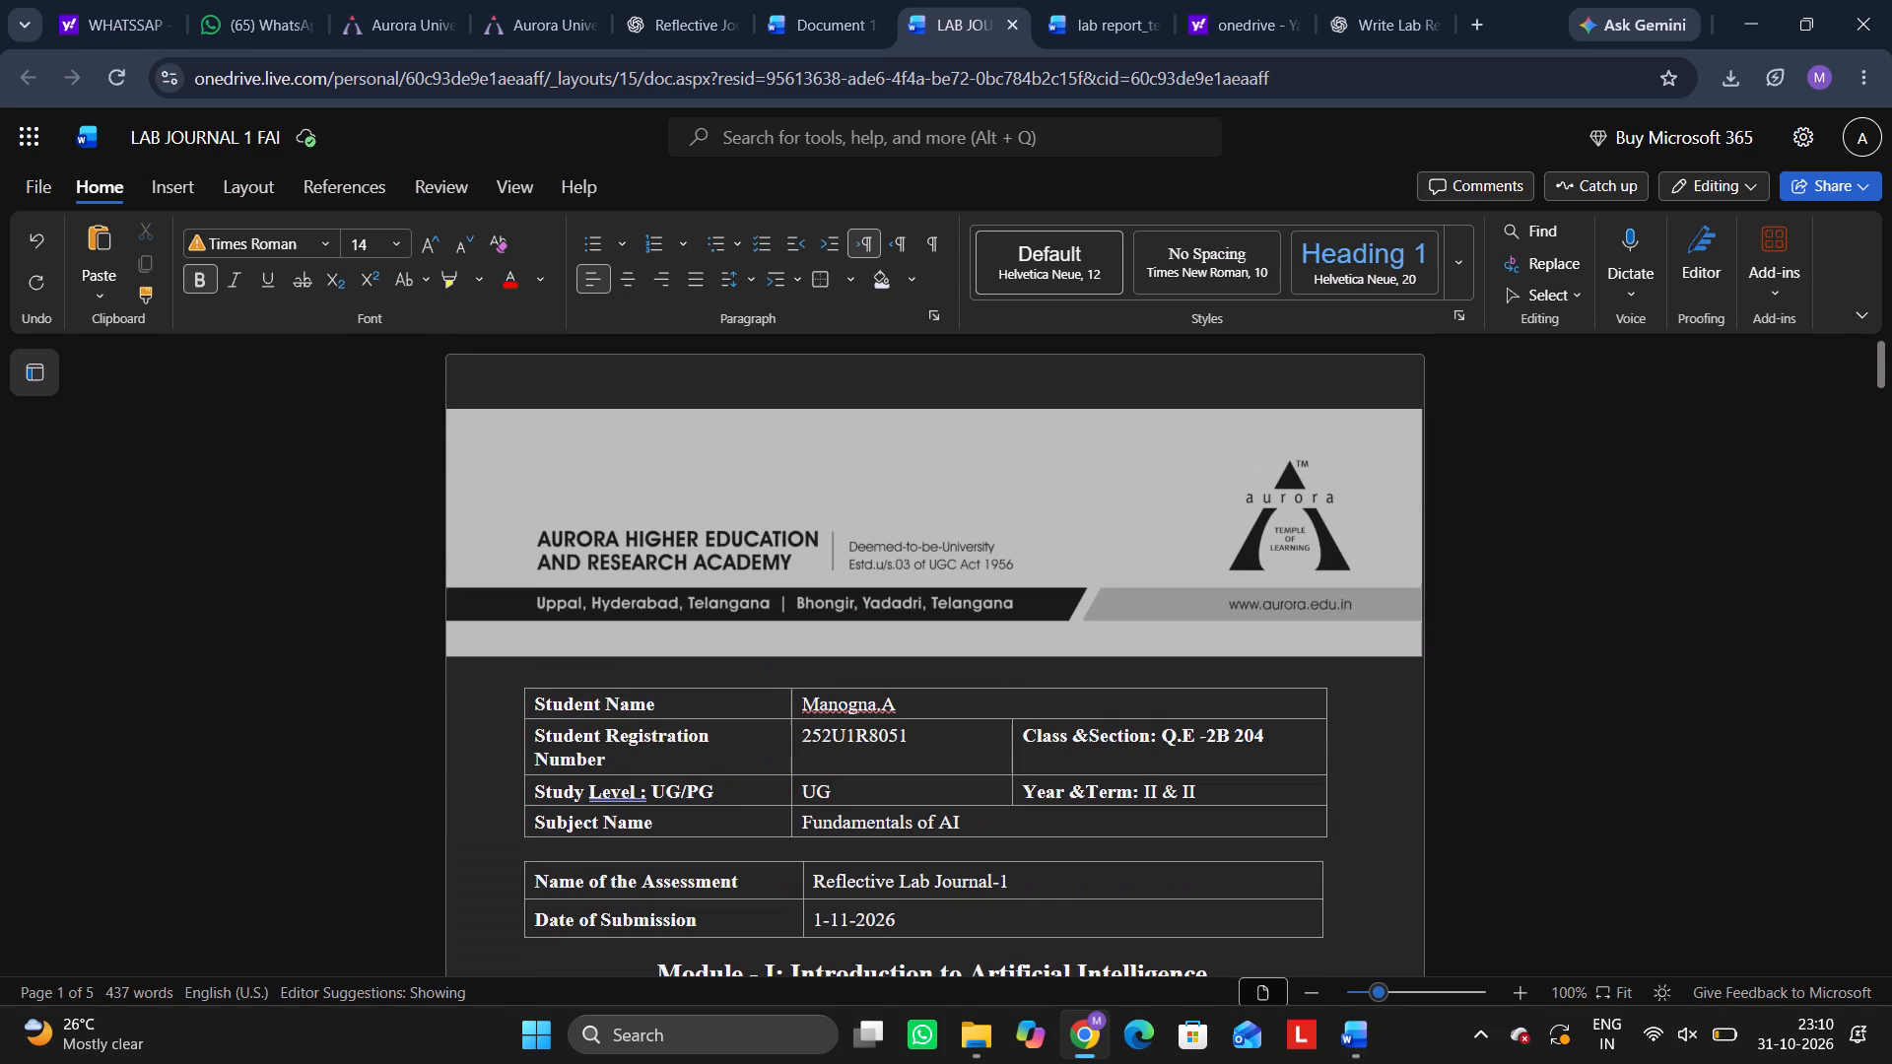
{"action": "scroll", "coordinate": [640, 890], "scroll_direction": "down", "scroll_amount": 2}
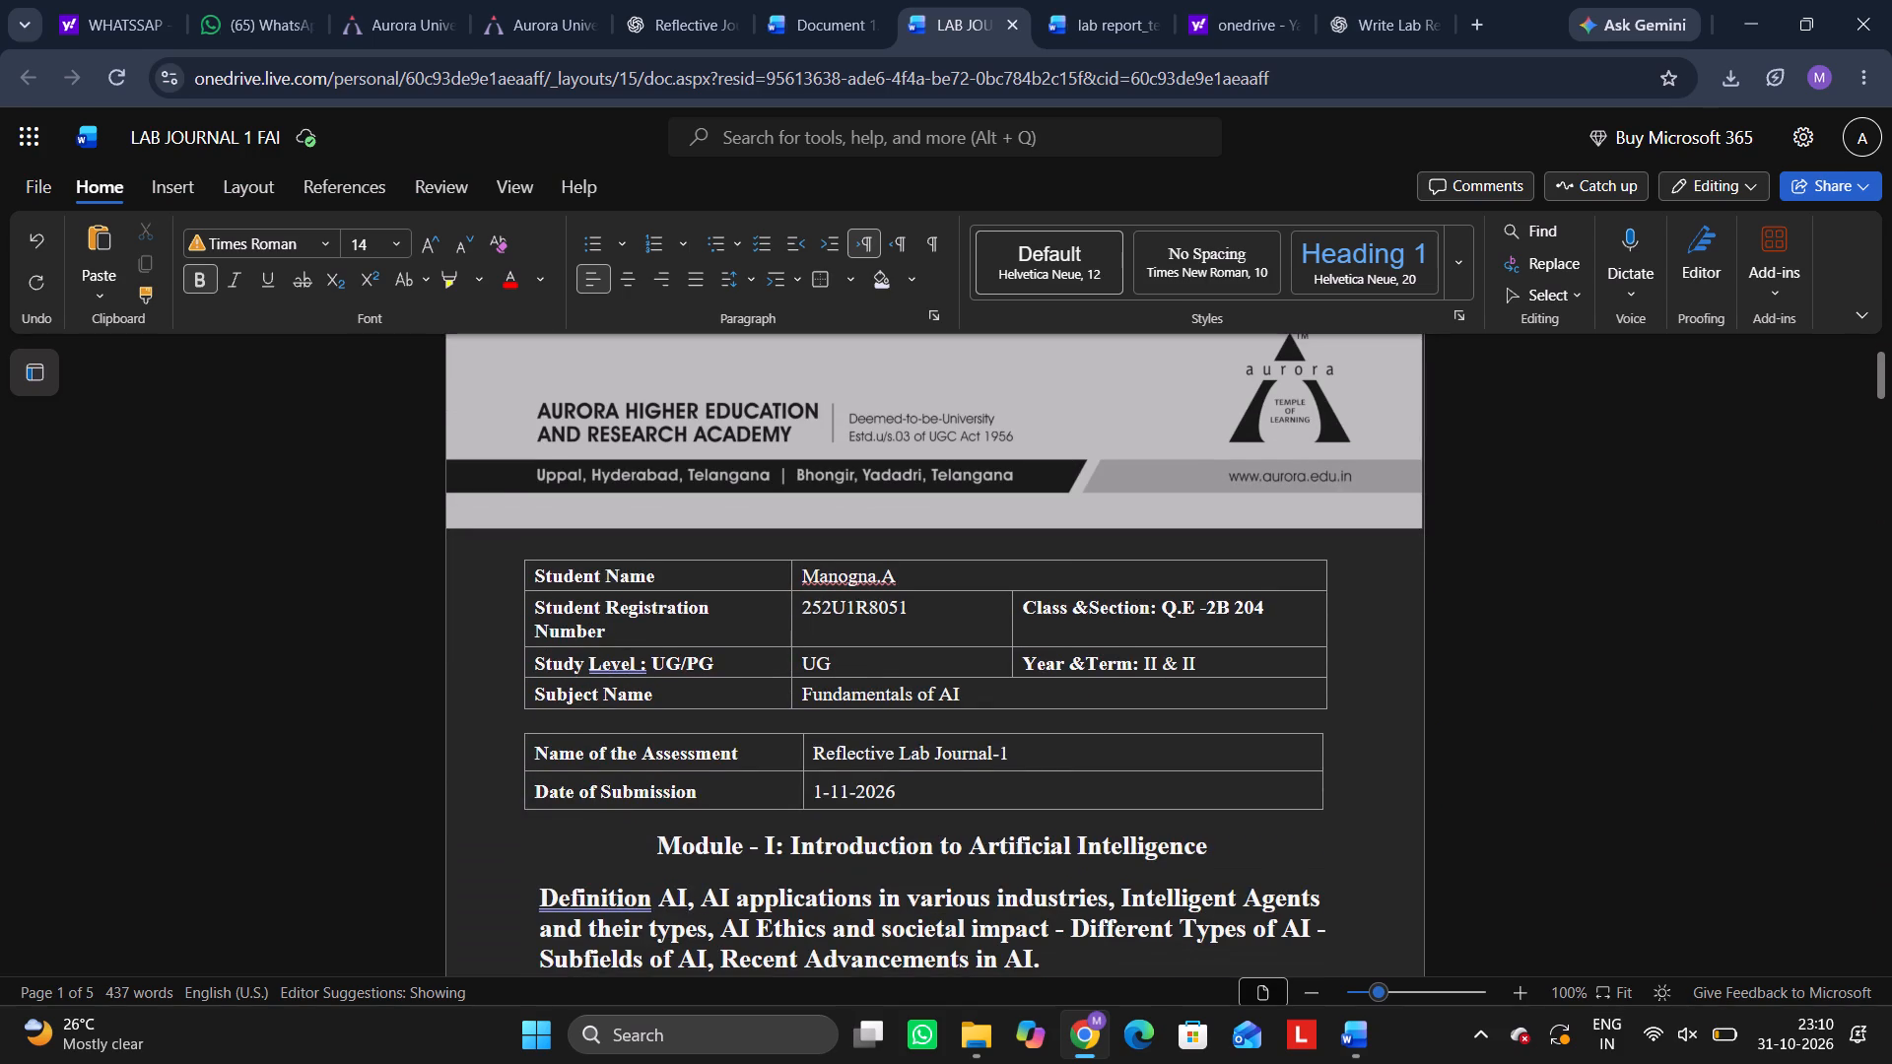
{"action": "scroll", "coordinate": [640, 890], "scroll_direction": "down", "scroll_amount": 2}
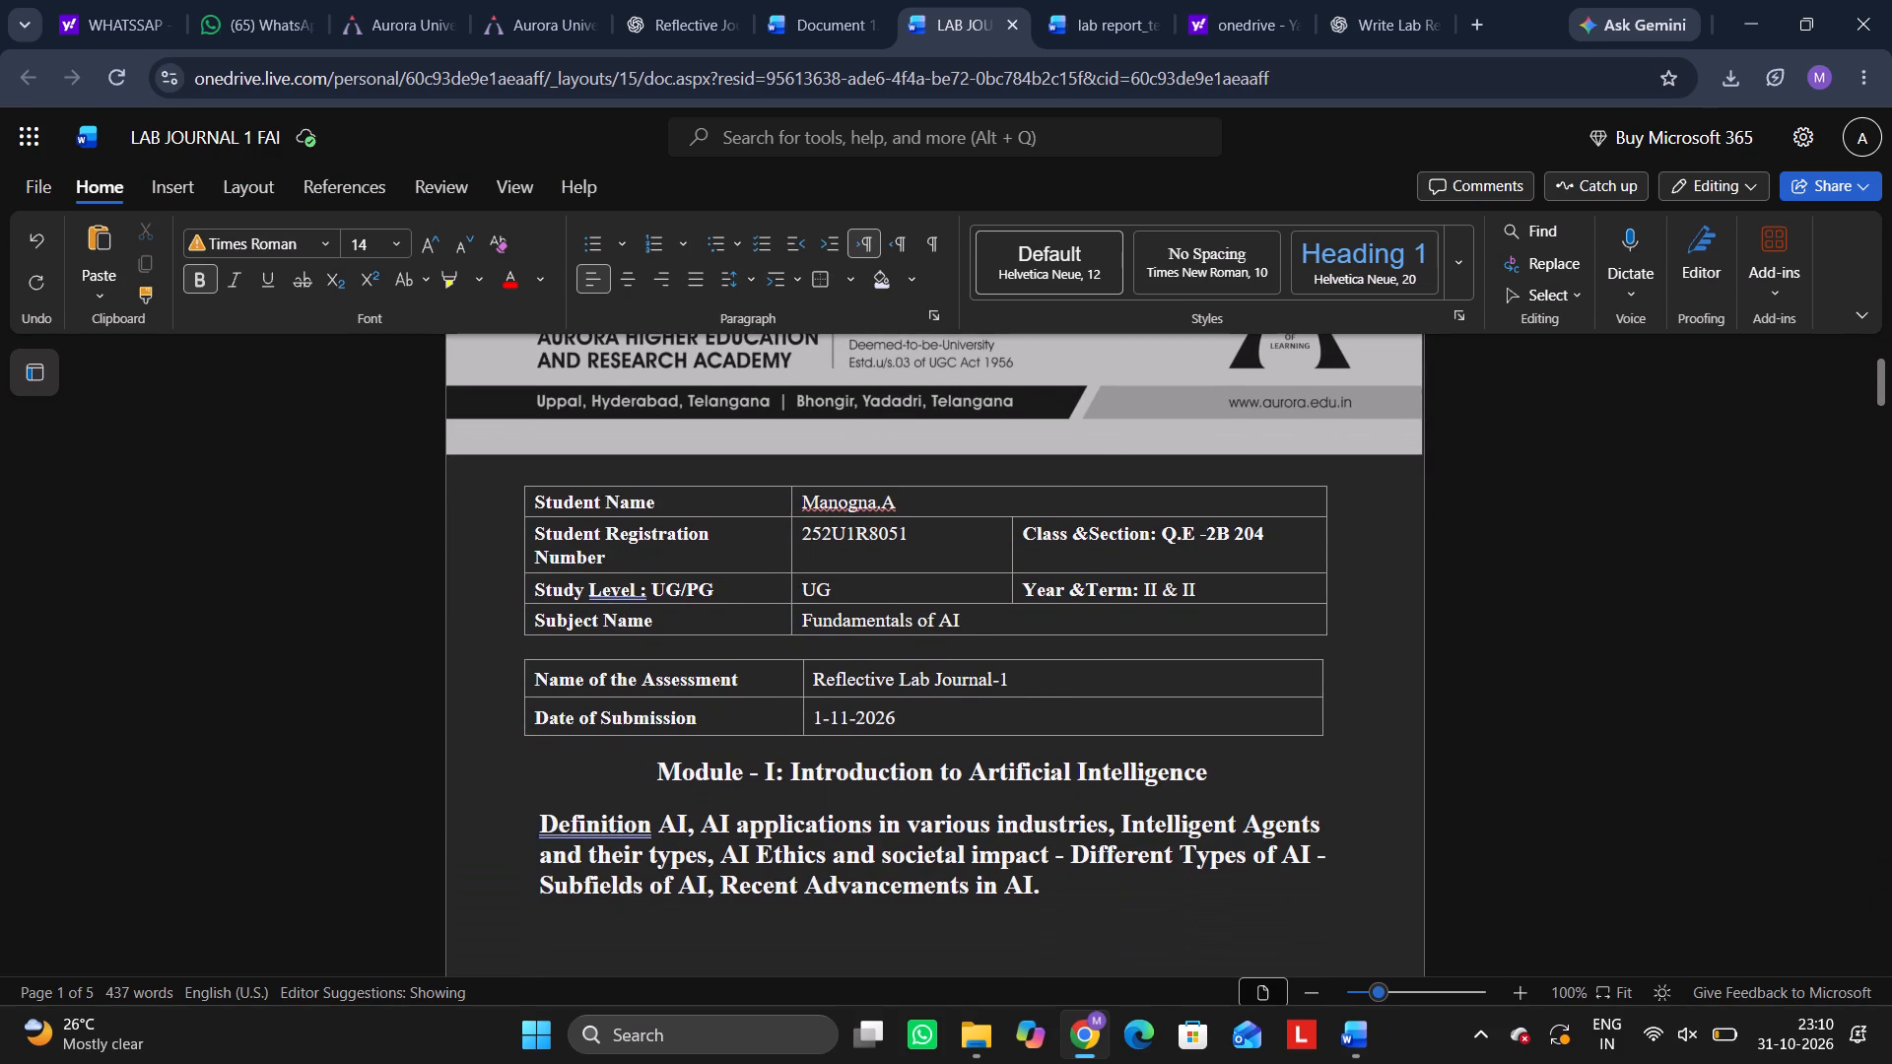
{"action": "scroll", "coordinate": [640, 890], "scroll_direction": "down", "scroll_amount": 1}
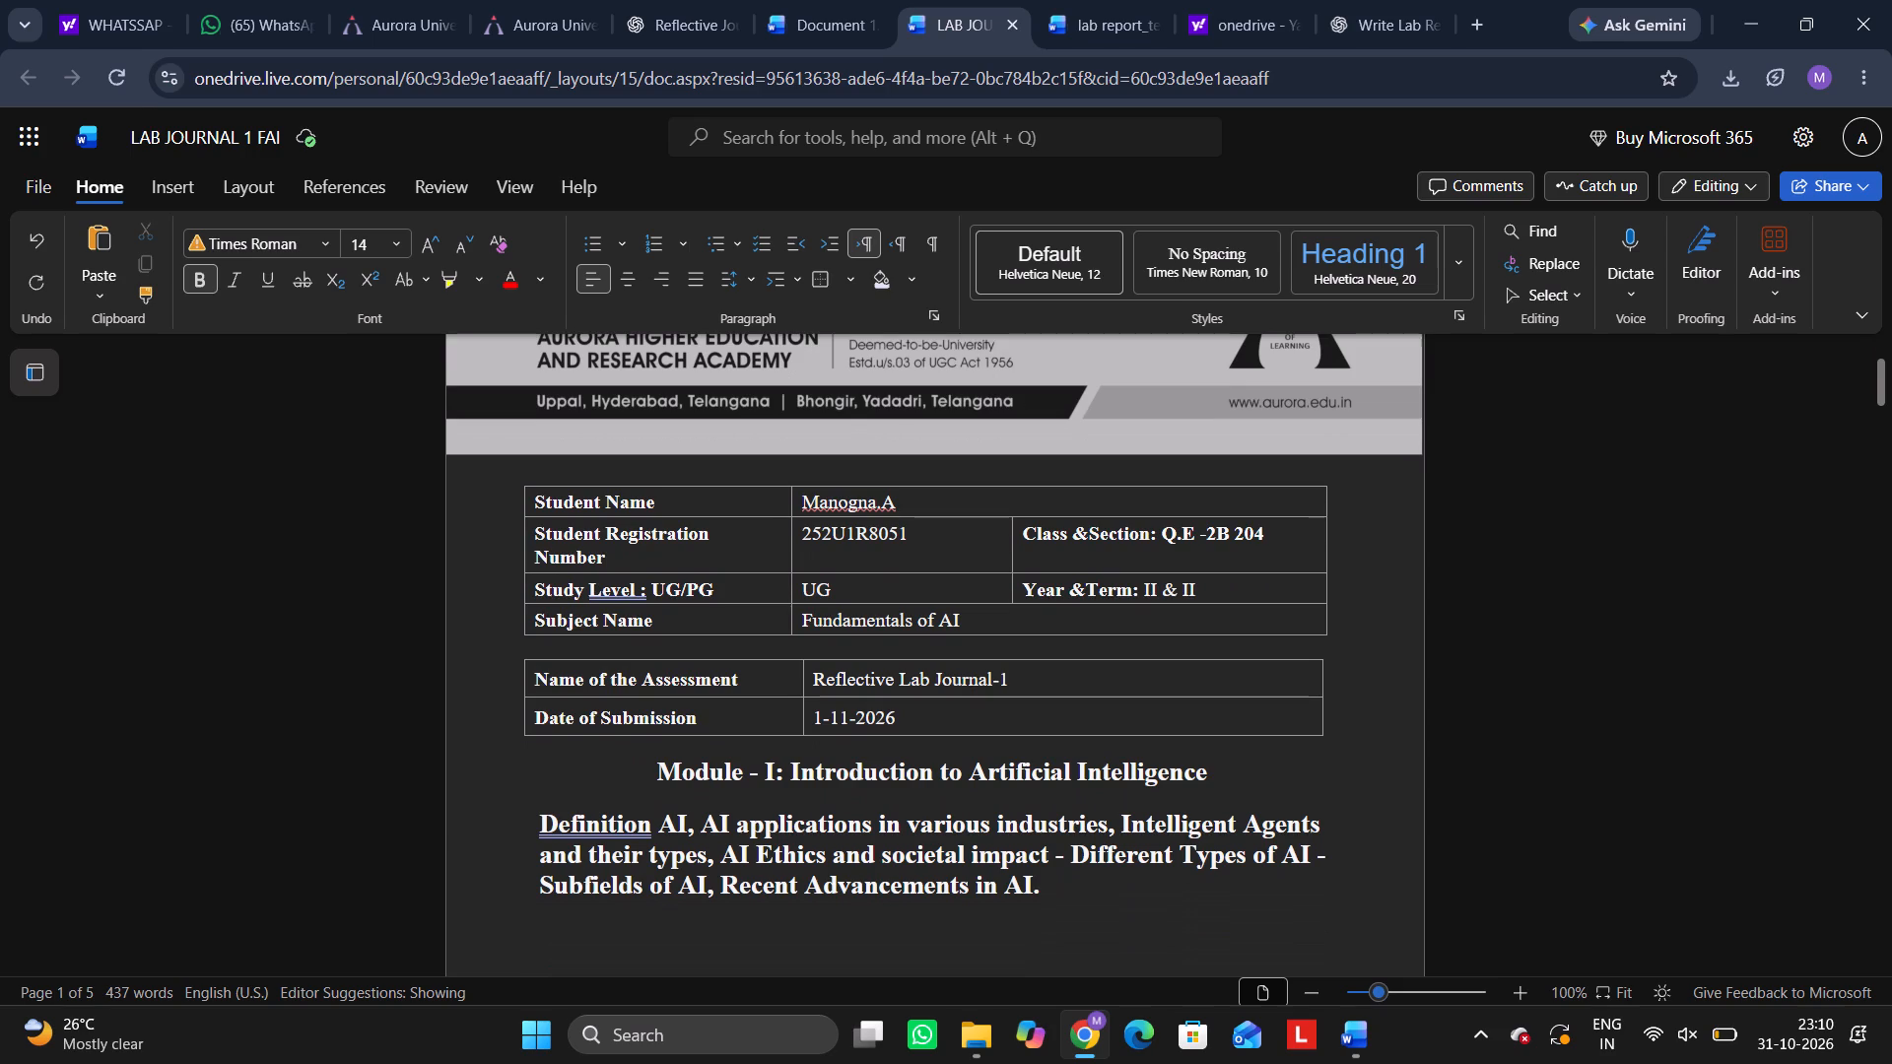
{"action": "scroll", "coordinate": [772, 794], "scroll_direction": "down", "scroll_amount": 1}
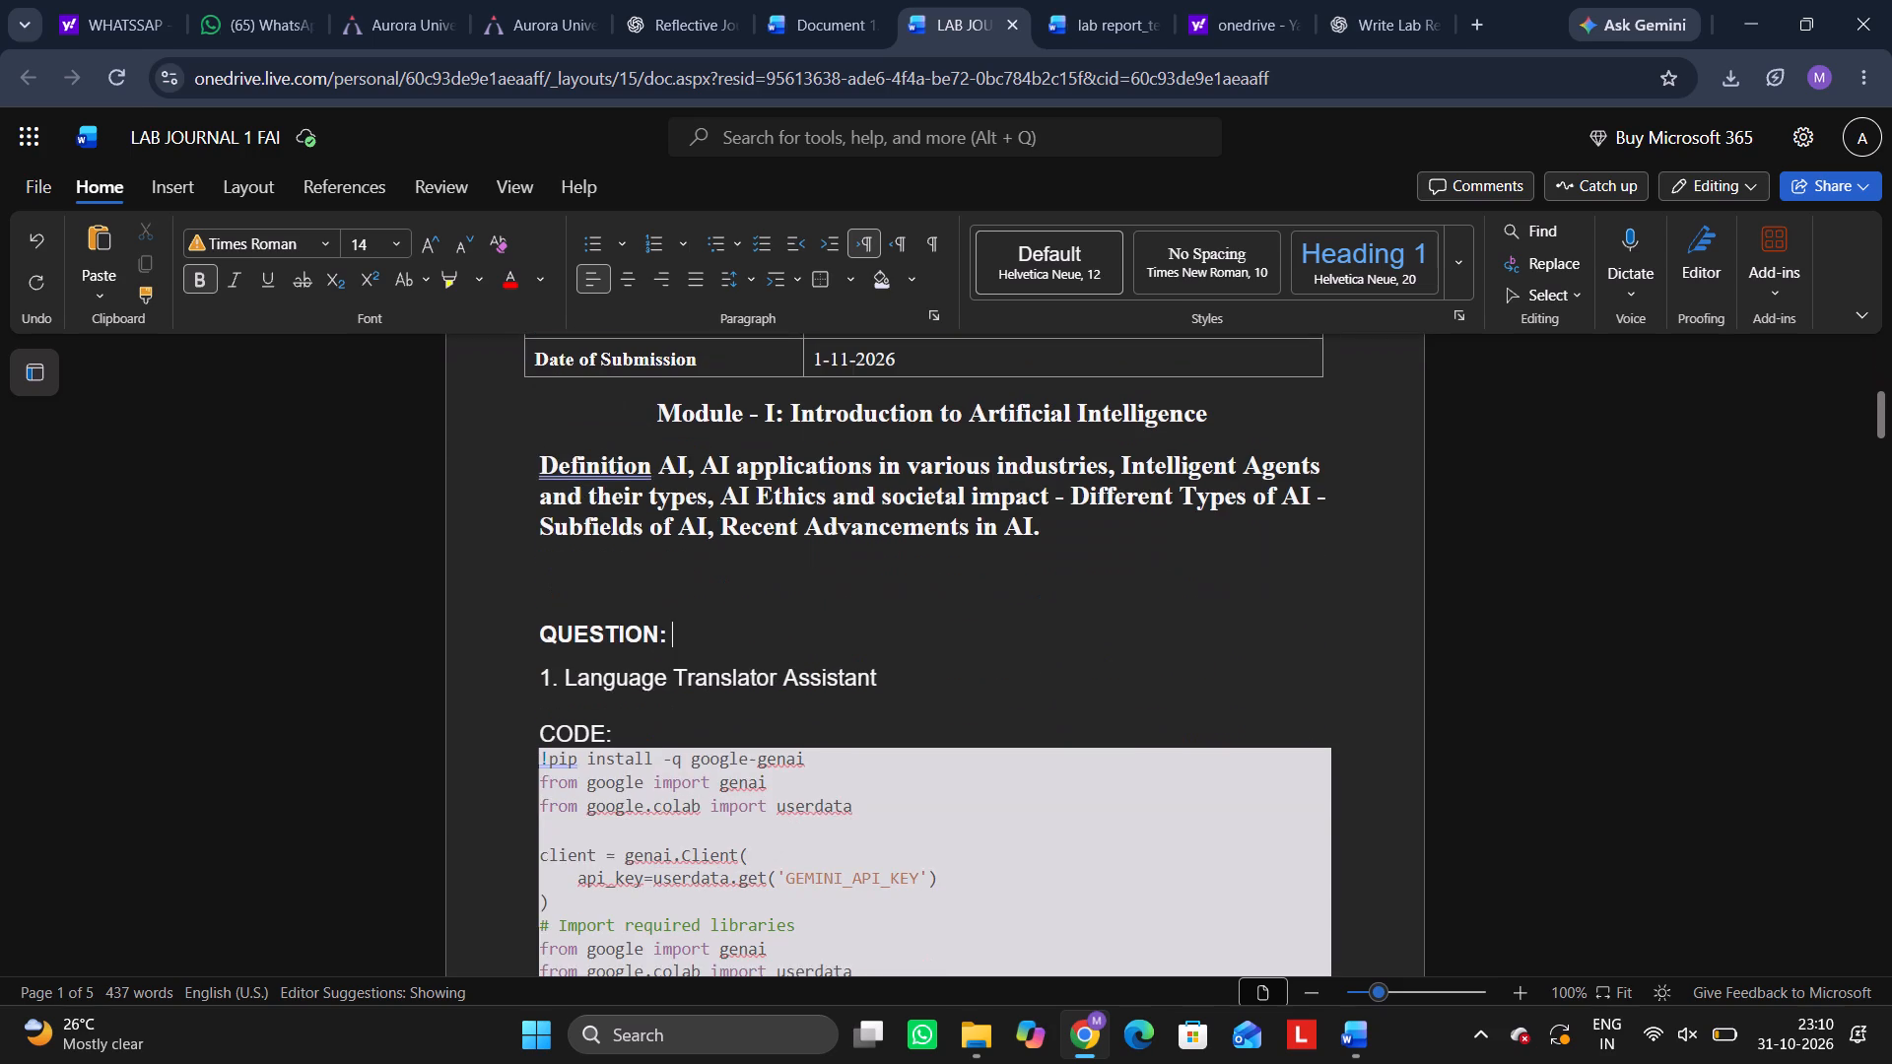
{"action": "scroll", "coordinate": [772, 794], "scroll_direction": "down", "scroll_amount": 3}
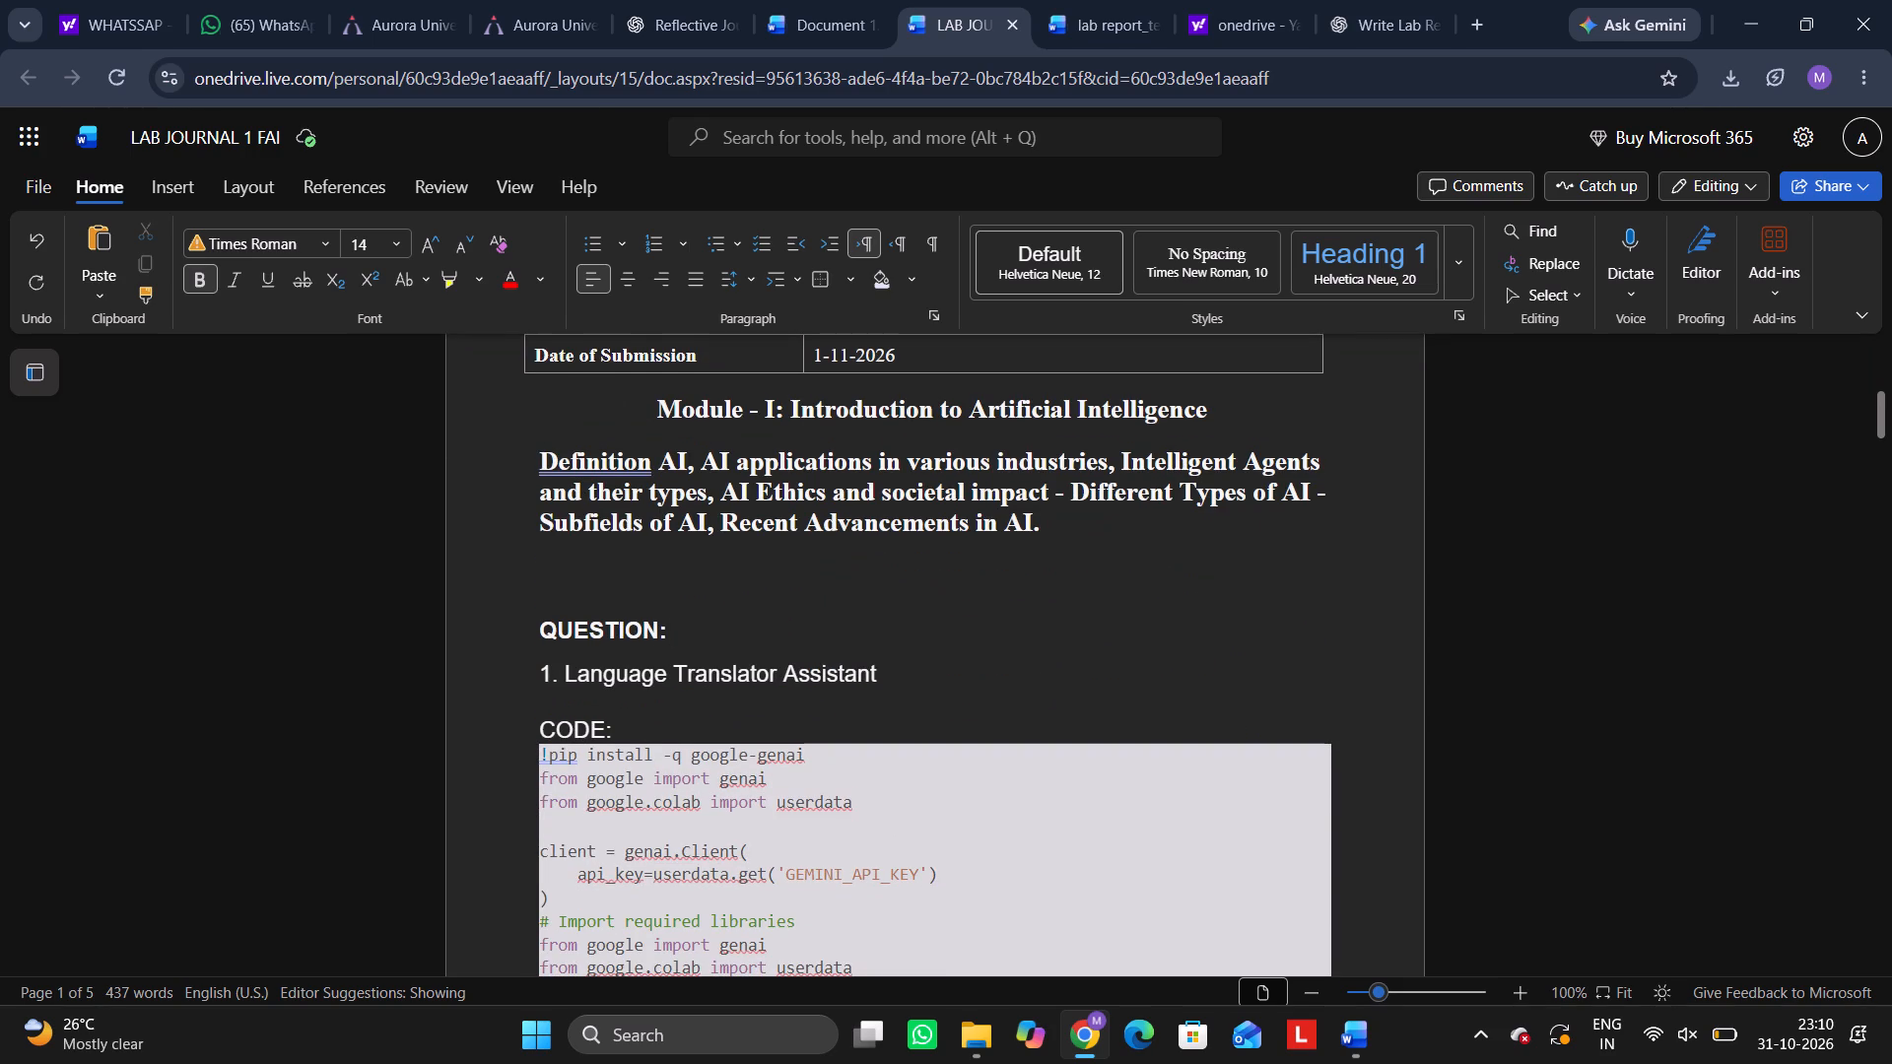
{"action": "scroll", "coordinate": [968, 701], "scroll_direction": "up", "scroll_amount": 3}
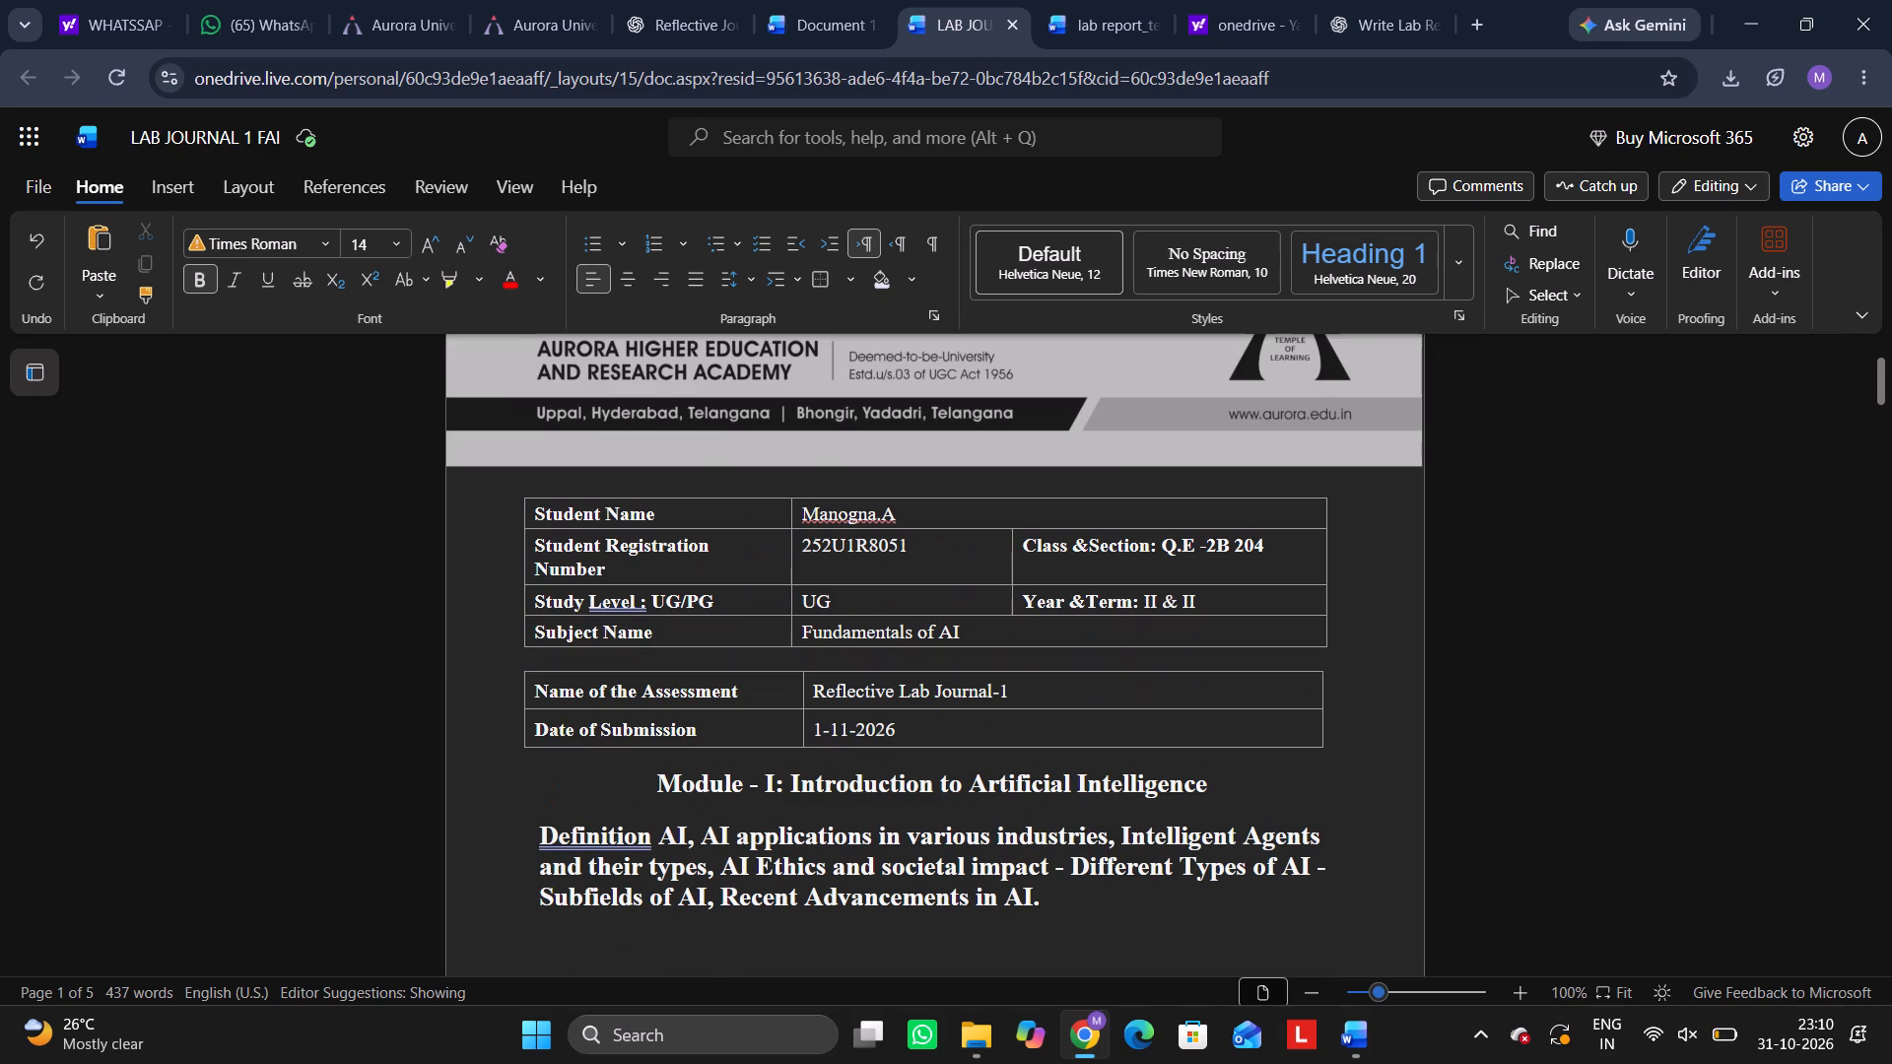
{"action": "scroll", "coordinate": [968, 701], "scroll_direction": "down", "scroll_amount": 5}
{"action": "scroll", "coordinate": [968, 701], "scroll_direction": "up", "scroll_amount": 6}
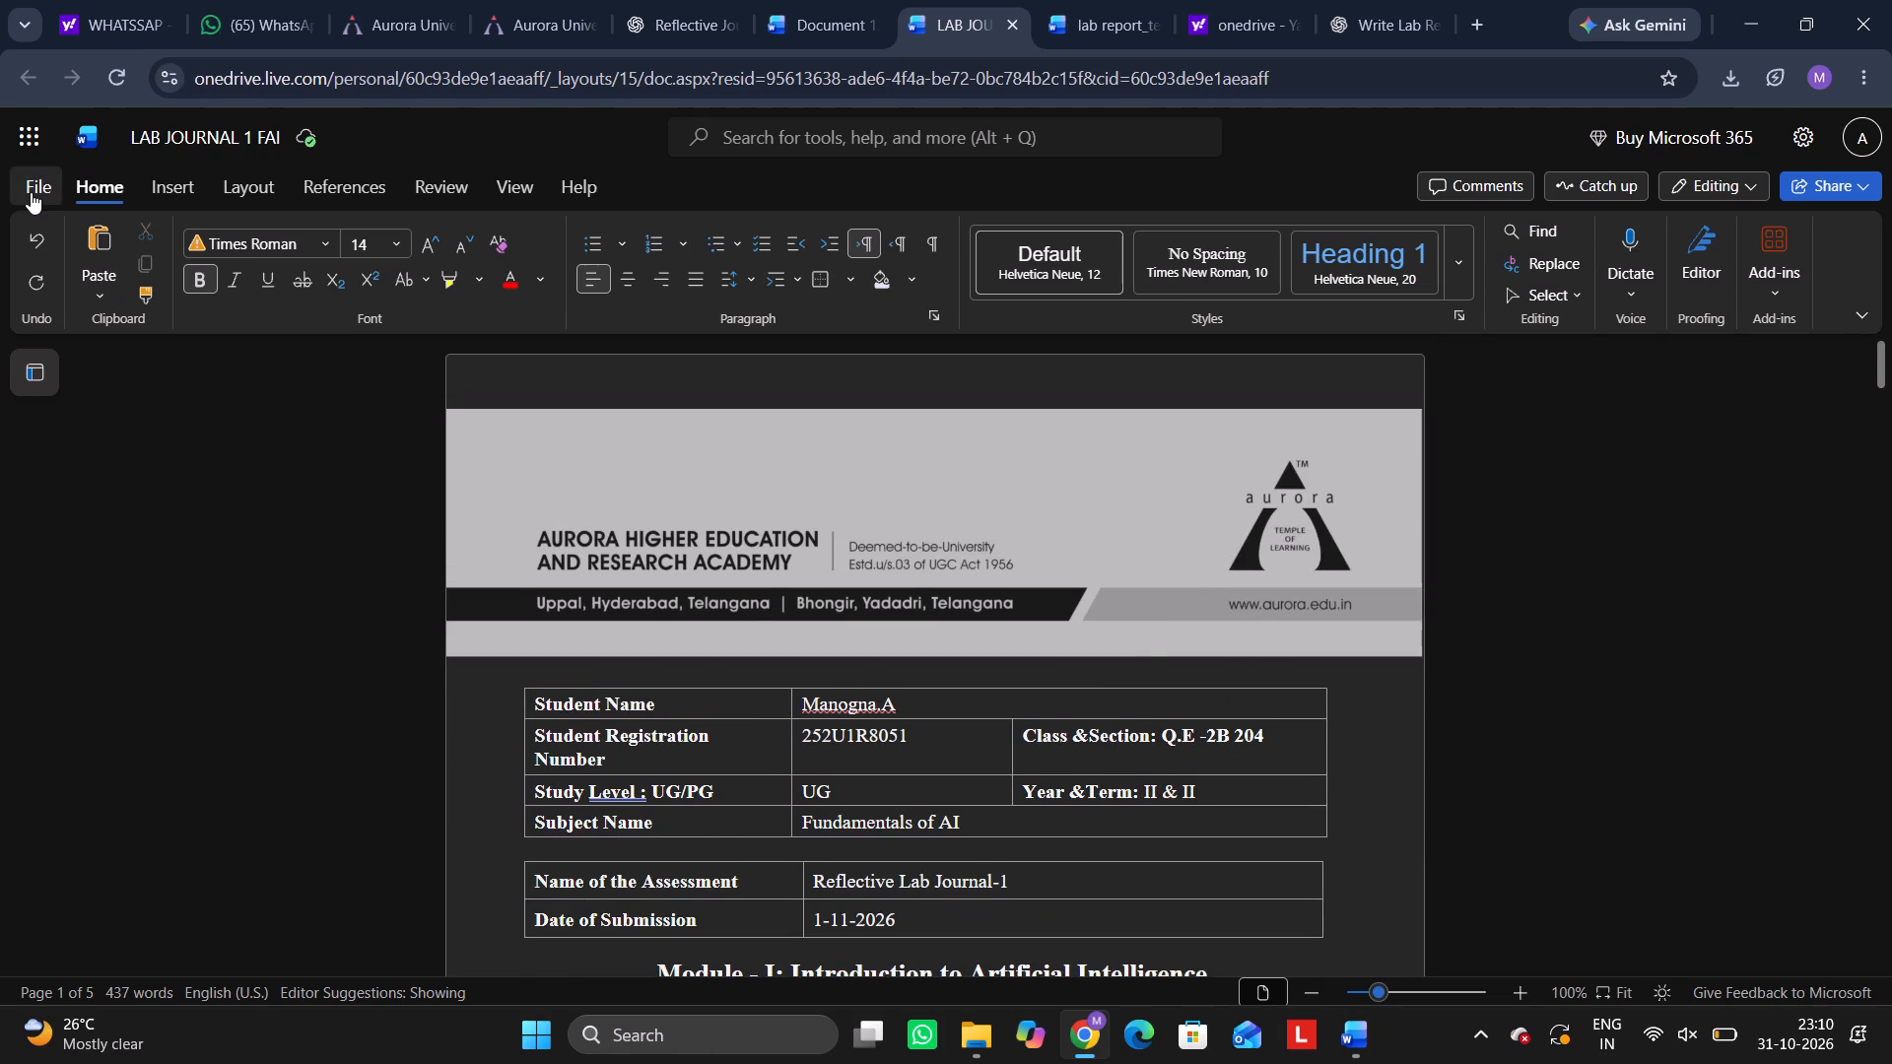
Export LAB JOURNAL 1 FAI as a PDF without comments and download it.
{"action": "left_click", "coordinate": [31, 192]}
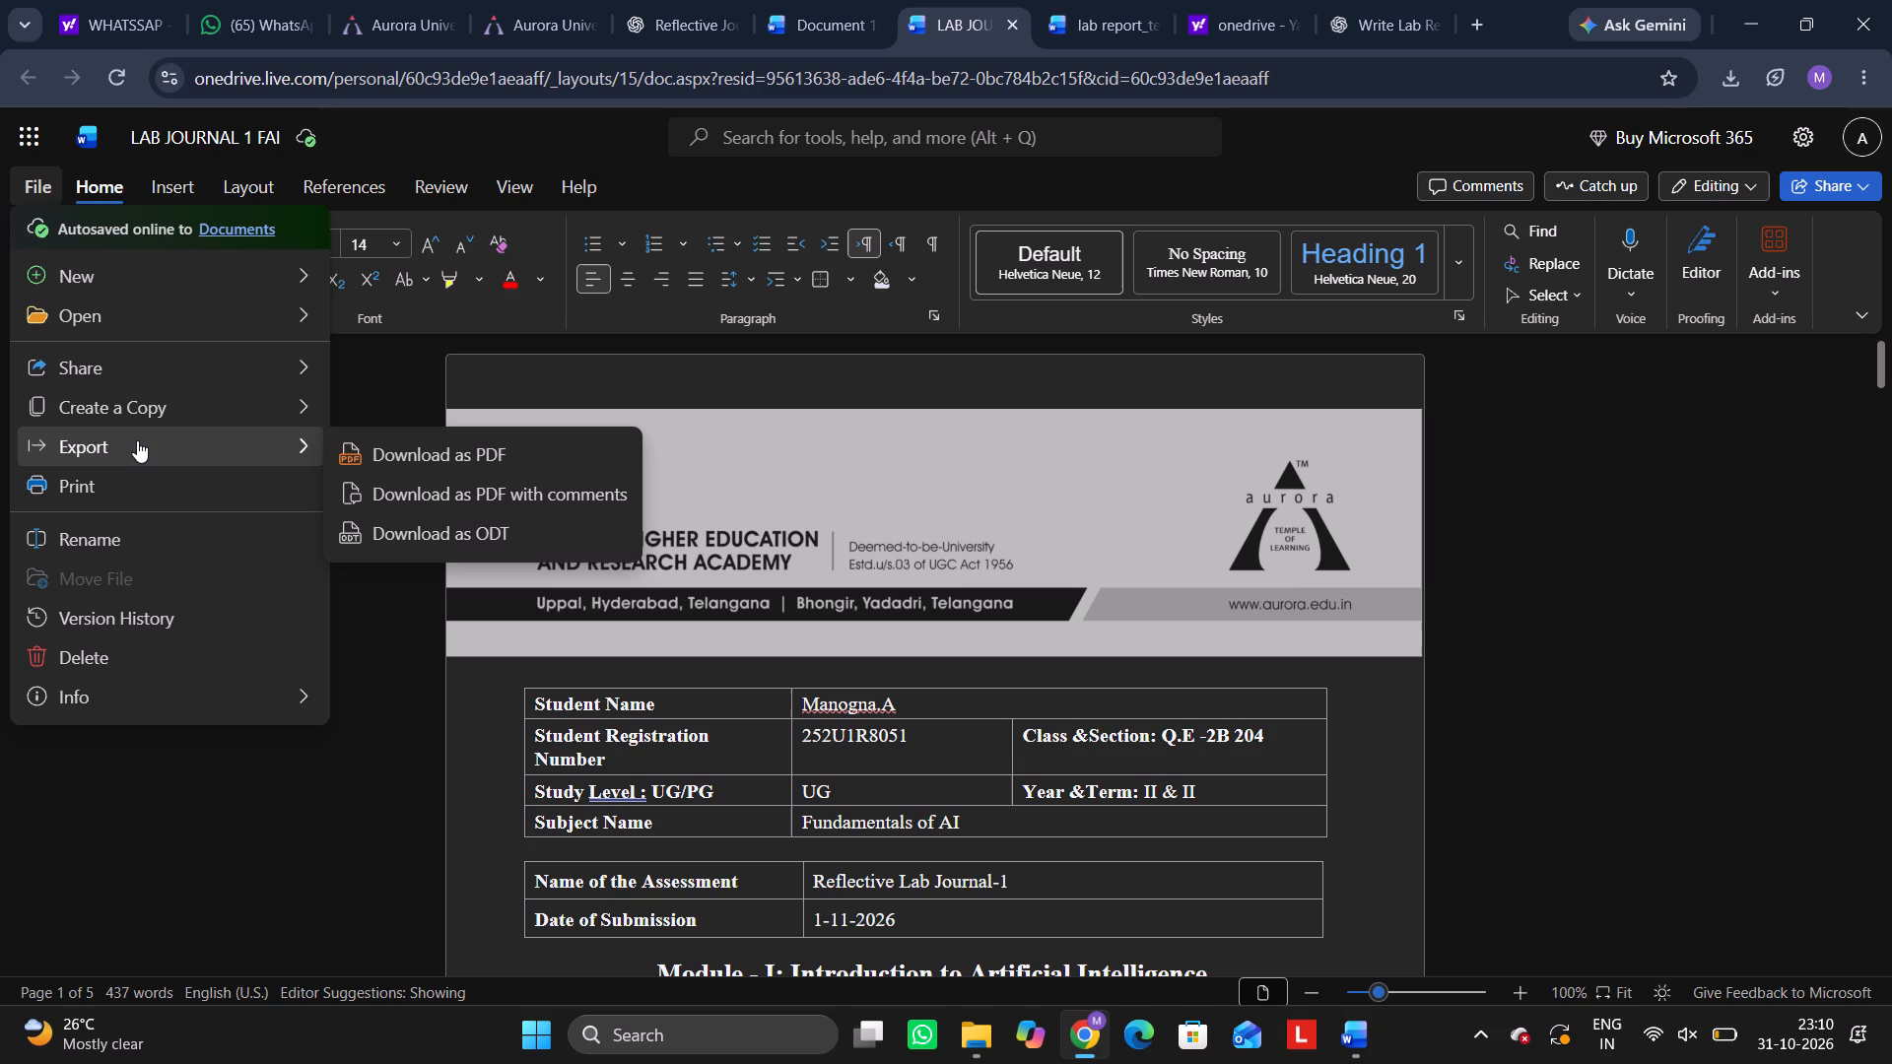
{"action": "left_click", "coordinate": [399, 447]}
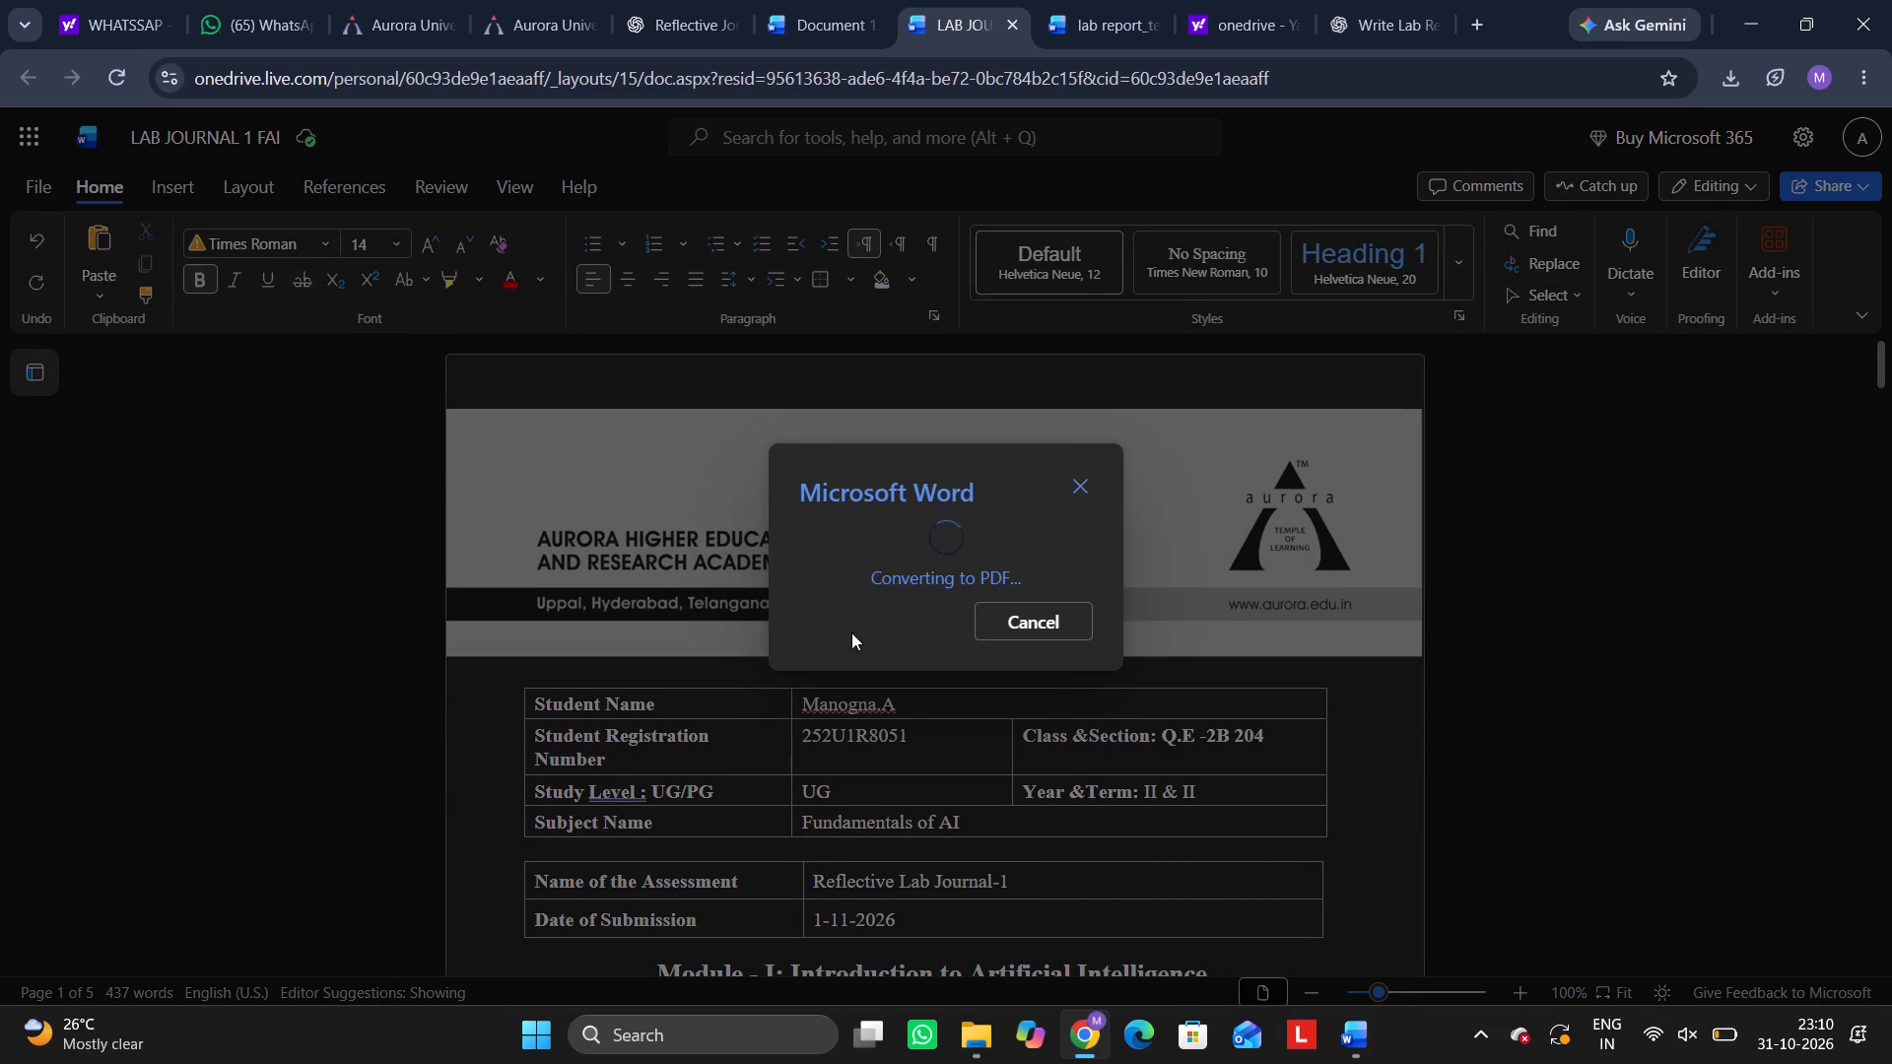
{"action": "left_click", "coordinate": [906, 605]}
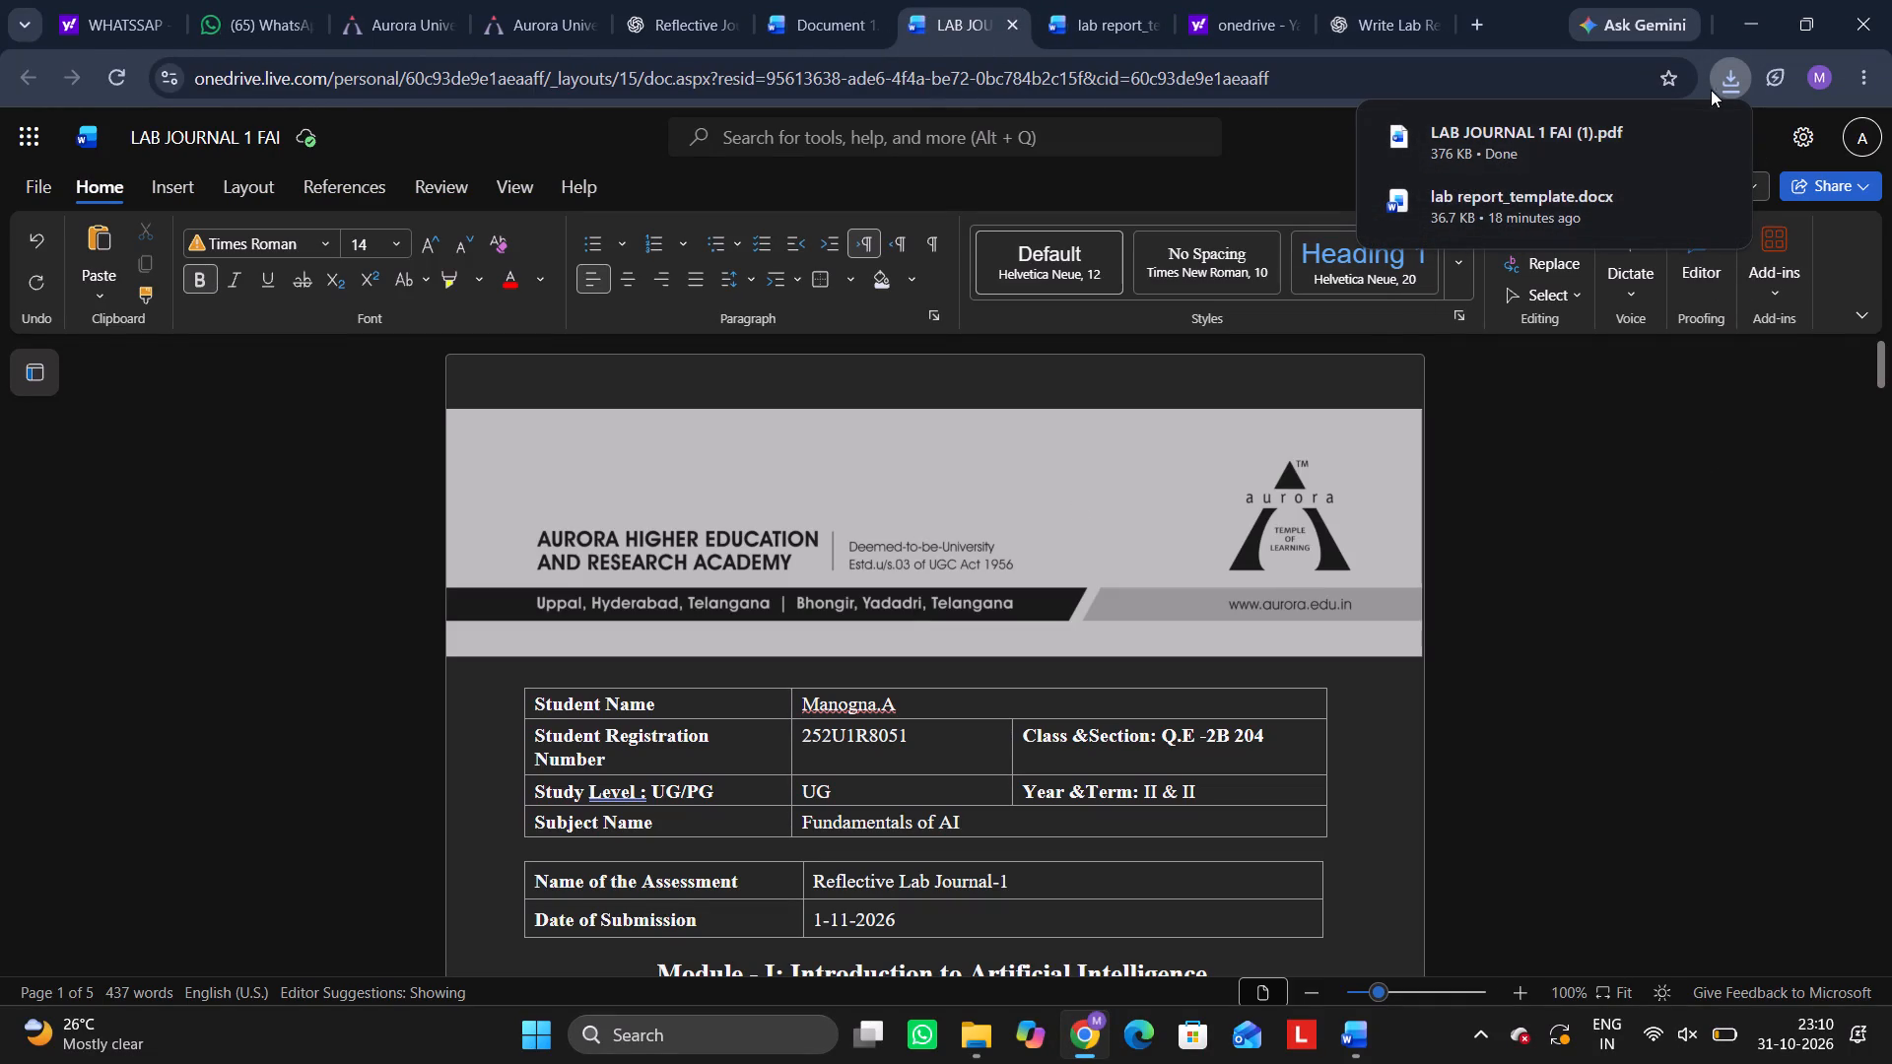
Open the newly downloaded LAB JOURNAL 1 FAI PDF and examine its page layout, code blocks, outputs and project description.
{"action": "left_click", "coordinate": [1737, 84]}
{"action": "left_click", "coordinate": [1737, 84]}
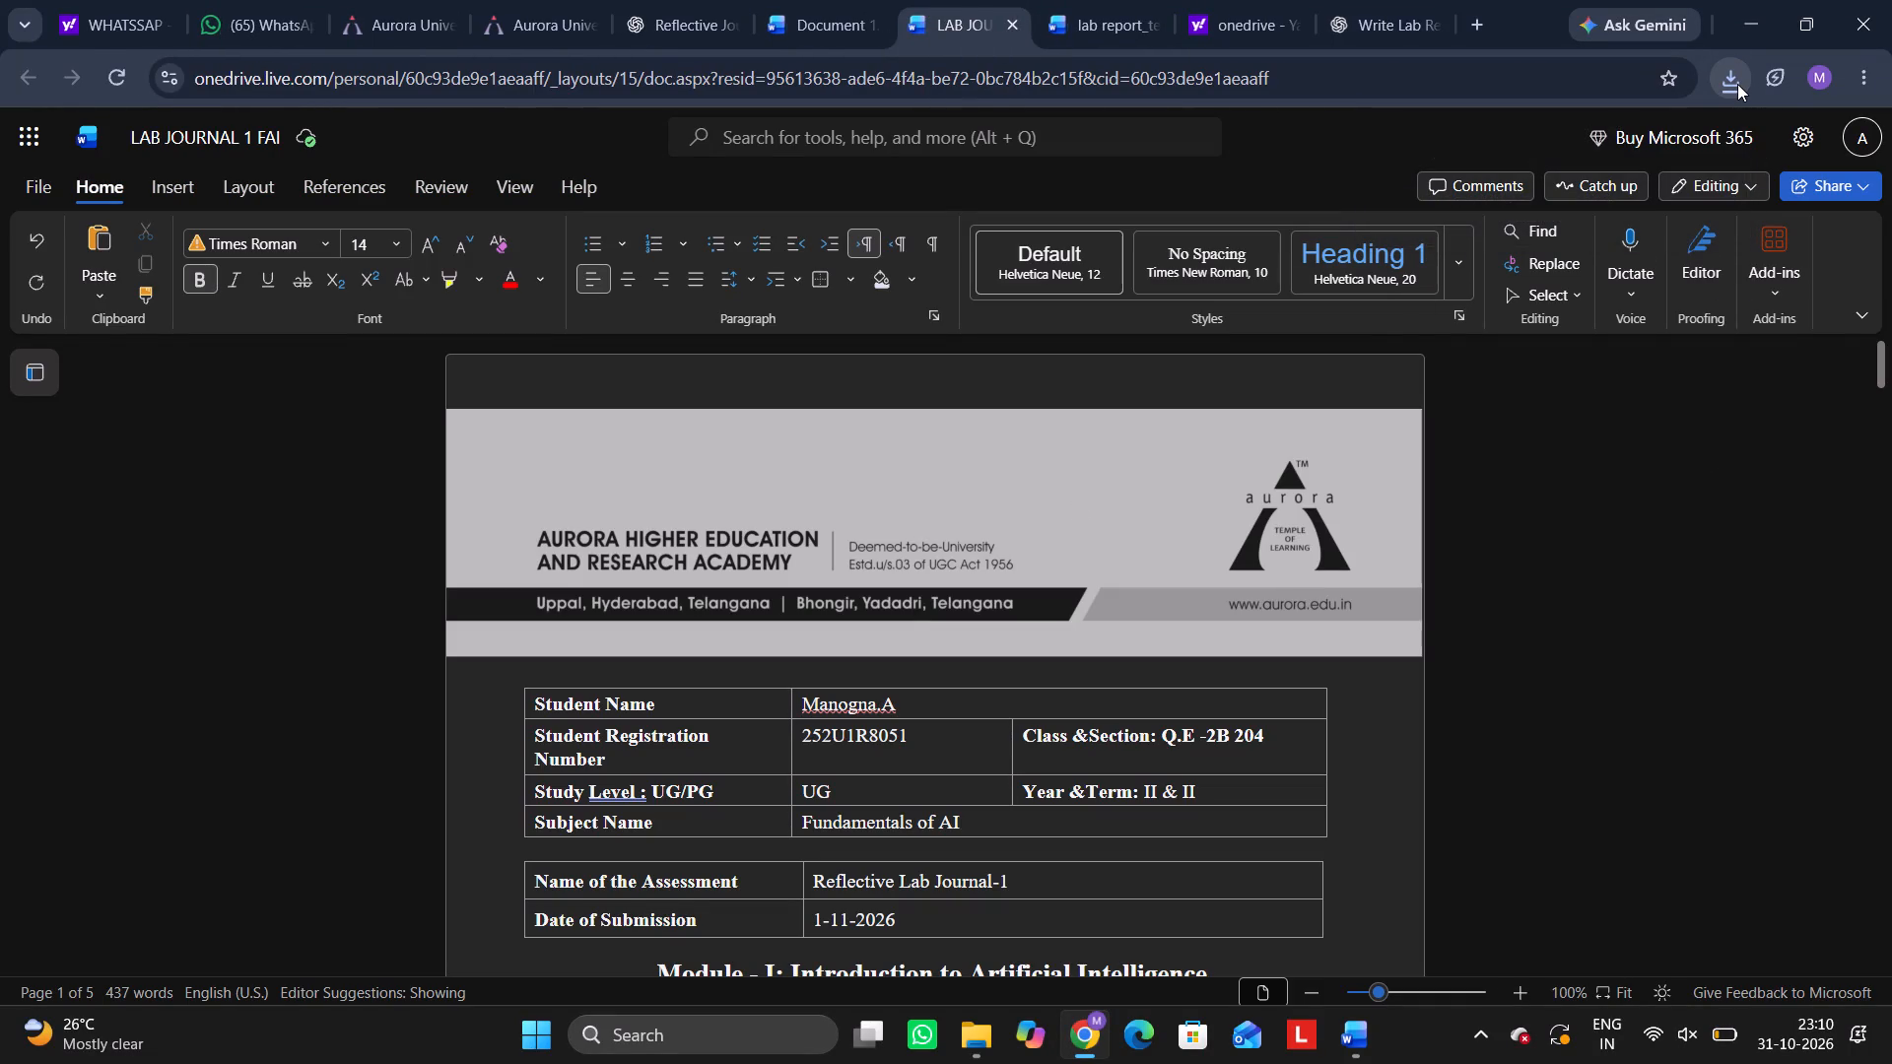
{"action": "double_click", "coordinate": [1574, 180]}
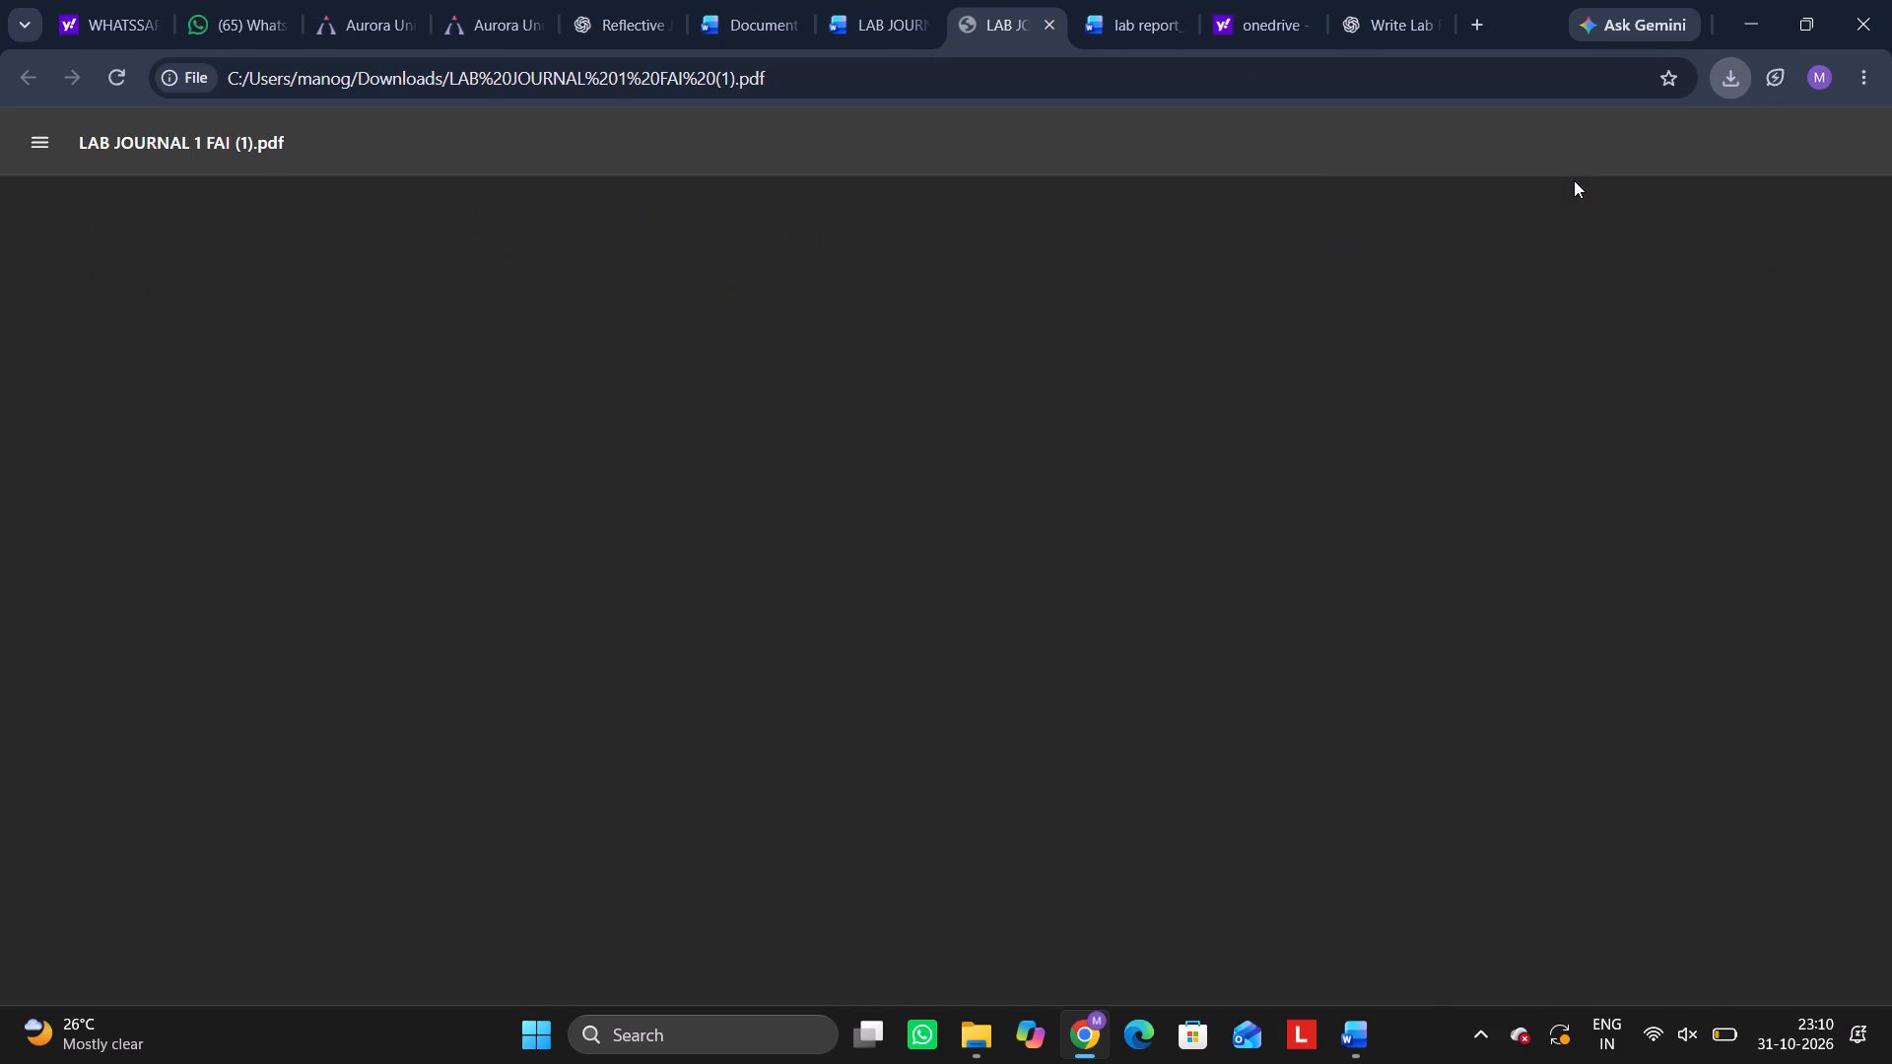
{"action": "scroll", "coordinate": [1088, 664], "scroll_direction": "down", "scroll_amount": 2}
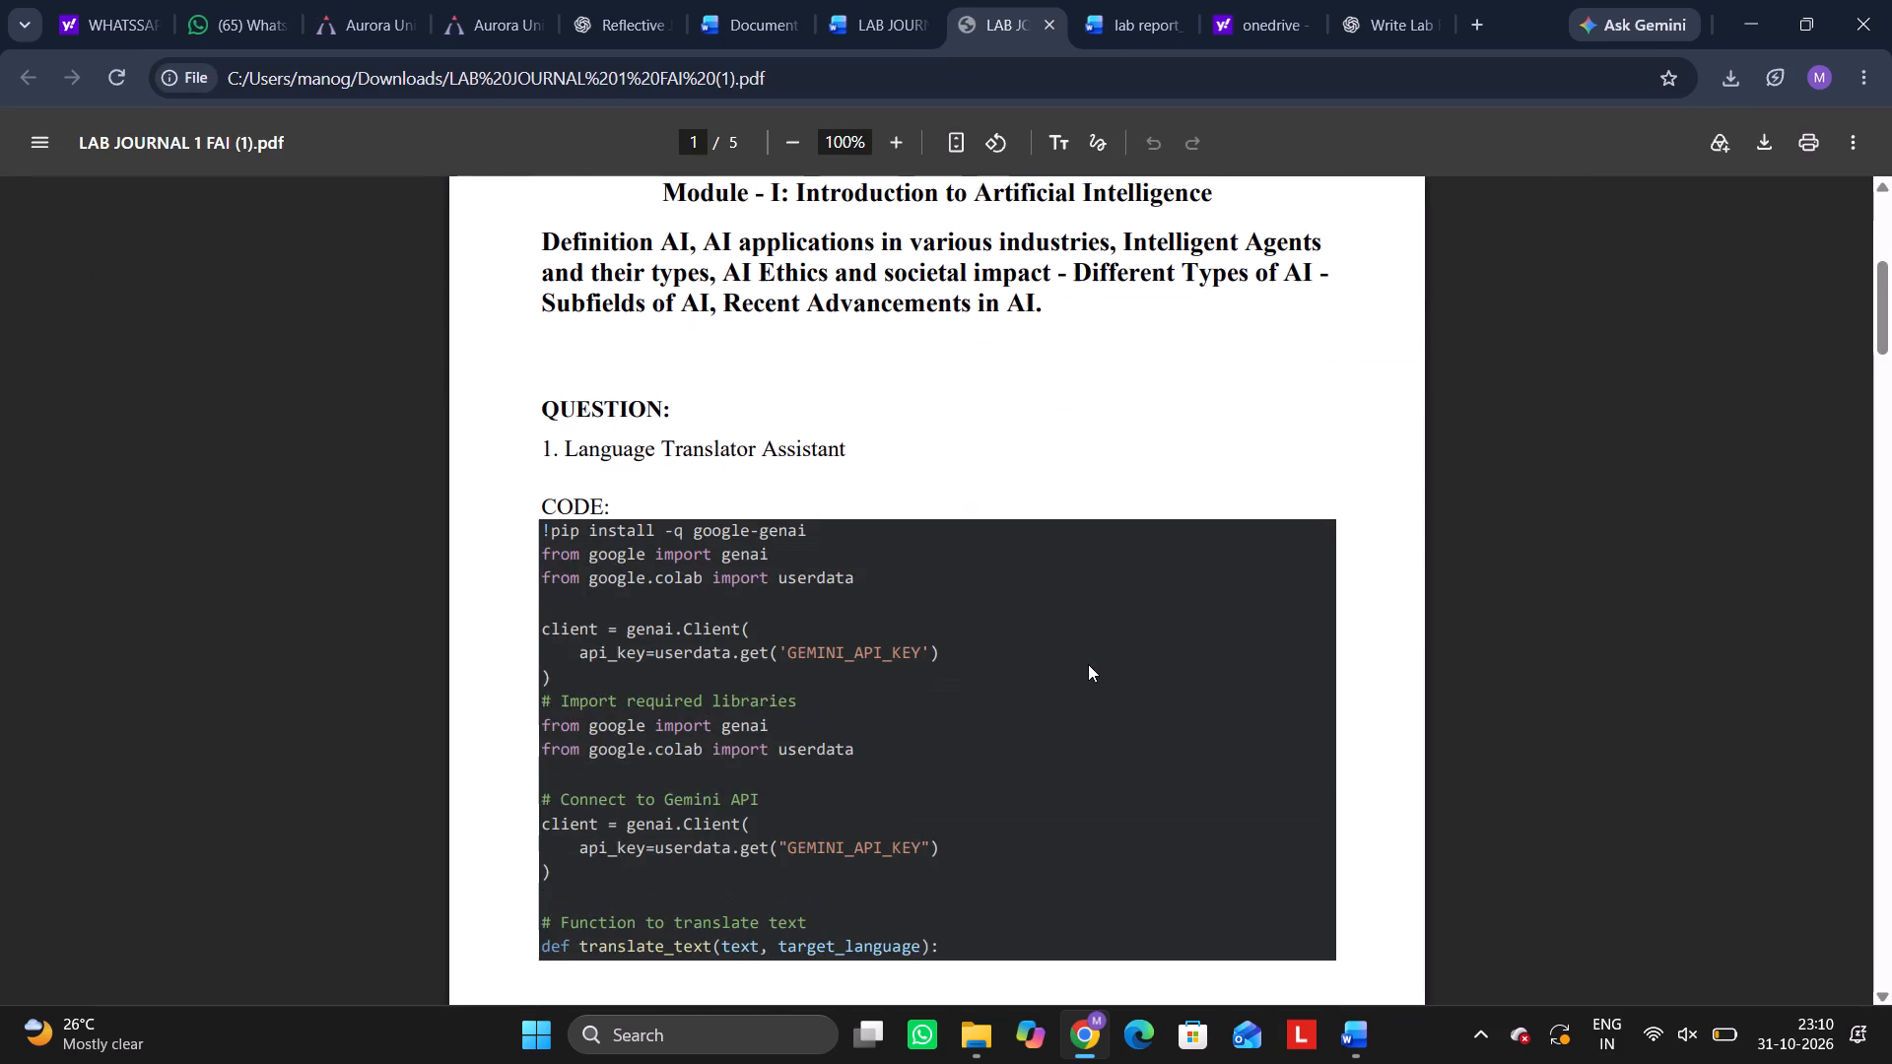
{"action": "scroll", "coordinate": [1088, 664], "scroll_direction": "down", "scroll_amount": 8}
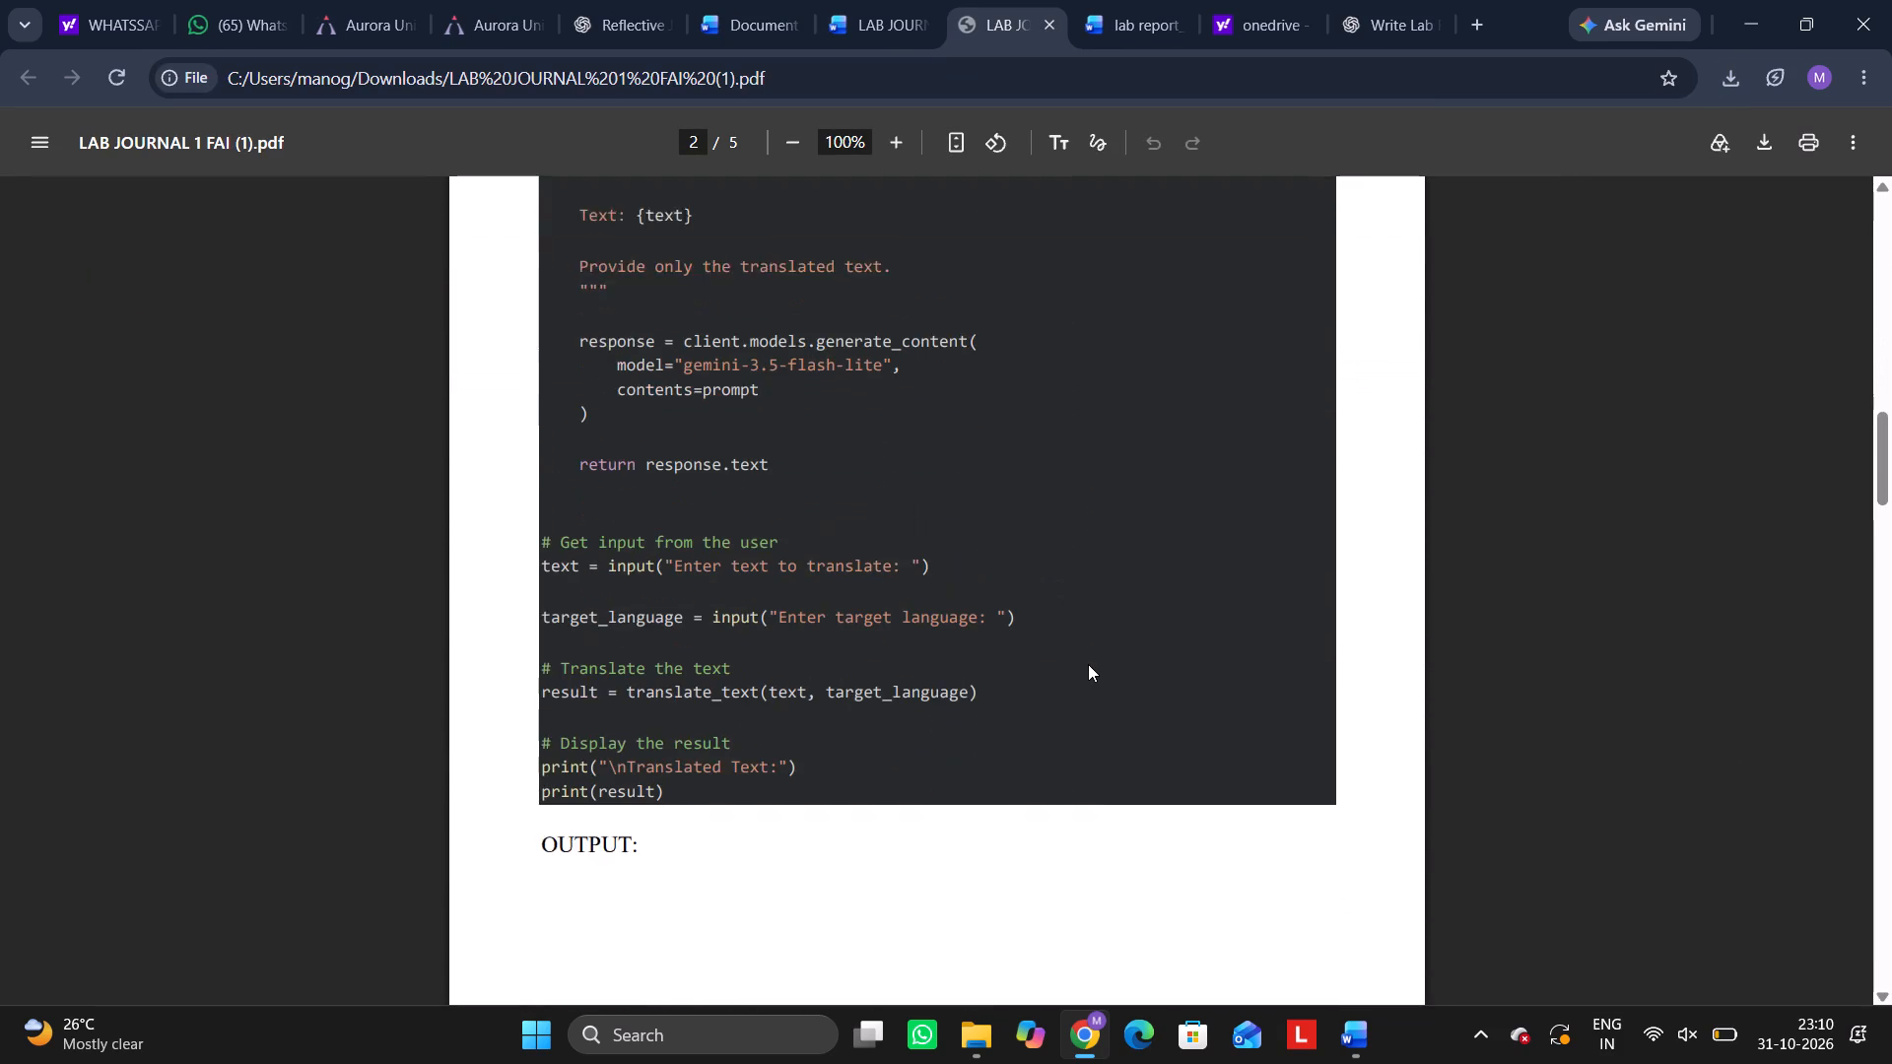
{"action": "scroll", "coordinate": [1088, 664], "scroll_direction": "down", "scroll_amount": 8}
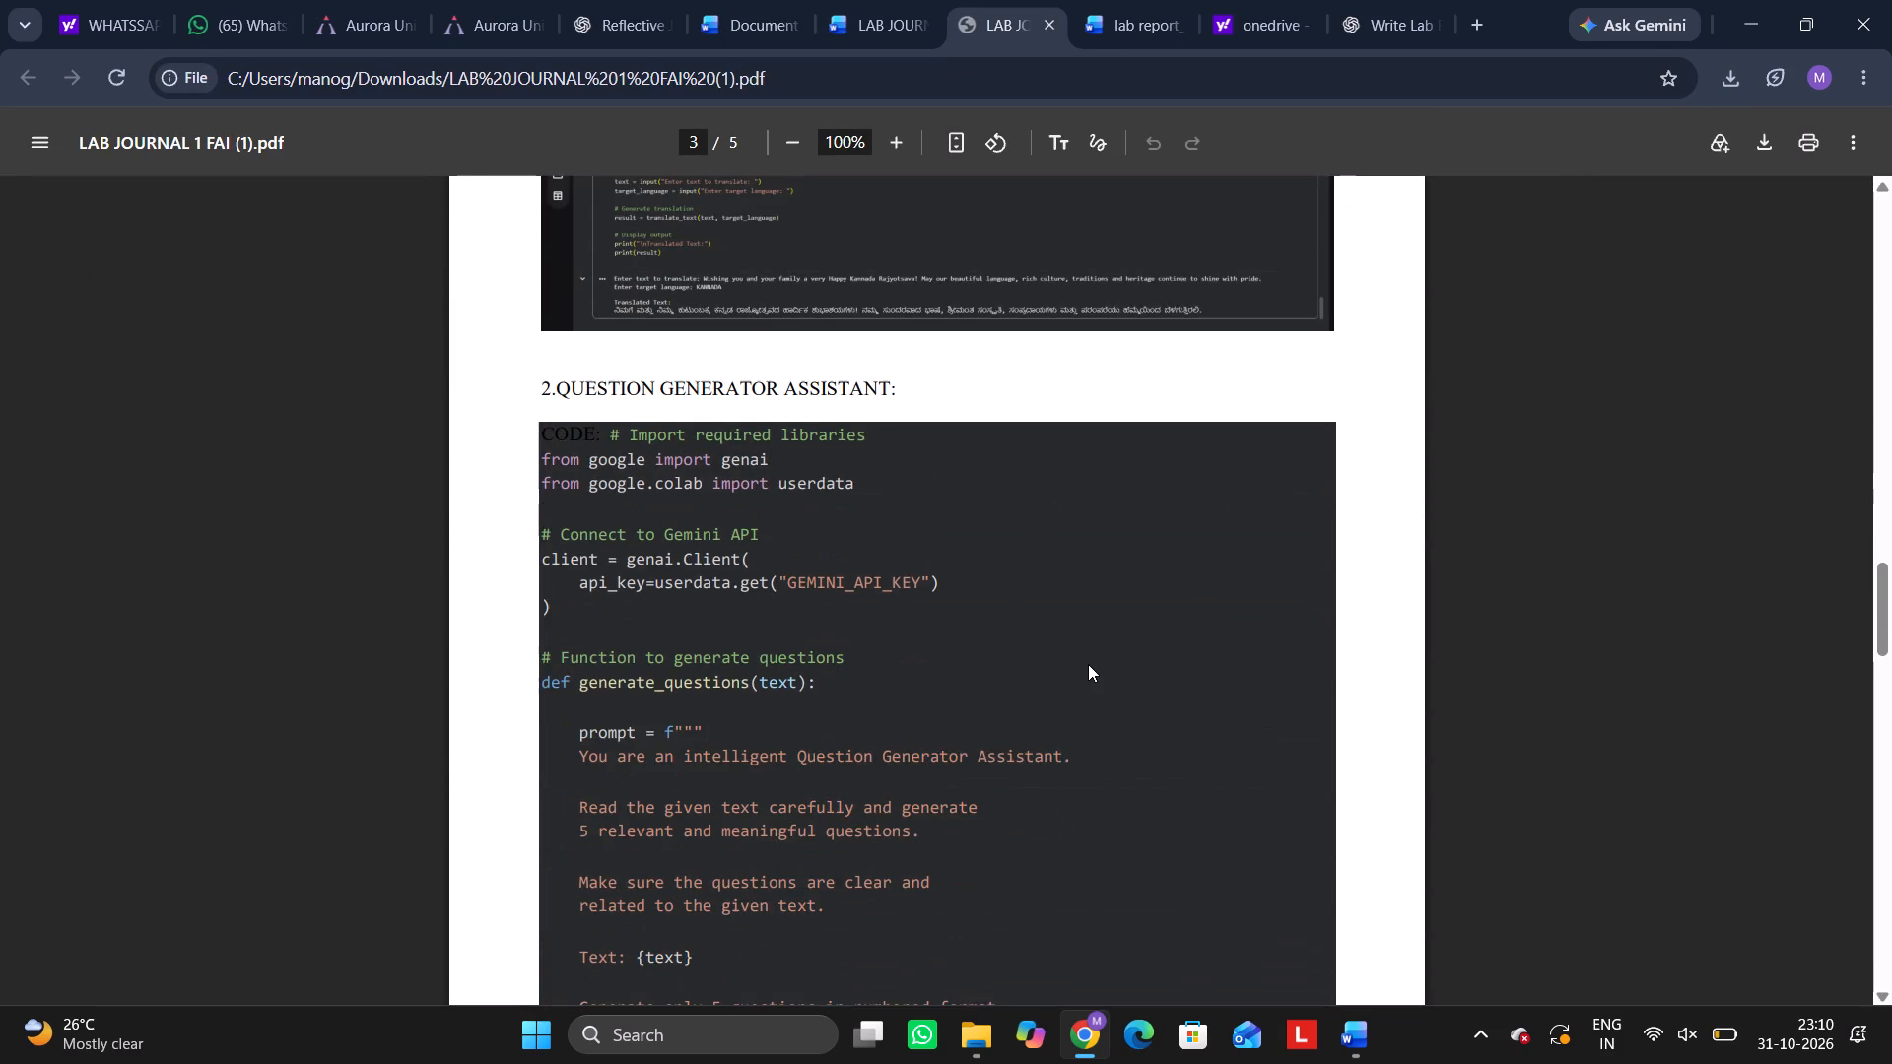
{"action": "scroll", "coordinate": [1088, 664], "scroll_direction": "down", "scroll_amount": 13}
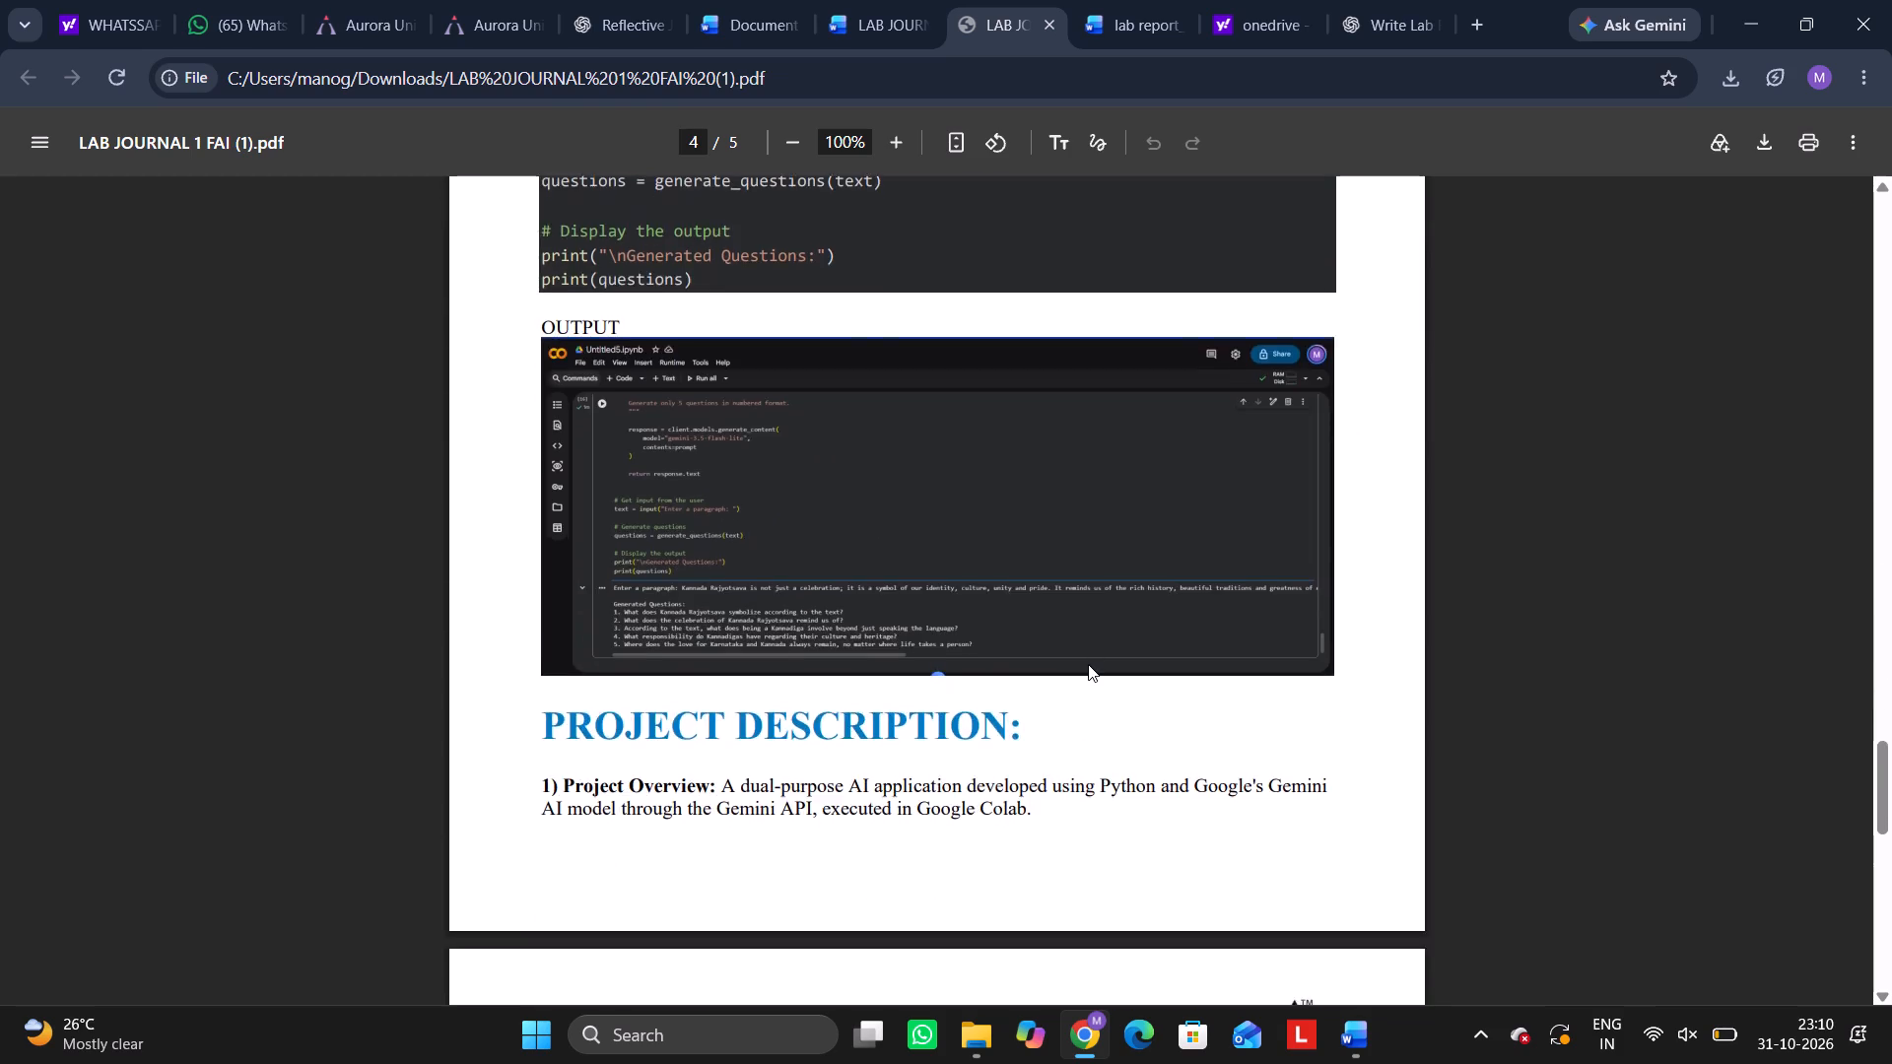
{"action": "scroll", "coordinate": [1088, 664], "scroll_direction": "down", "scroll_amount": 2}
{"action": "scroll", "coordinate": [1088, 664], "scroll_direction": "up", "scroll_amount": 6}
{"action": "scroll", "coordinate": [1088, 664], "scroll_direction": "down", "scroll_amount": 2}
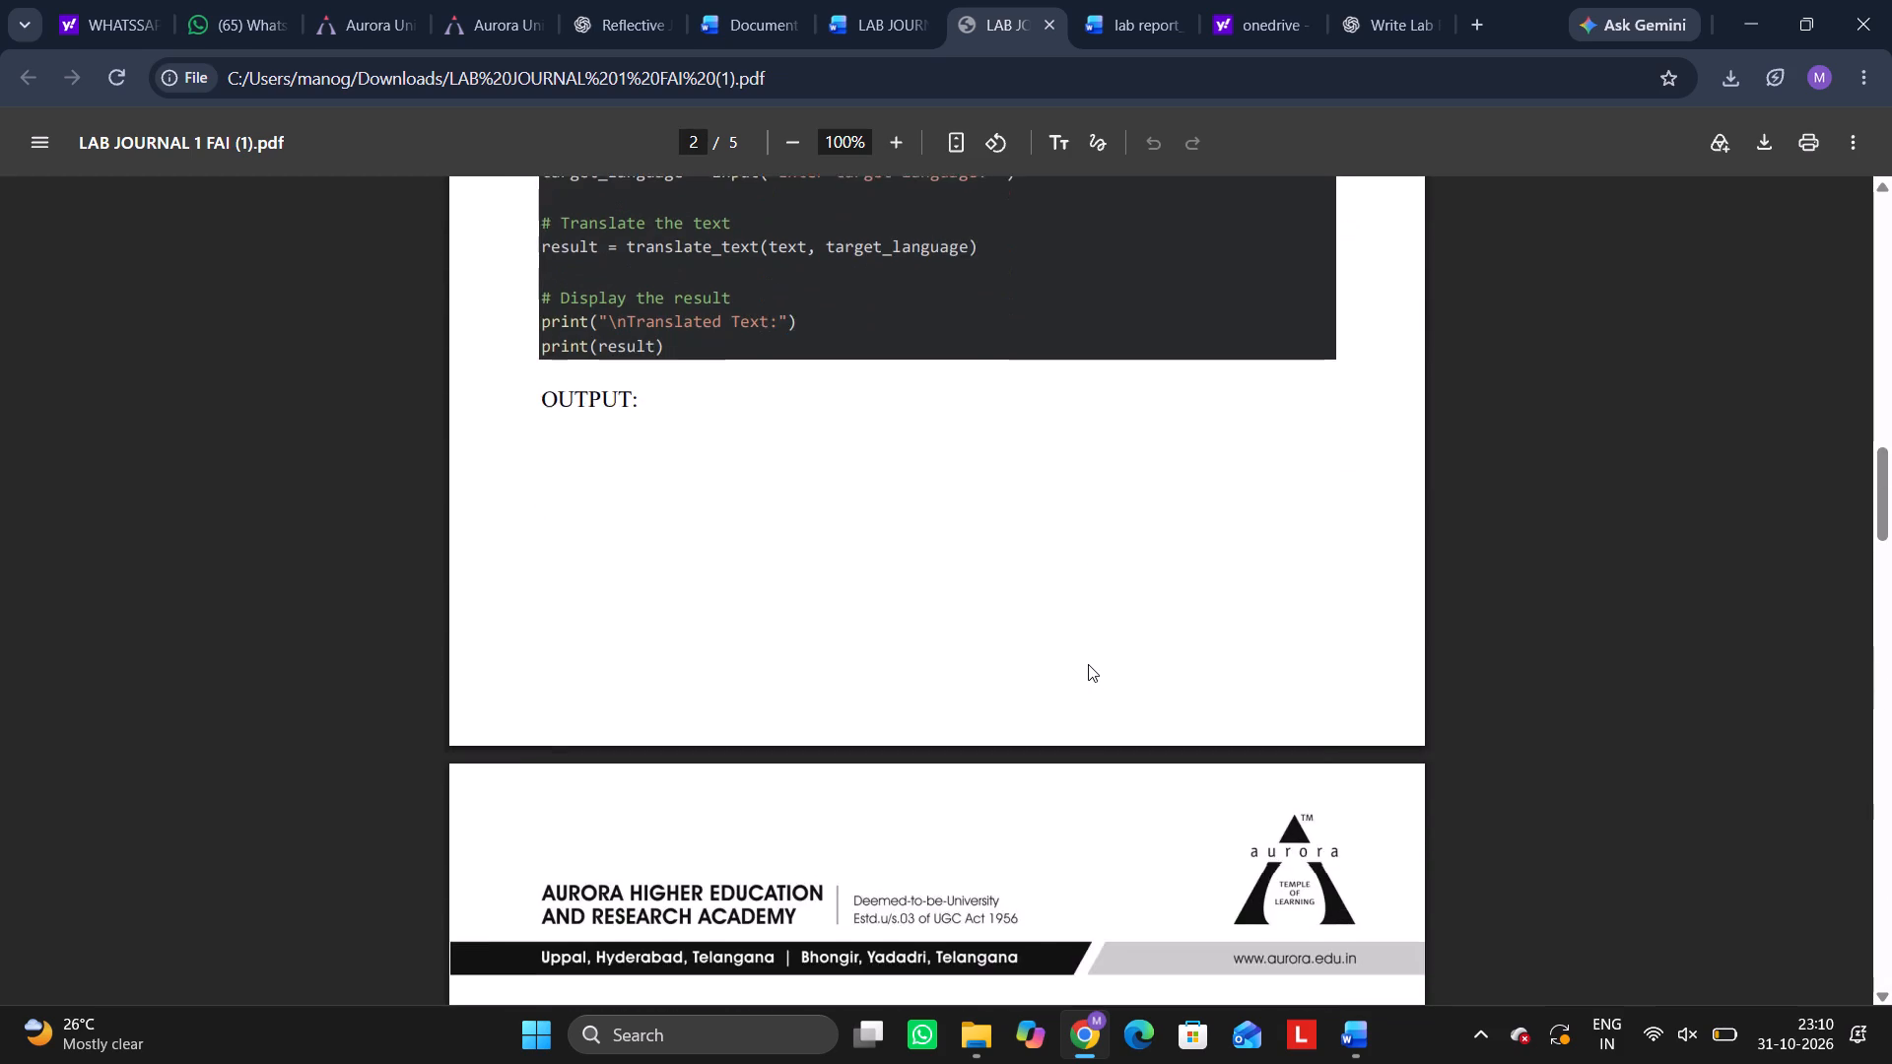
{"action": "scroll", "coordinate": [1088, 664], "scroll_direction": "down", "scroll_amount": 8}
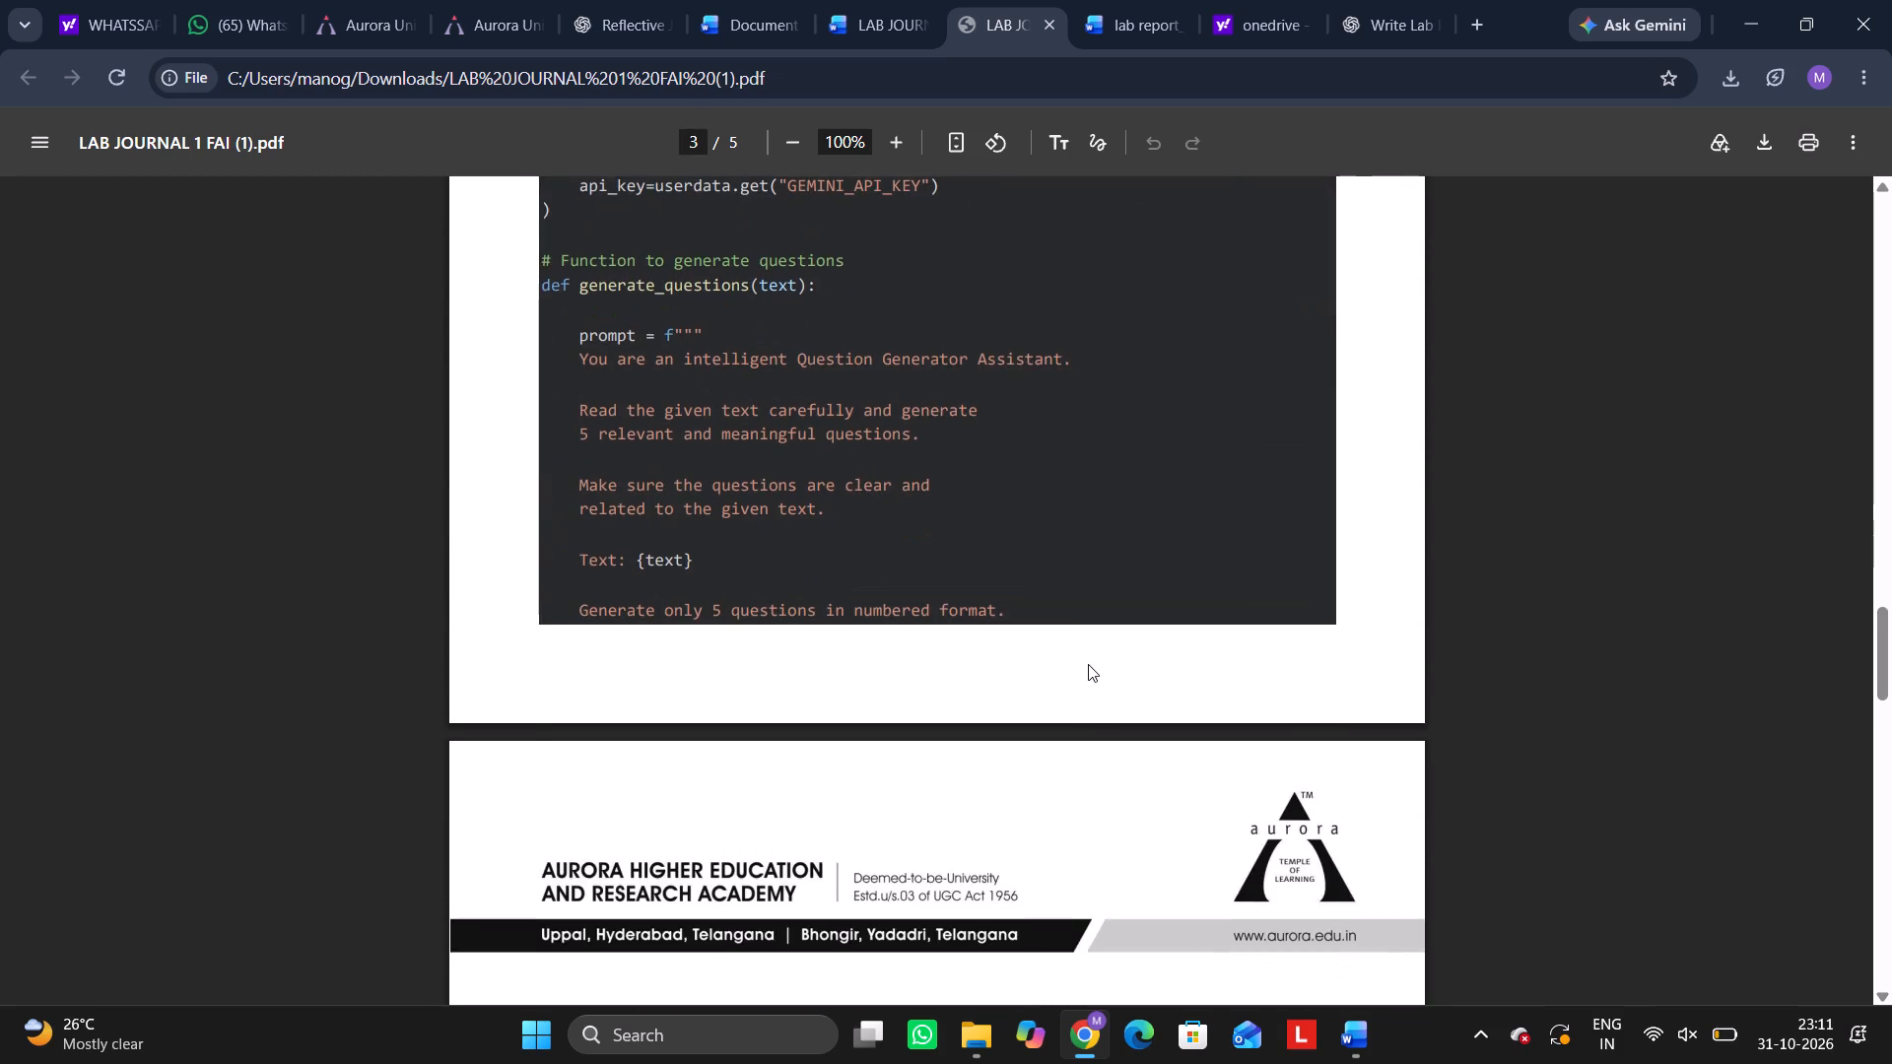
{"action": "scroll", "coordinate": [1088, 664], "scroll_direction": "down", "scroll_amount": 2}
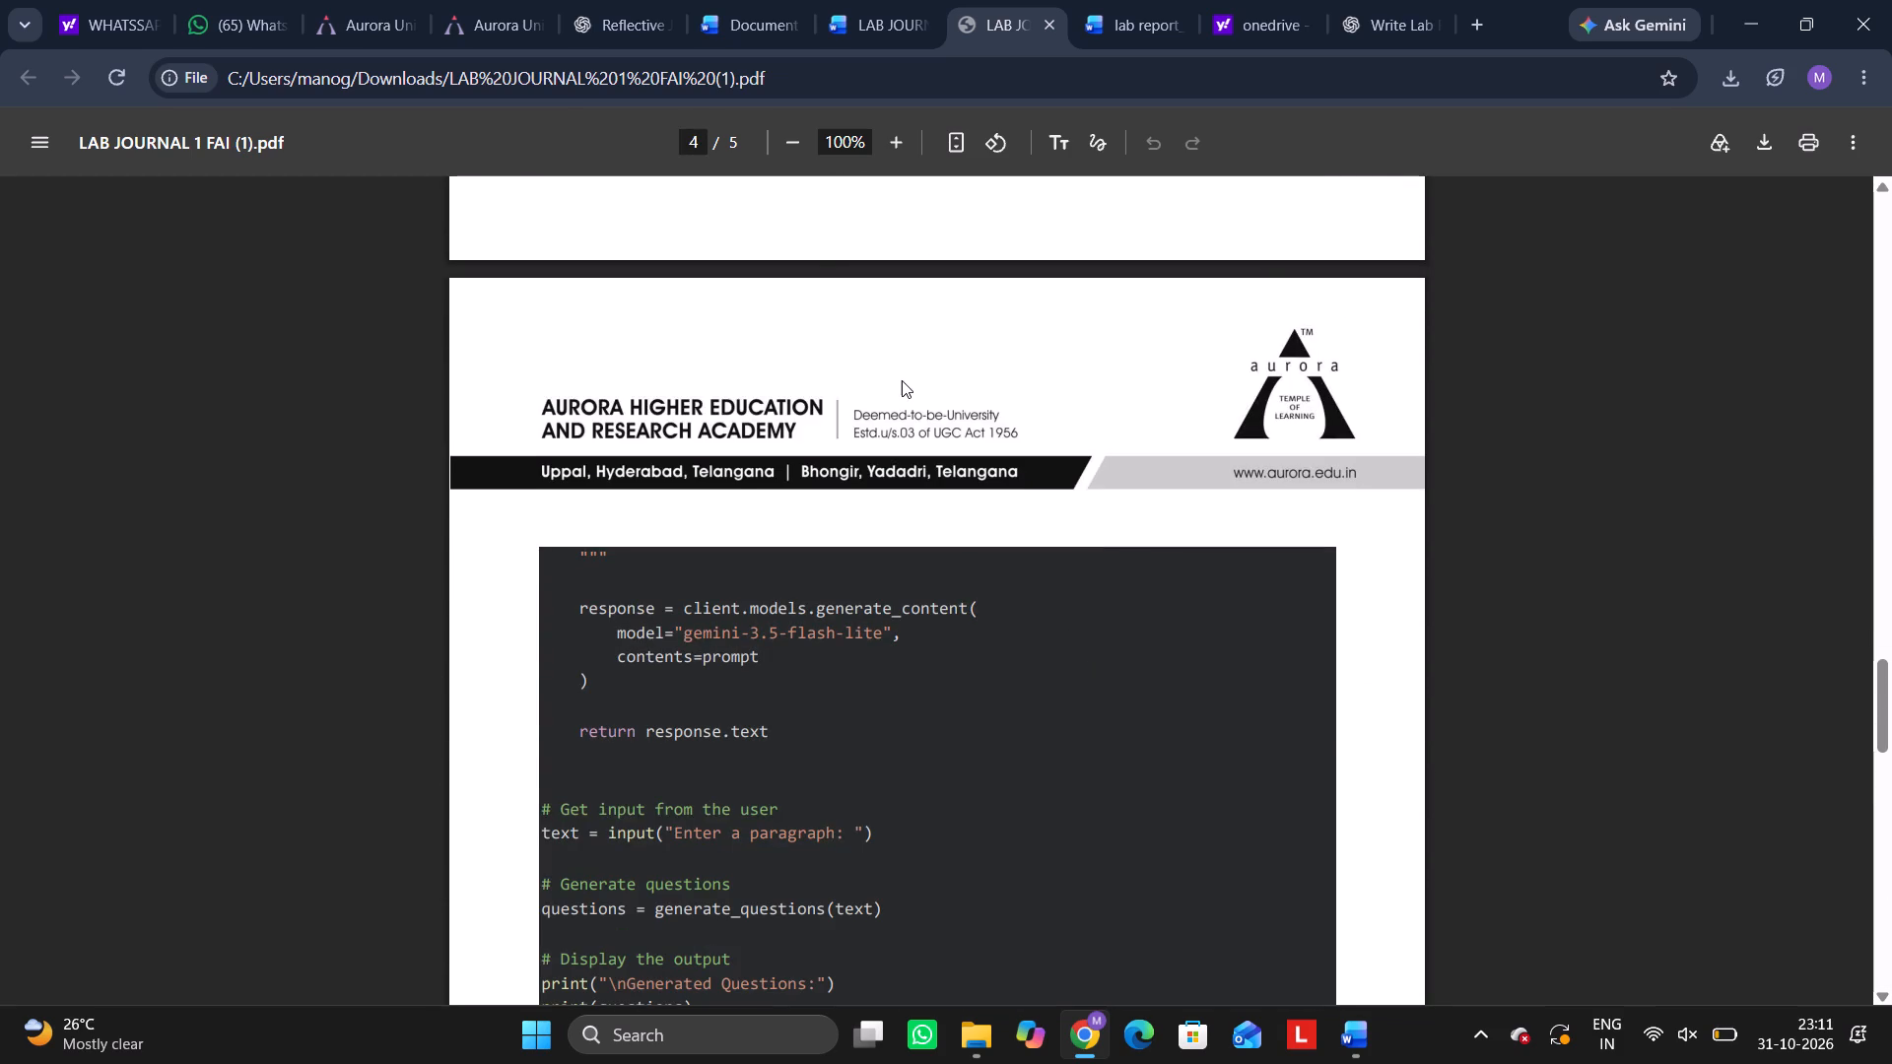
Check the remaining code and the project description points on the last pages of the exported LAB JOURNAL 1 FAI PDF.
{"action": "scroll", "coordinate": [902, 380], "scroll_direction": "down", "scroll_amount": 6}
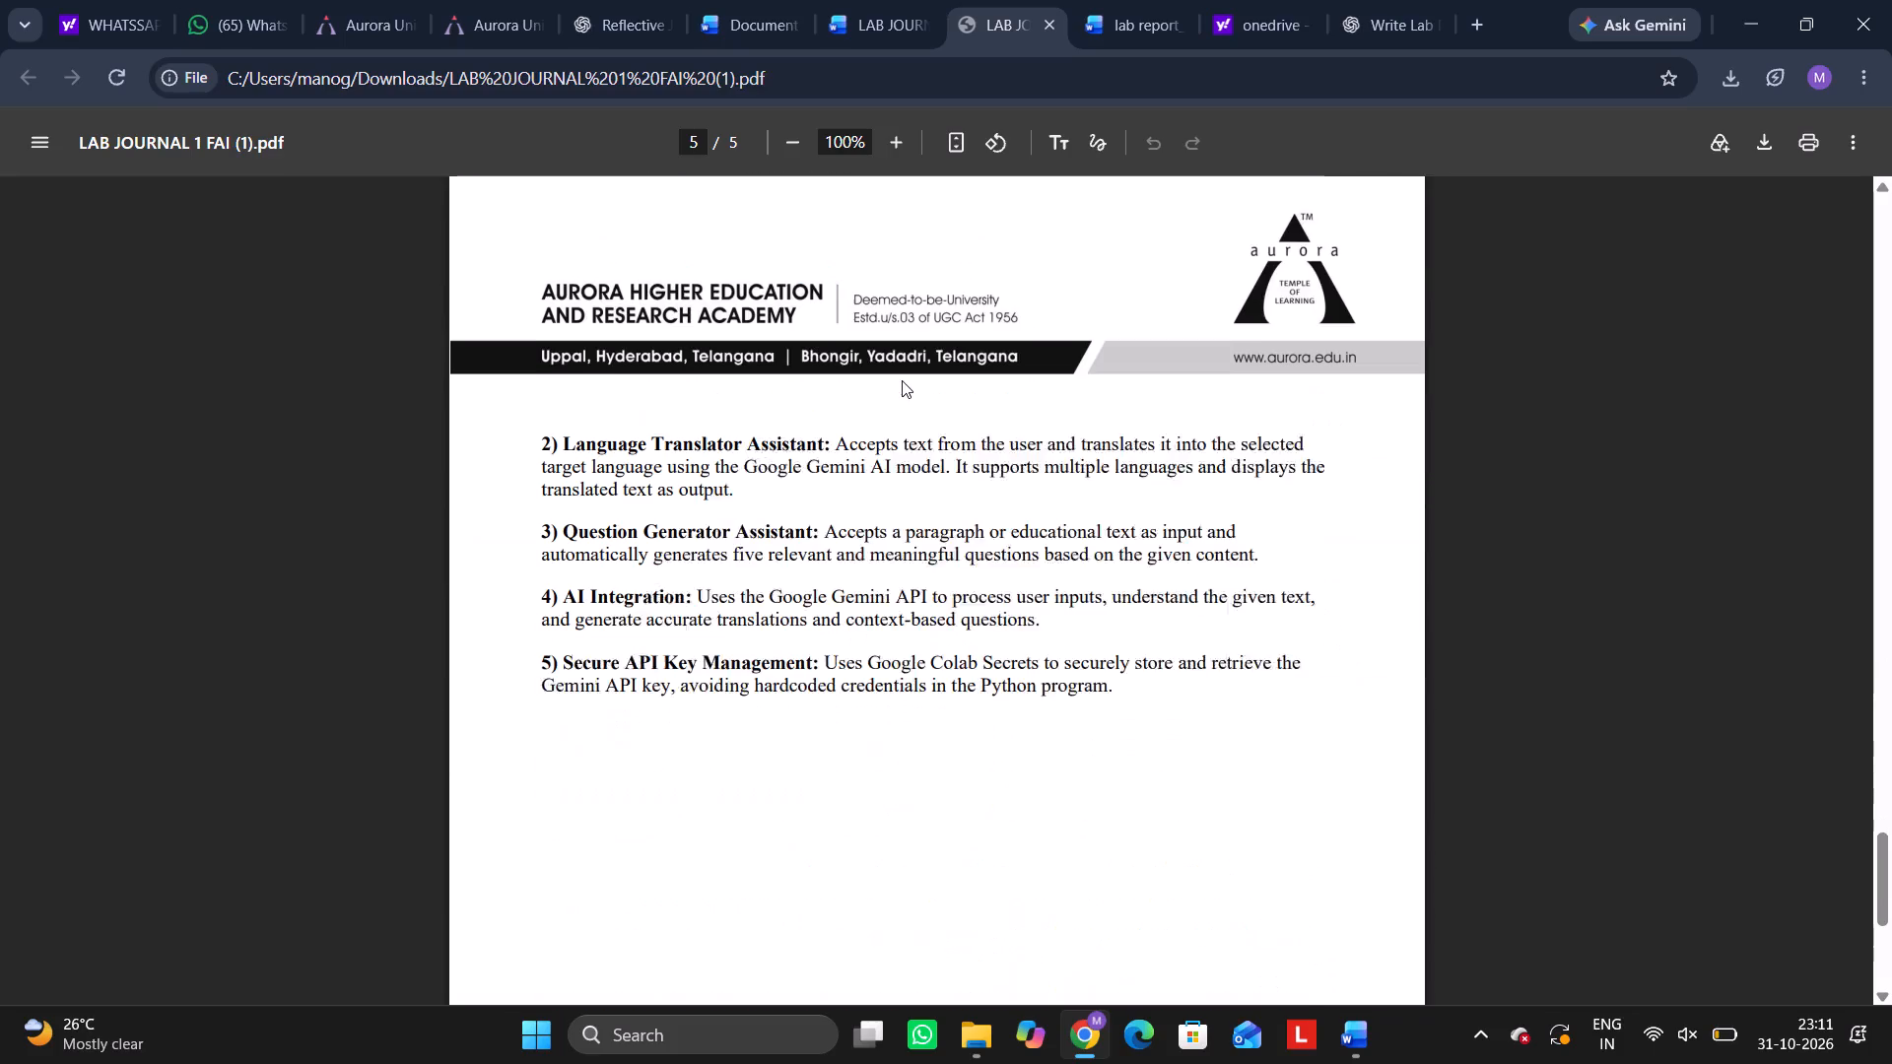
{"action": "scroll", "coordinate": [902, 380], "scroll_direction": "down", "scroll_amount": 2}
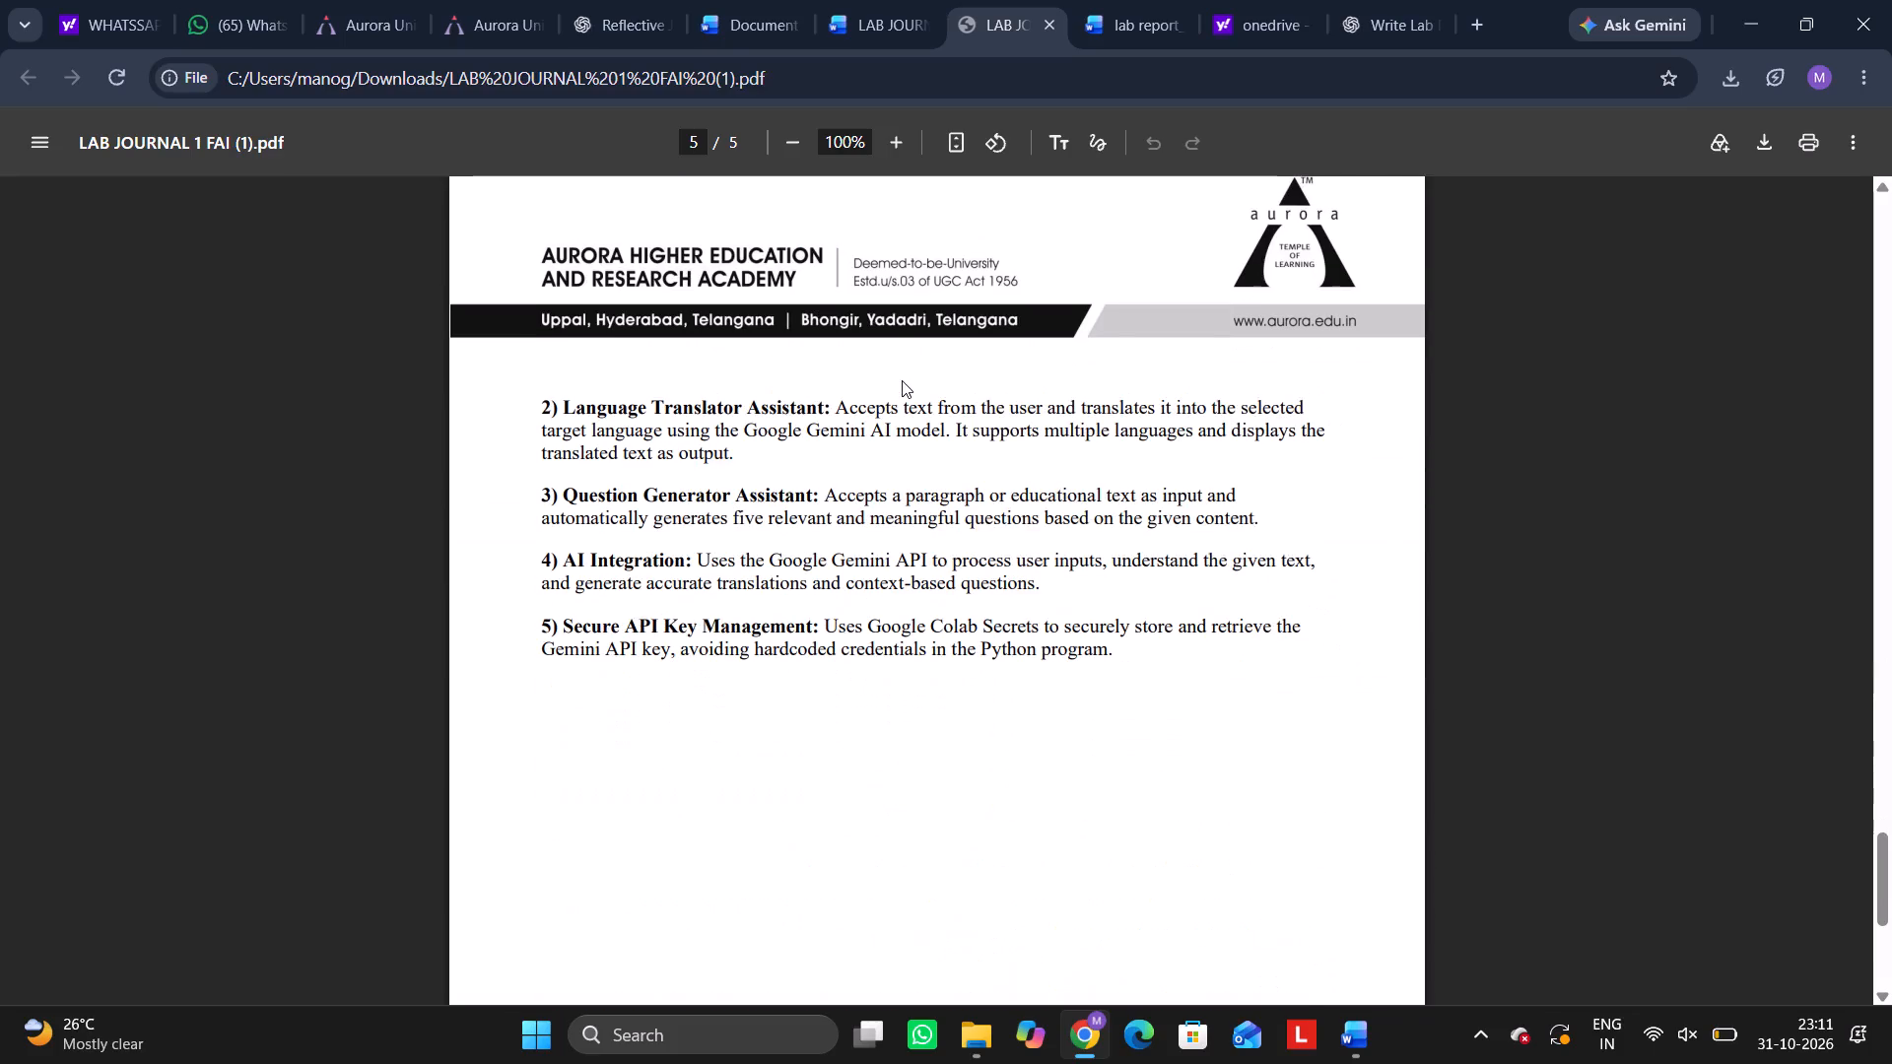
Search the web for Google Colab in a new tab, go to the Colab site and open the recent notebook Untitled5.ipynb.
{"action": "left_click", "coordinate": [1475, 19]}
{"action": "type", "text": "google"}
{"action": "key", "text": "space"}
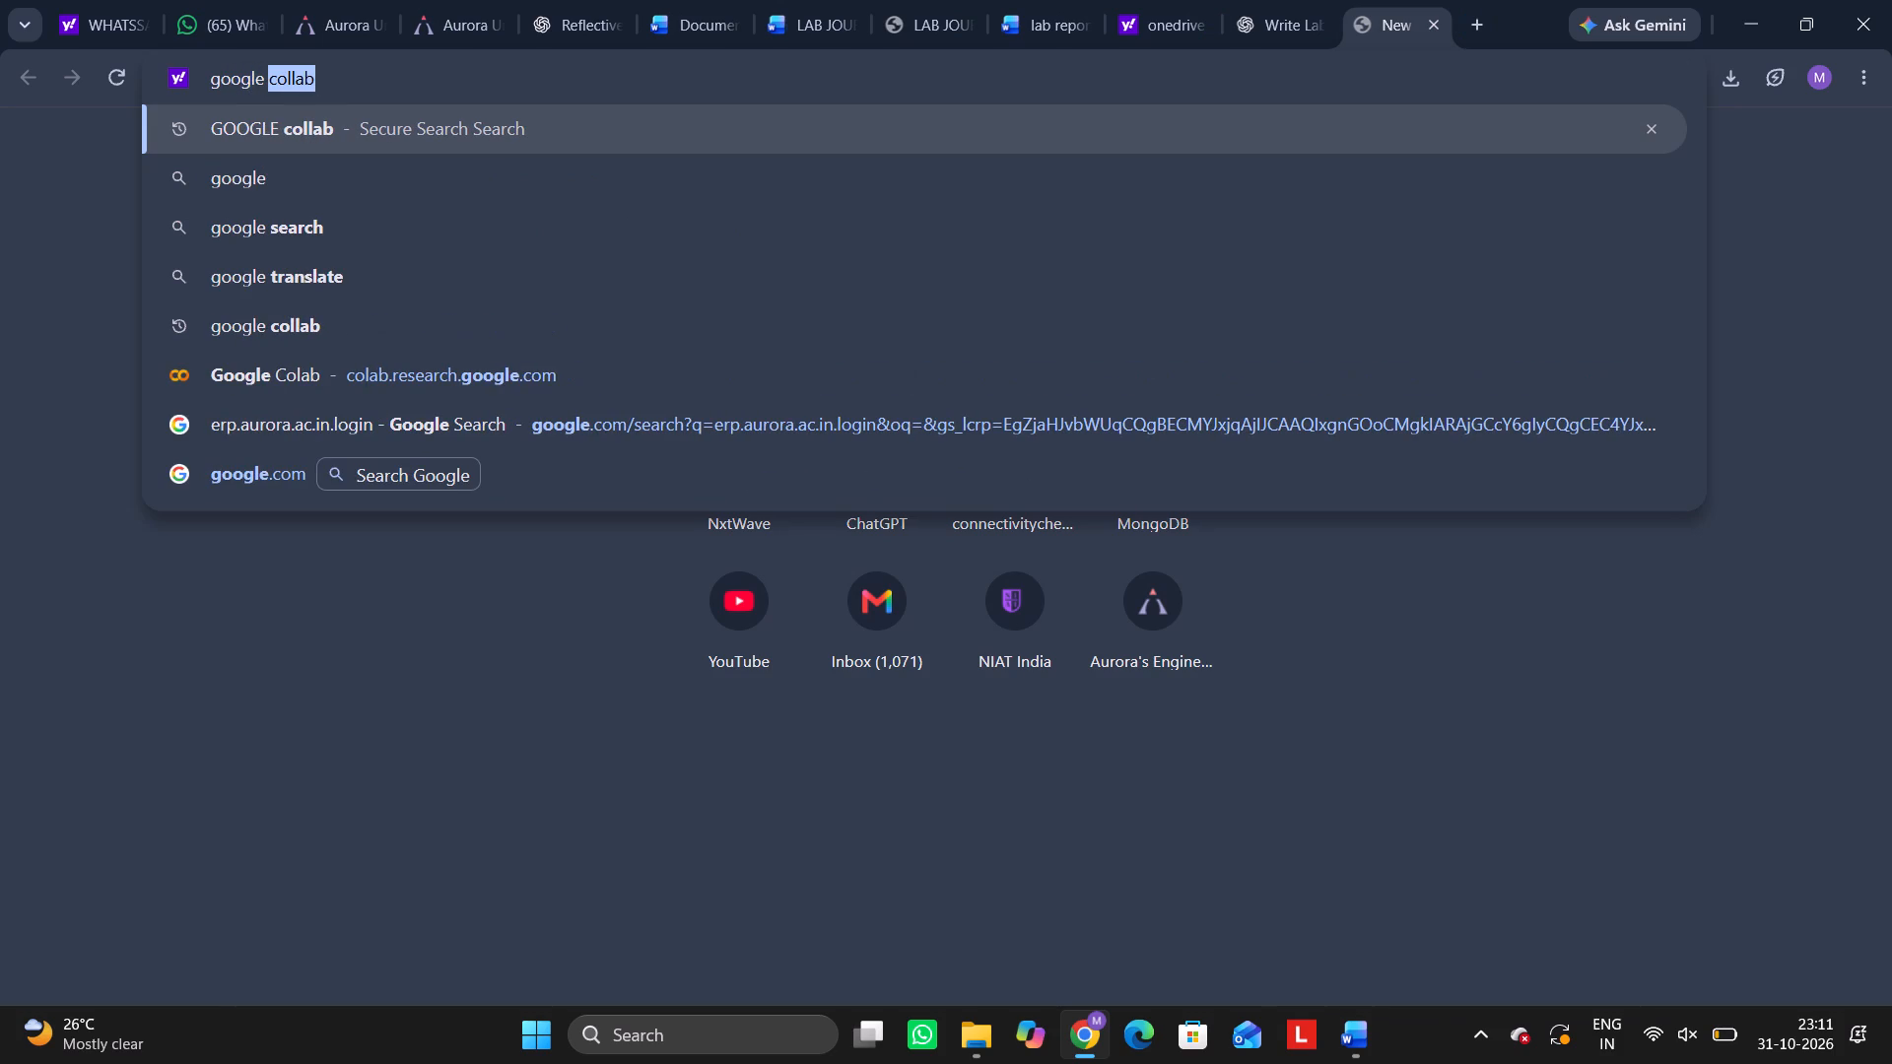
{"action": "key", "text": "Return"}
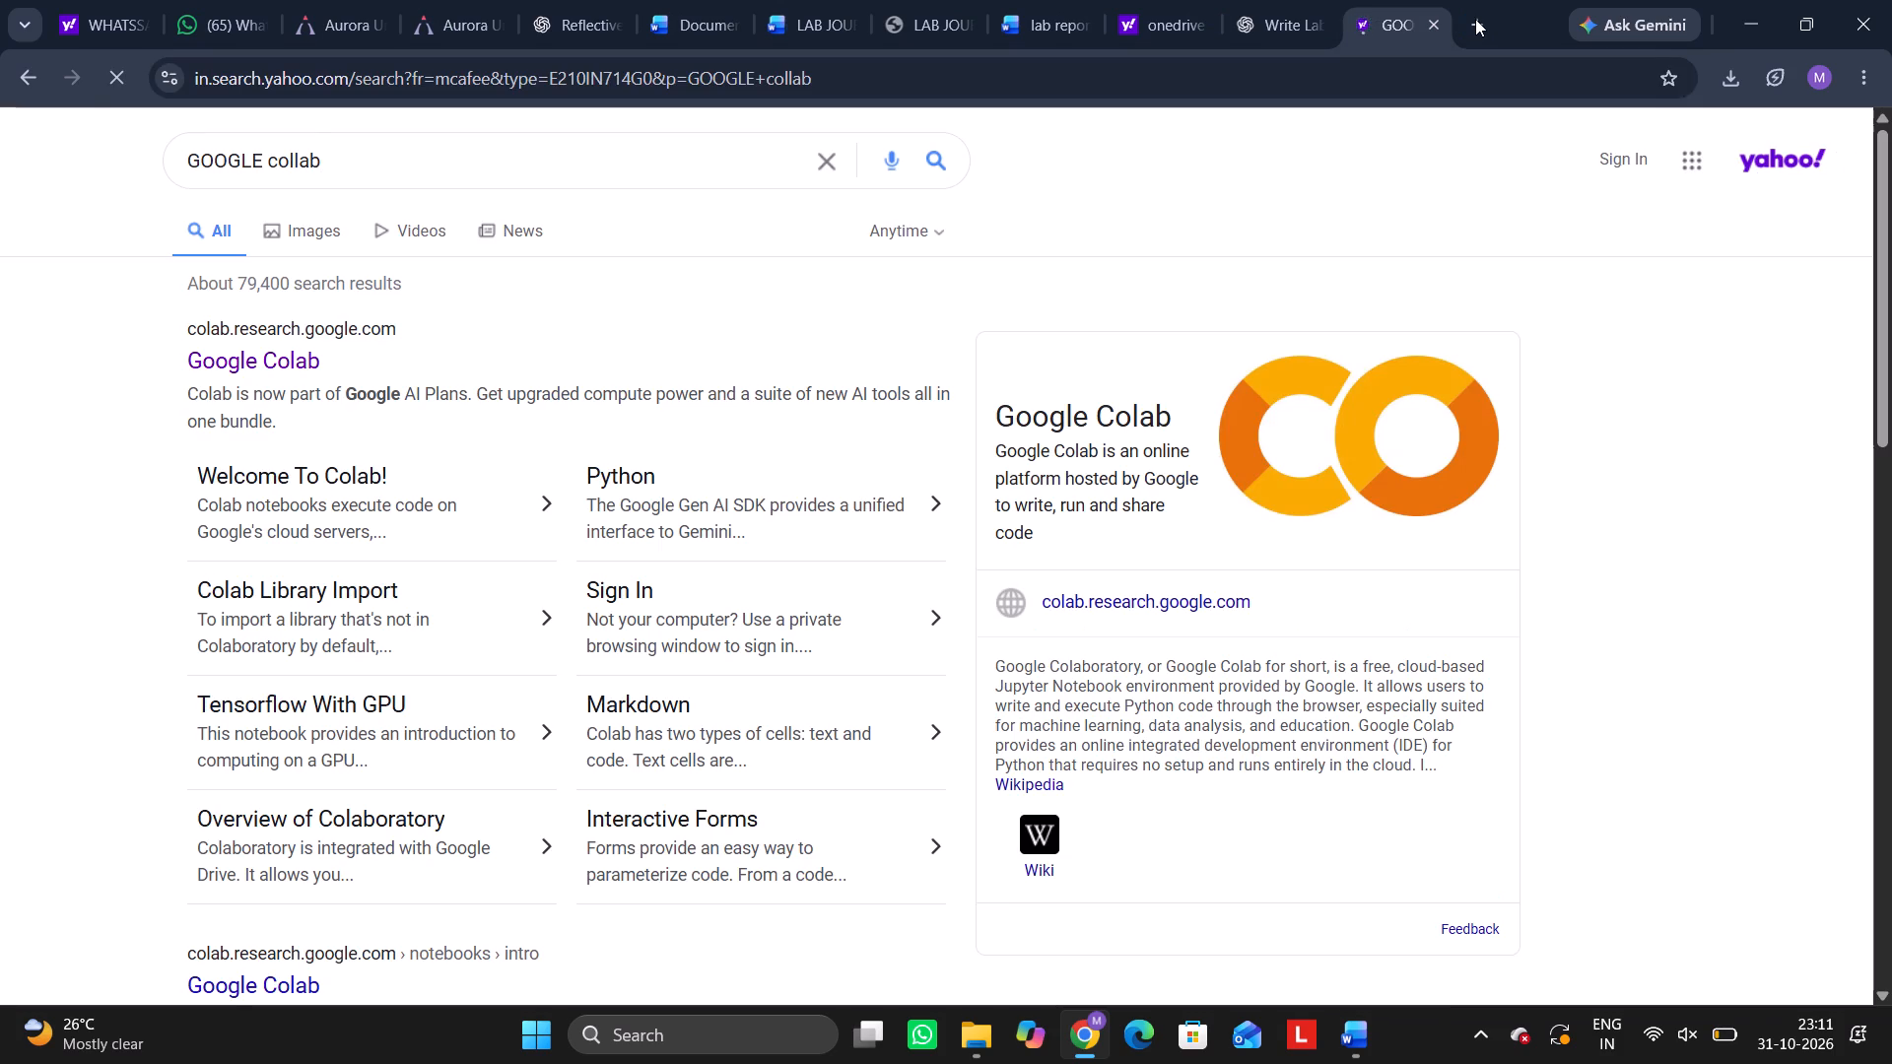
{"action": "left_click", "coordinate": [295, 371]}
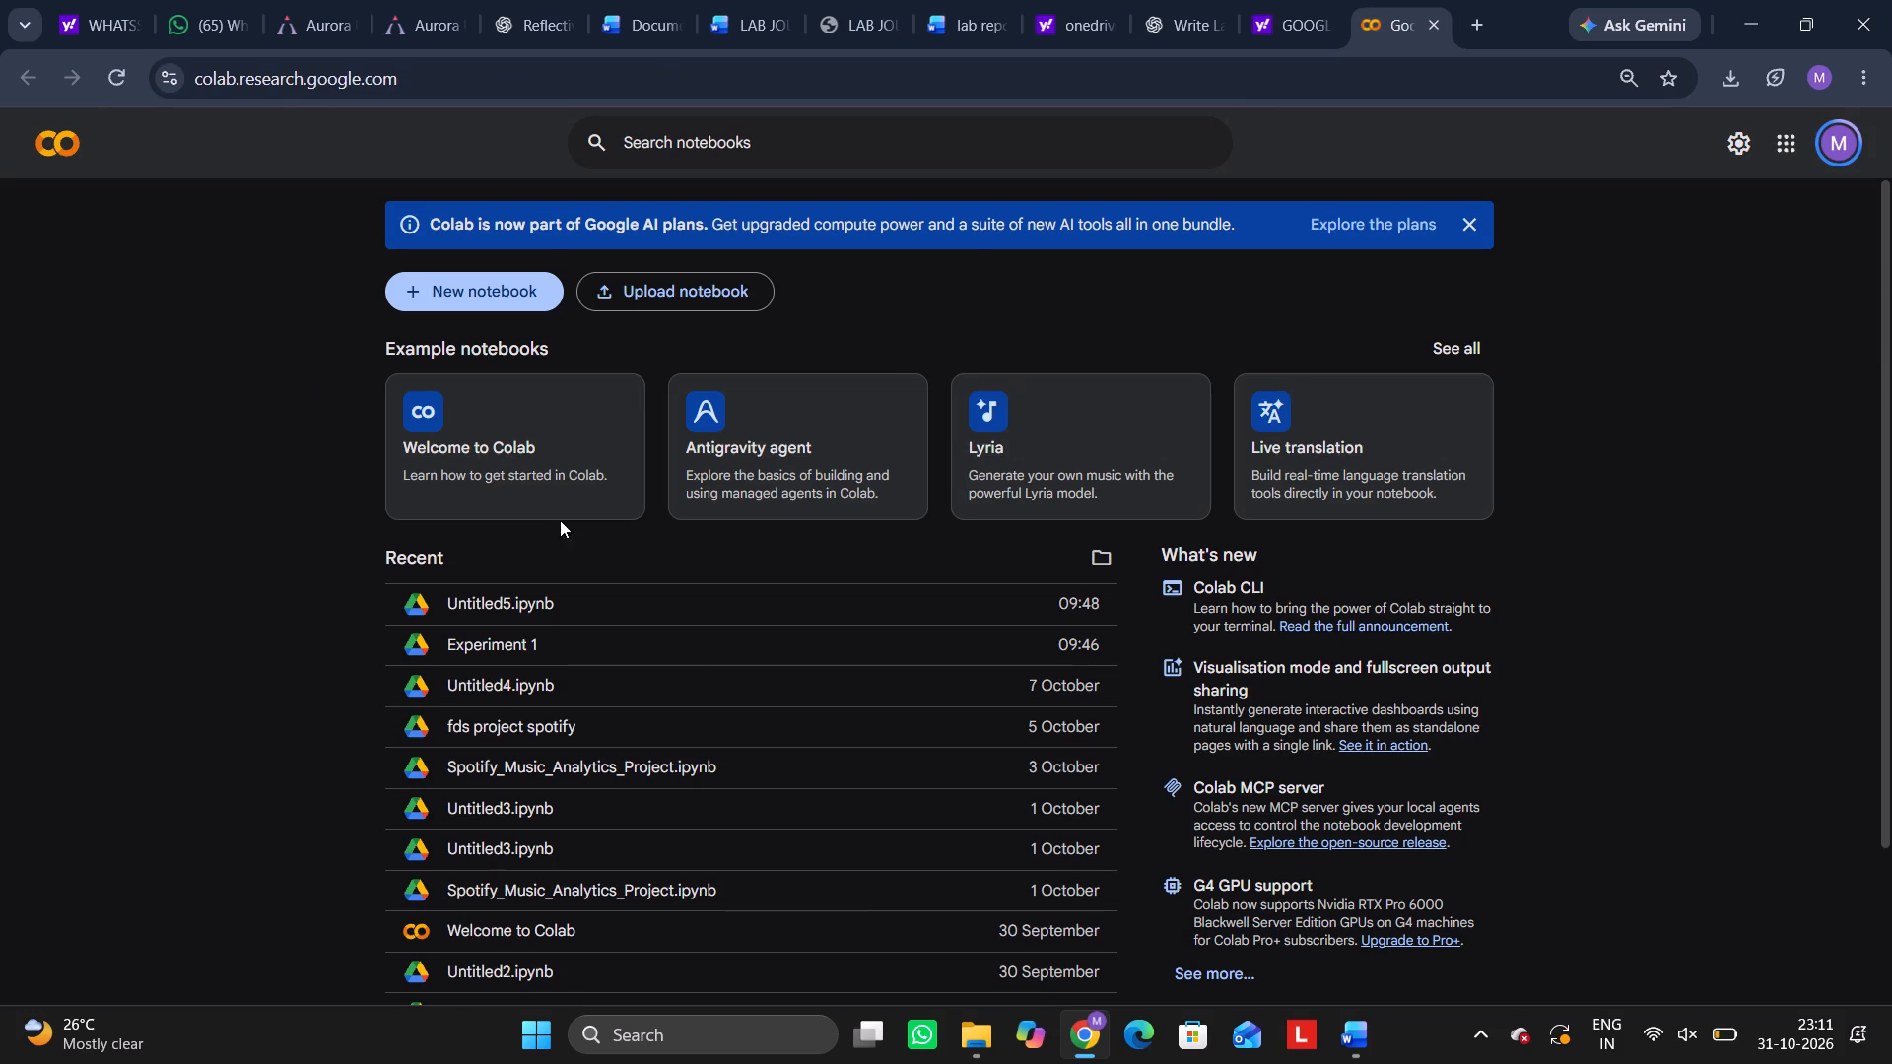
{"action": "left_click", "coordinate": [552, 614]}
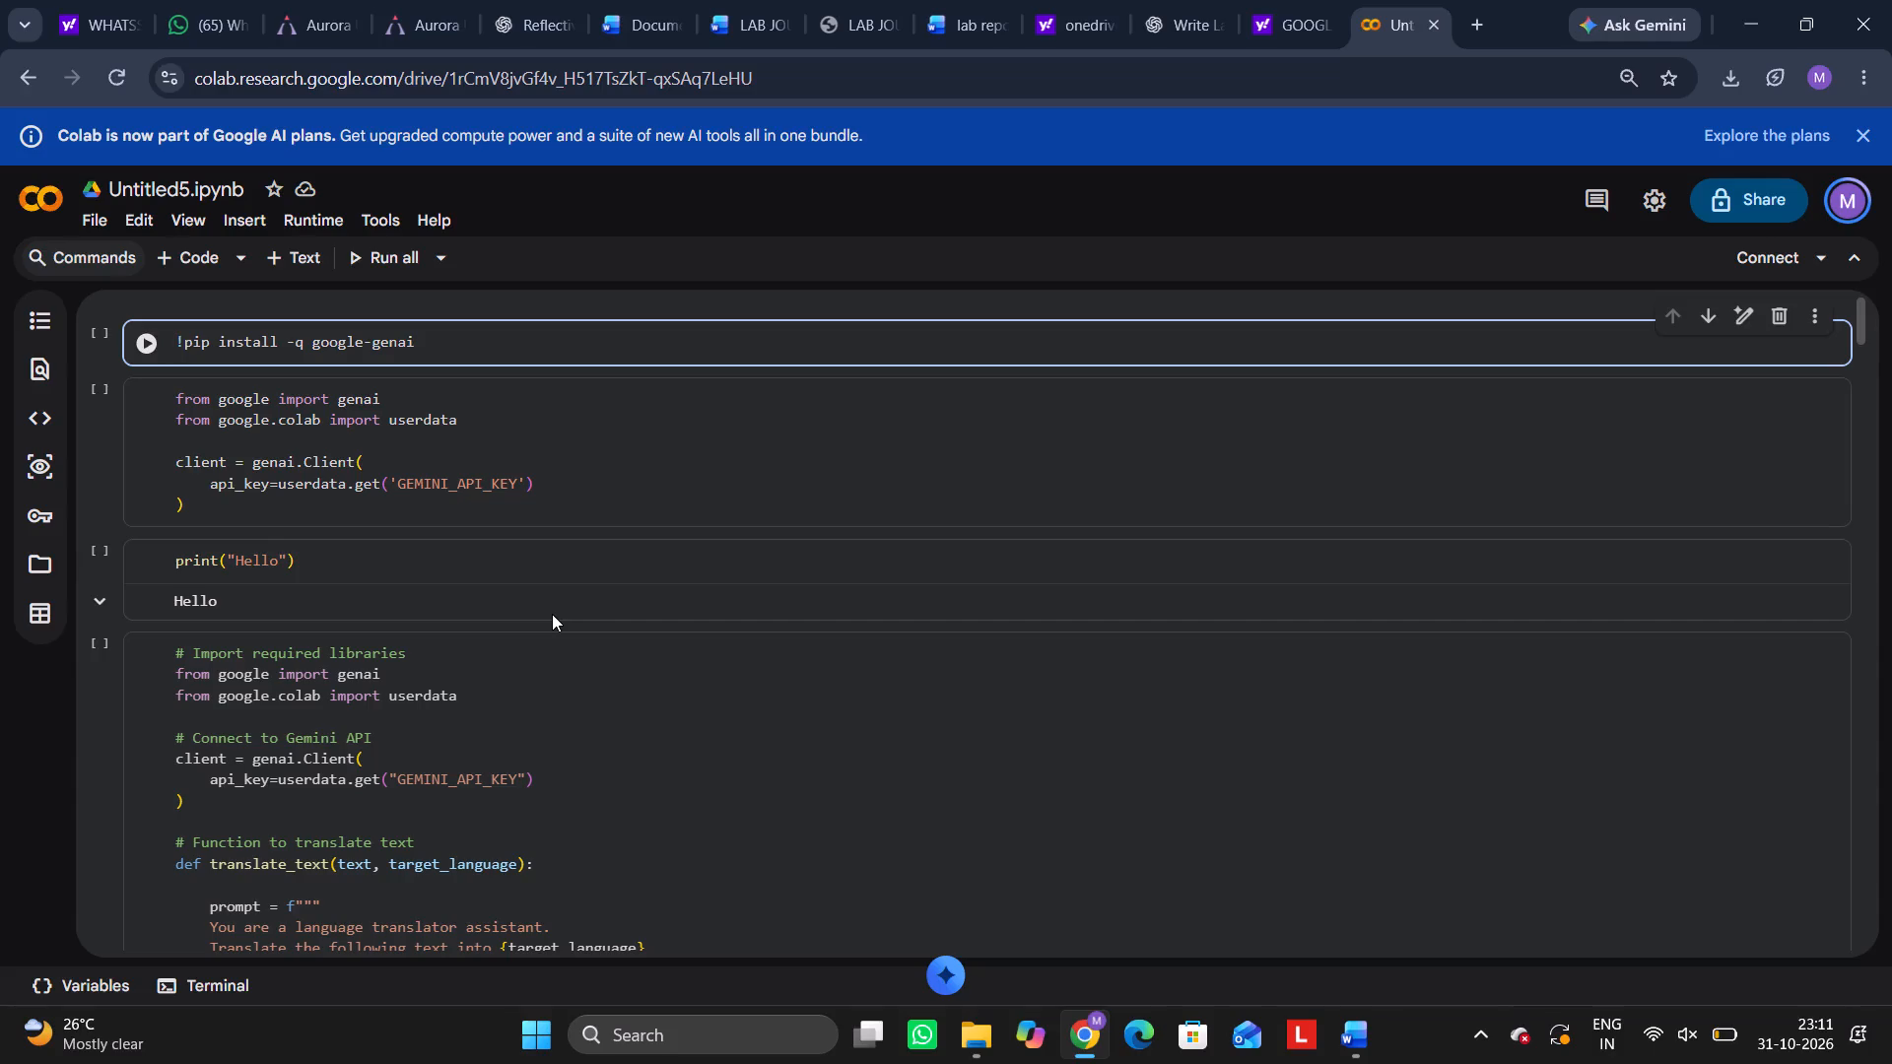
{"action": "left_click", "coordinate": [1776, 216]}
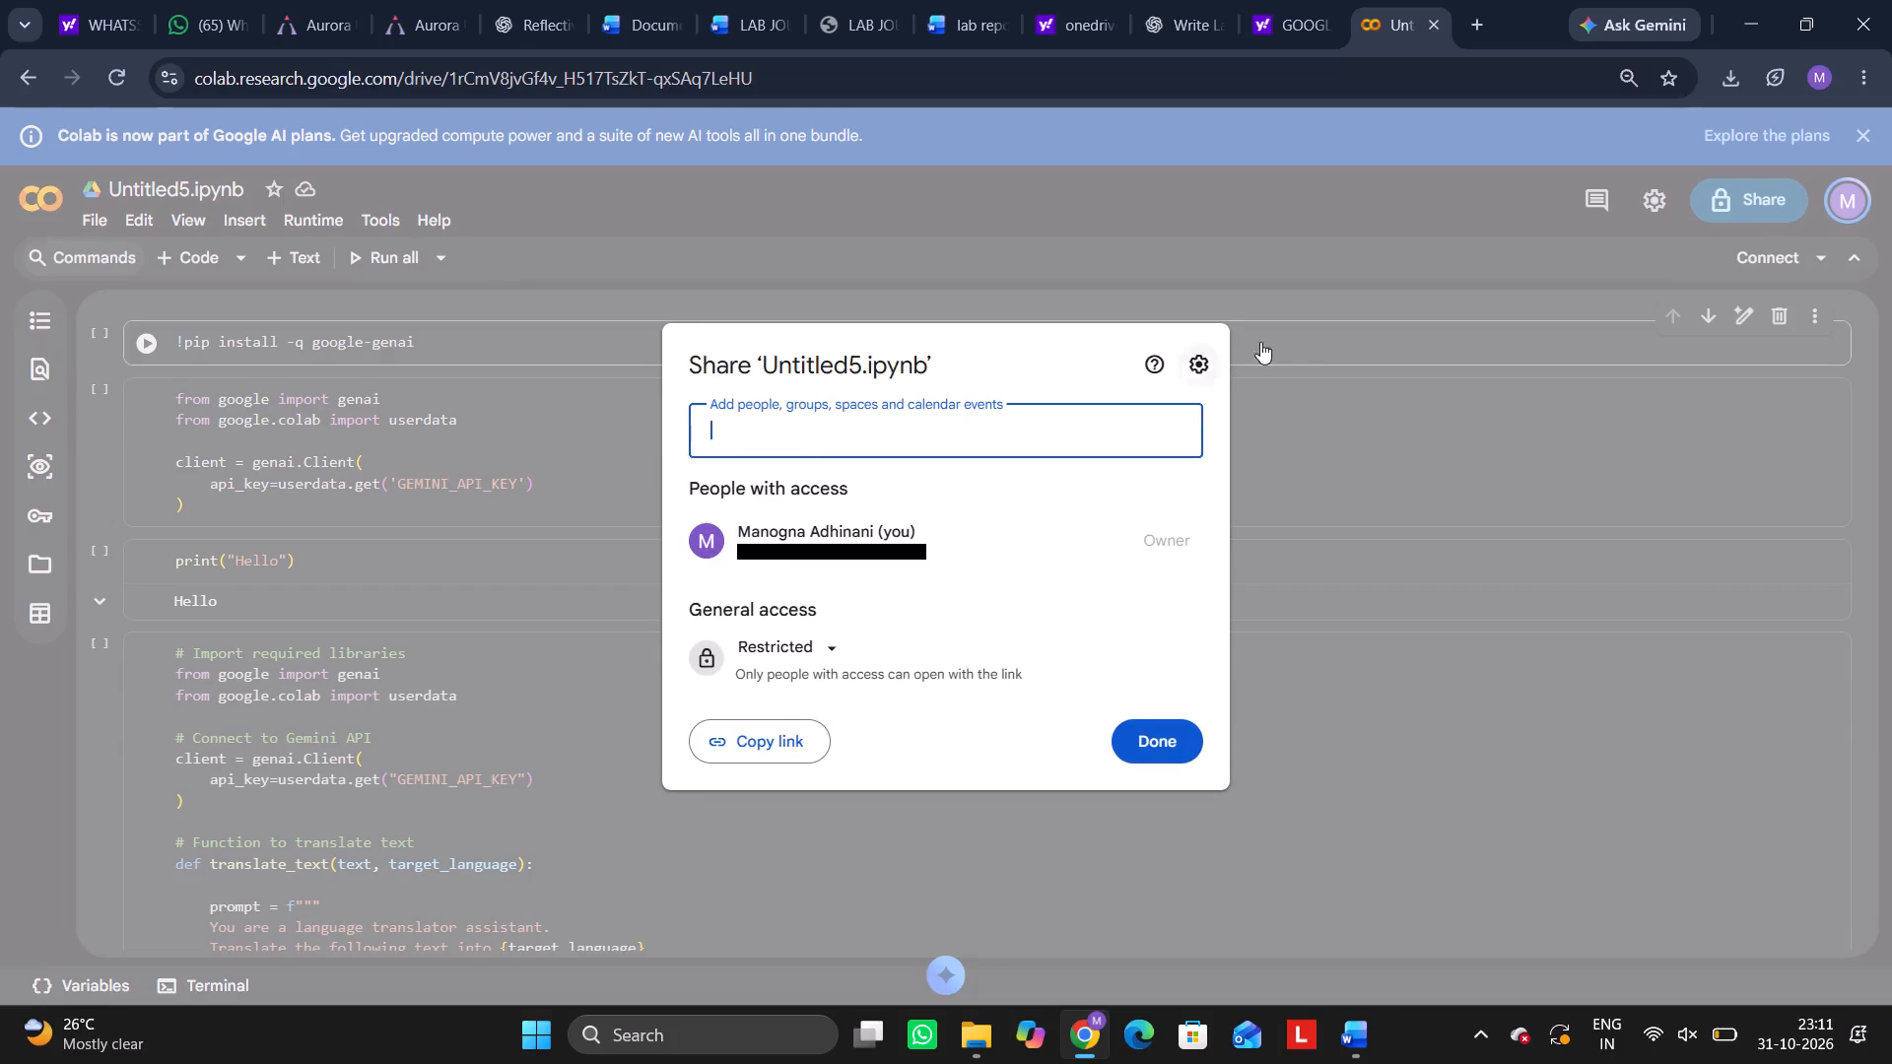
{"action": "left_click", "coordinate": [1339, 294]}
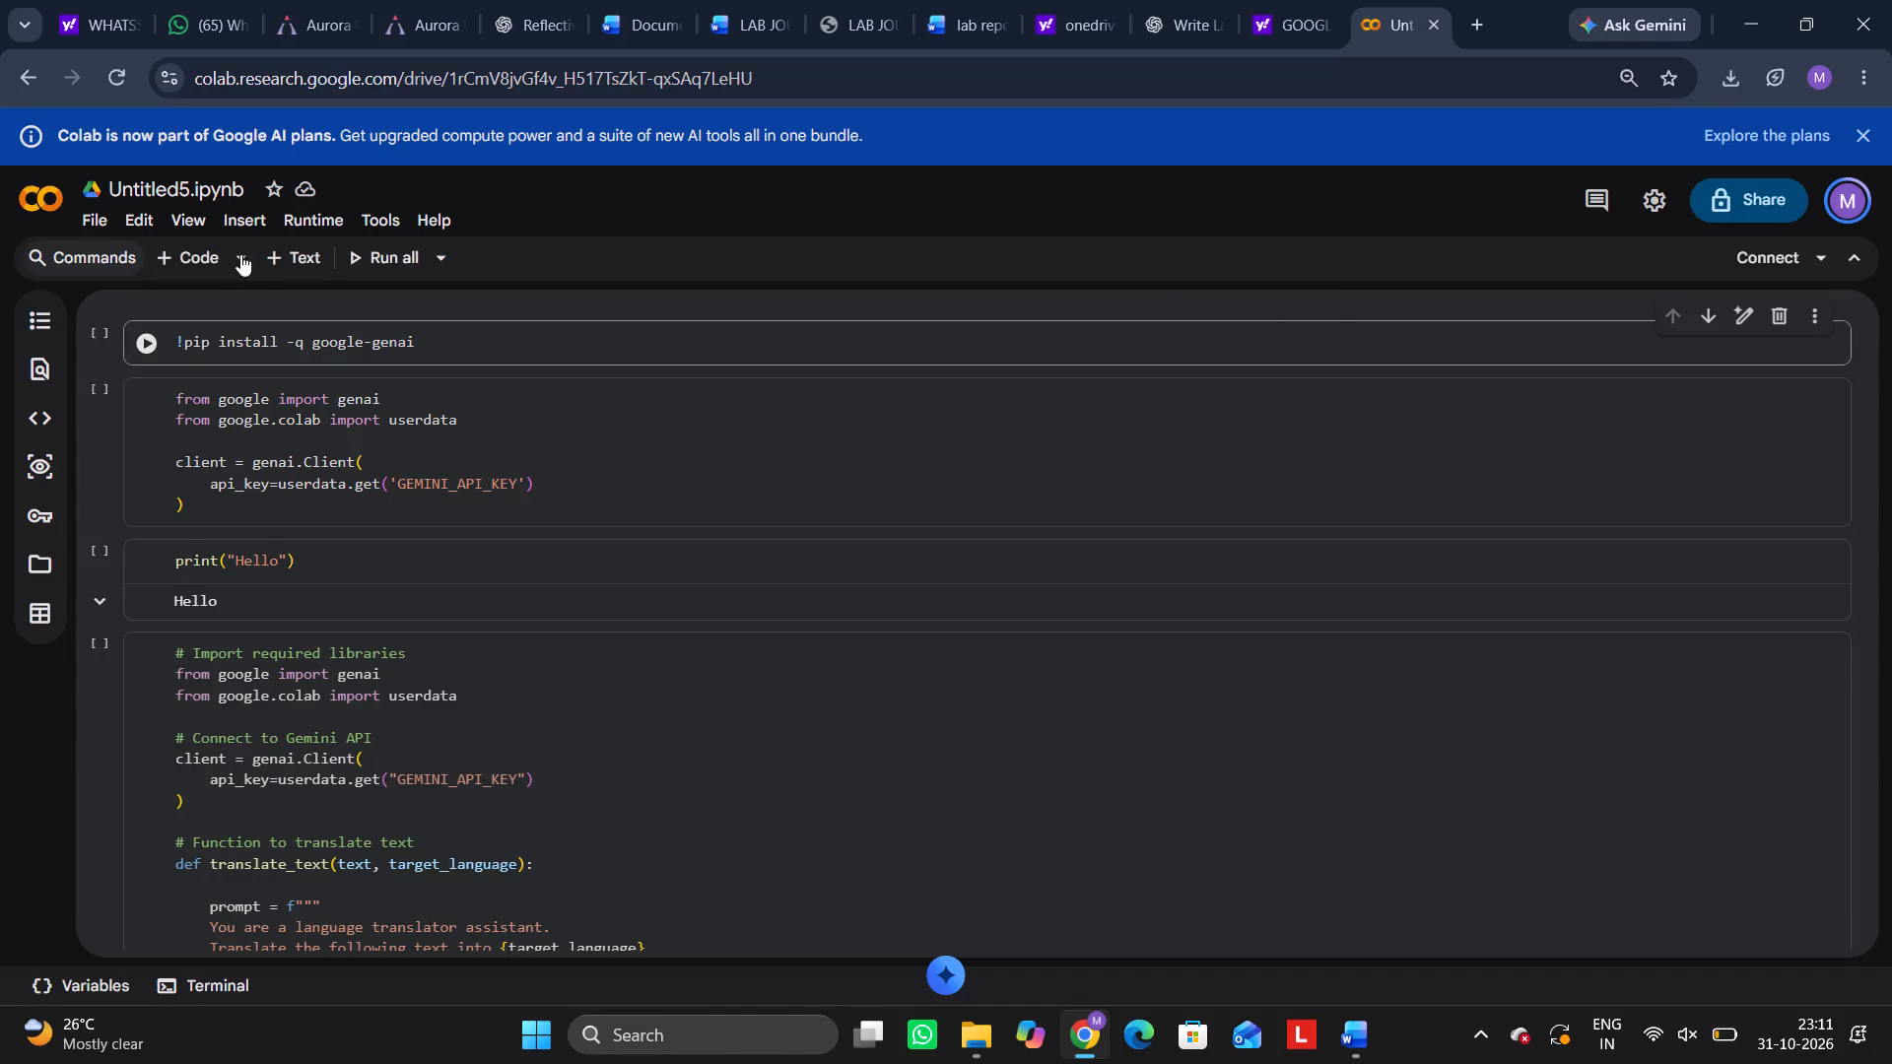
Rename the Colab notebook as FAI lab report 1.
{"action": "left_click", "coordinate": [193, 187]}
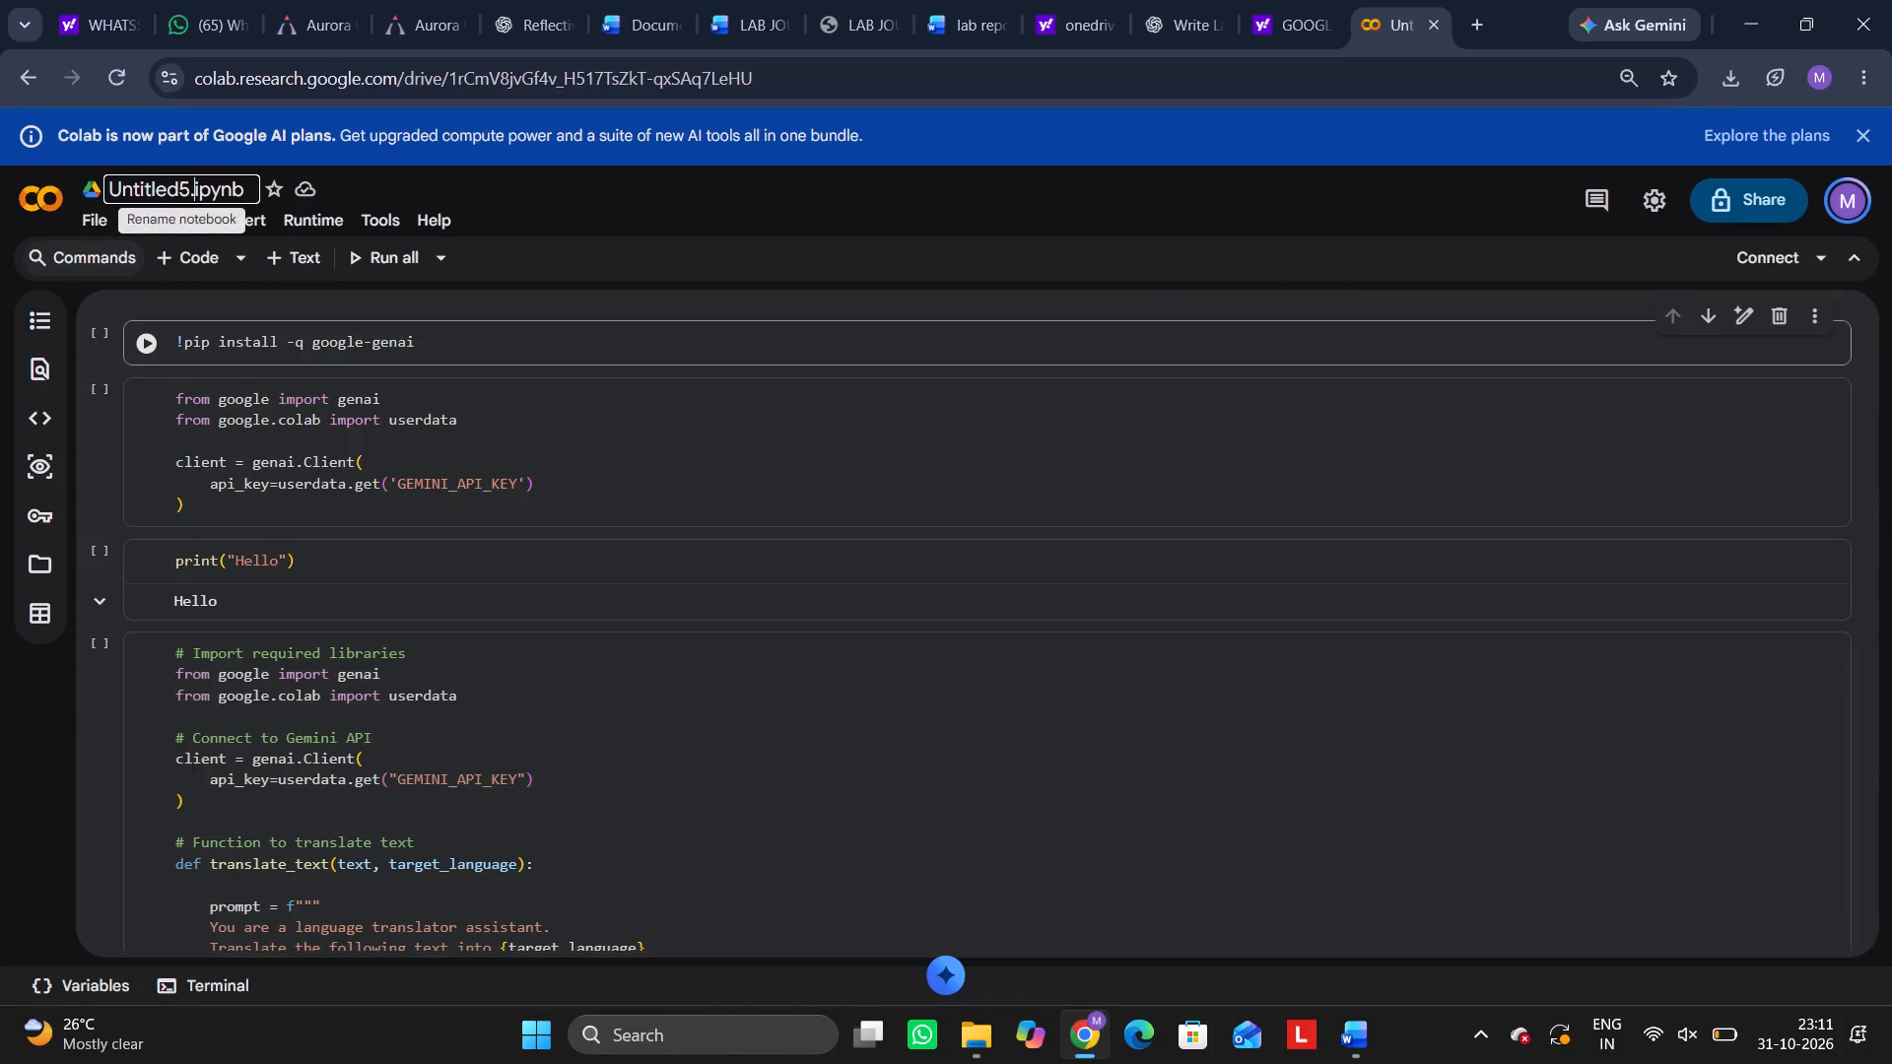
{"action": "key", "text": "ctrl+a"}
{"action": "key", "text": "ctrl+BackSpace"}
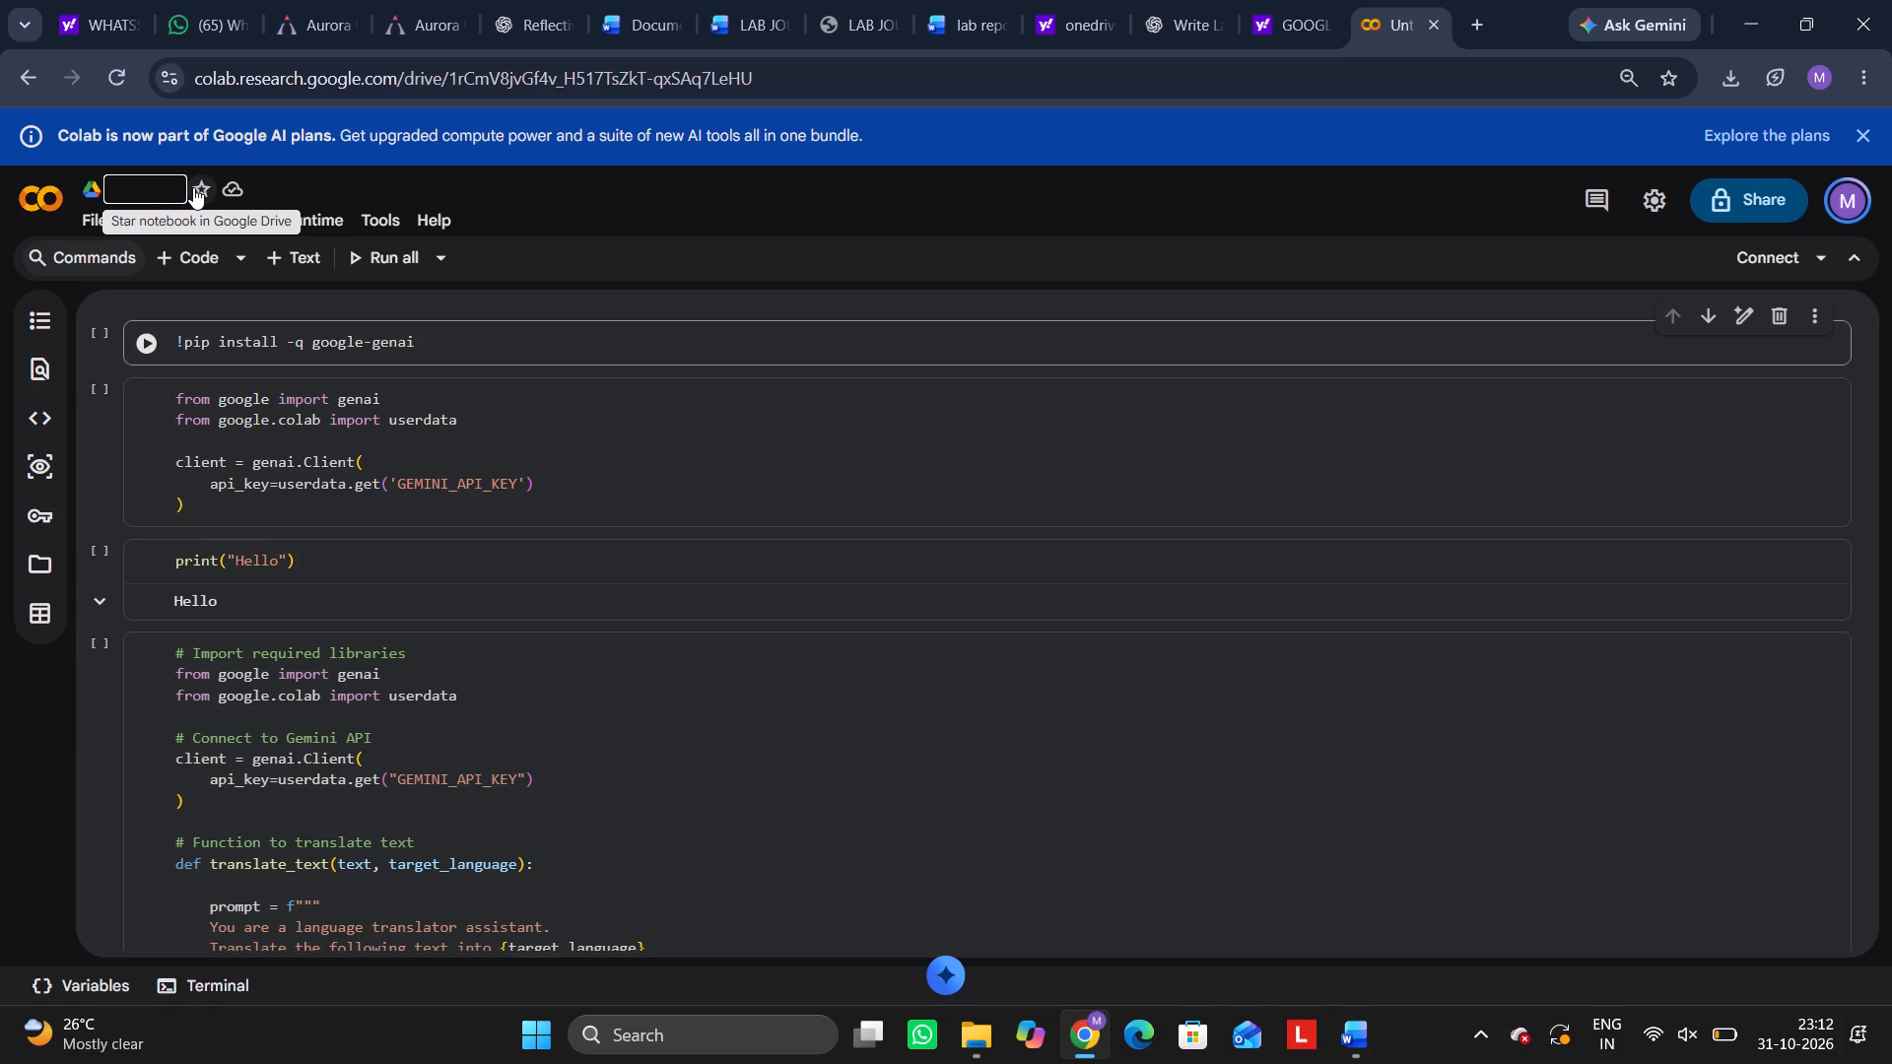
{"action": "type", "text": "FAI"}
{"action": "key", "text": "space"}
{"action": "type", "text": "lab"}
{"action": "key", "text": "space"}
{"action": "type", "text": "report"}
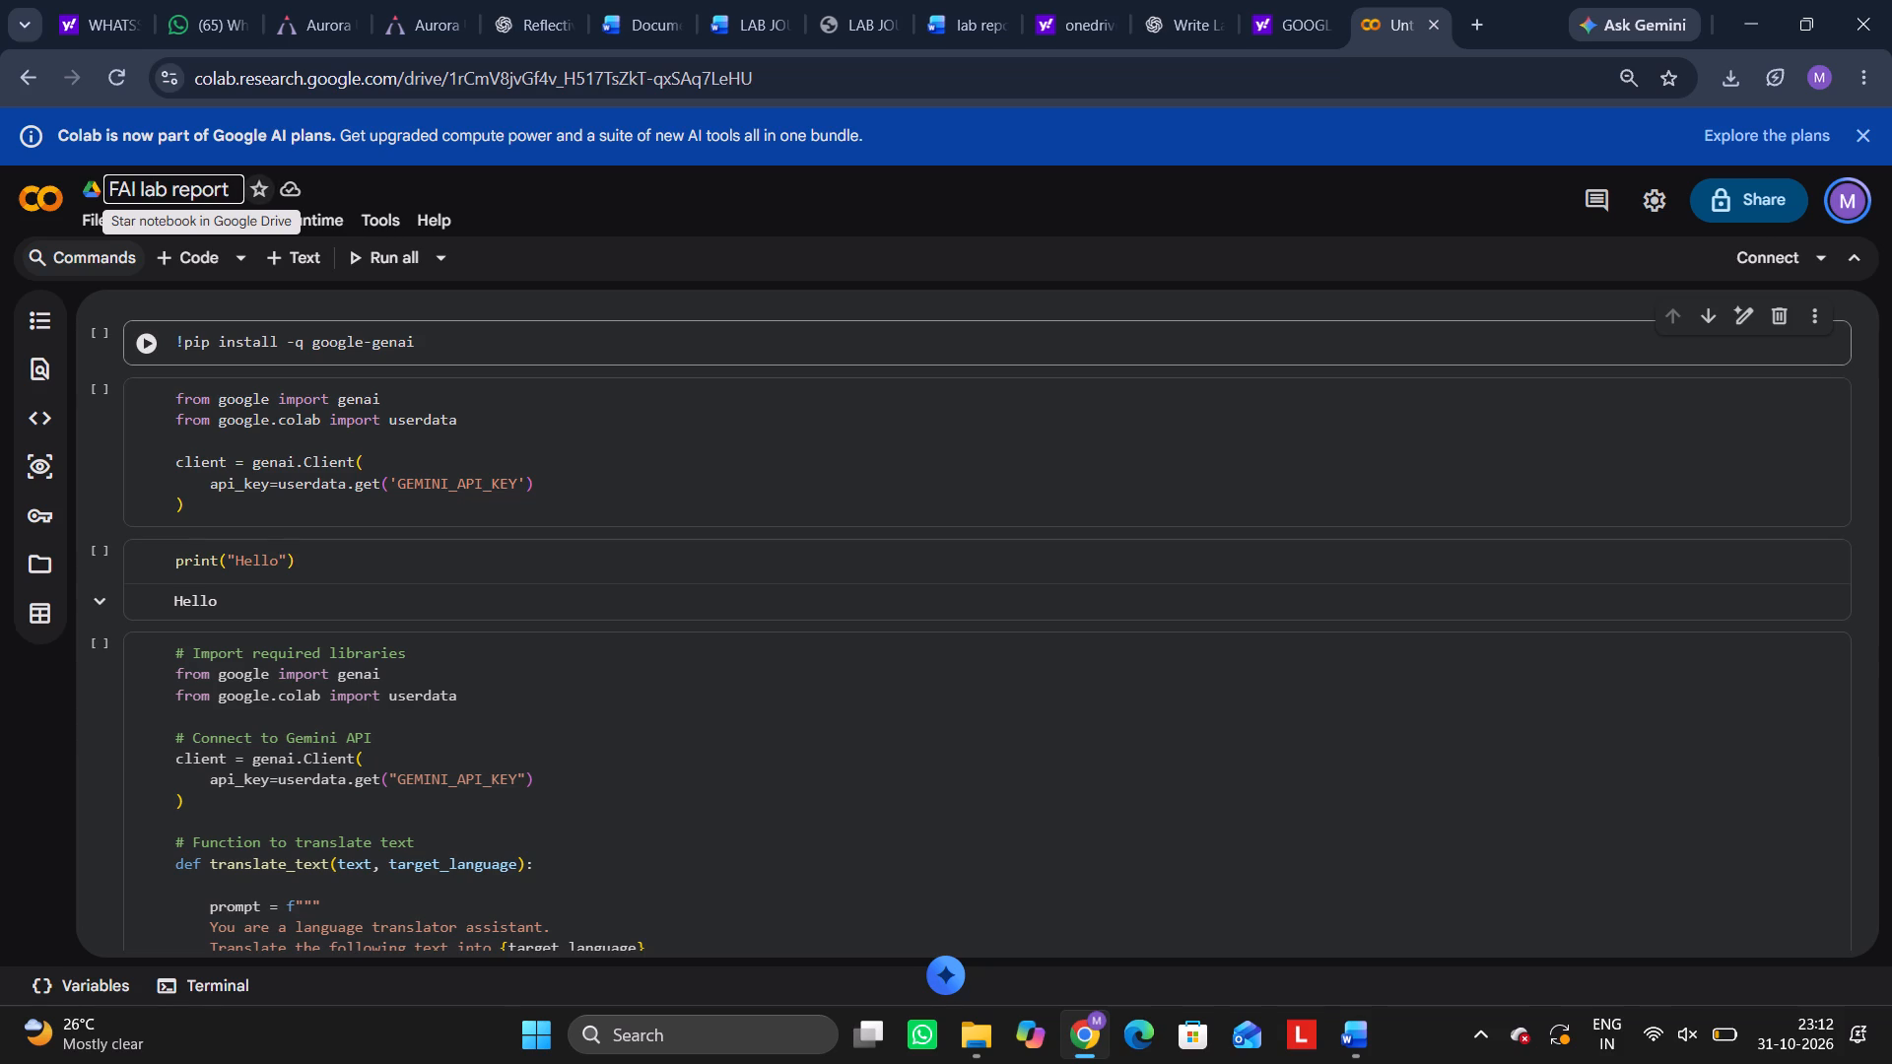
{"action": "key", "text": "space"}
{"action": "type", "text": "1"}
{"action": "key", "text": "Return"}
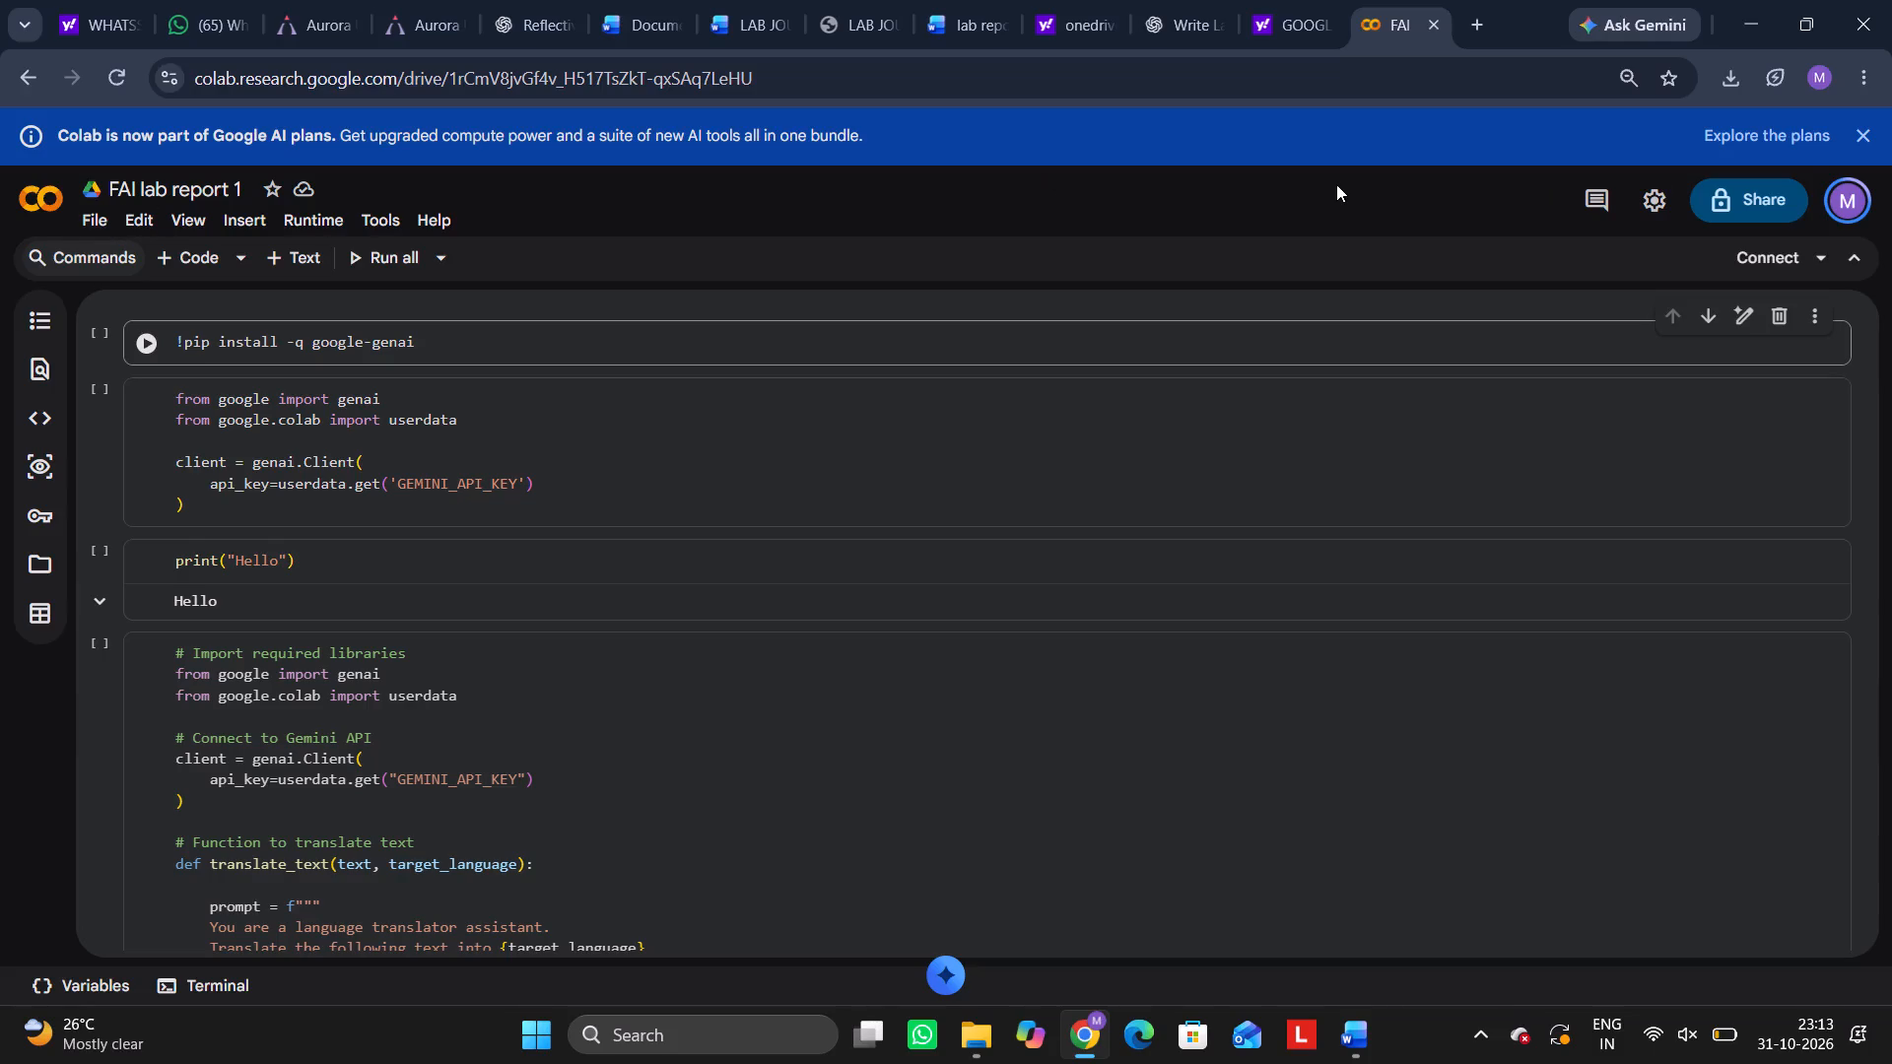
Share the FAI lab report 1 notebook with anyone with the link and copy its sharing link.
{"action": "left_click", "coordinate": [1743, 207]}
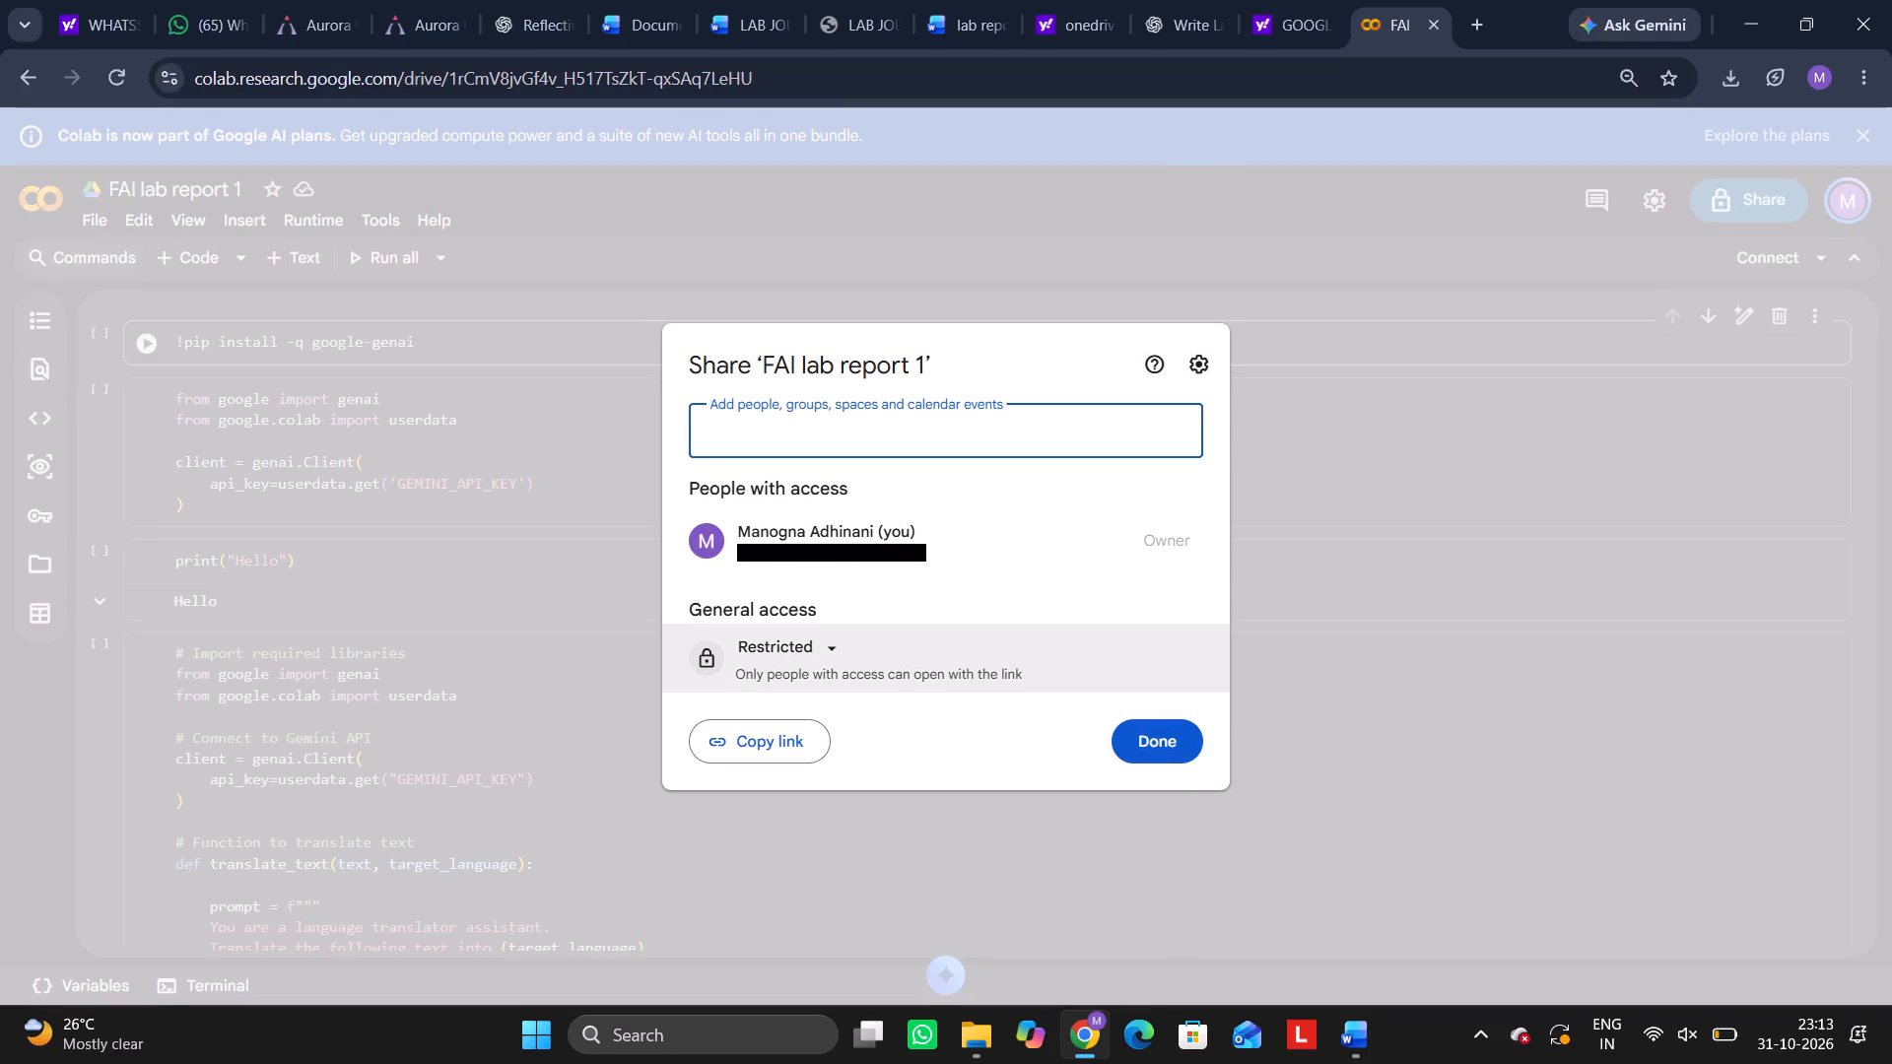
{"action": "left_click", "coordinate": [831, 652]}
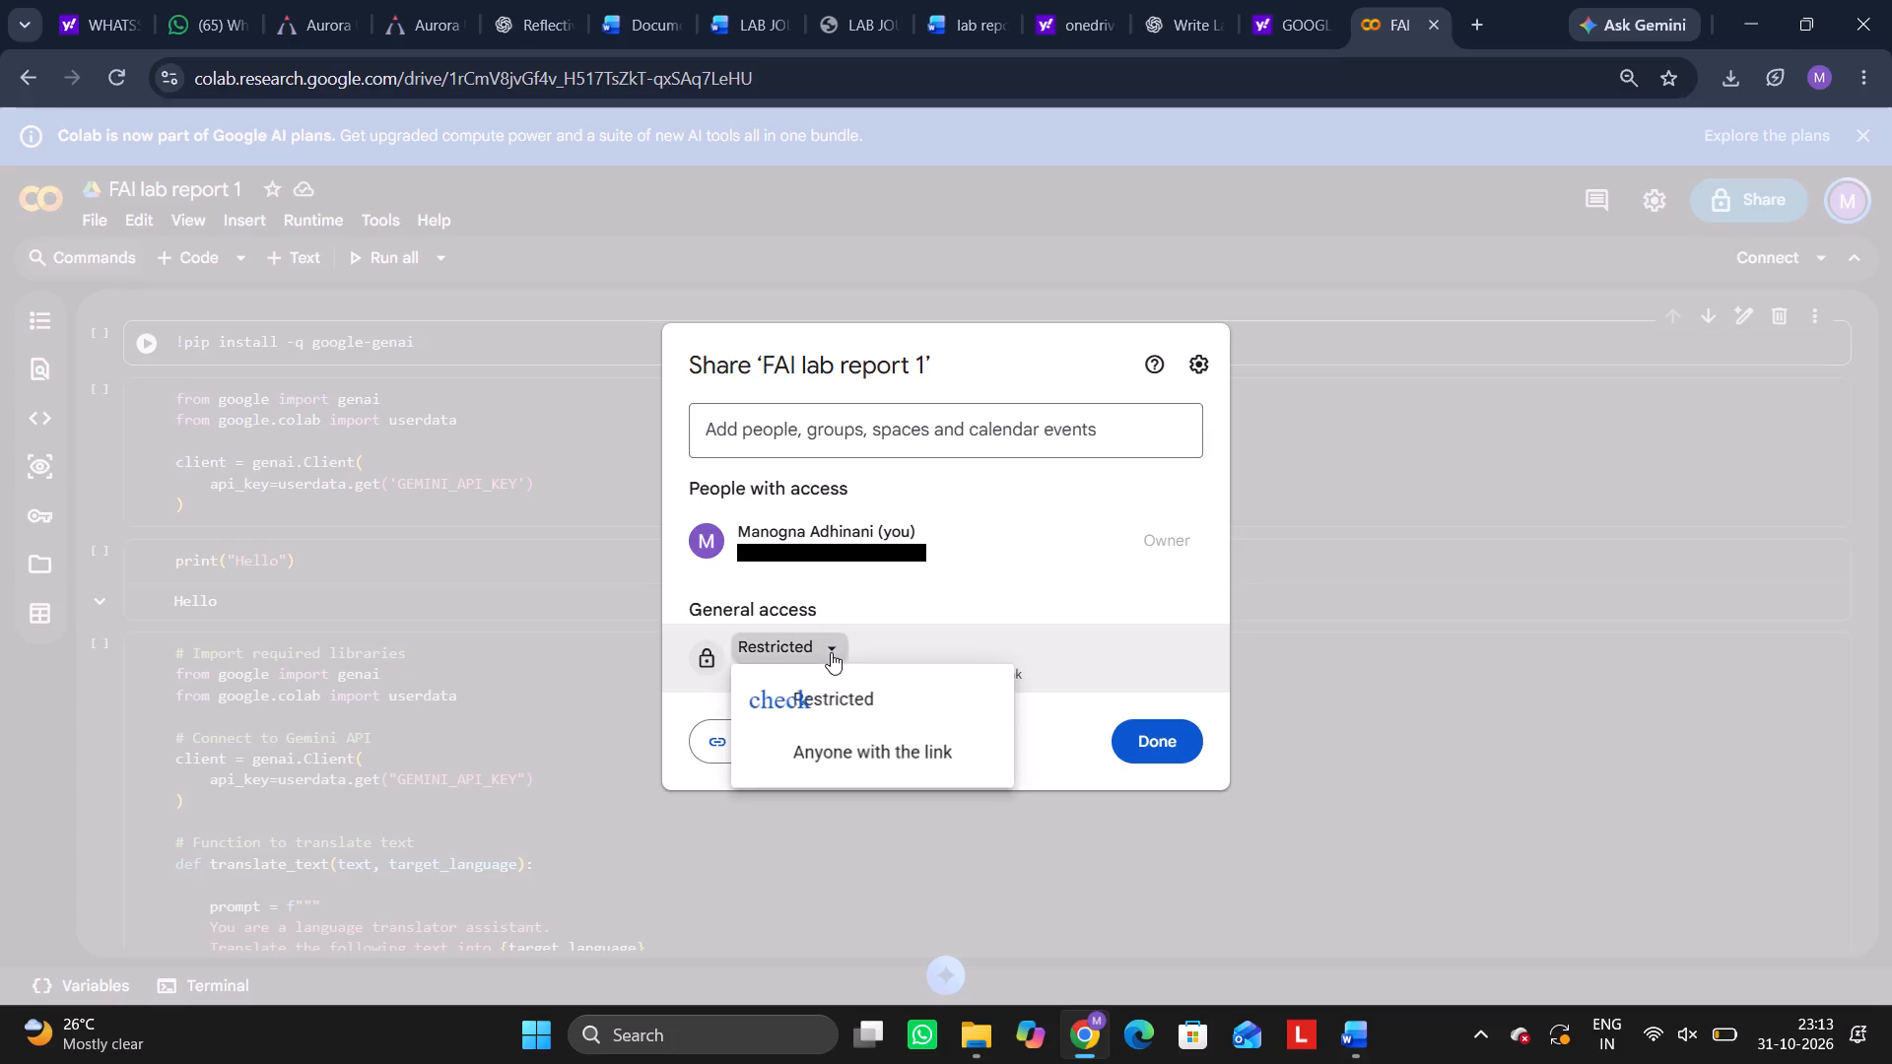
{"action": "left_click", "coordinate": [866, 749]}
{"action": "left_click", "coordinate": [785, 779]}
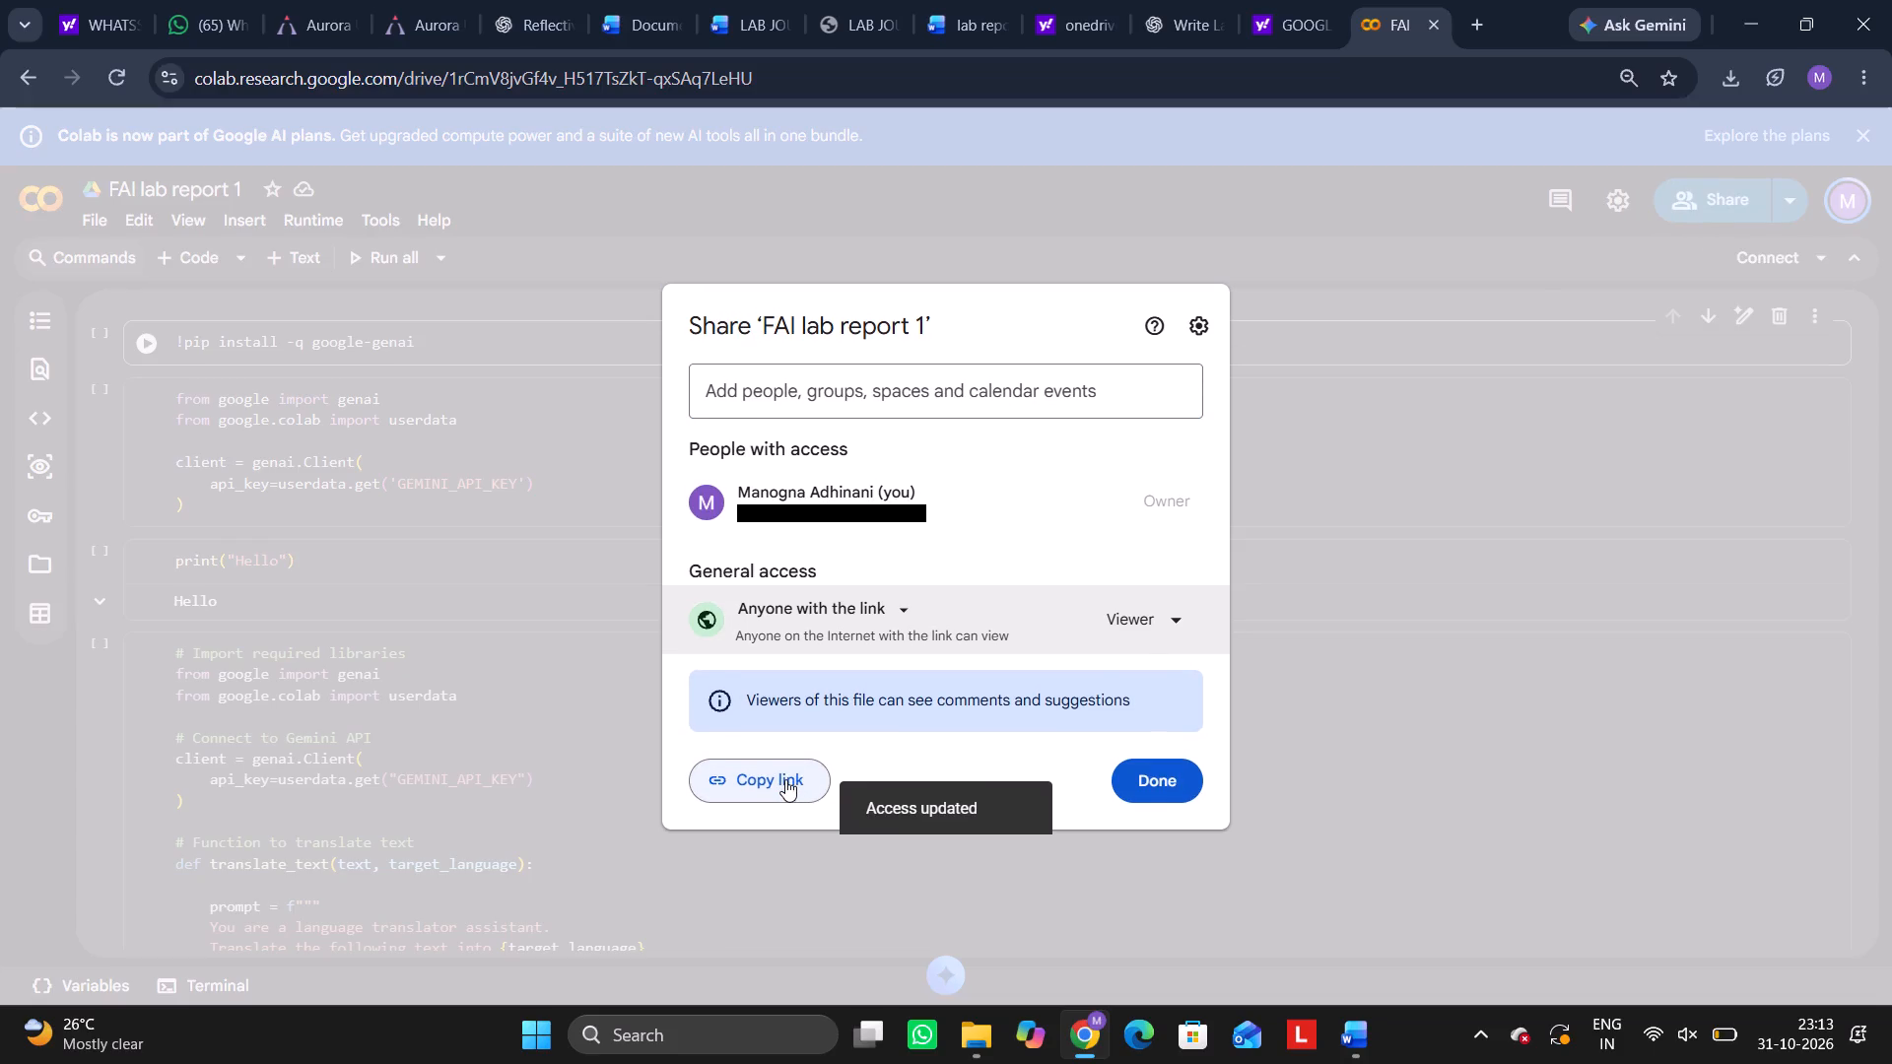
{"action": "left_click", "coordinate": [785, 779]}
Switch to LAB JOURNAL 1 FAI.pdf in Word and look through its first page below the CODE heading.
{"action": "left_click", "coordinate": [1148, 361]}
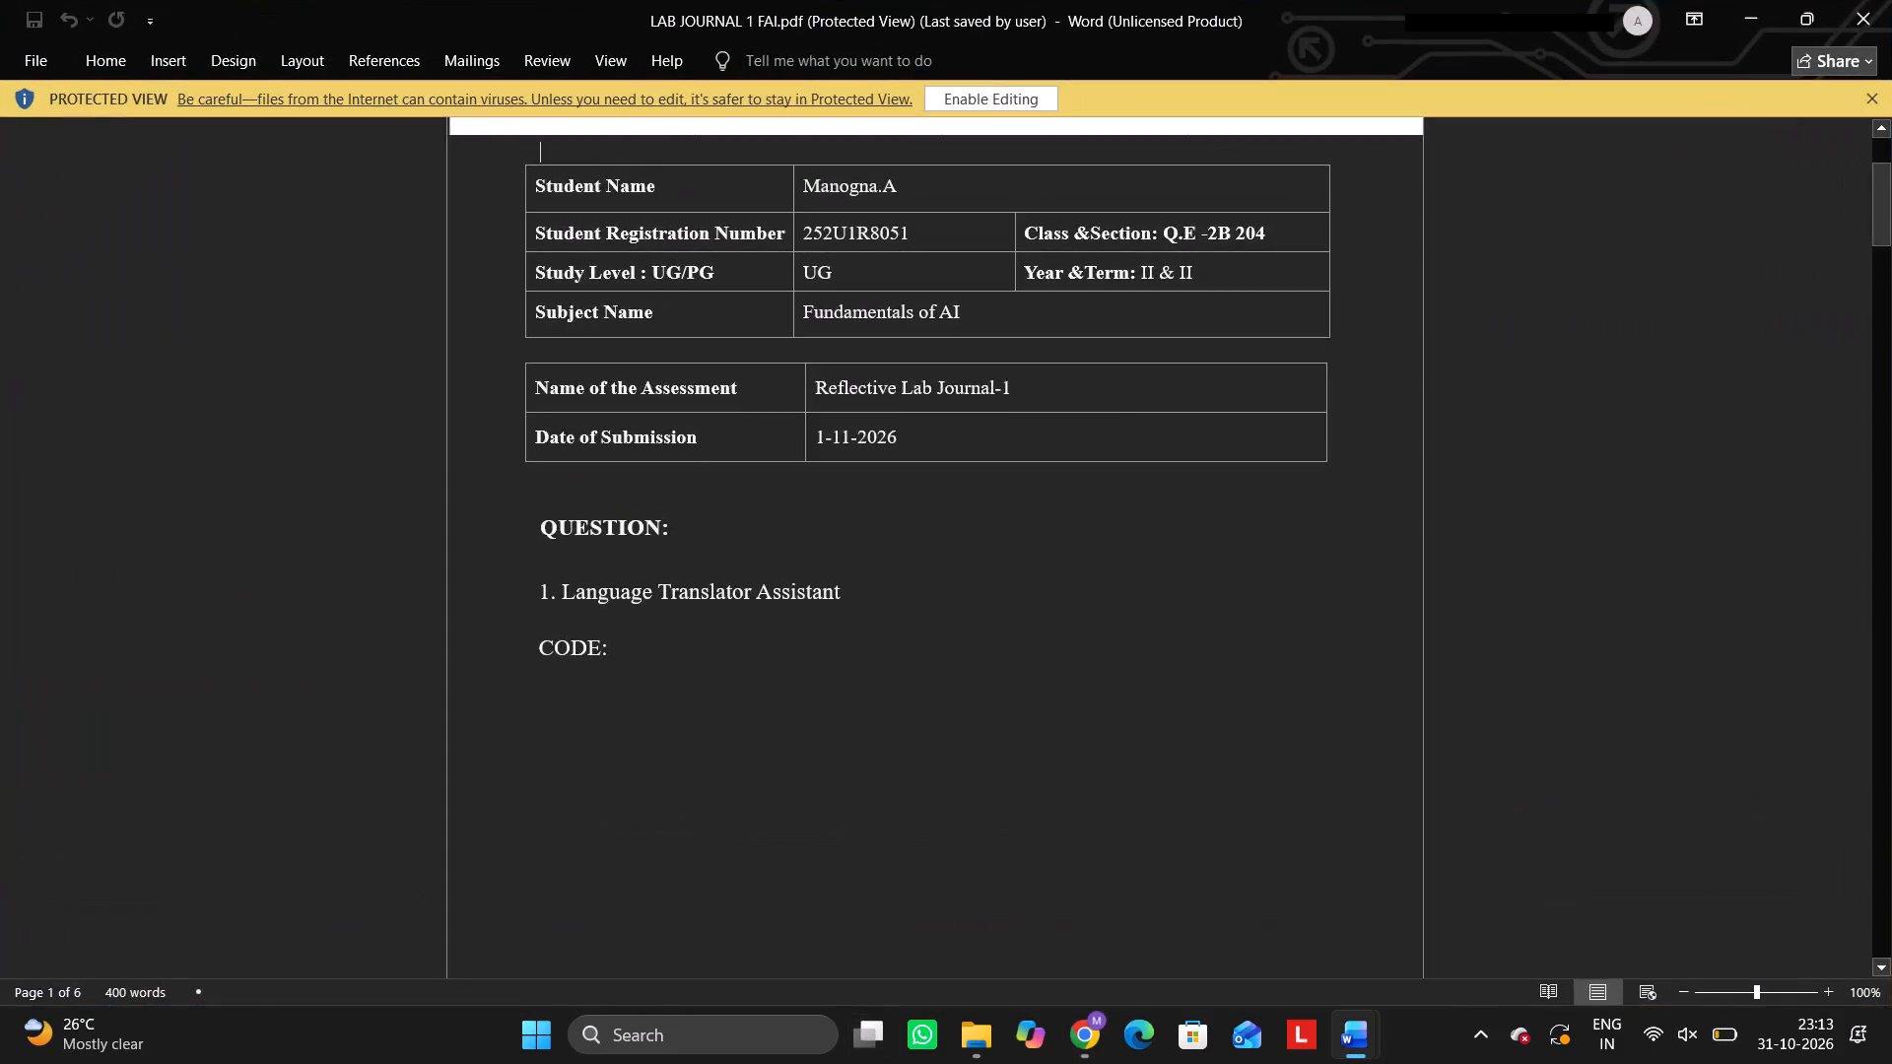
{"action": "scroll", "coordinate": [805, 583], "scroll_direction": "down", "scroll_amount": 9}
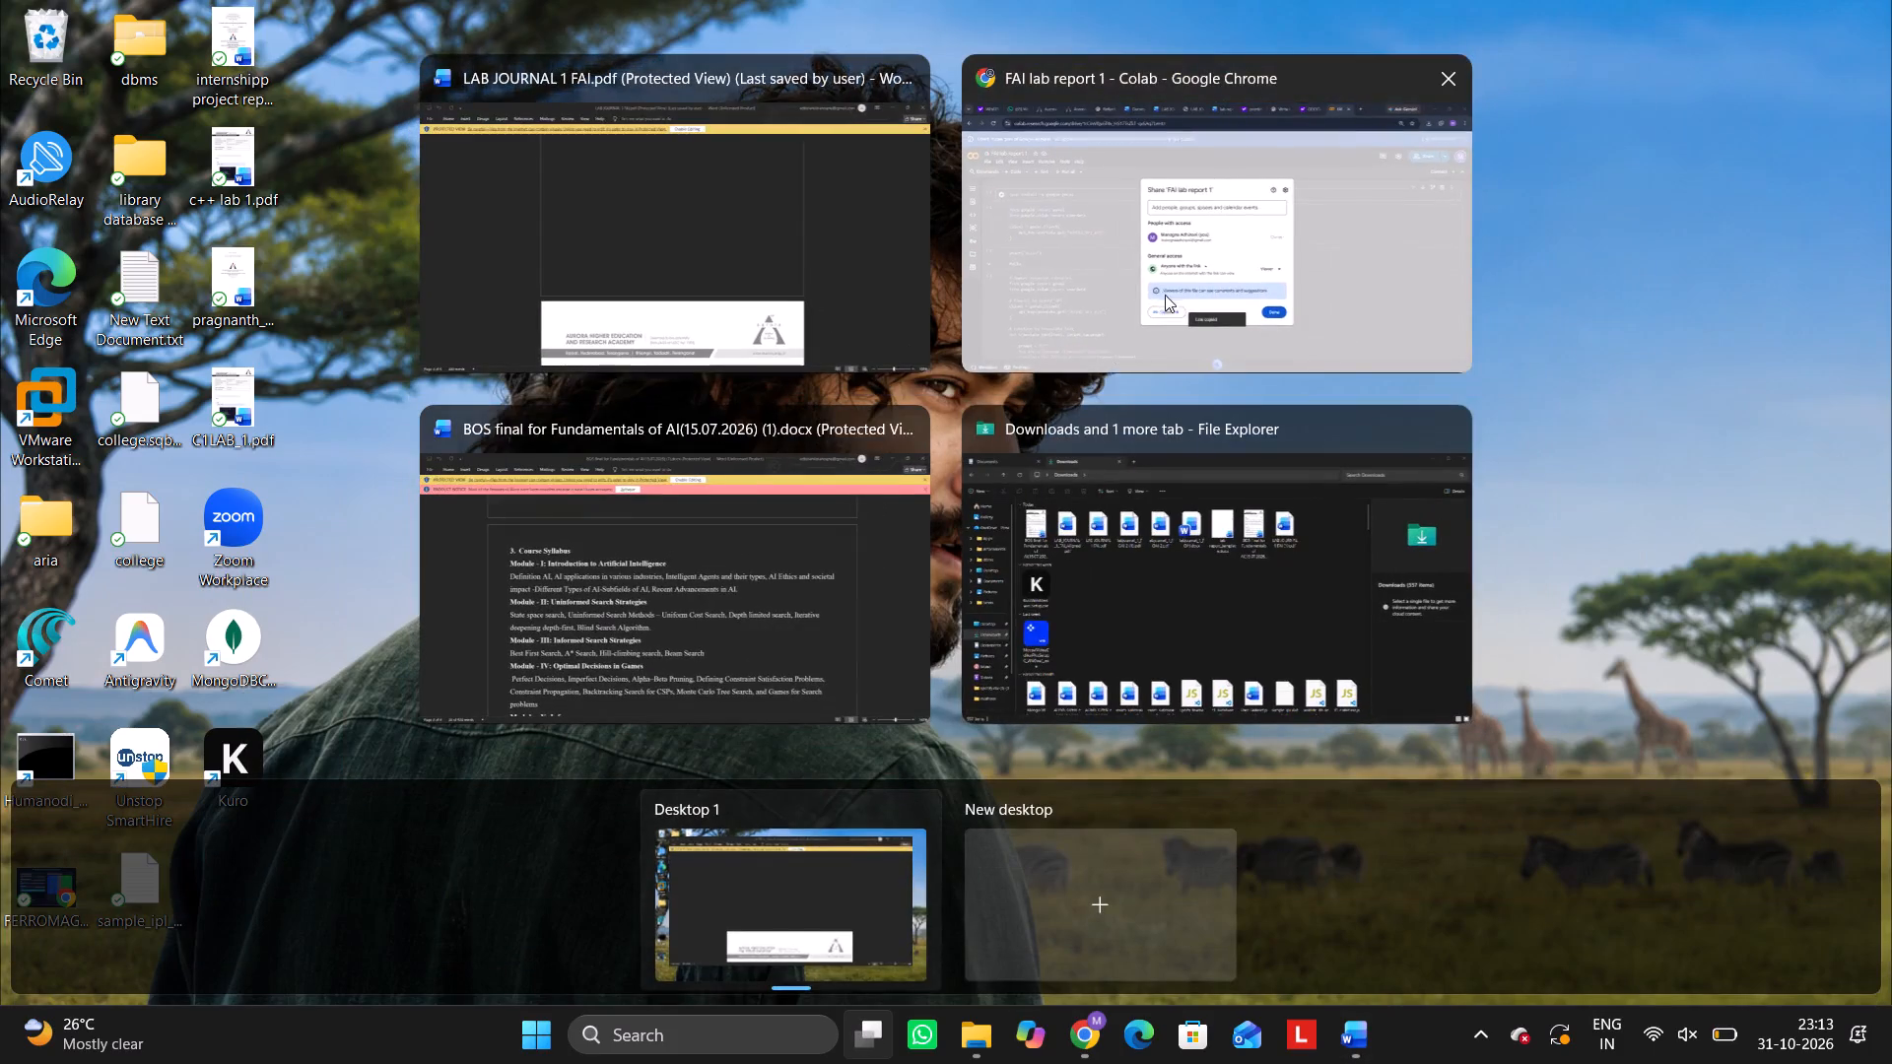
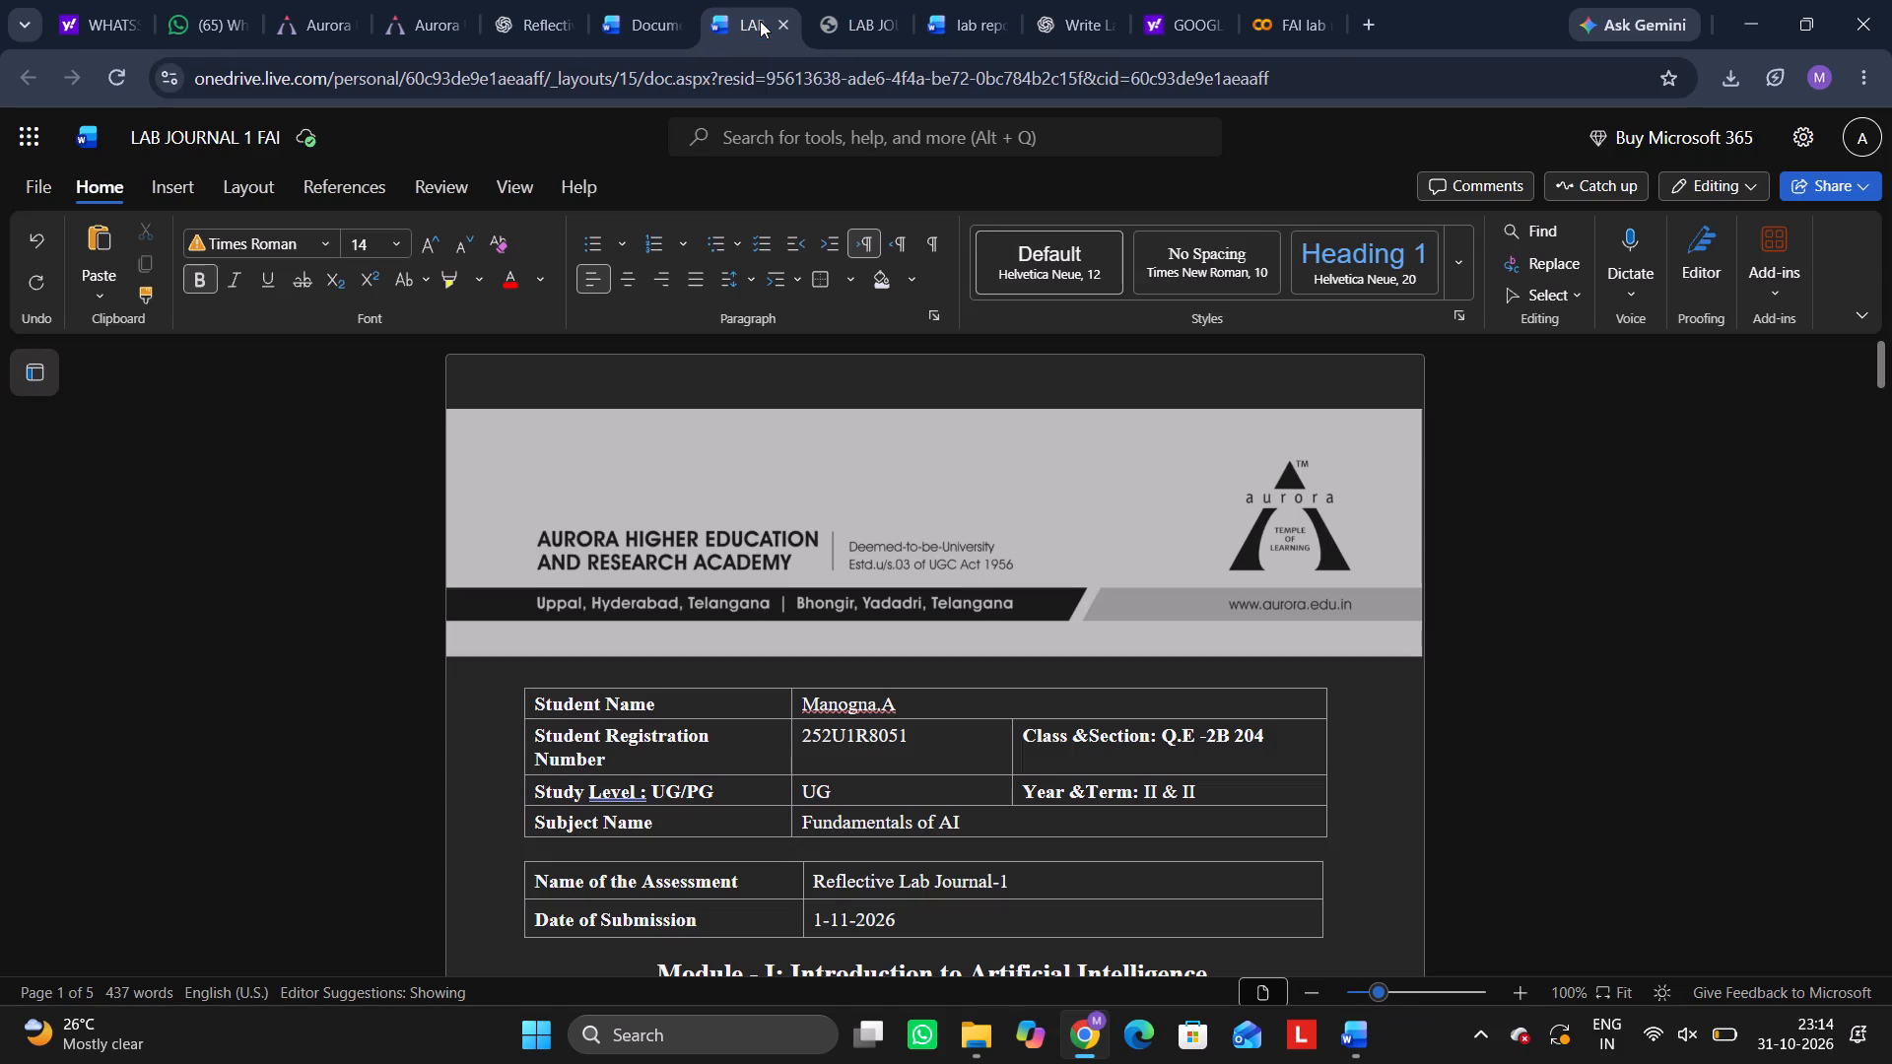
{"action": "scroll", "coordinate": [828, 575], "scroll_direction": "down", "scroll_amount": 4}
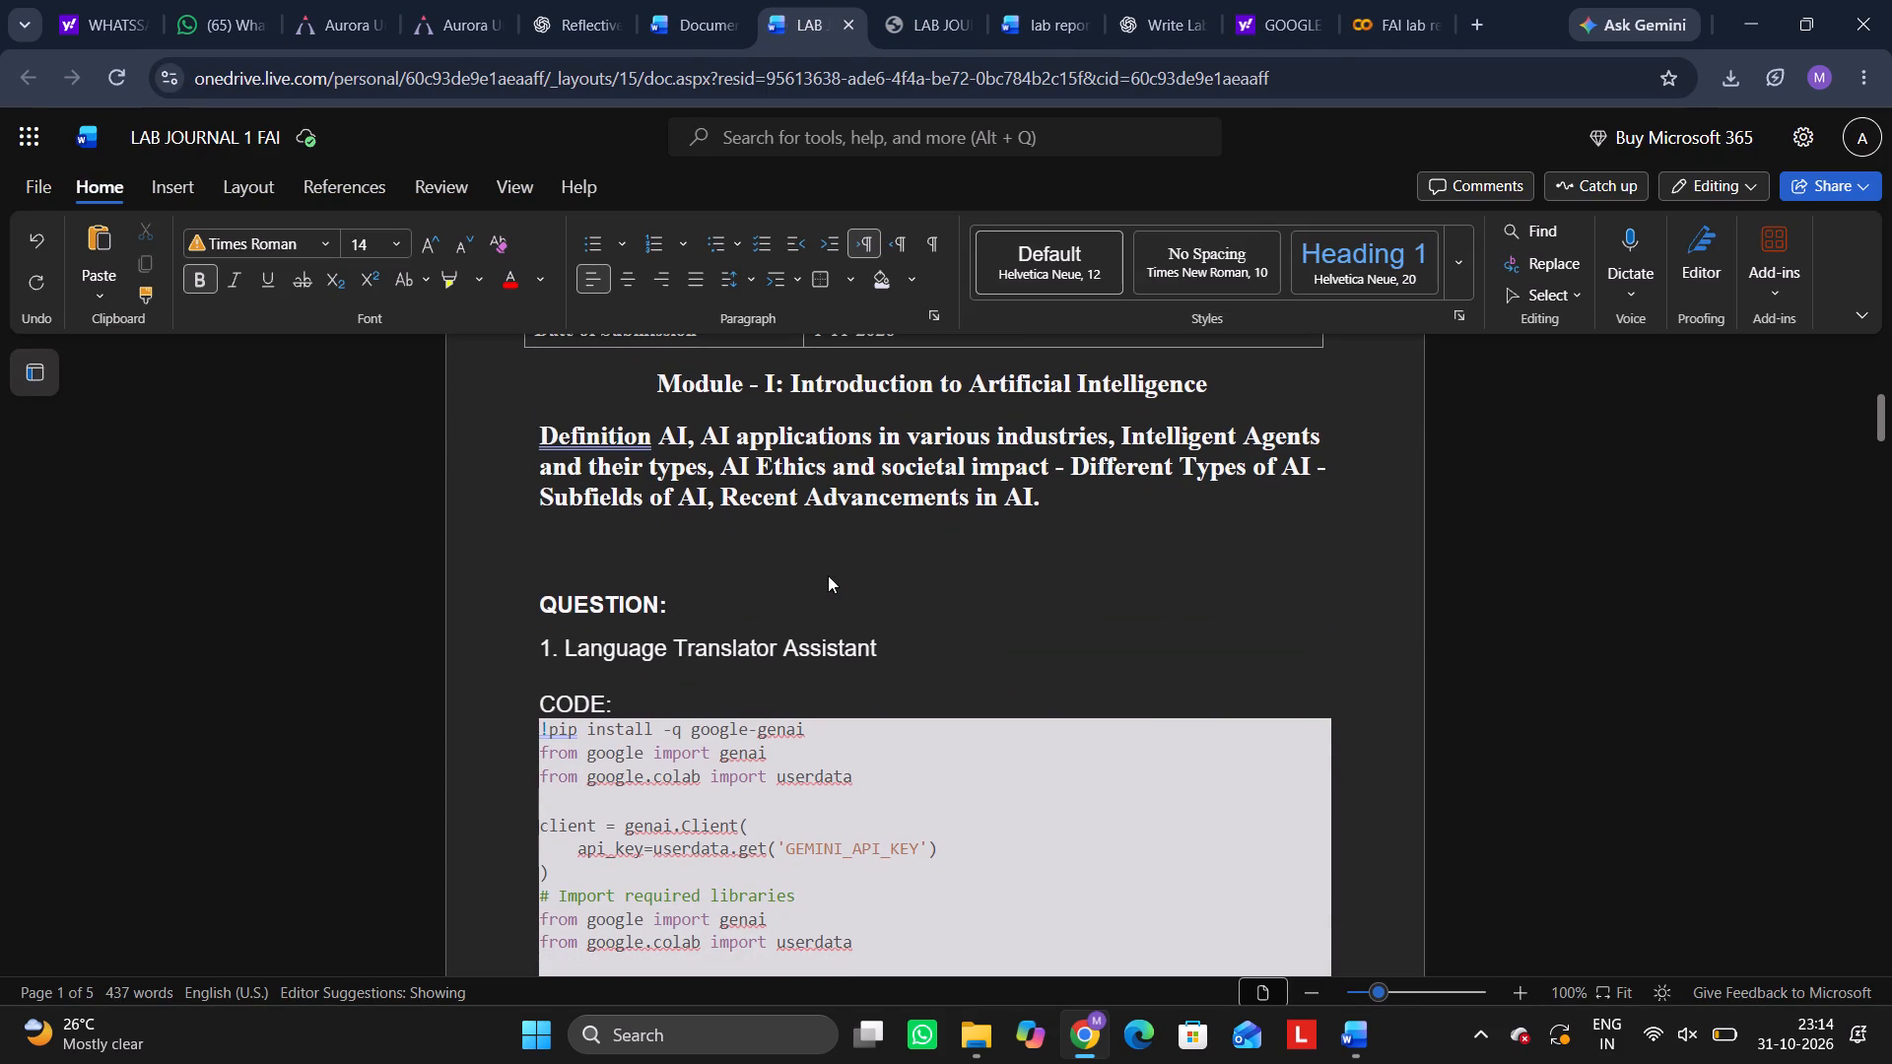
{"action": "scroll", "coordinate": [828, 575], "scroll_direction": "down", "scroll_amount": 7}
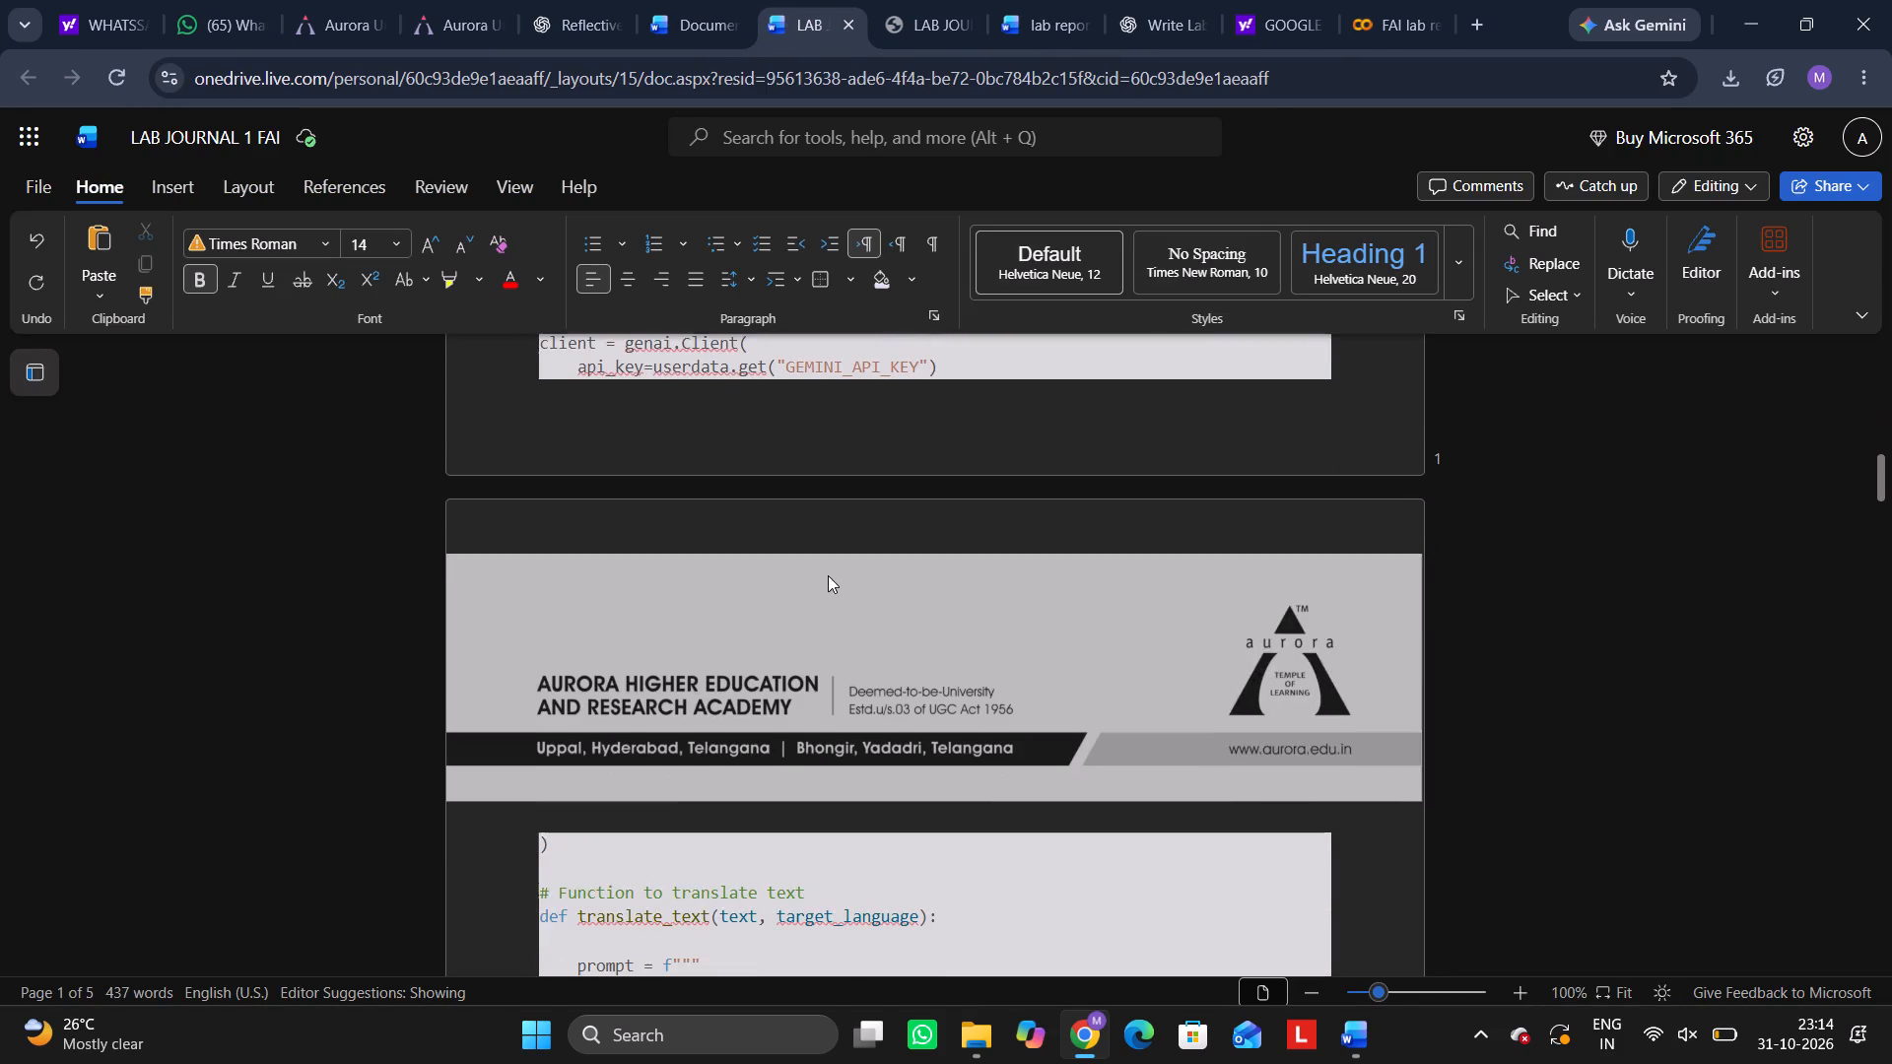
{"action": "scroll", "coordinate": [828, 575], "scroll_direction": "down", "scroll_amount": 10}
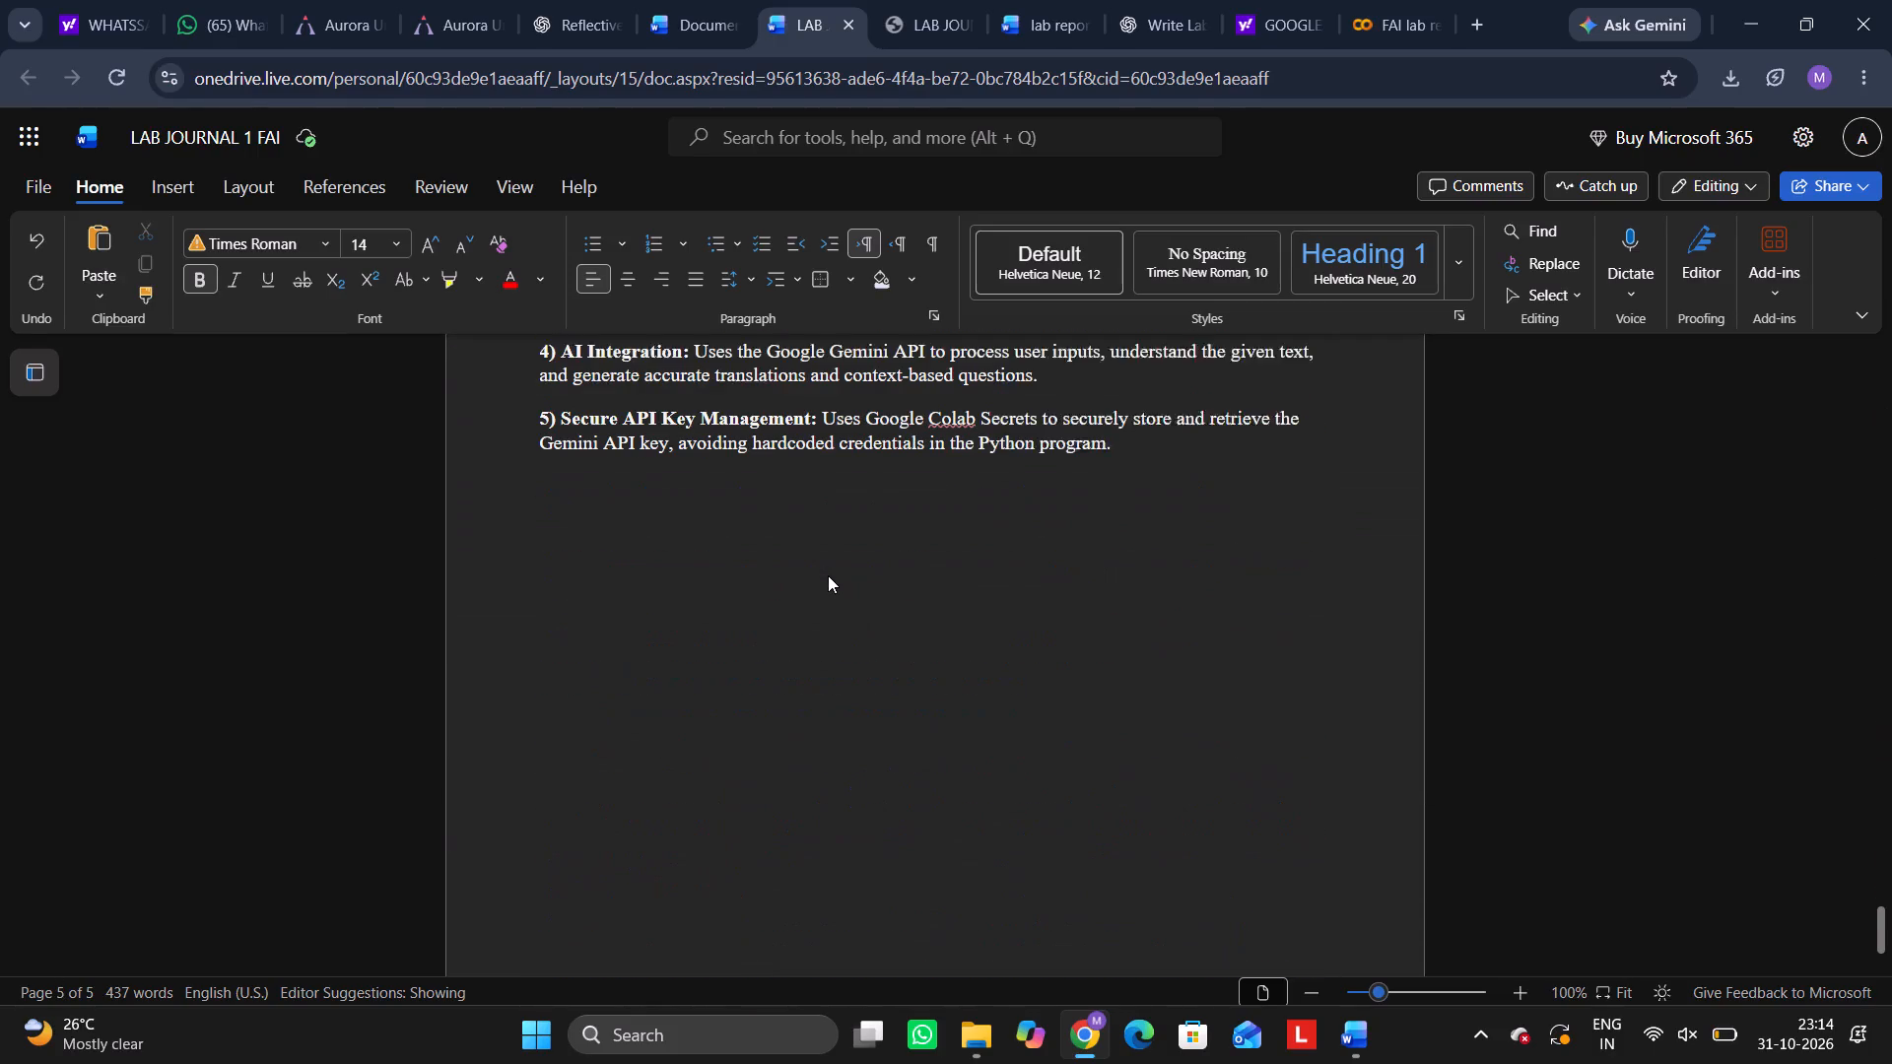
{"action": "scroll", "coordinate": [828, 575], "scroll_direction": "down", "scroll_amount": 1}
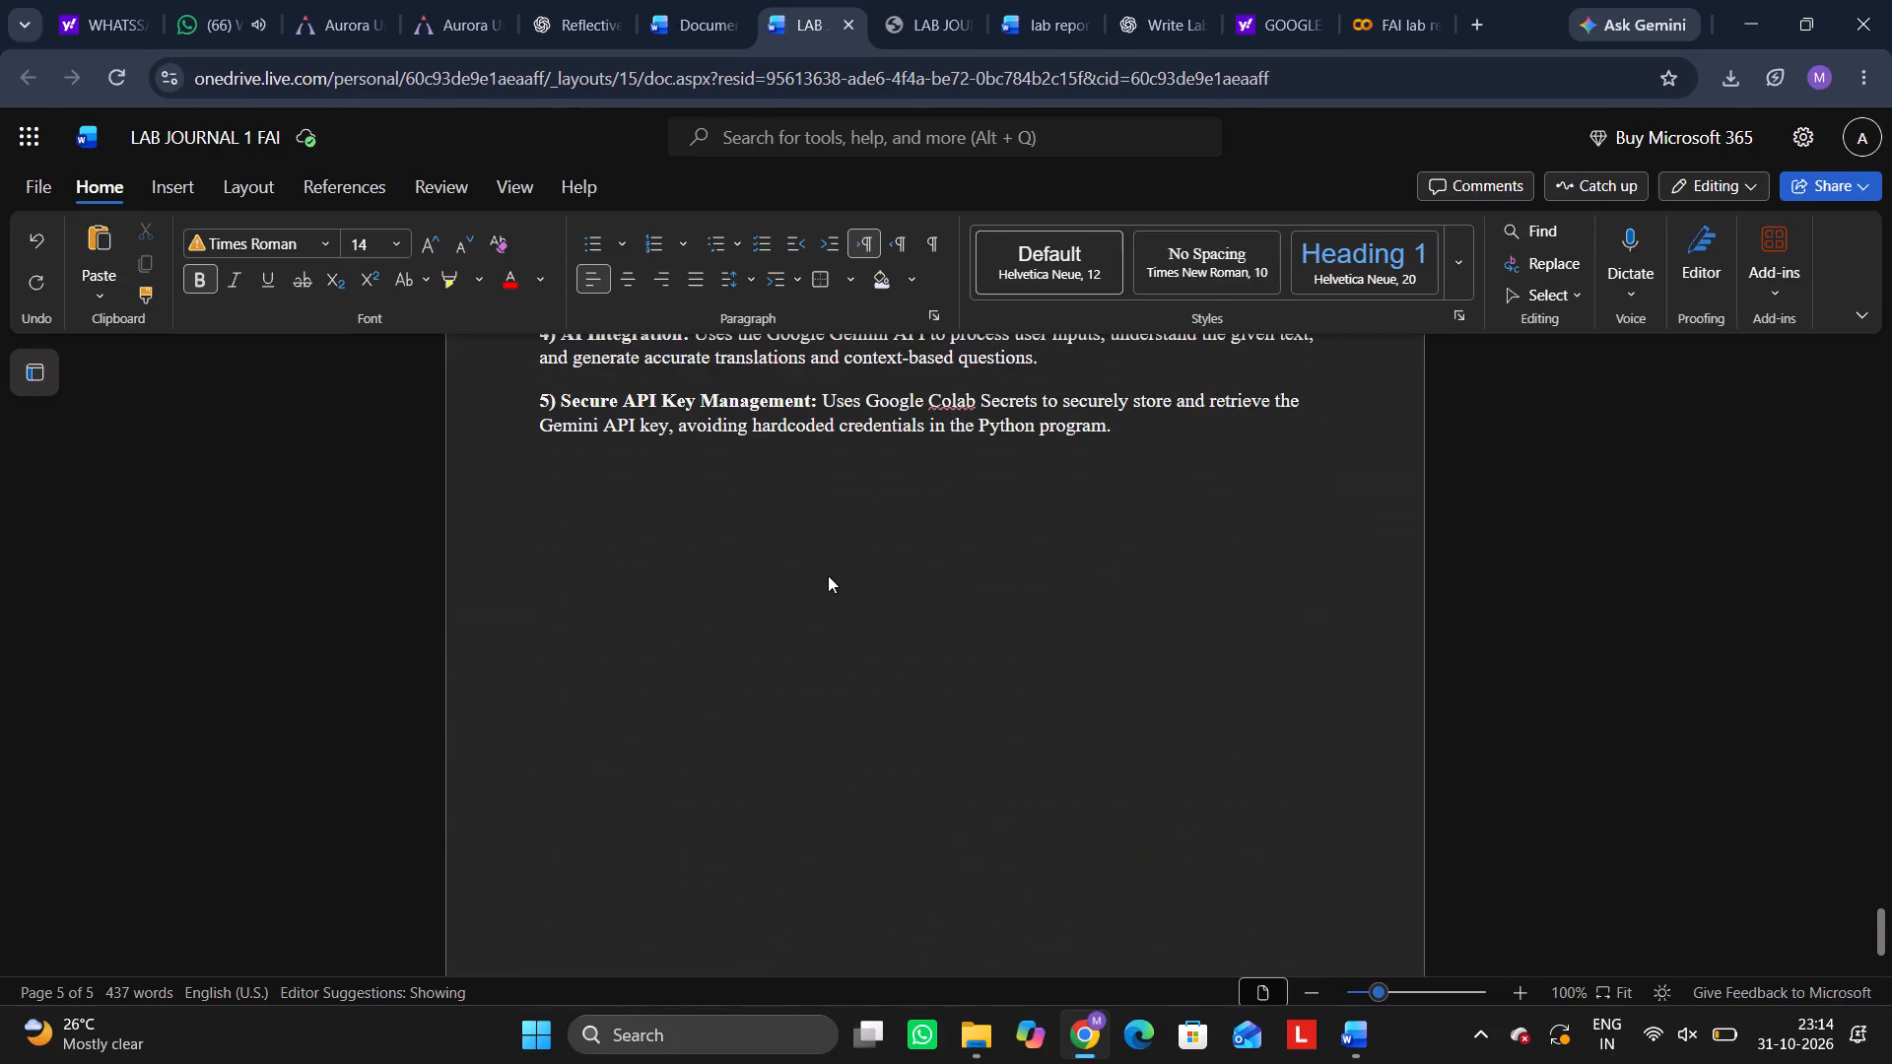
In the FAI lab report 1 notebook, delete the first professional language translator cell, whose output translates "how are you?" into kannada.
{"action": "left_click", "coordinate": [1356, 23]}
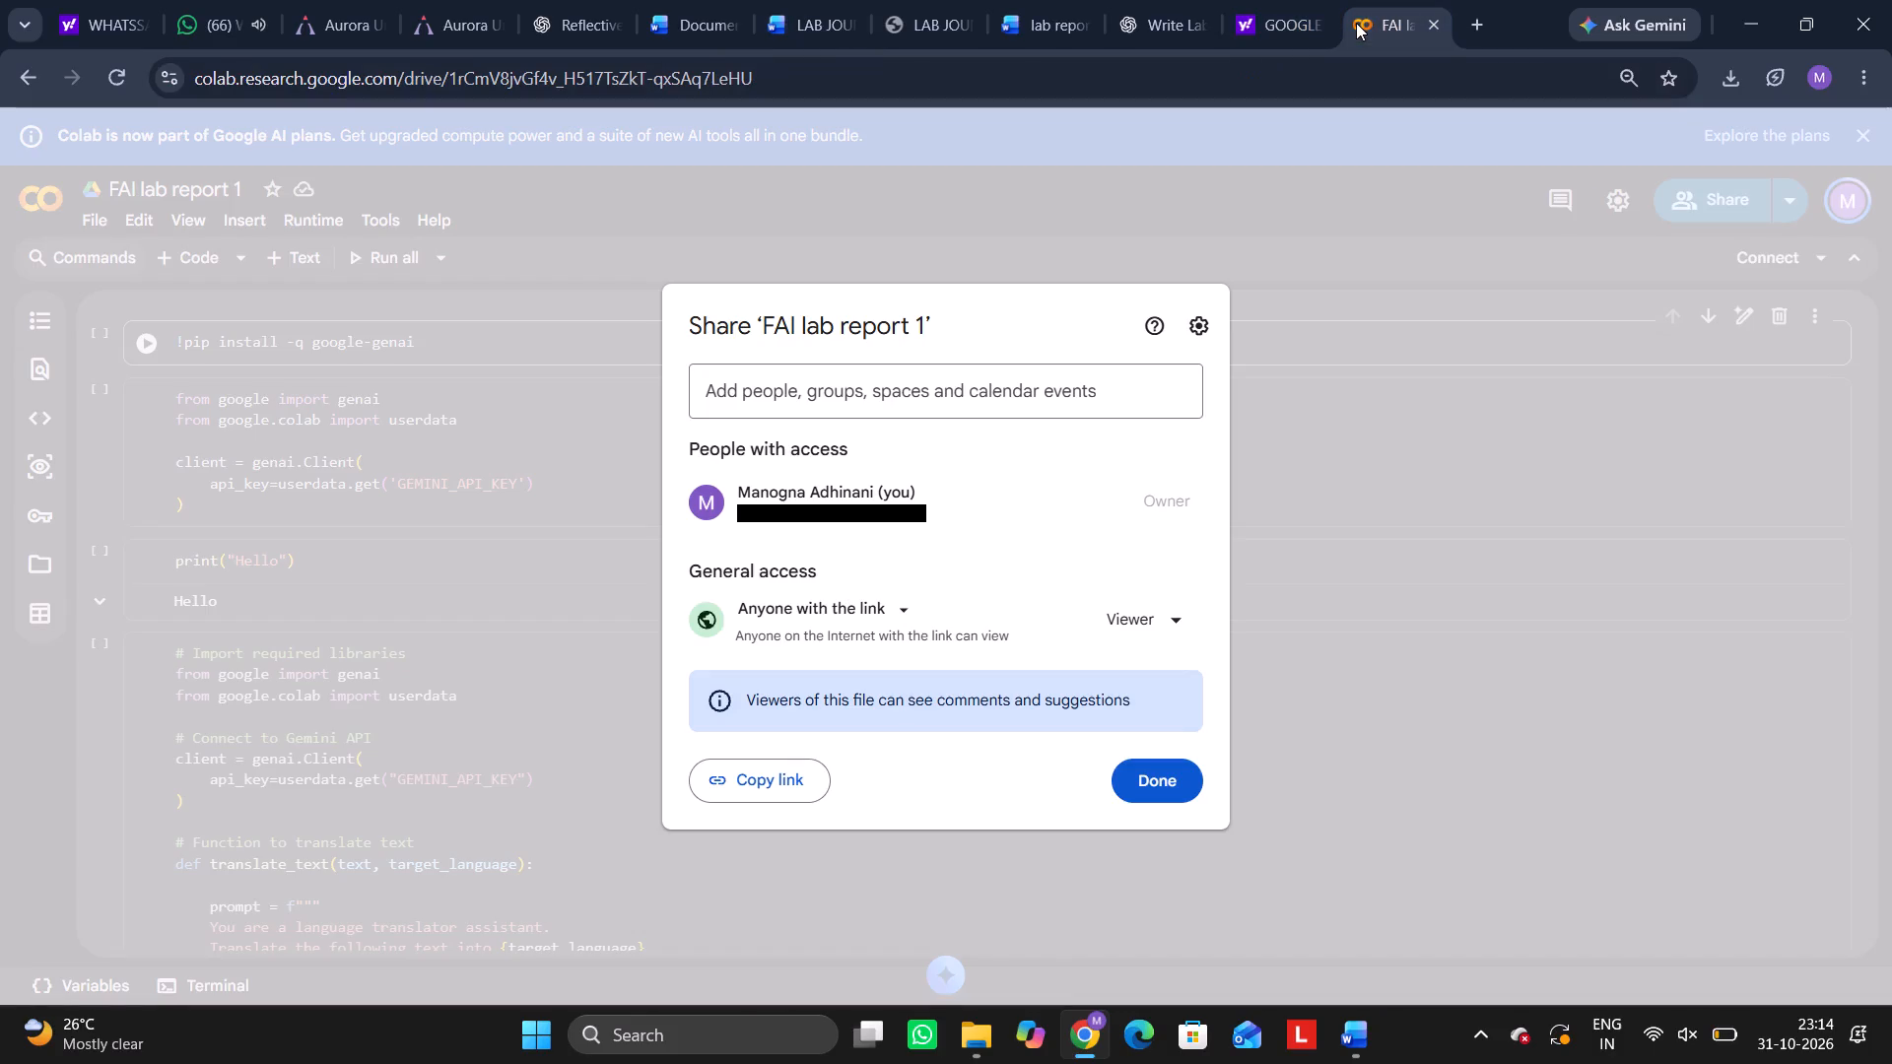
{"action": "left_click", "coordinate": [1127, 190]}
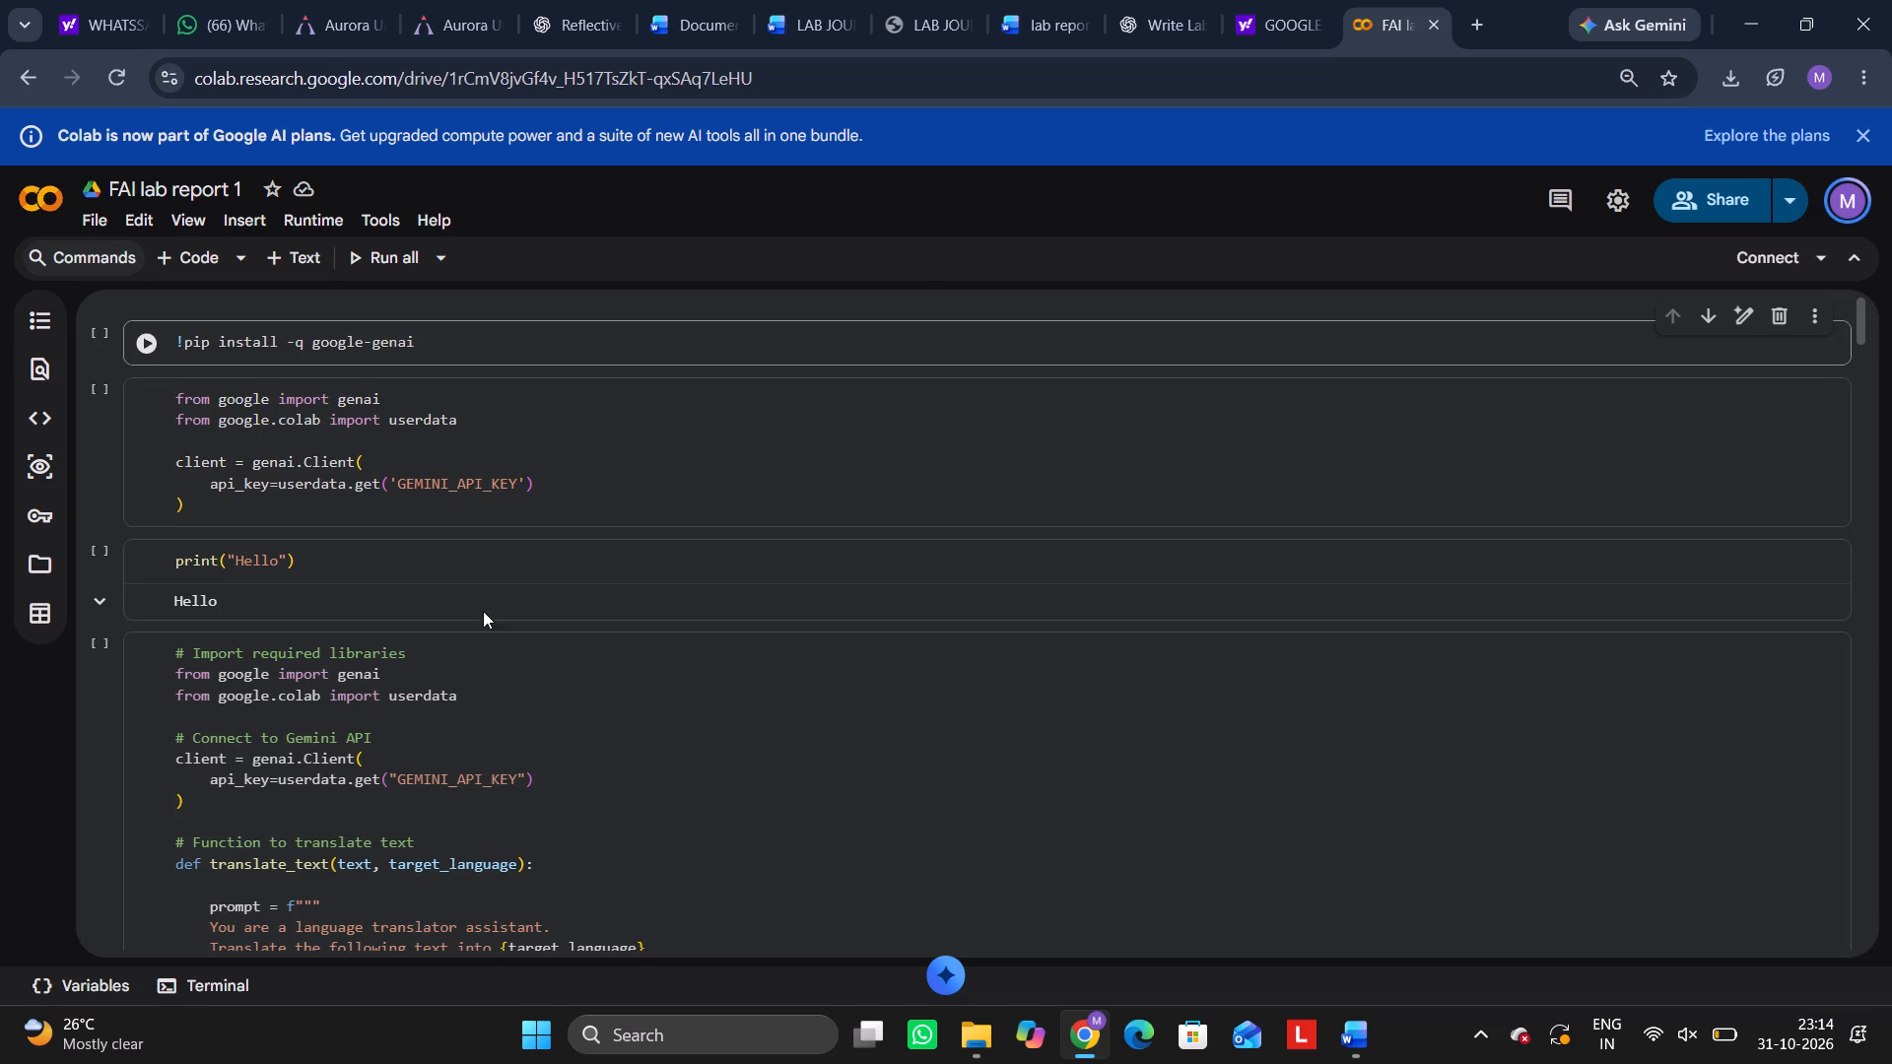
{"action": "scroll", "coordinate": [445, 666], "scroll_direction": "down", "scroll_amount": 3}
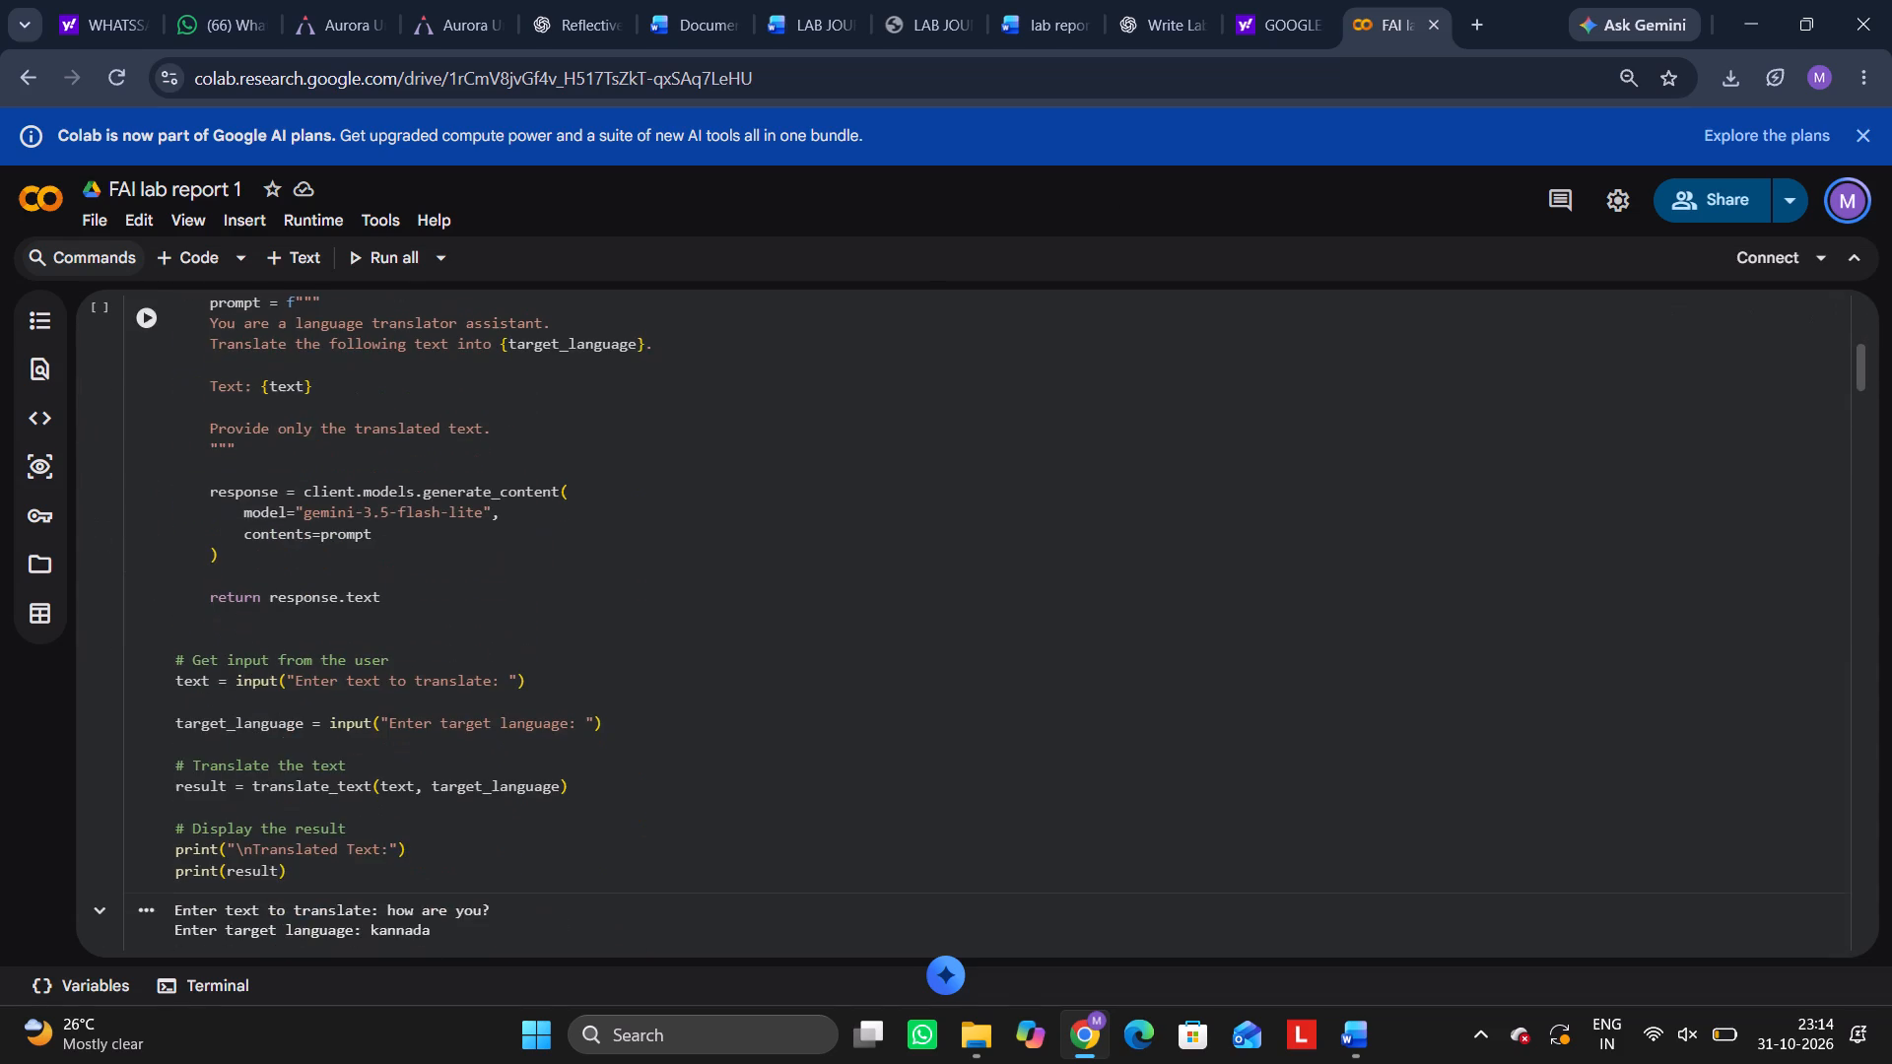
{"action": "scroll", "coordinate": [445, 666], "scroll_direction": "down", "scroll_amount": 4}
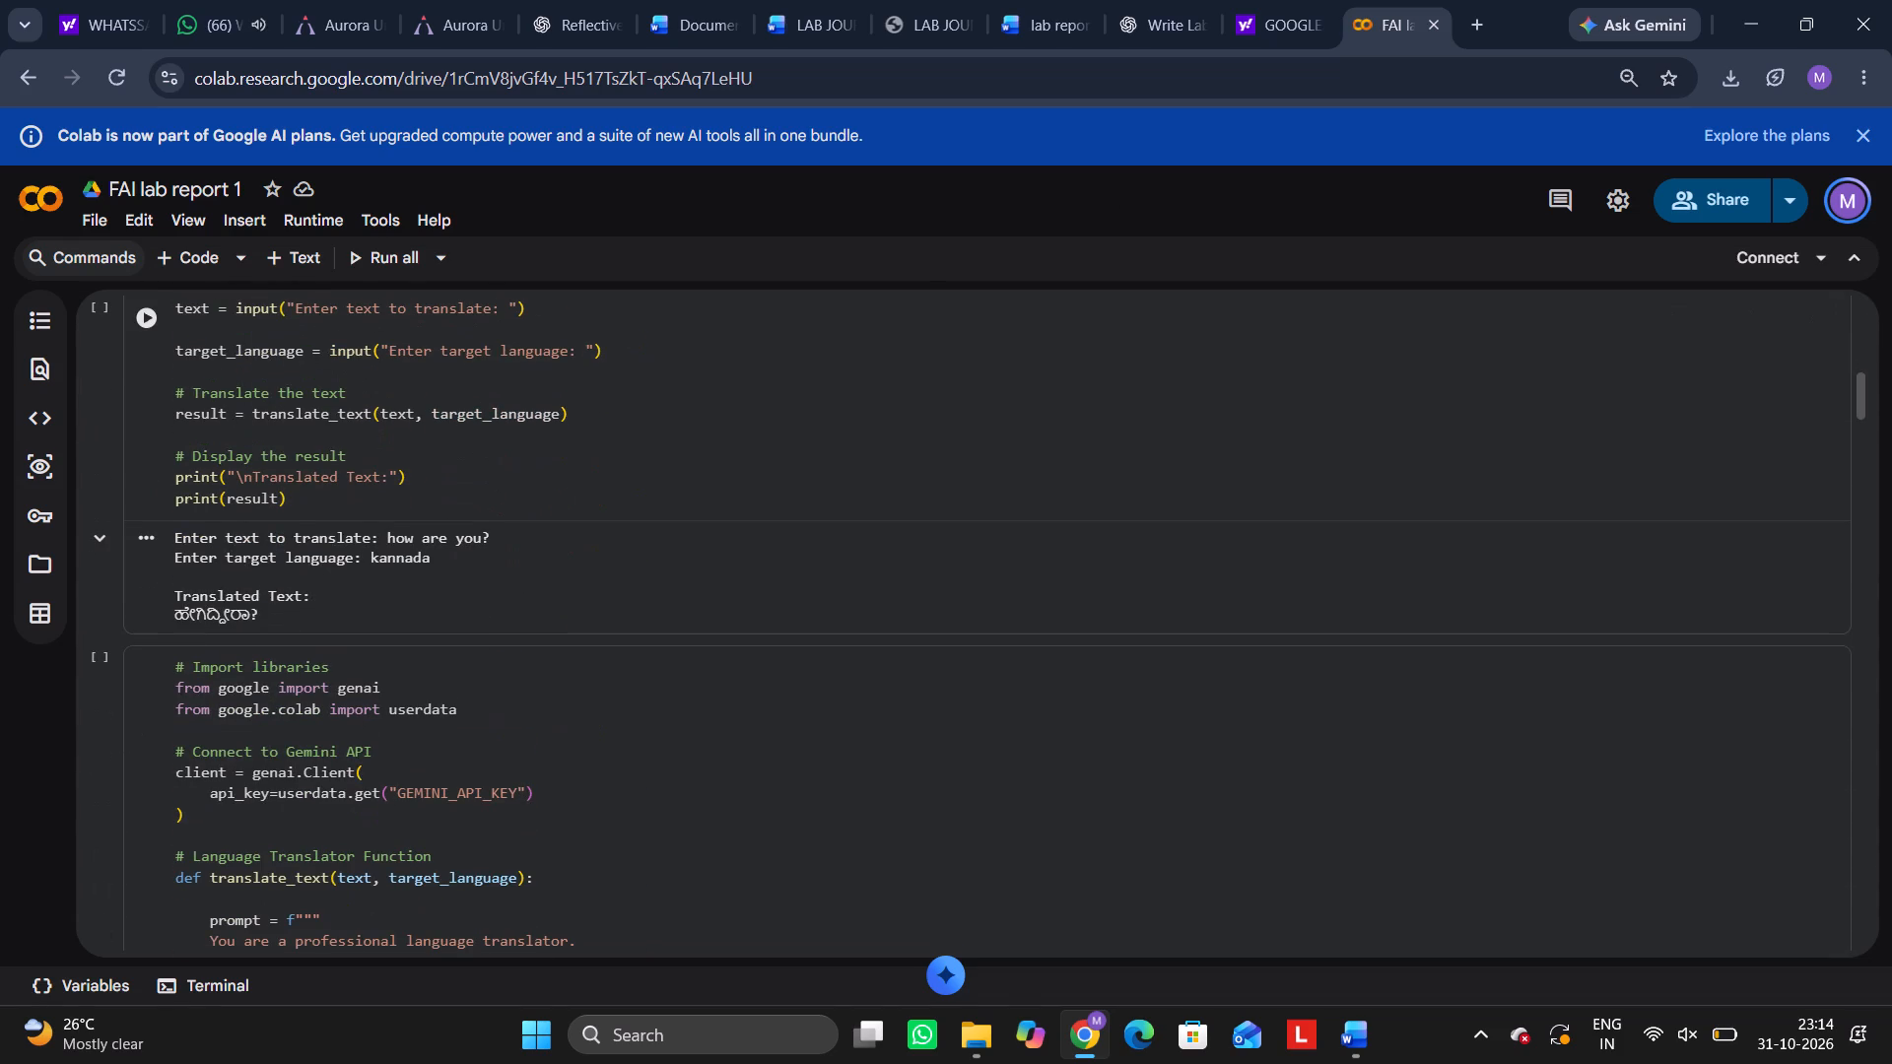
{"action": "scroll", "coordinate": [445, 666], "scroll_direction": "down", "scroll_amount": 2}
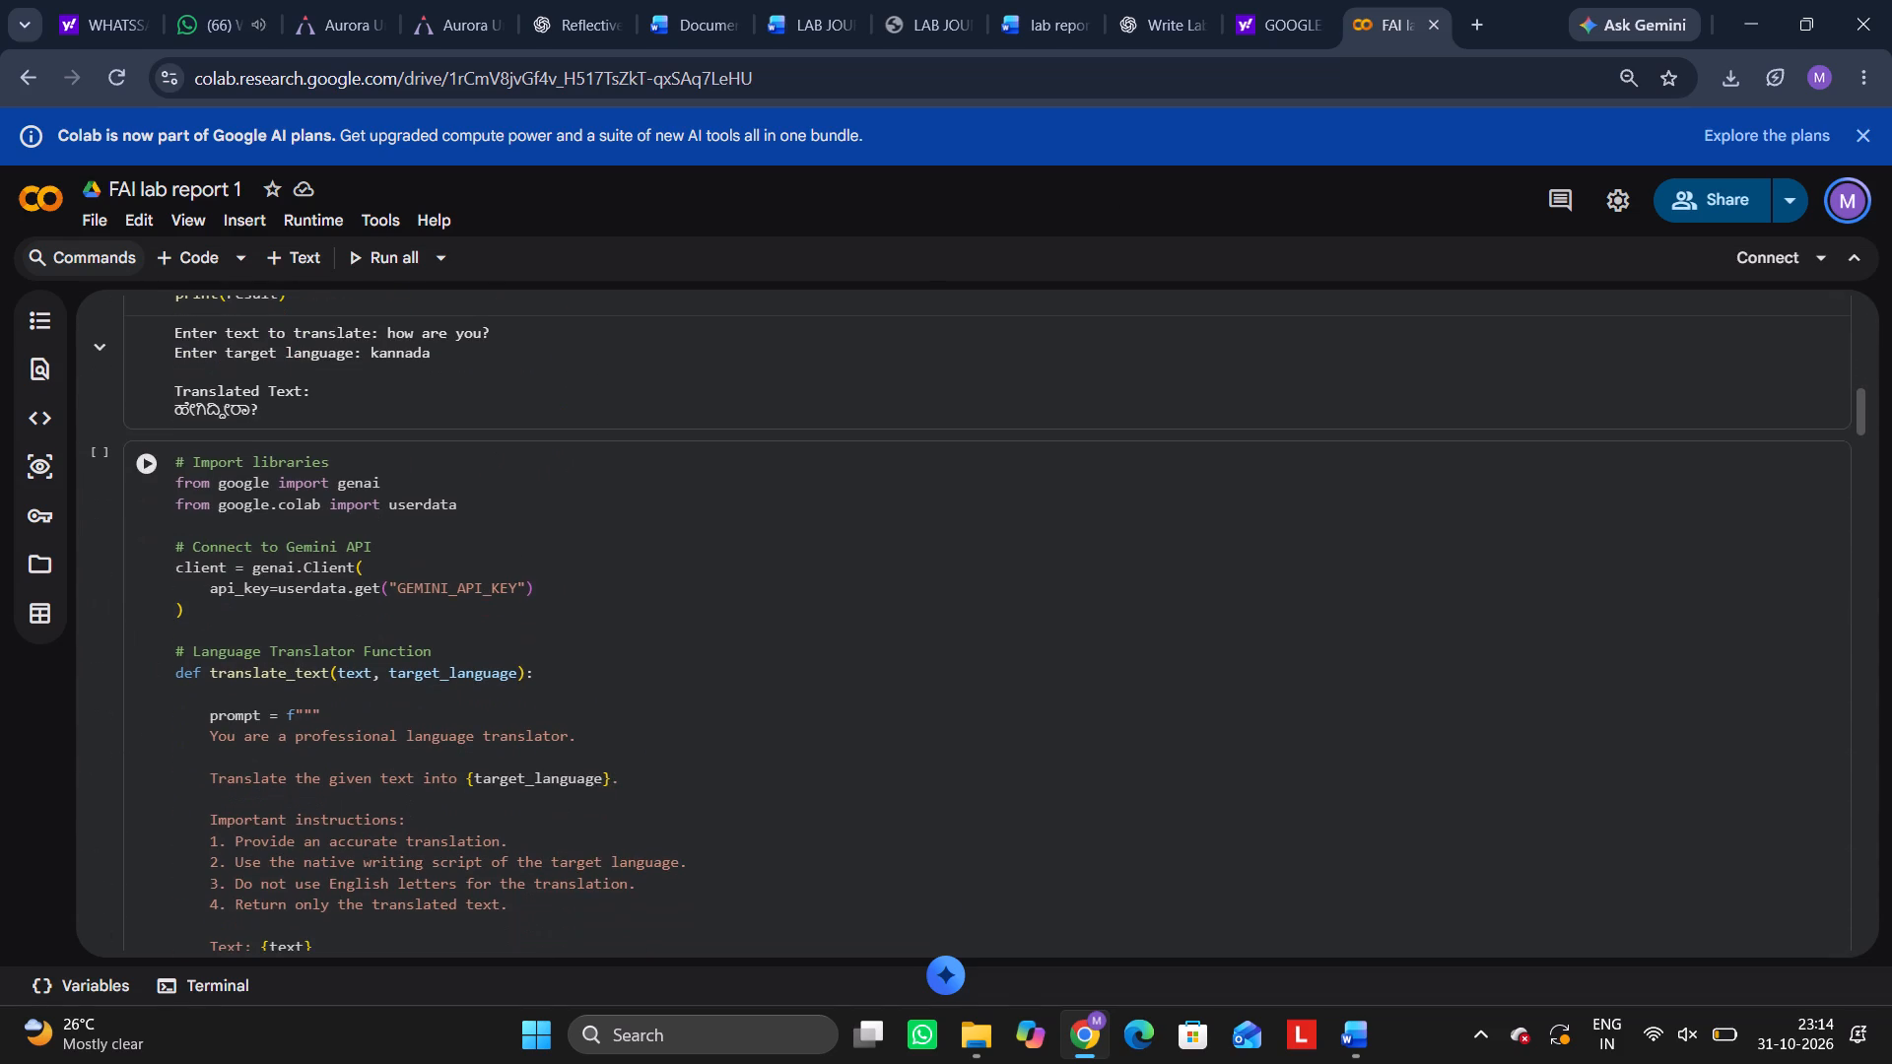
{"action": "scroll", "coordinate": [445, 666], "scroll_direction": "down", "scroll_amount": 6}
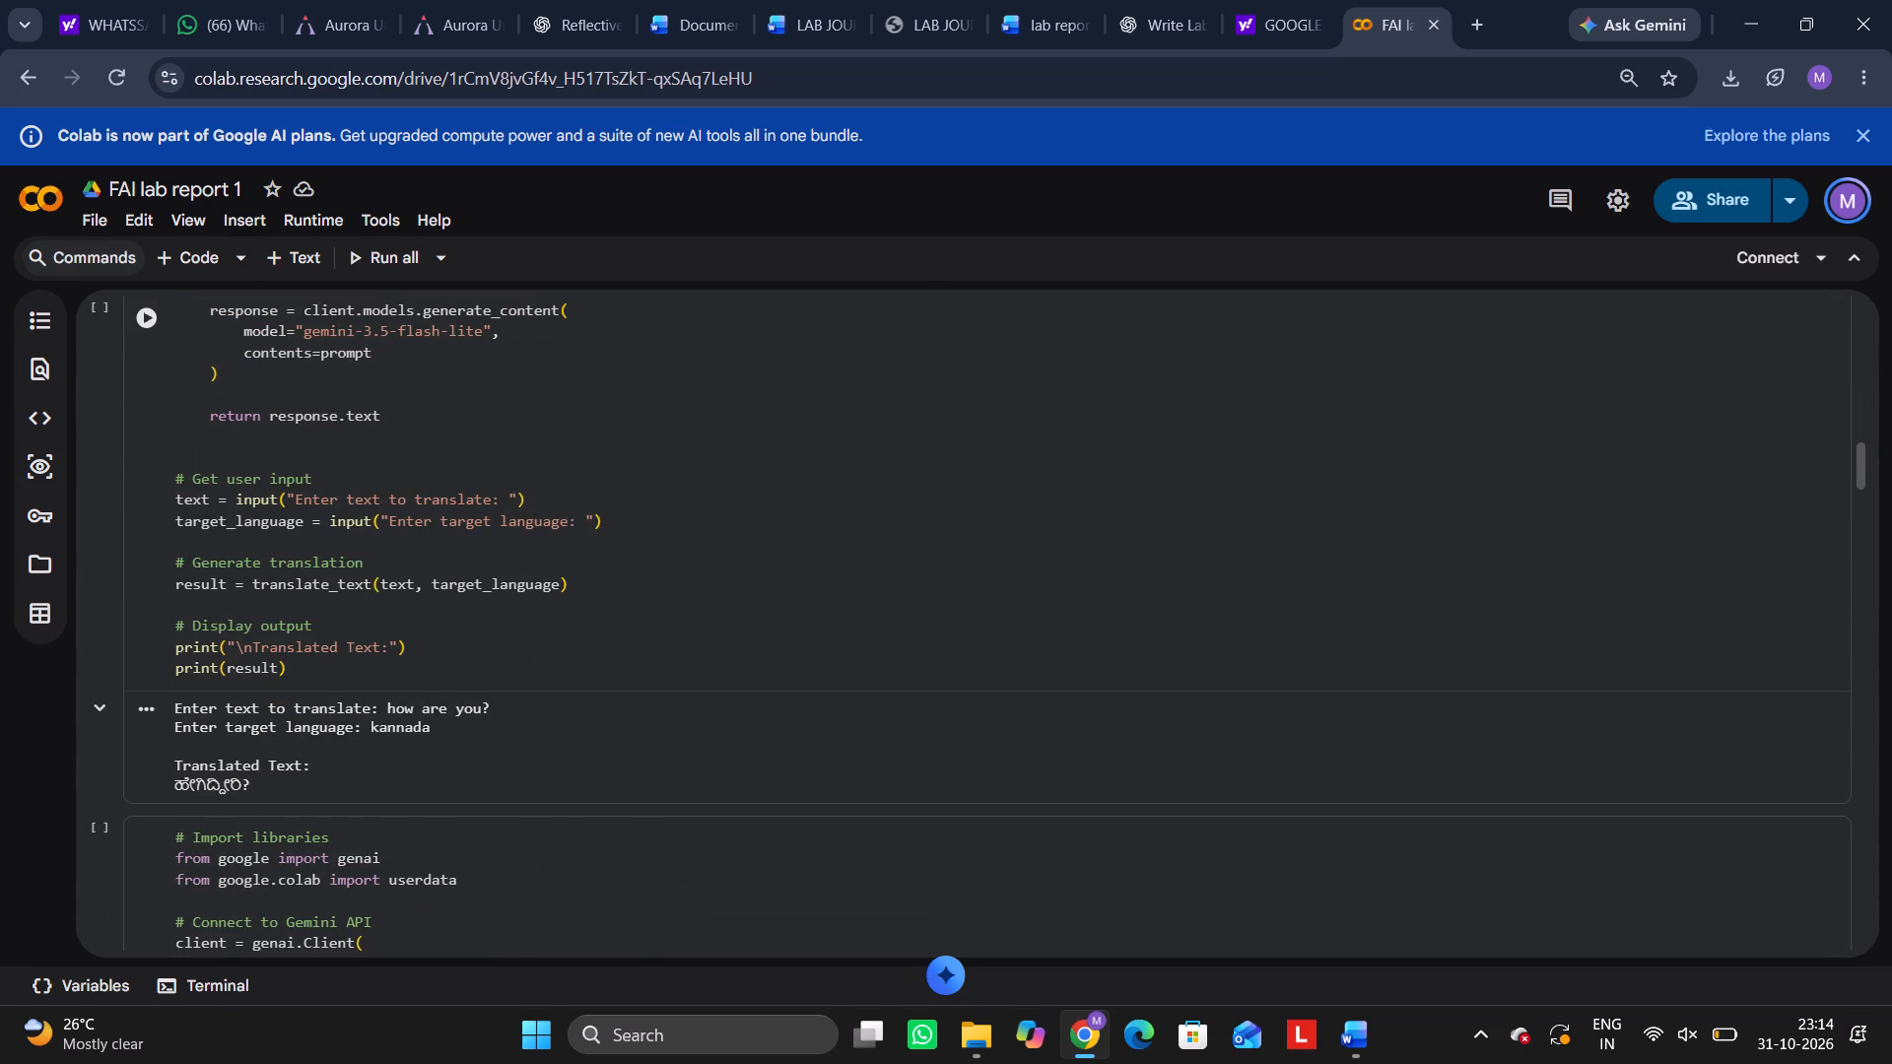
{"action": "left_click", "coordinate": [680, 472]}
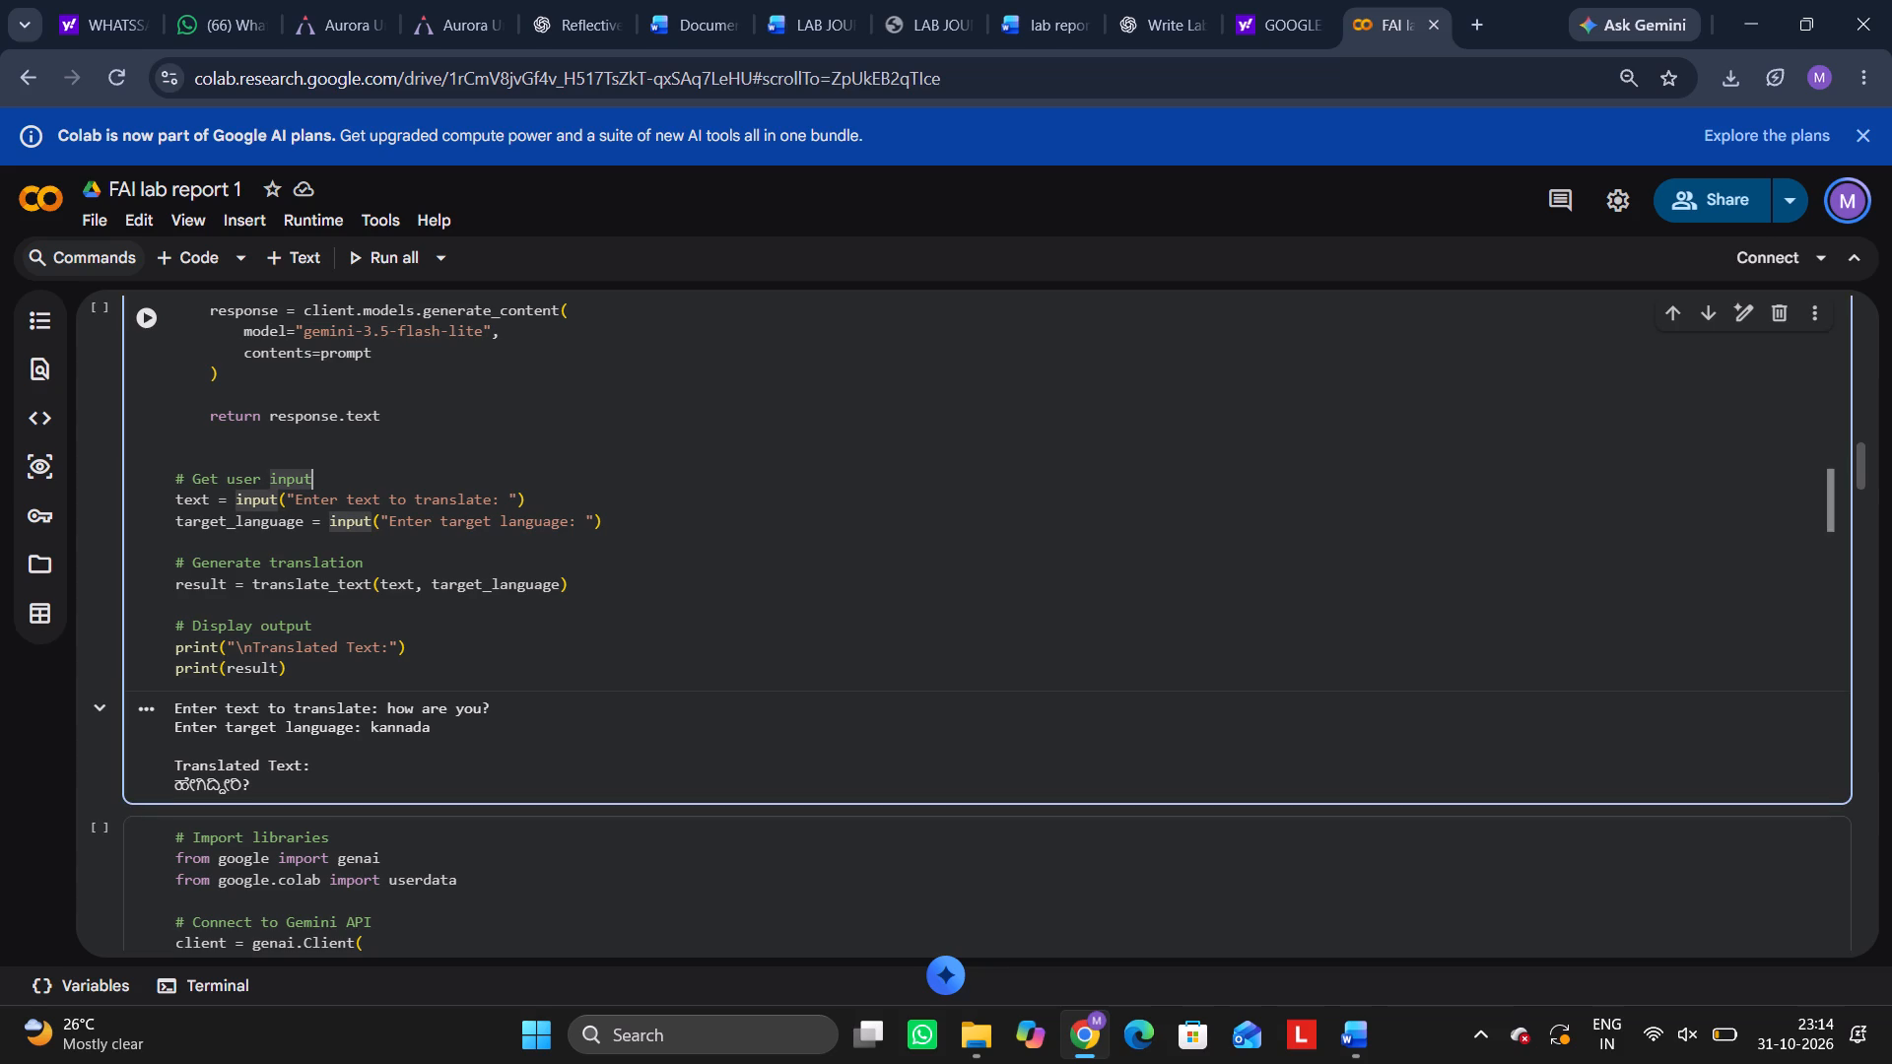
{"action": "scroll", "coordinate": [1433, 323], "scroll_direction": "up", "scroll_amount": 1}
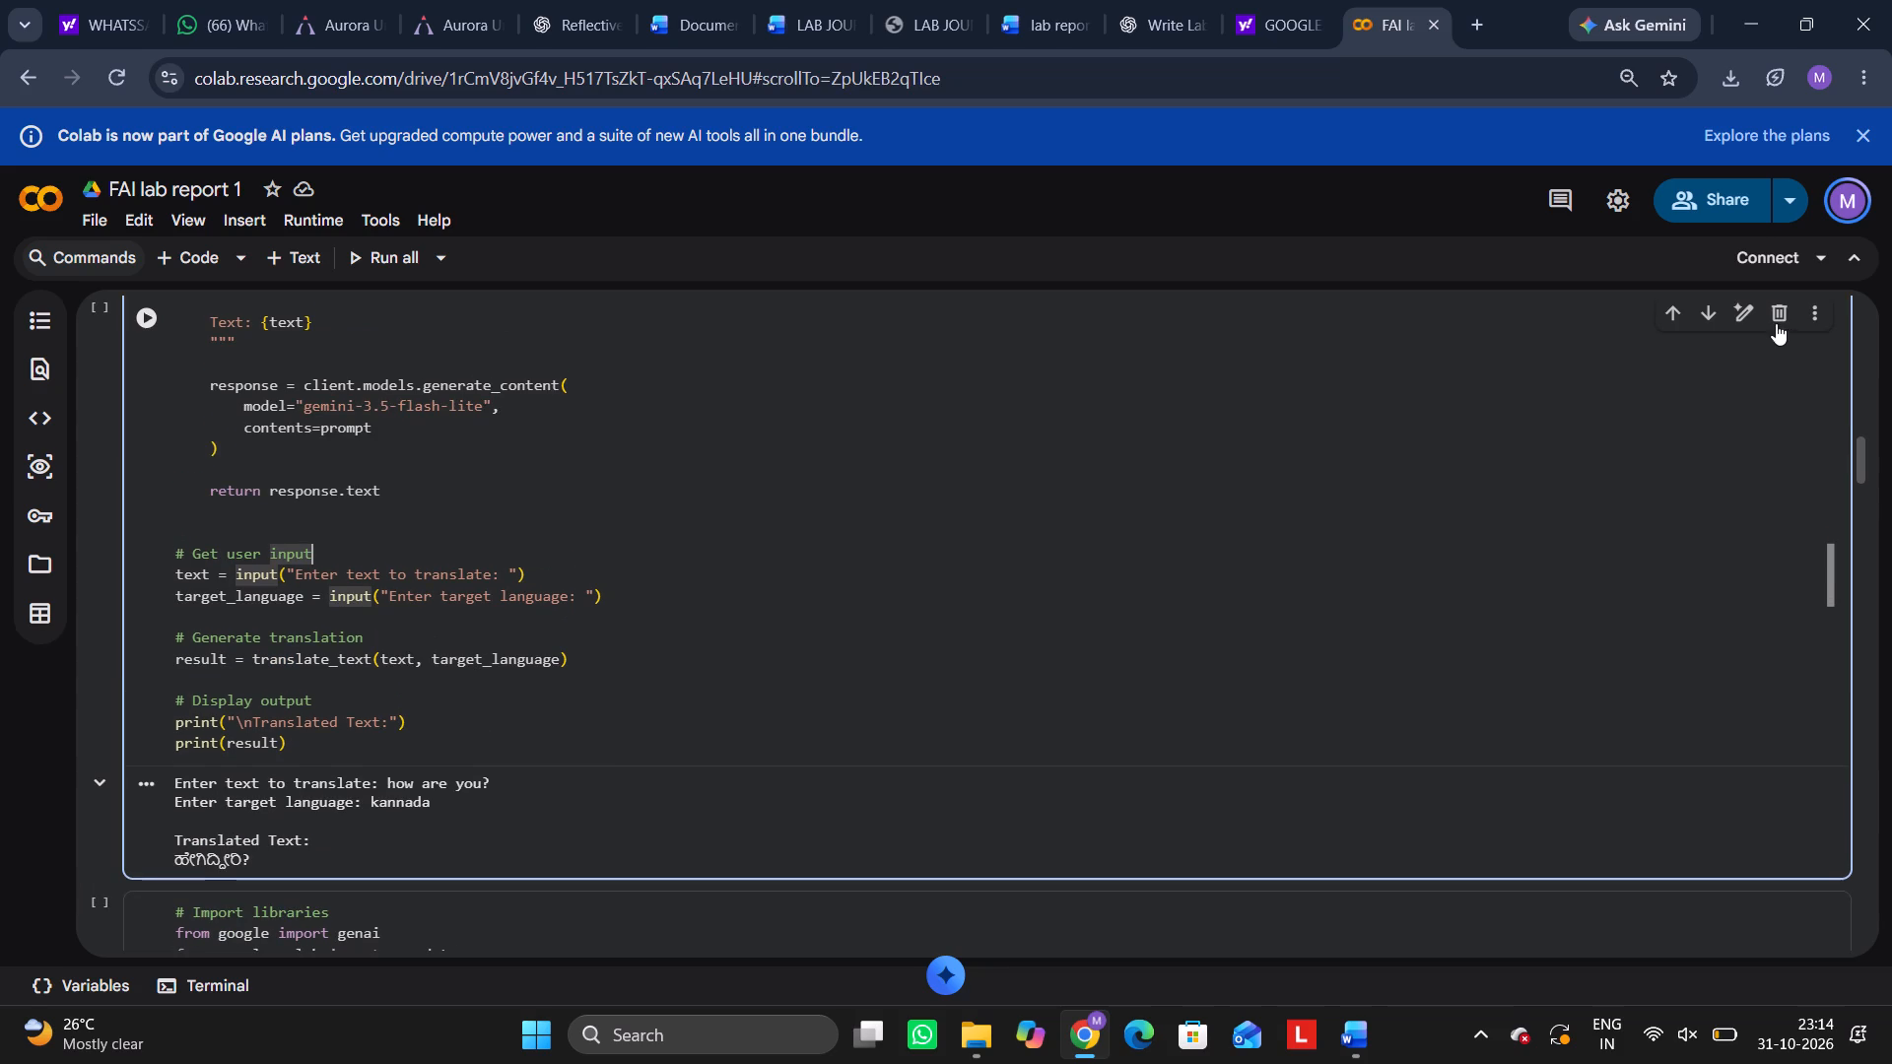
{"action": "left_click", "coordinate": [1775, 323]}
Delete the print("Hello") cell near the beginning of the notebook.
{"action": "scroll", "coordinate": [1089, 521], "scroll_direction": "up", "scroll_amount": 4}
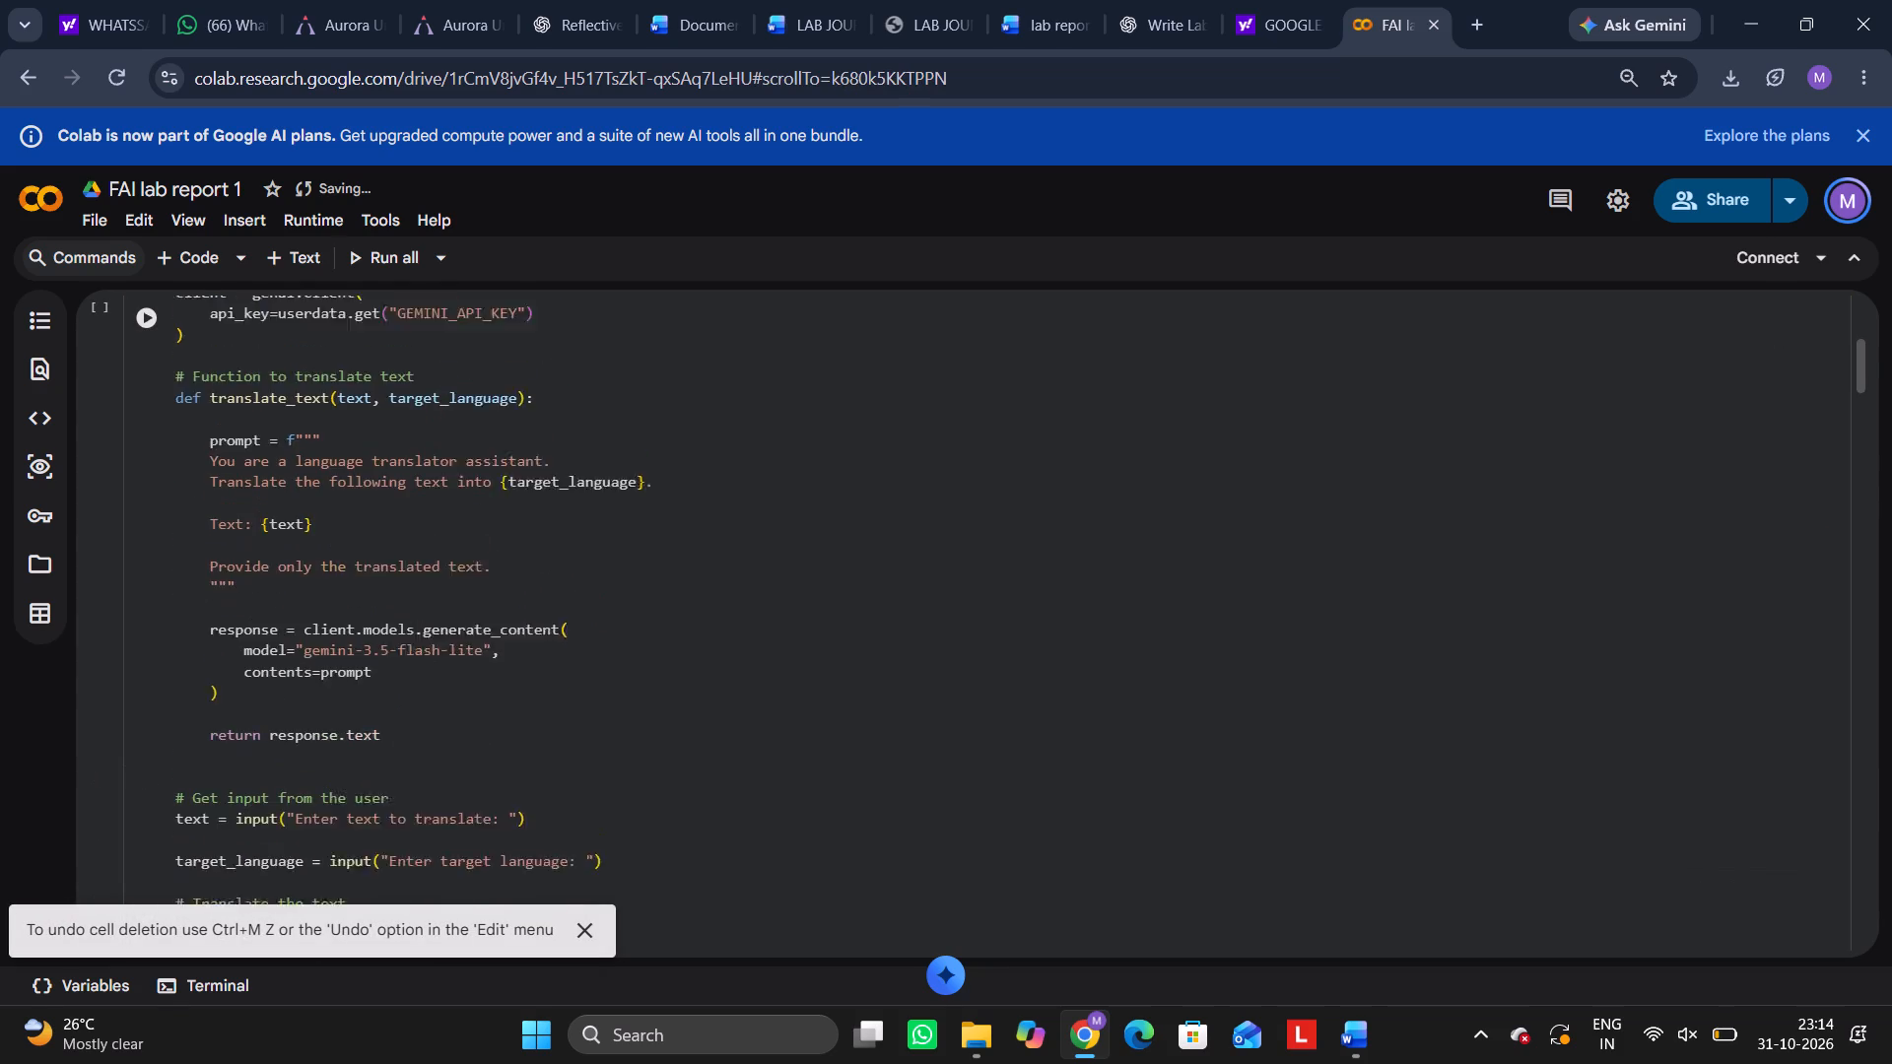
{"action": "scroll", "coordinate": [1089, 521], "scroll_direction": "up", "scroll_amount": 3}
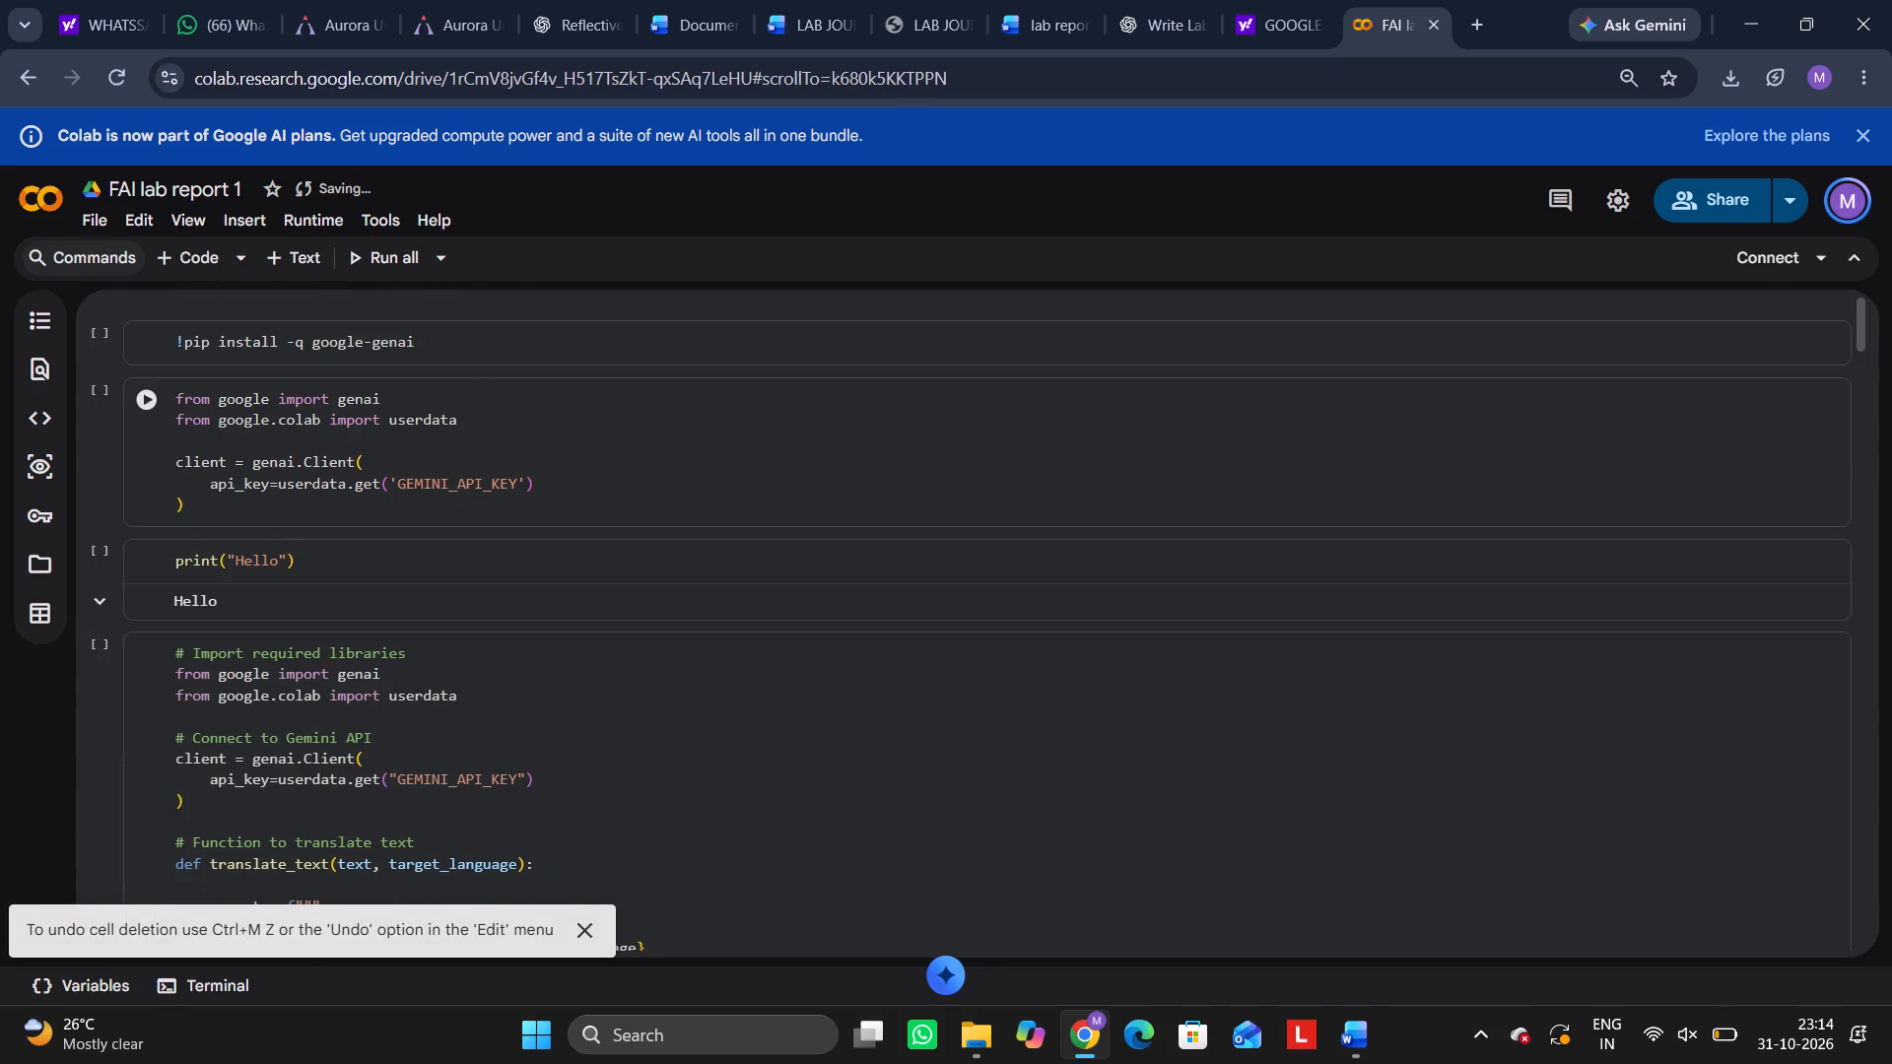
{"action": "left_click", "coordinate": [722, 564]}
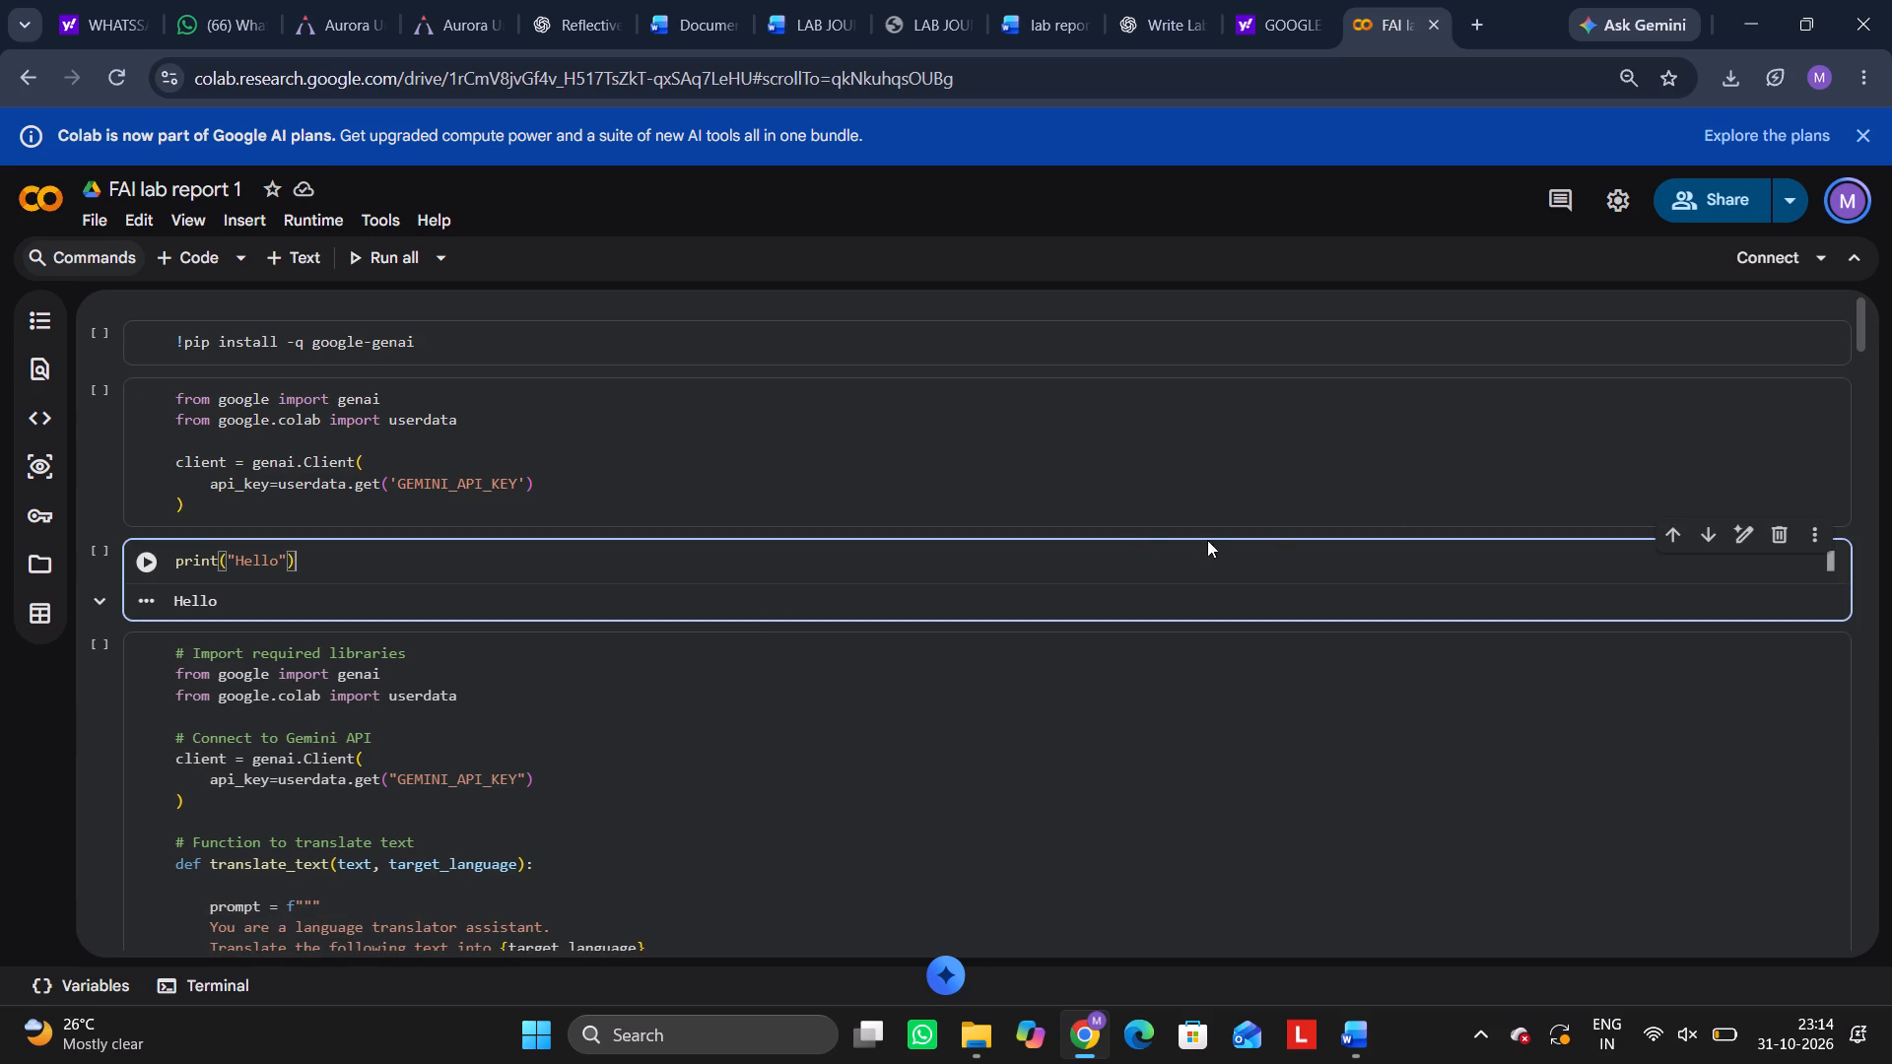
{"action": "left_click", "coordinate": [1784, 534]}
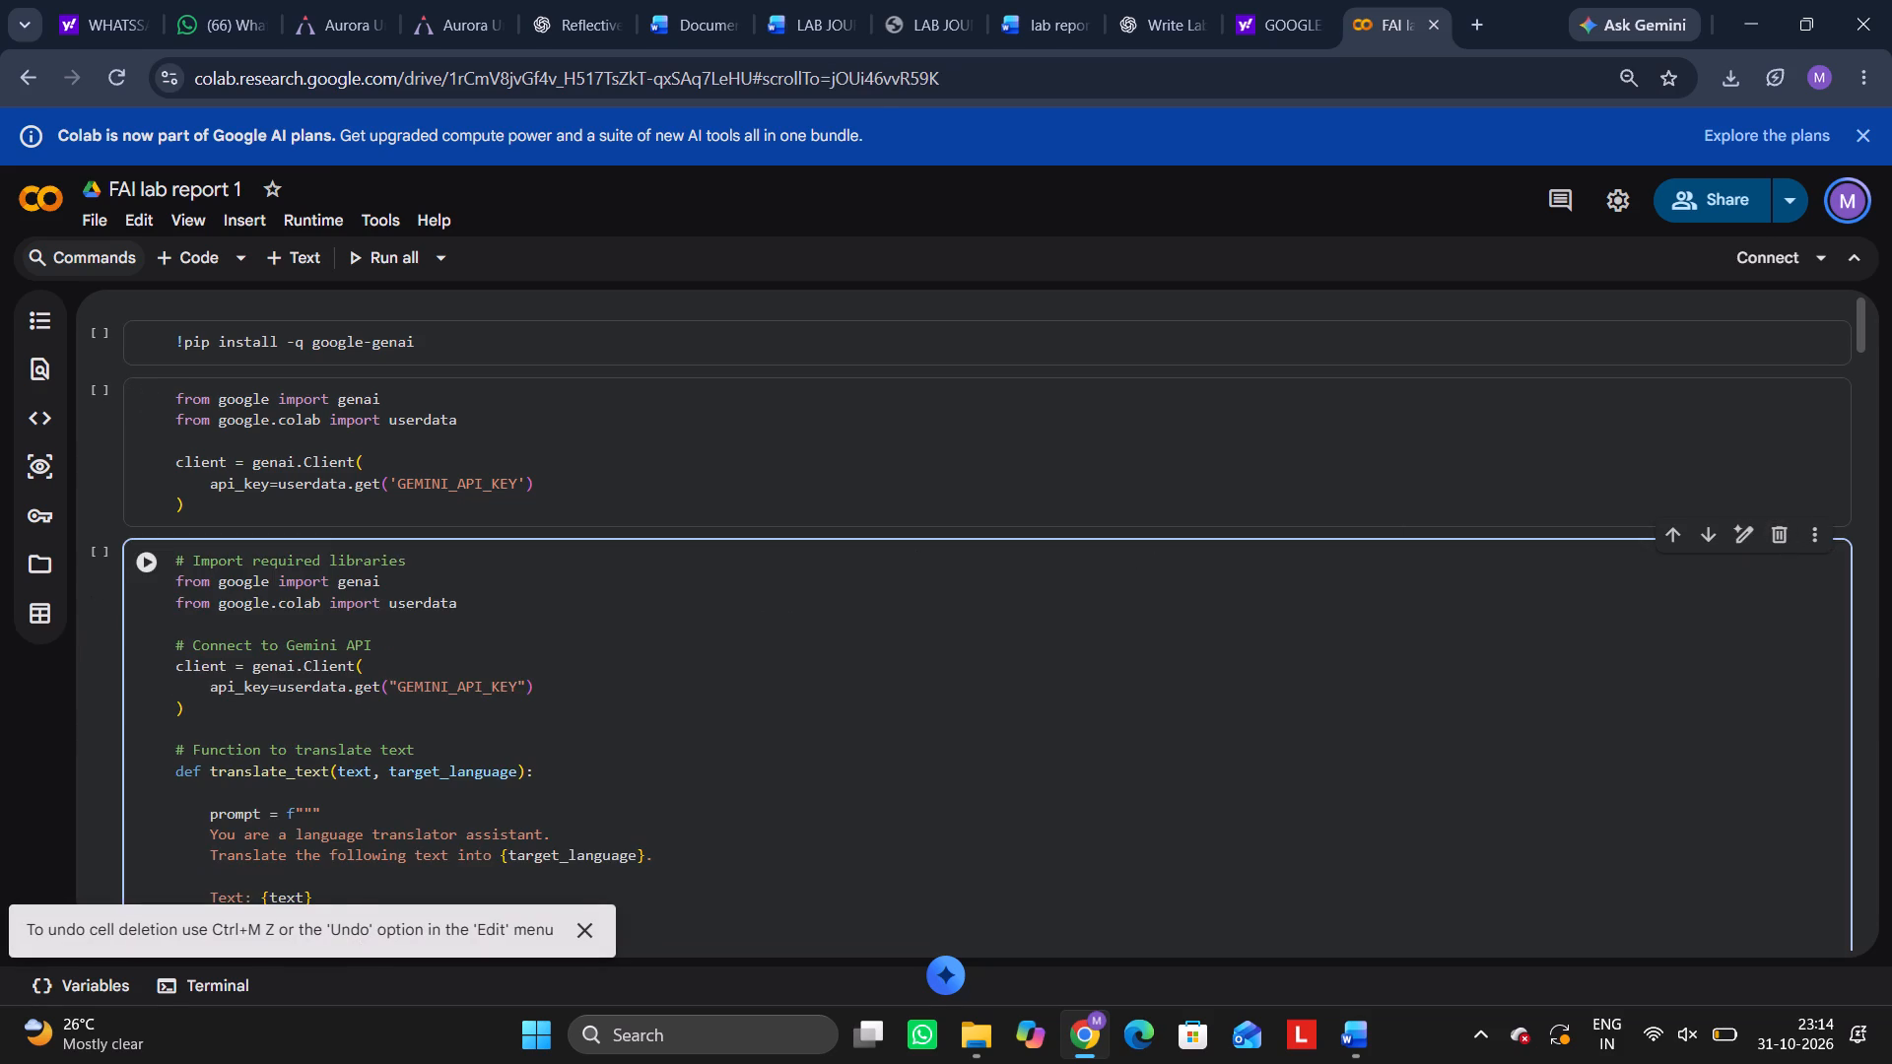
Delete the question generator cell whose input paragraph is about Artificial Intelligence, following the telugu translation cell.
{"action": "scroll", "coordinate": [836, 580], "scroll_direction": "down", "scroll_amount": 4}
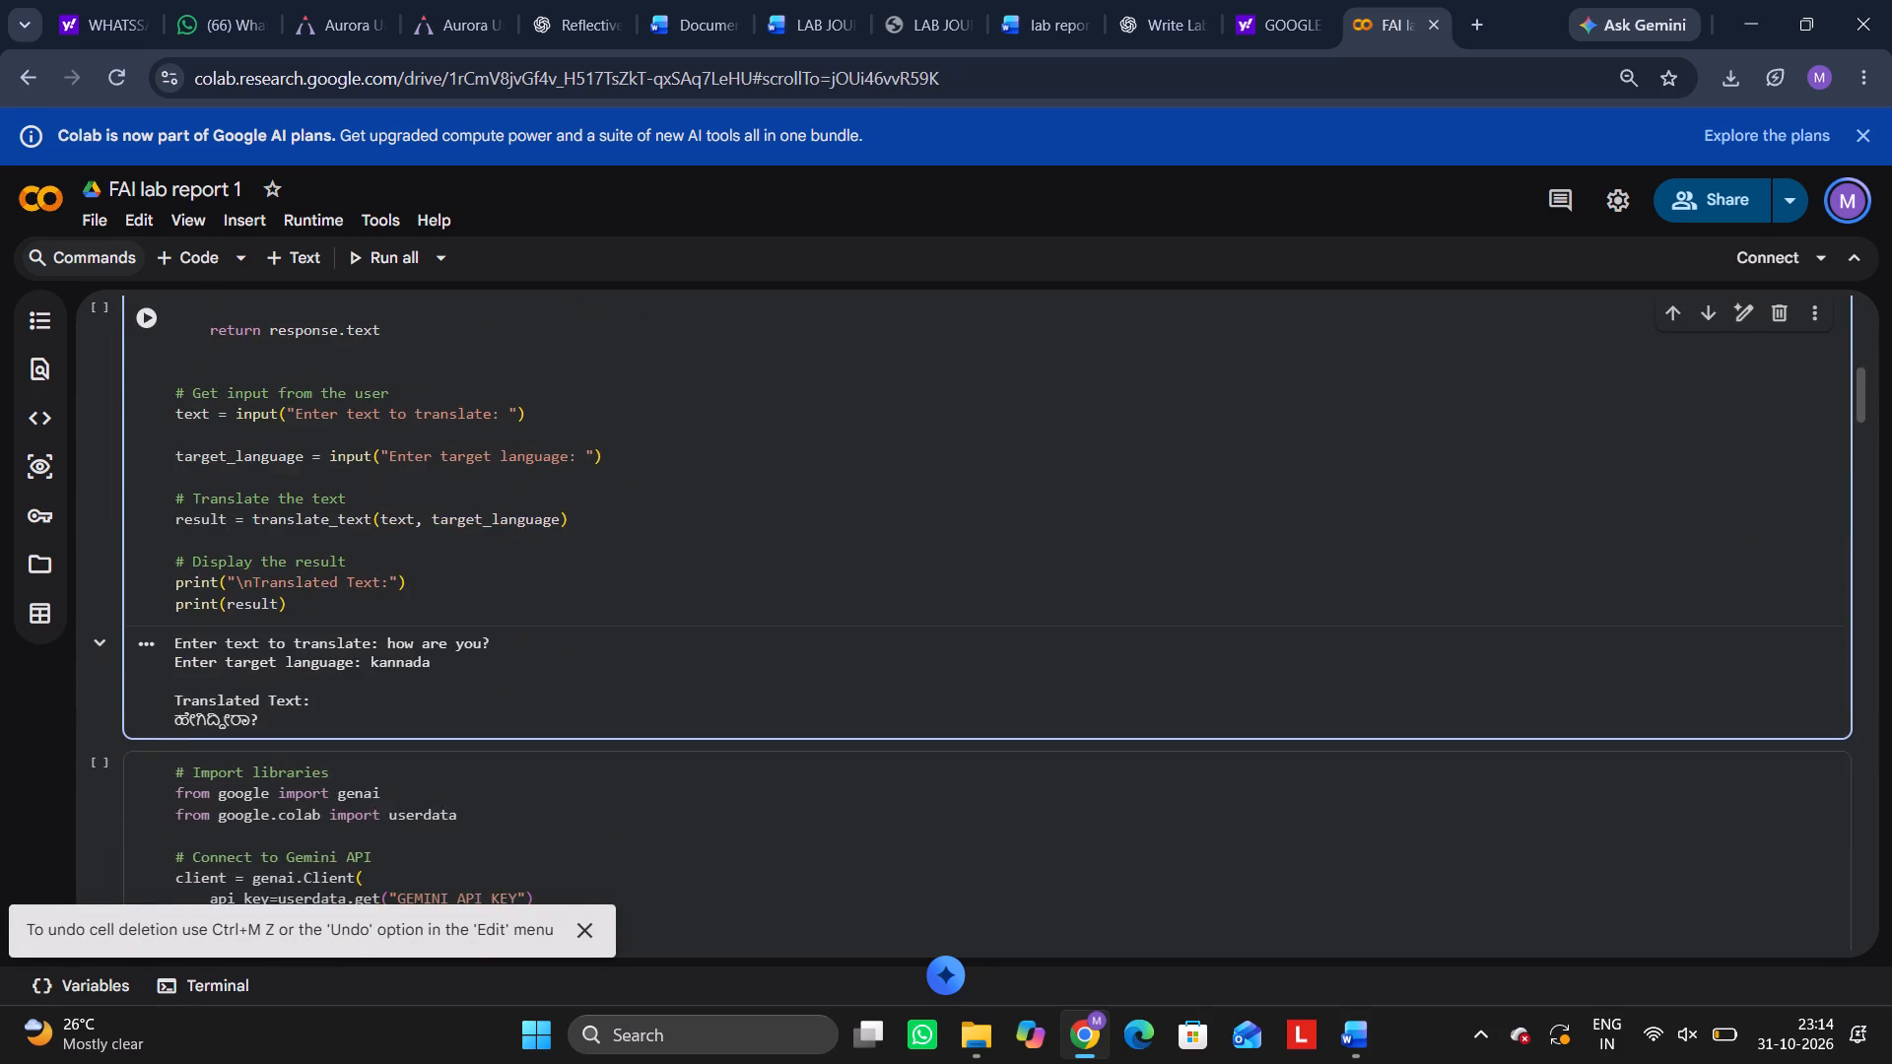
{"action": "scroll", "coordinate": [836, 580], "scroll_direction": "down", "scroll_amount": 5}
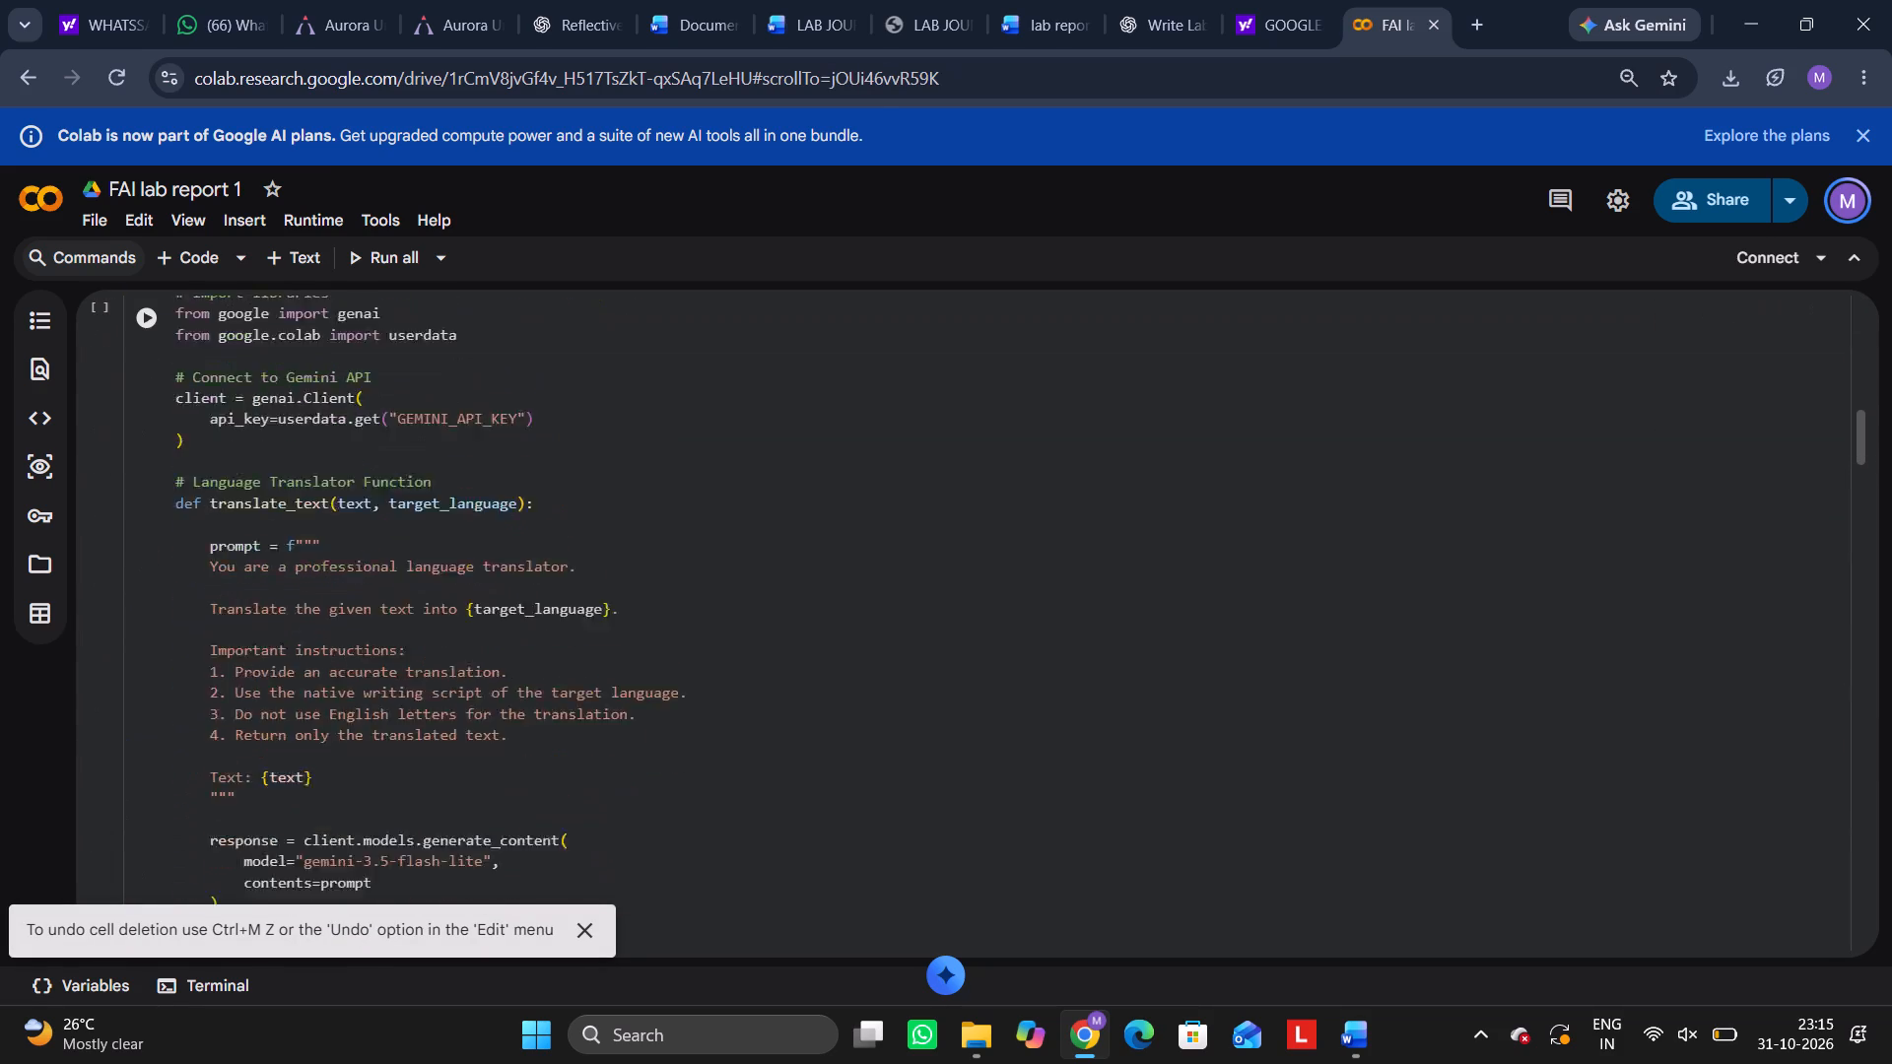
{"action": "scroll", "coordinate": [836, 580], "scroll_direction": "down", "scroll_amount": 3}
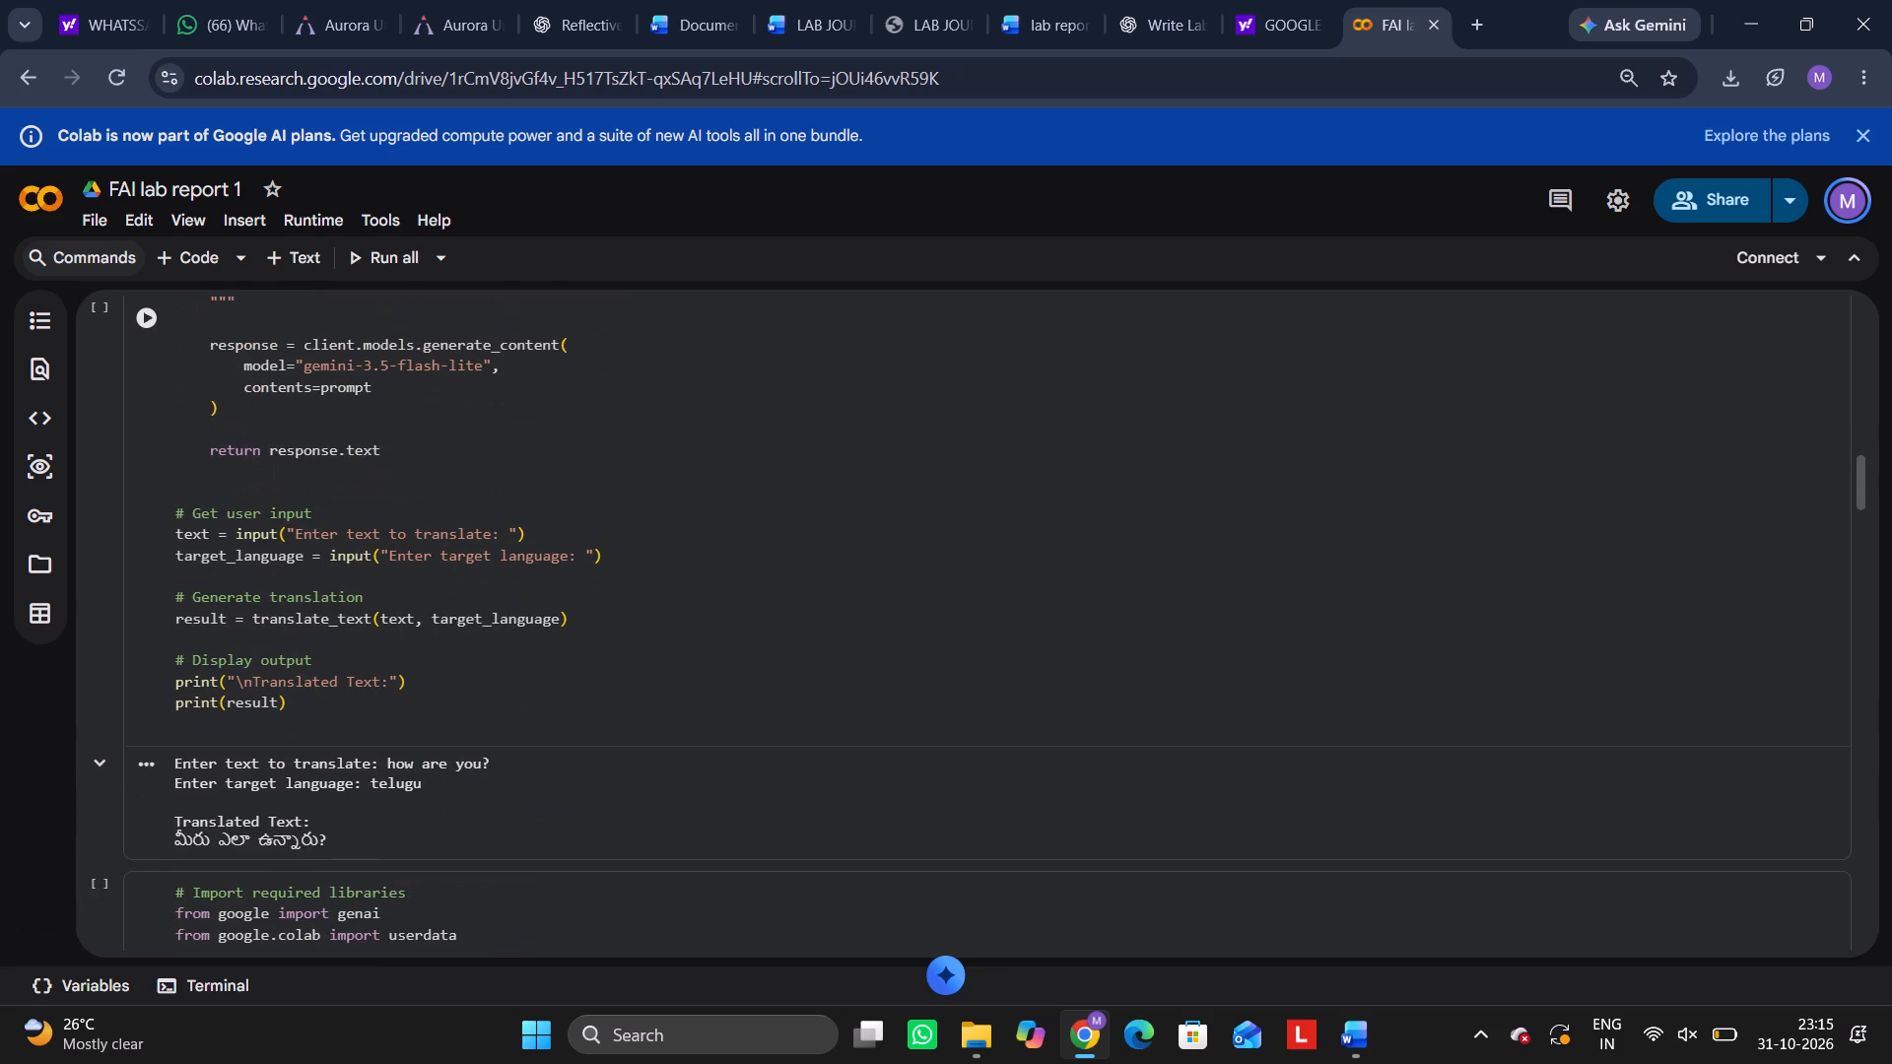
{"action": "scroll", "coordinate": [706, 650], "scroll_direction": "down", "scroll_amount": 6}
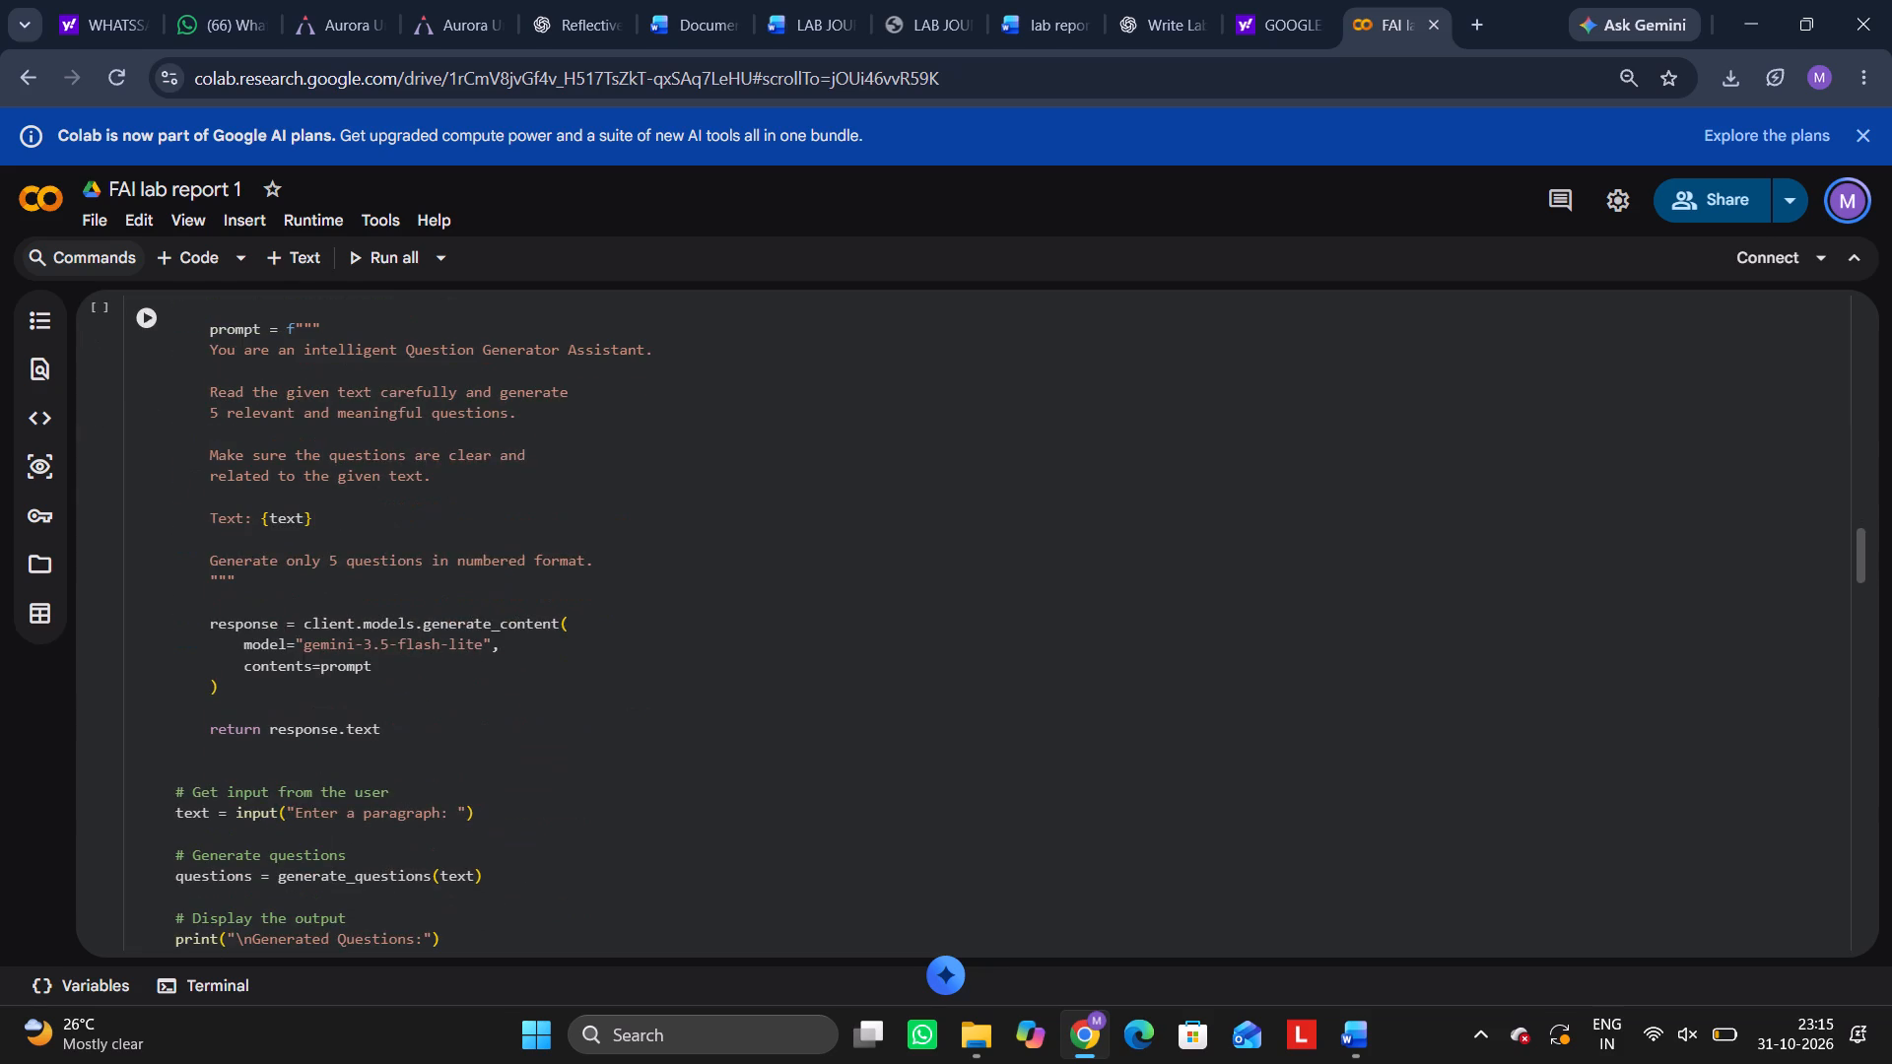
{"action": "scroll", "coordinate": [706, 650], "scroll_direction": "down", "scroll_amount": 3}
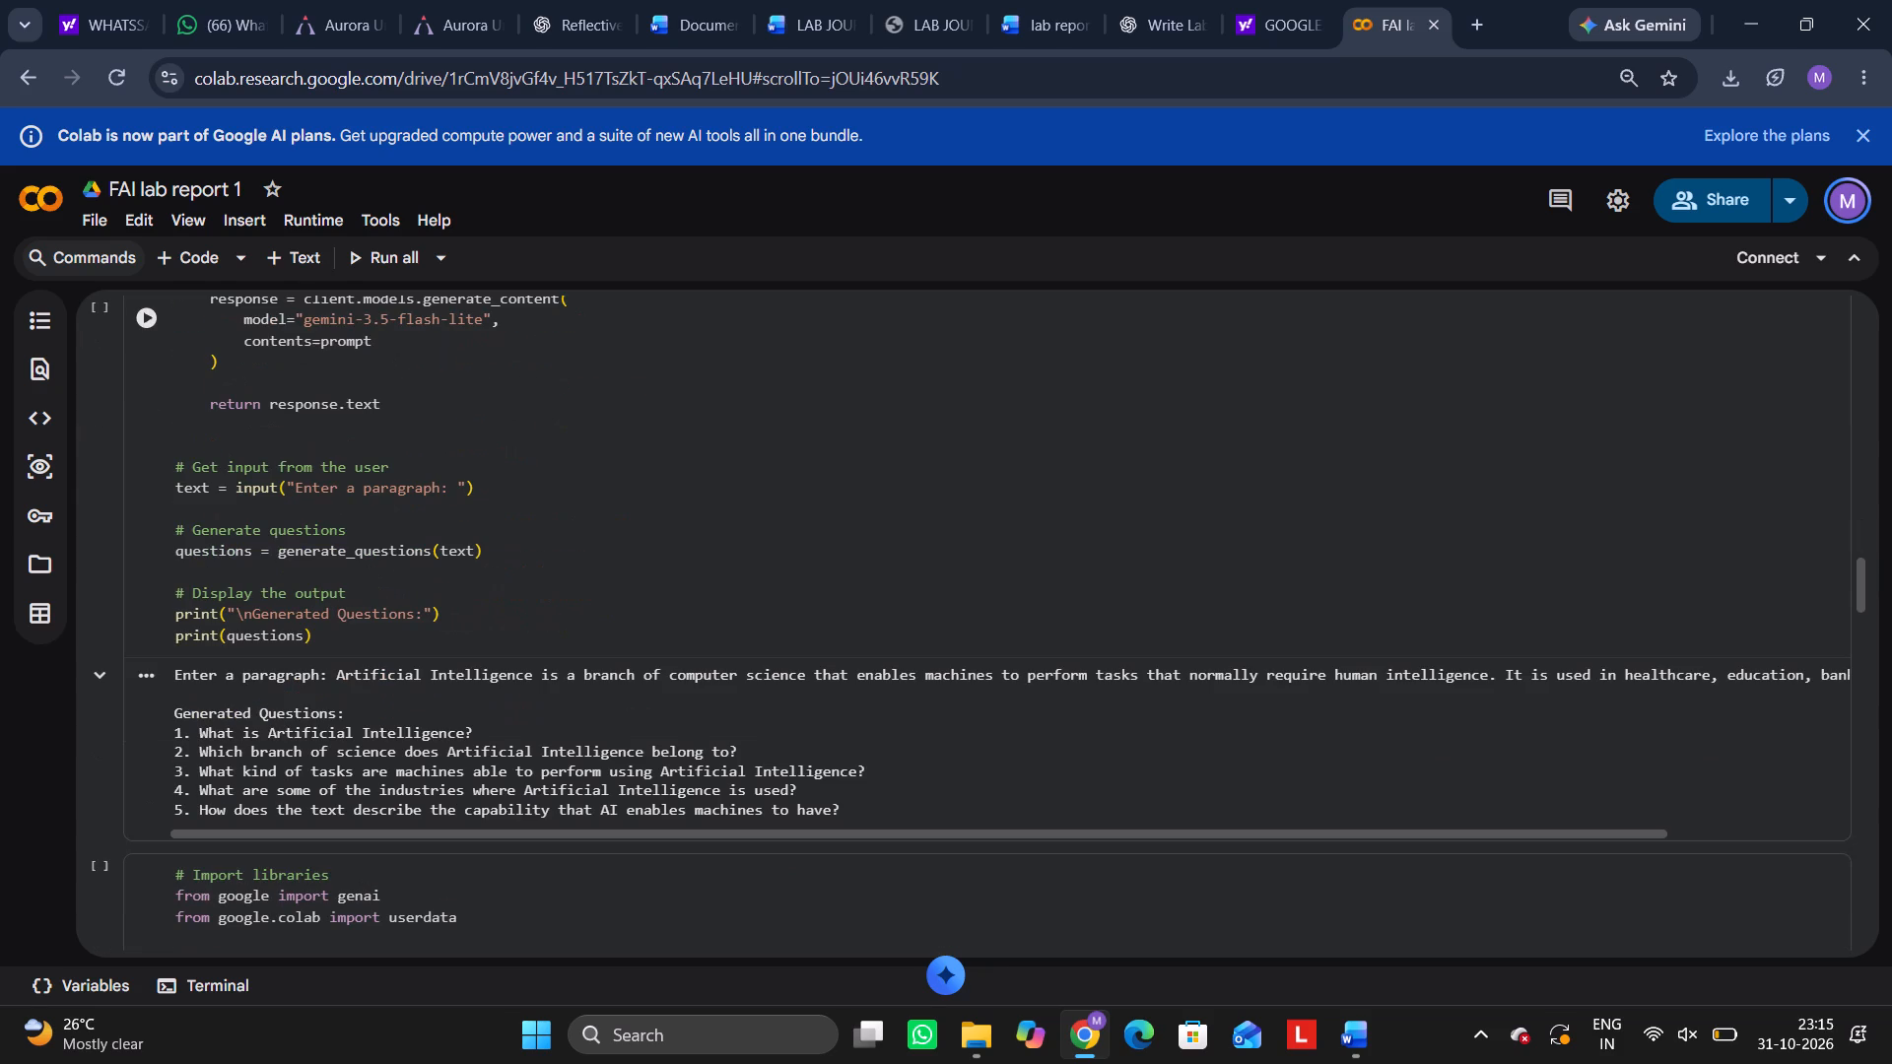
{"action": "left_click", "coordinate": [741, 576]}
{"action": "scroll", "coordinate": [741, 576], "scroll_direction": "up", "scroll_amount": 2}
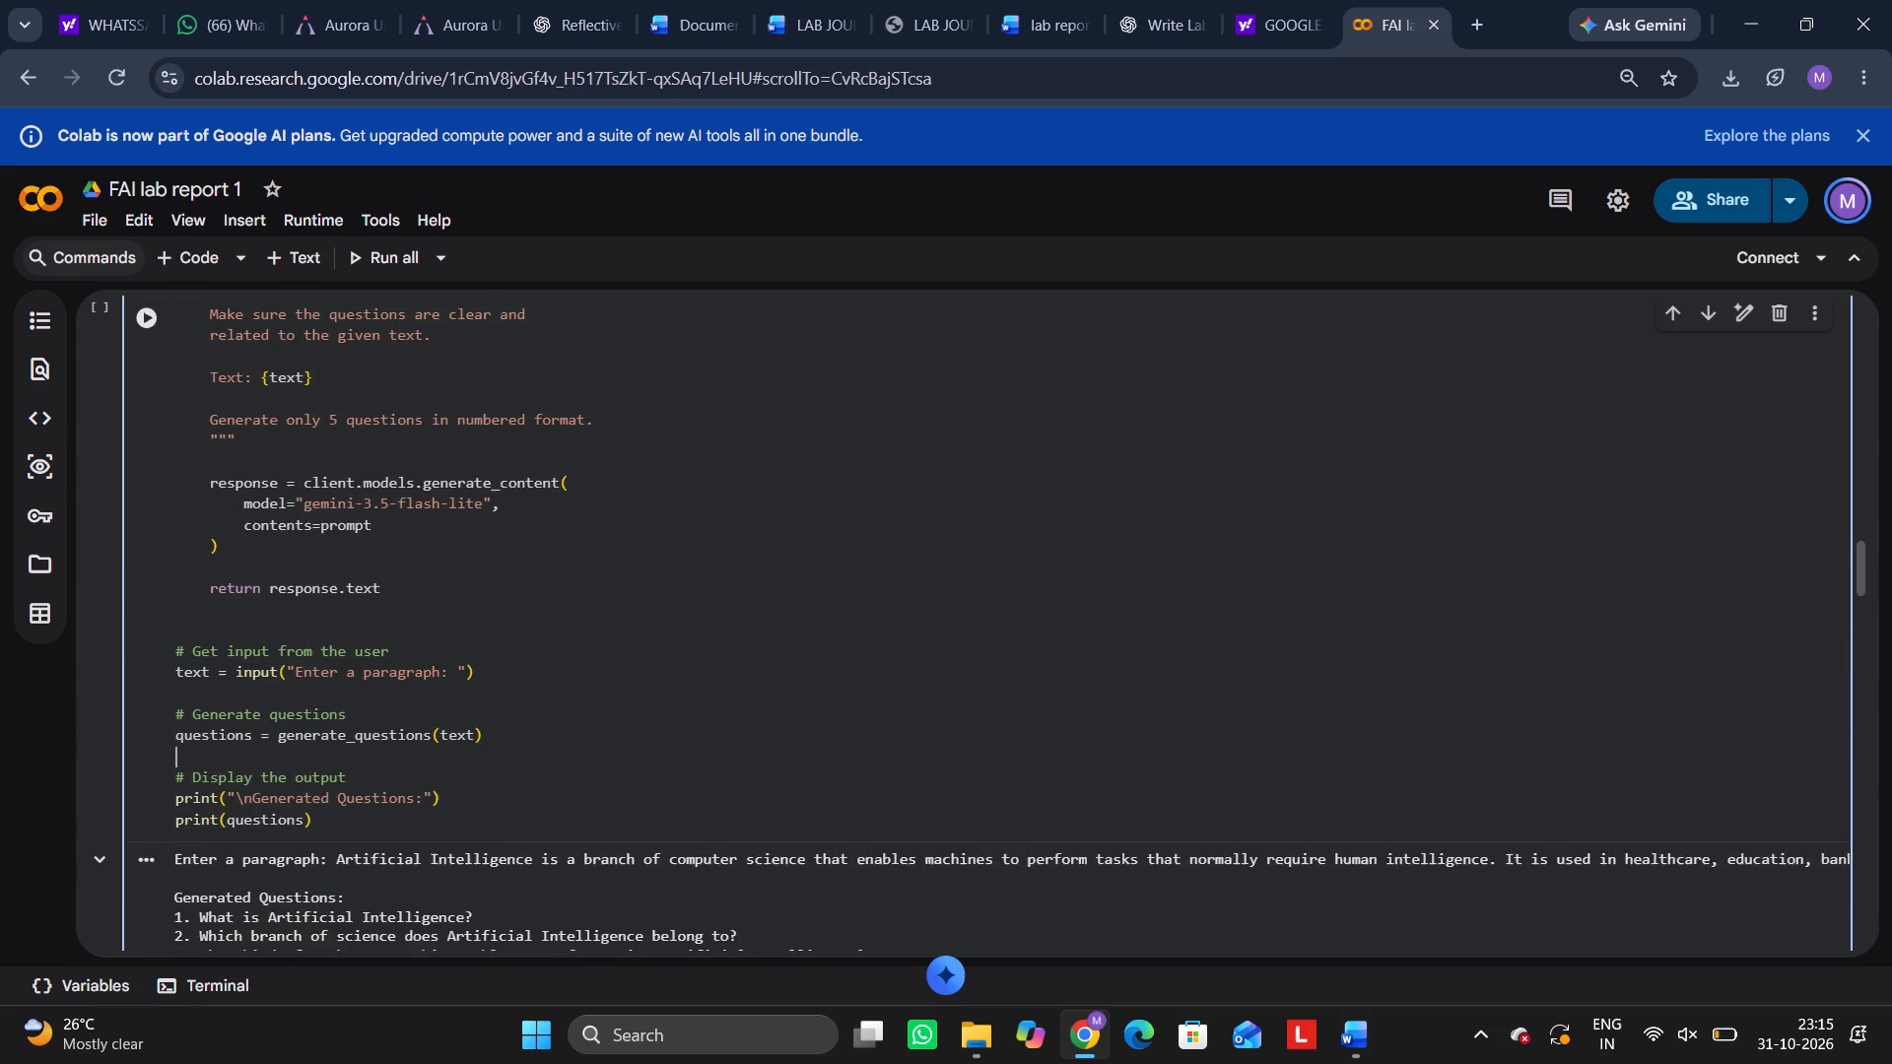
{"action": "scroll", "coordinate": [741, 576], "scroll_direction": "up", "scroll_amount": 4}
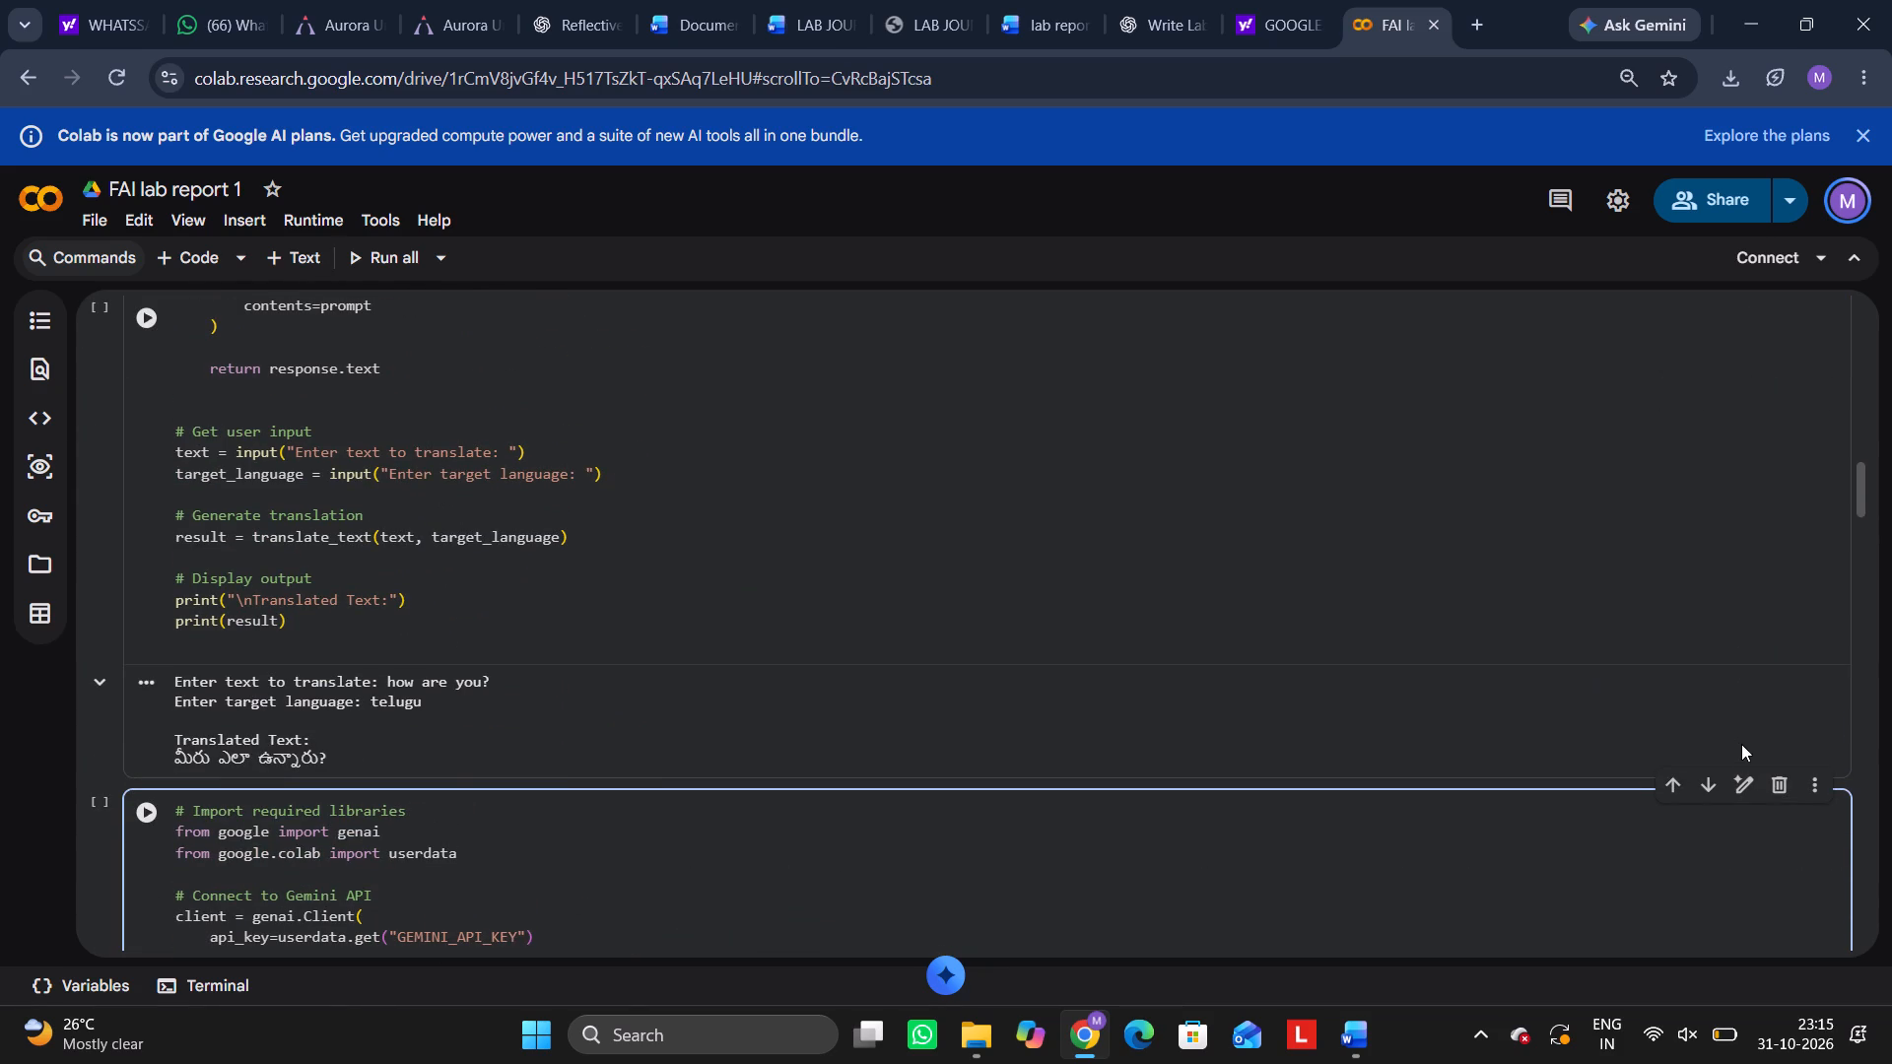
{"action": "left_click", "coordinate": [1775, 774]}
Review the remaining translator and question generator cells through to the notebook's end and return to its beginning.
{"action": "scroll", "coordinate": [1173, 731], "scroll_direction": "down", "scroll_amount": 1}
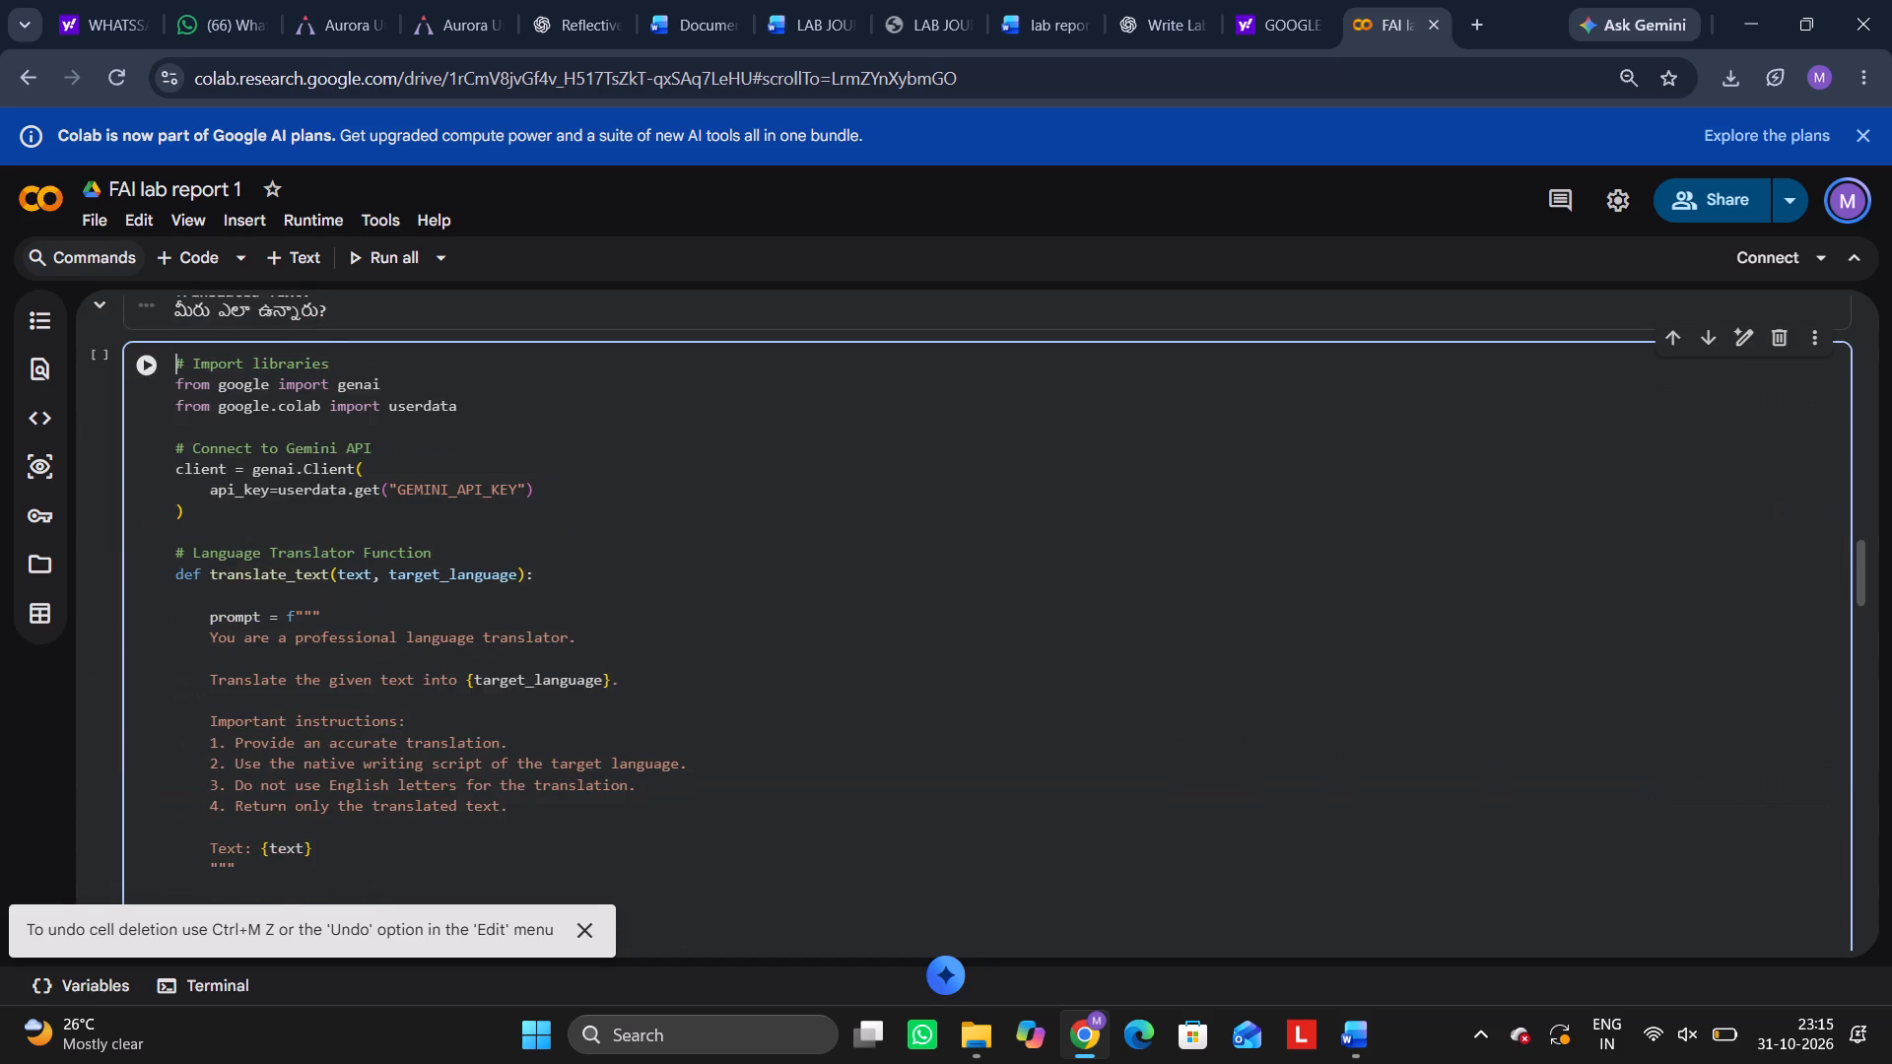
{"action": "scroll", "coordinate": [1173, 731], "scroll_direction": "down", "scroll_amount": 5}
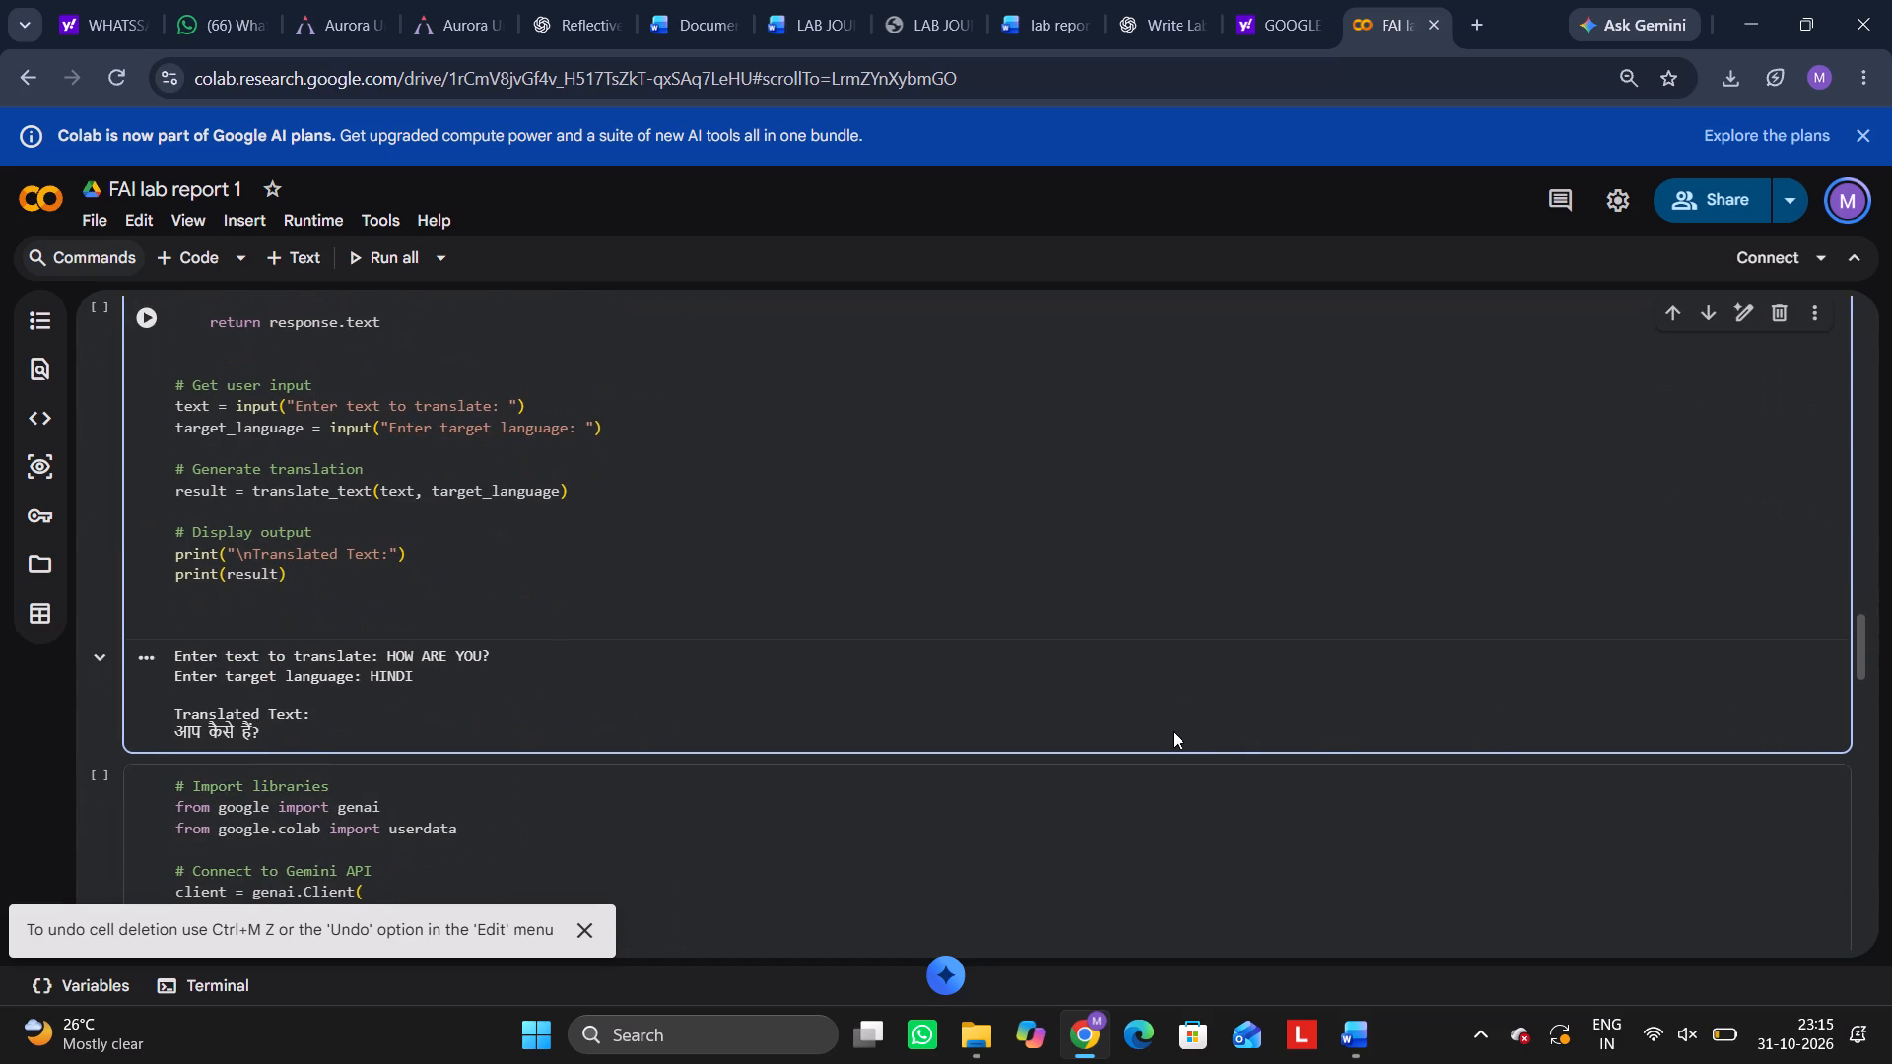
{"action": "scroll", "coordinate": [1173, 731], "scroll_direction": "down", "scroll_amount": 2}
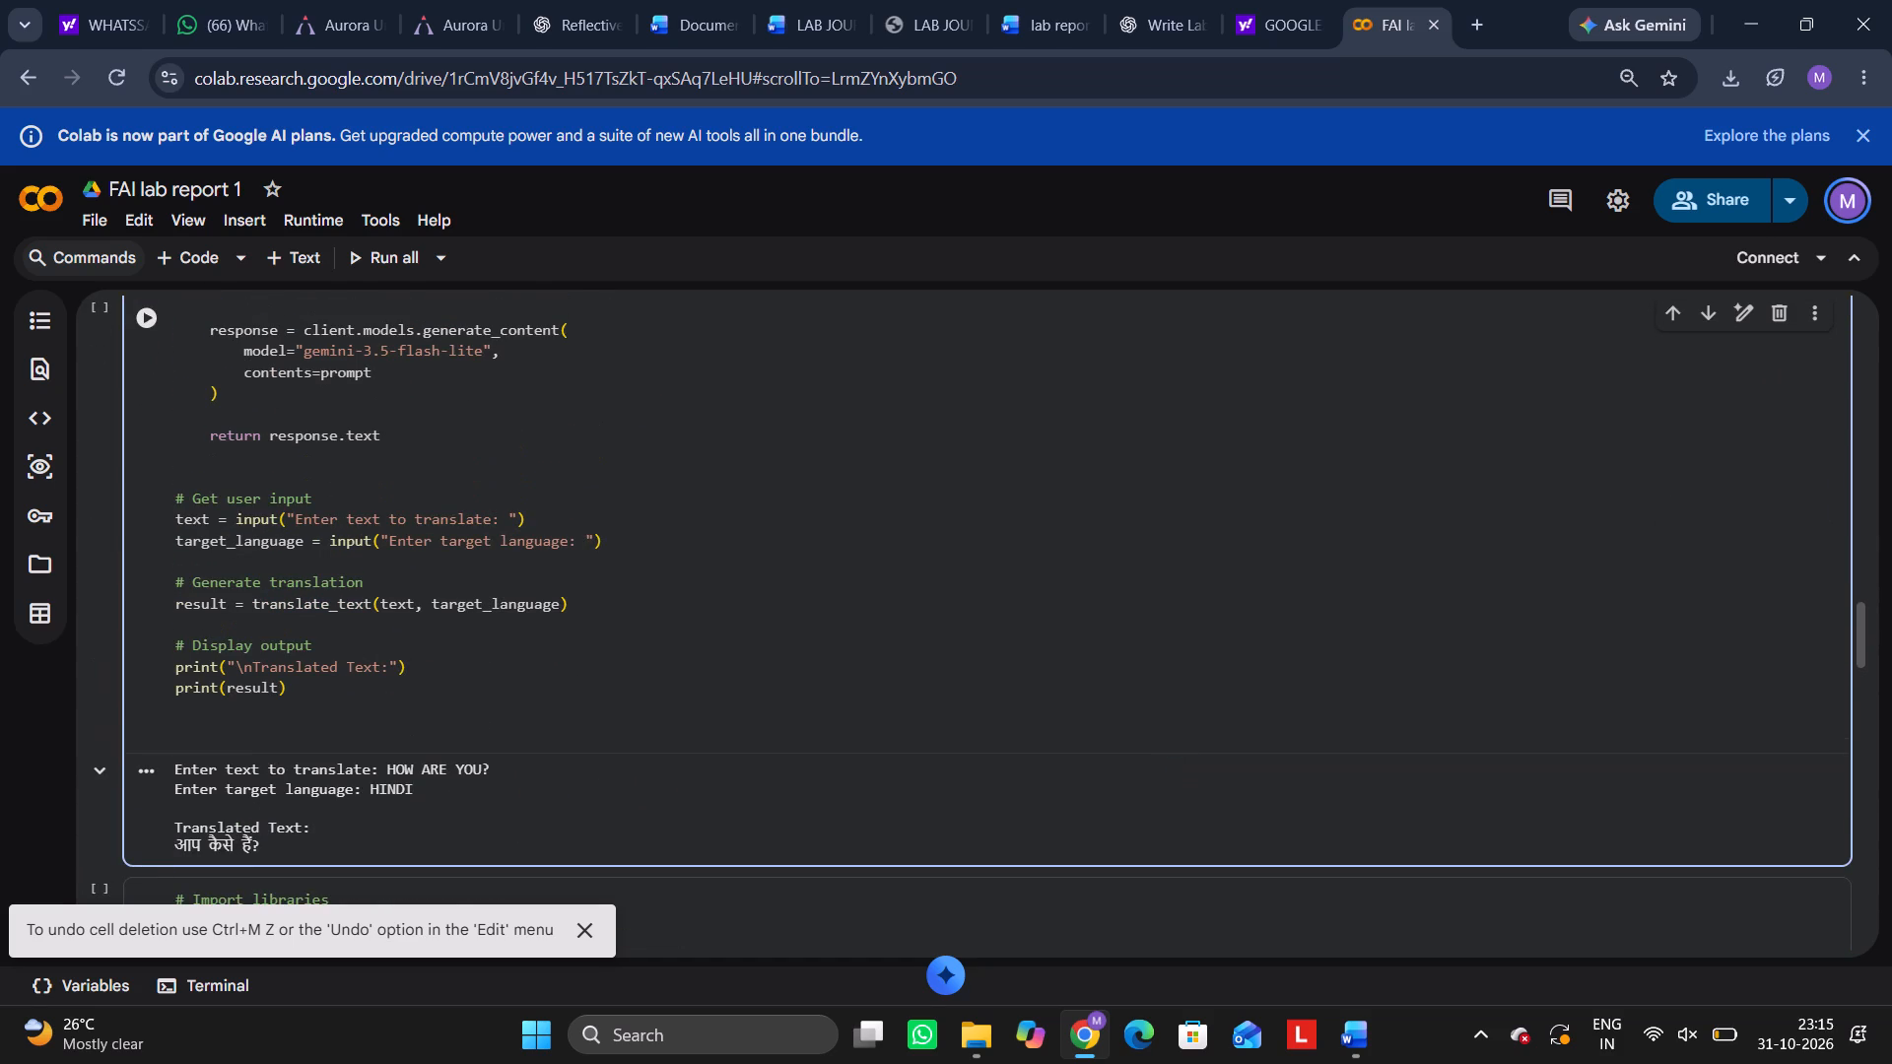
{"action": "scroll", "coordinate": [935, 708], "scroll_direction": "down", "scroll_amount": 5}
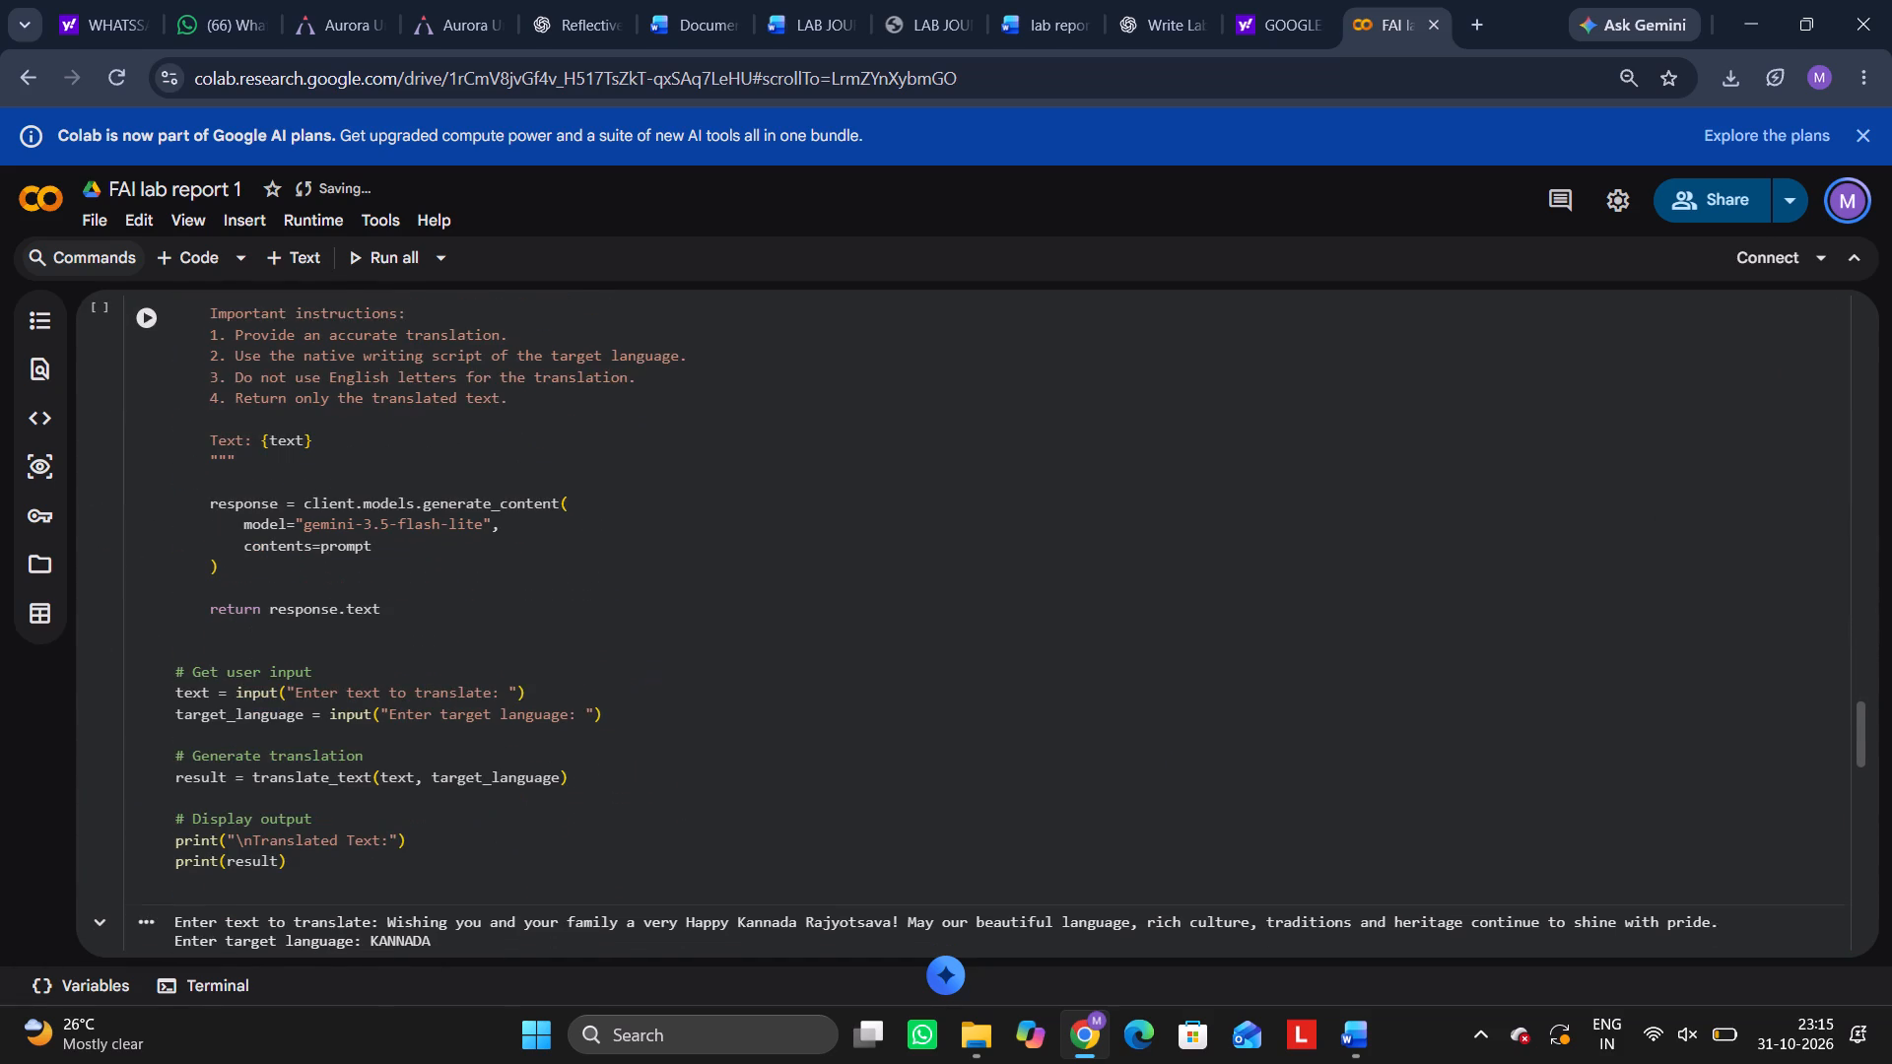
{"action": "scroll", "coordinate": [935, 708], "scroll_direction": "down", "scroll_amount": 4}
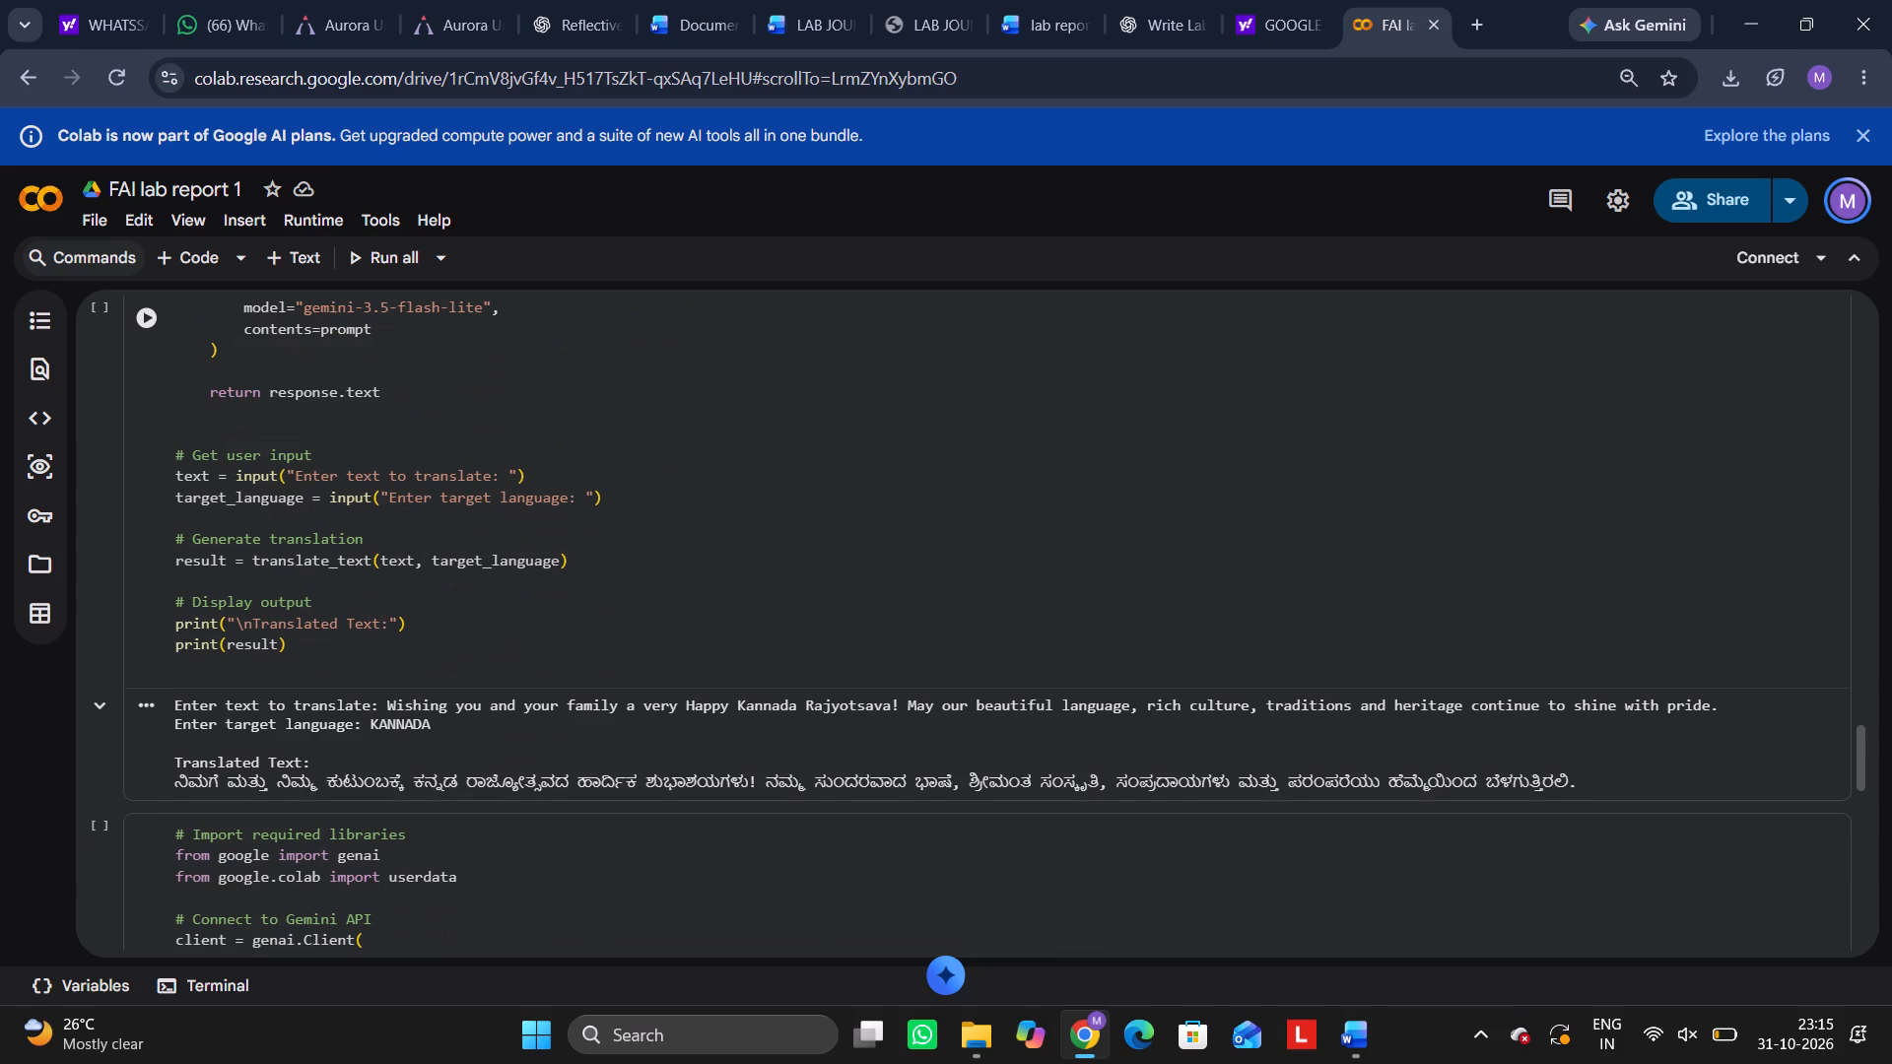
{"action": "scroll", "coordinate": [761, 762], "scroll_direction": "down", "scroll_amount": 2}
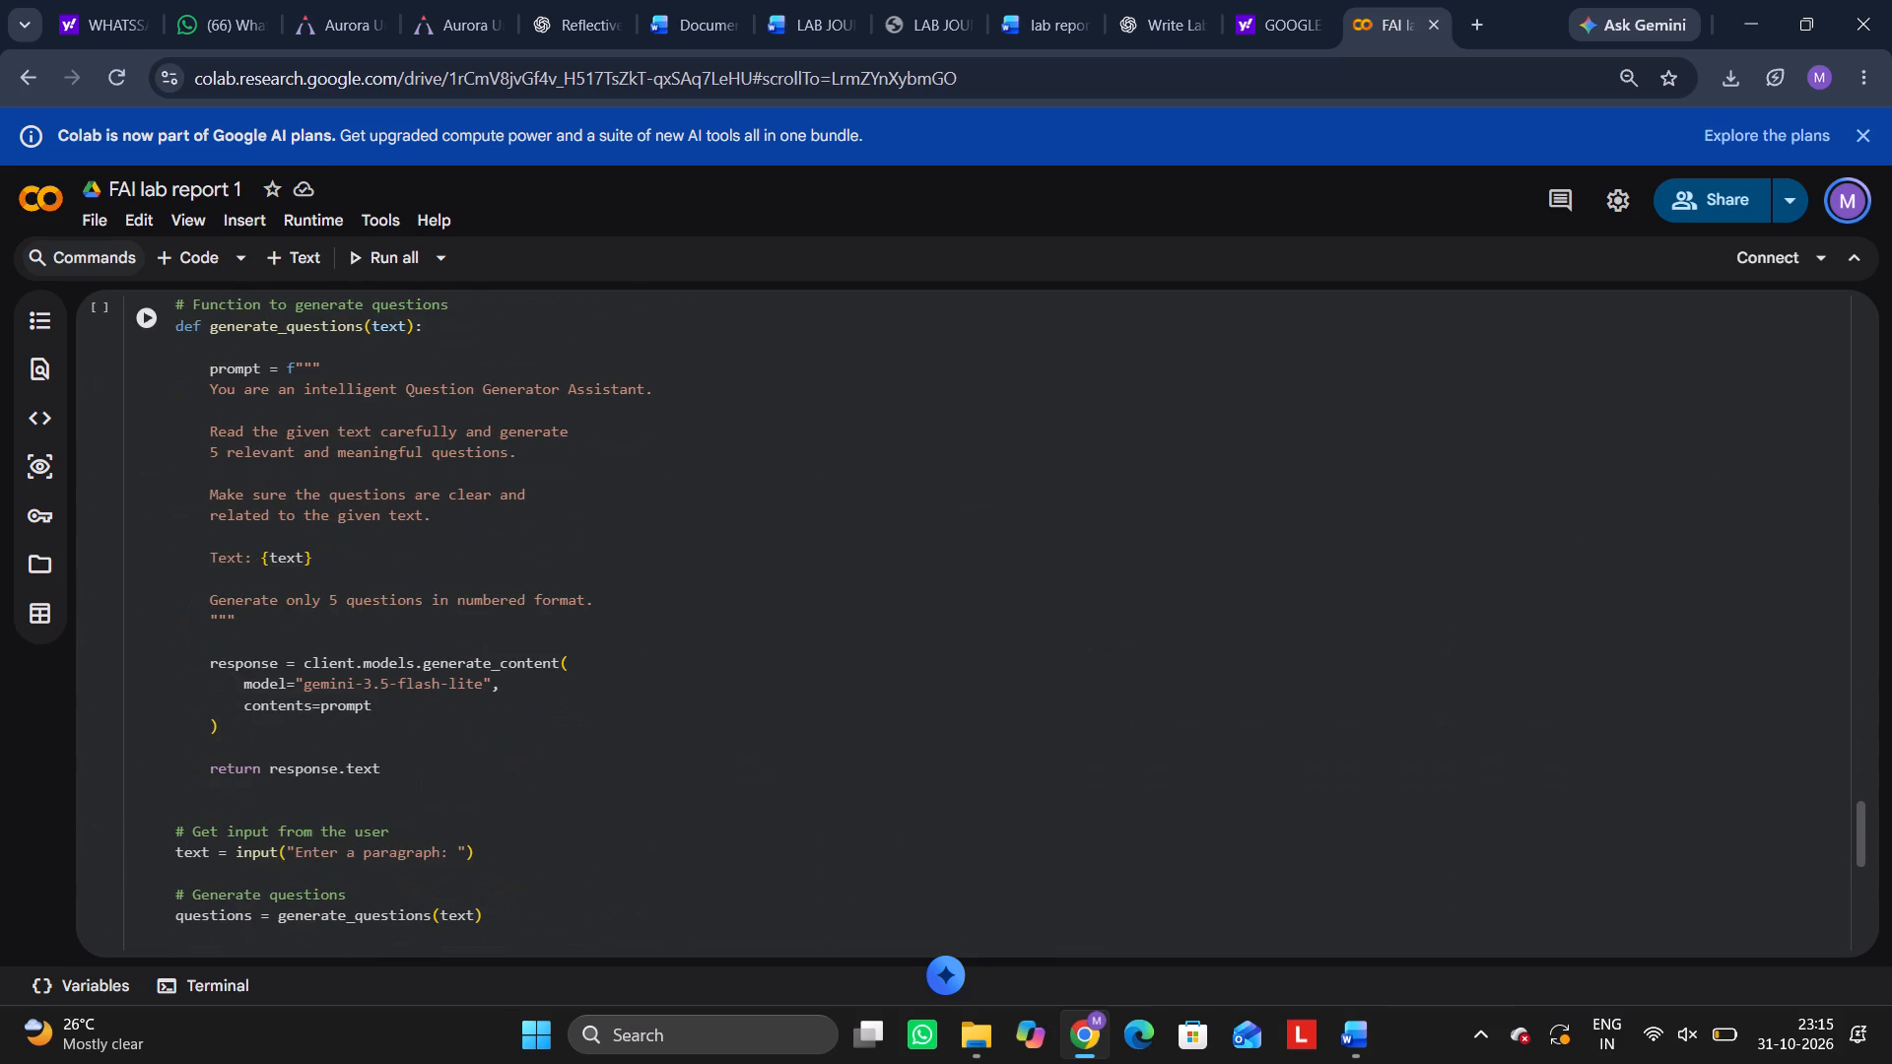
{"action": "scroll", "coordinate": [761, 762], "scroll_direction": "down", "scroll_amount": 3}
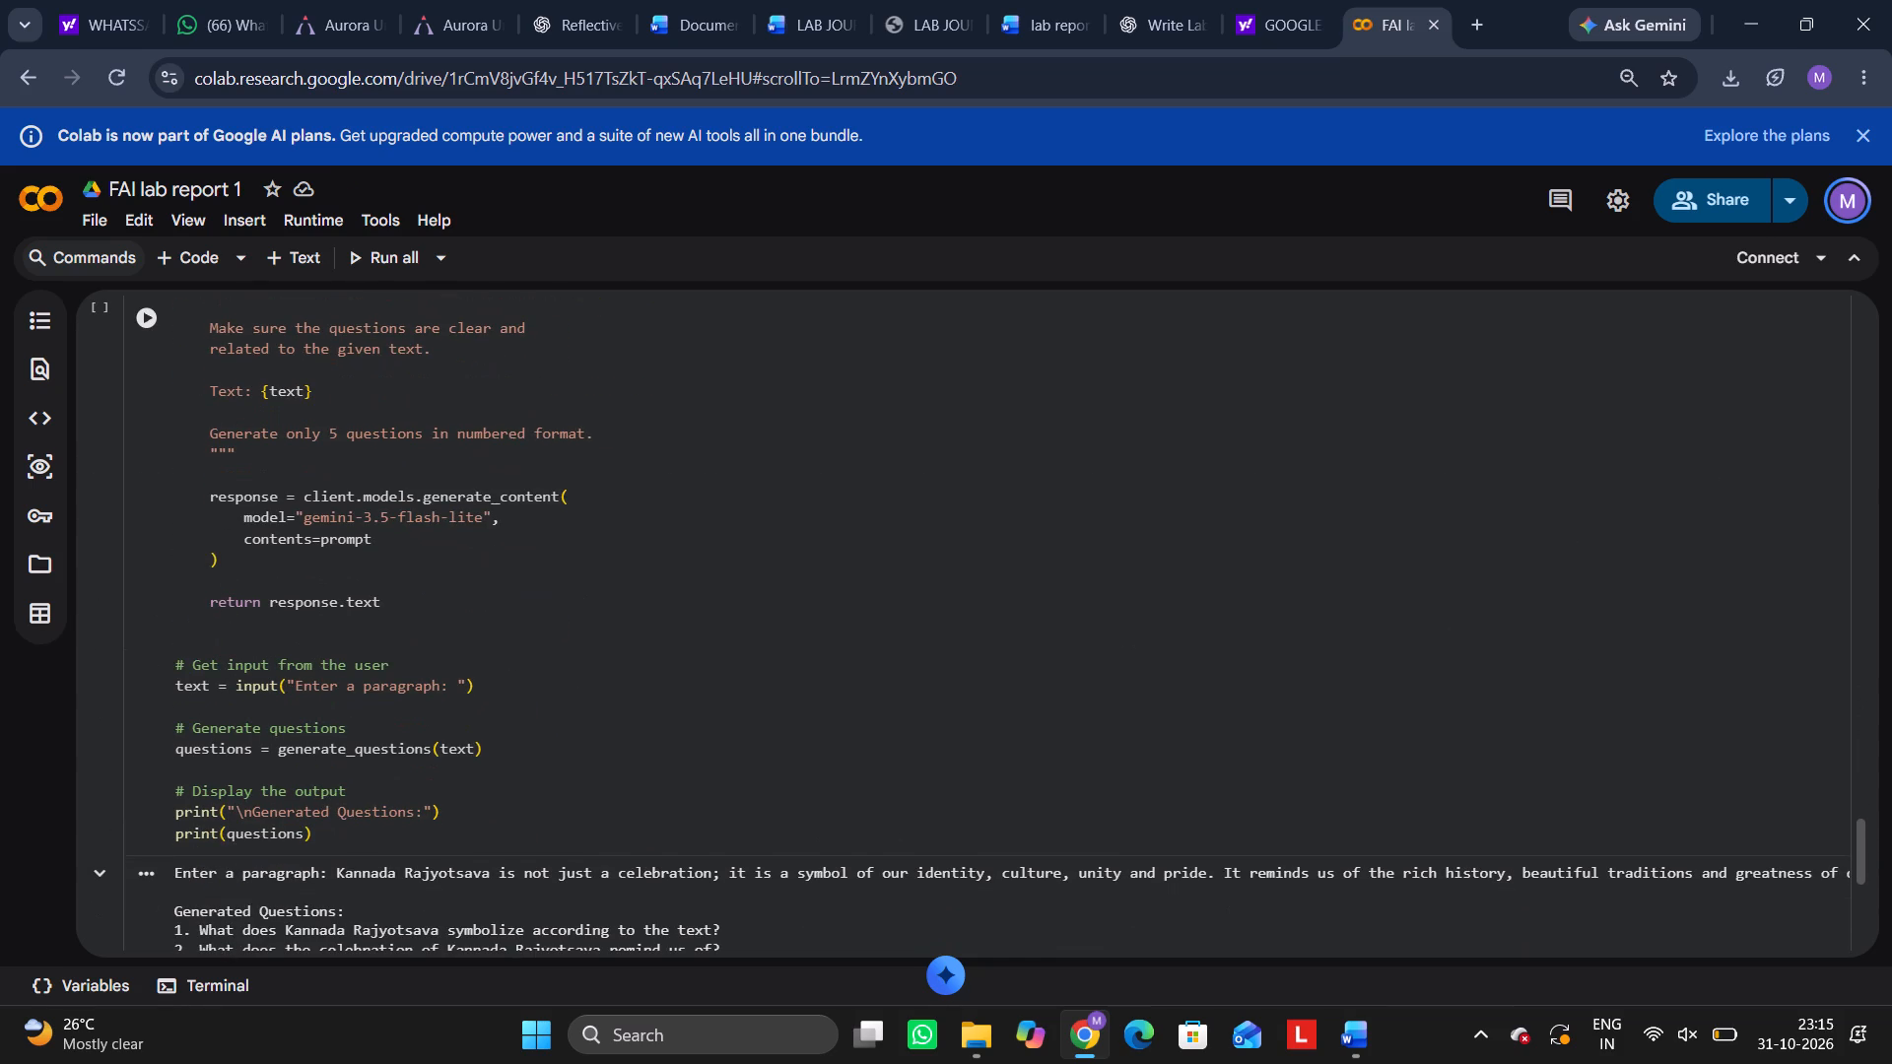
{"action": "scroll", "coordinate": [607, 736], "scroll_direction": "down", "scroll_amount": 2}
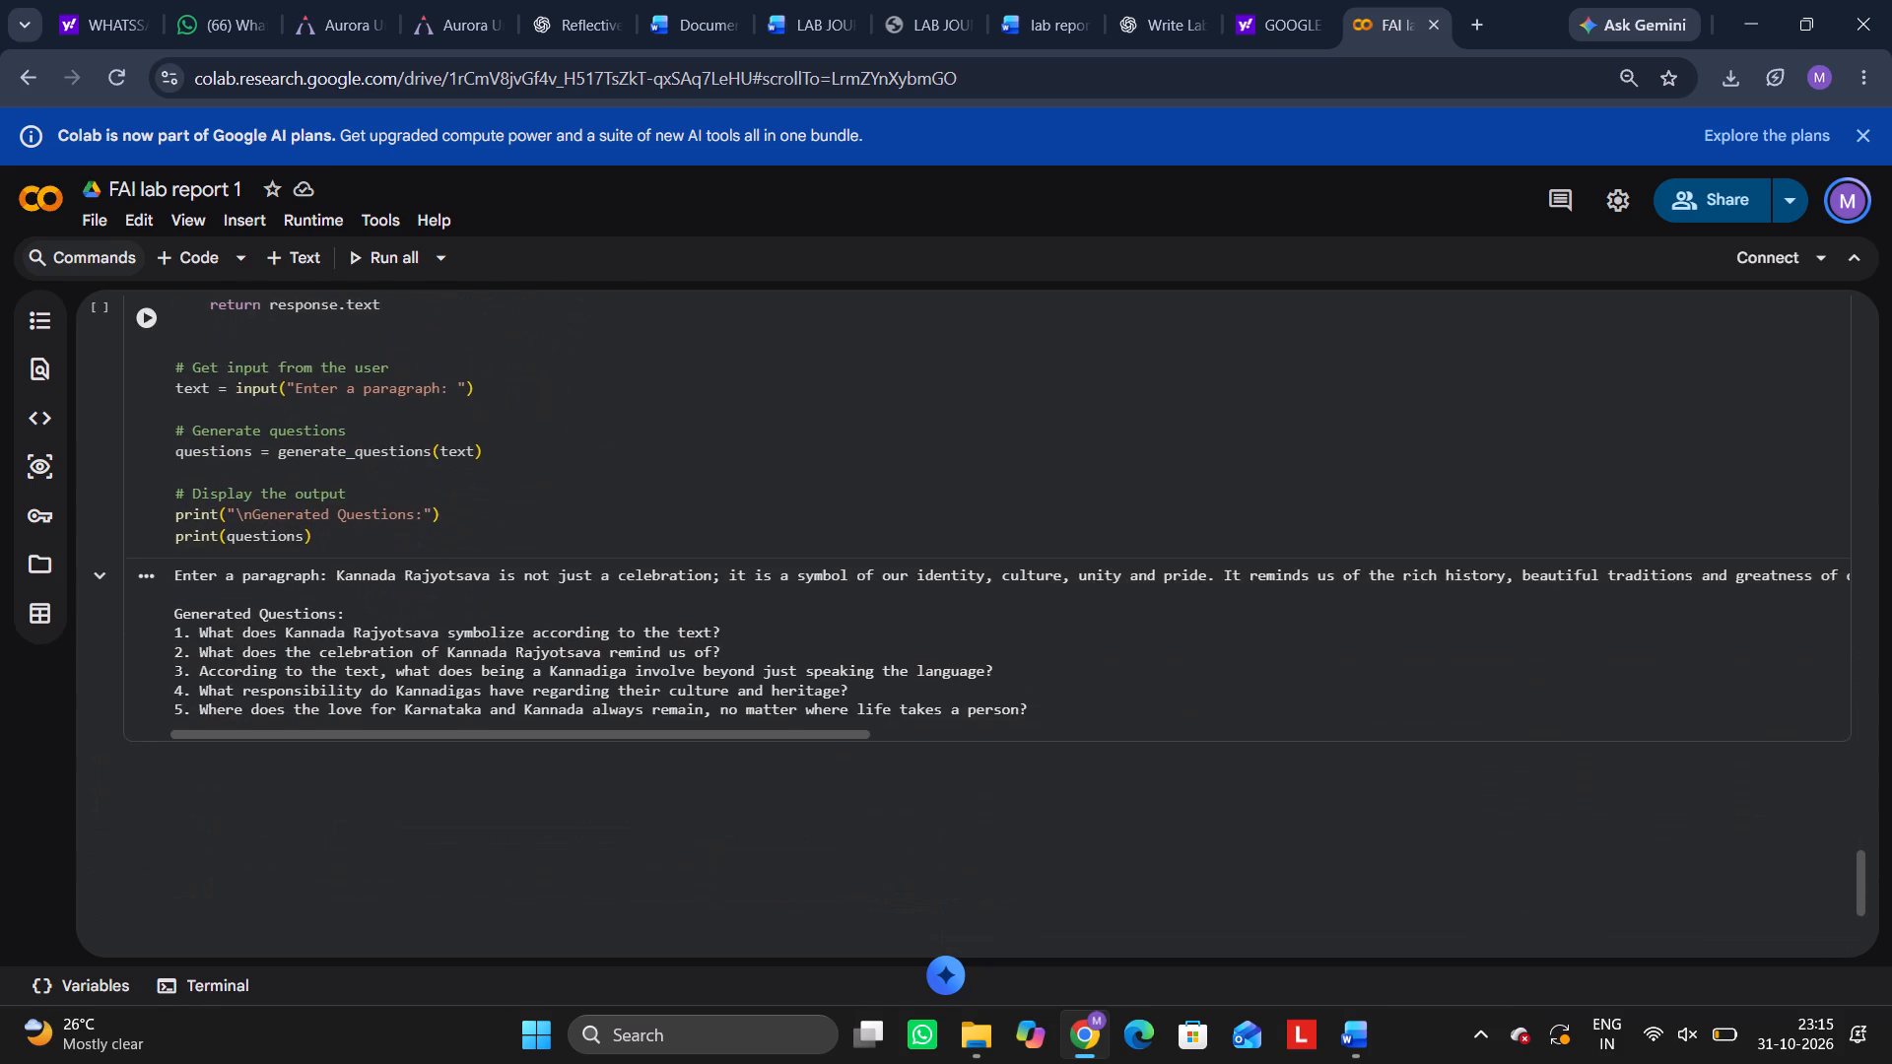
{"action": "scroll", "coordinate": [607, 736], "scroll_direction": "down", "scroll_amount": 2}
{"action": "scroll", "coordinate": [607, 736], "scroll_direction": "up", "scroll_amount": 10}
{"action": "scroll", "coordinate": [607, 736], "scroll_direction": "up", "scroll_amount": 18}
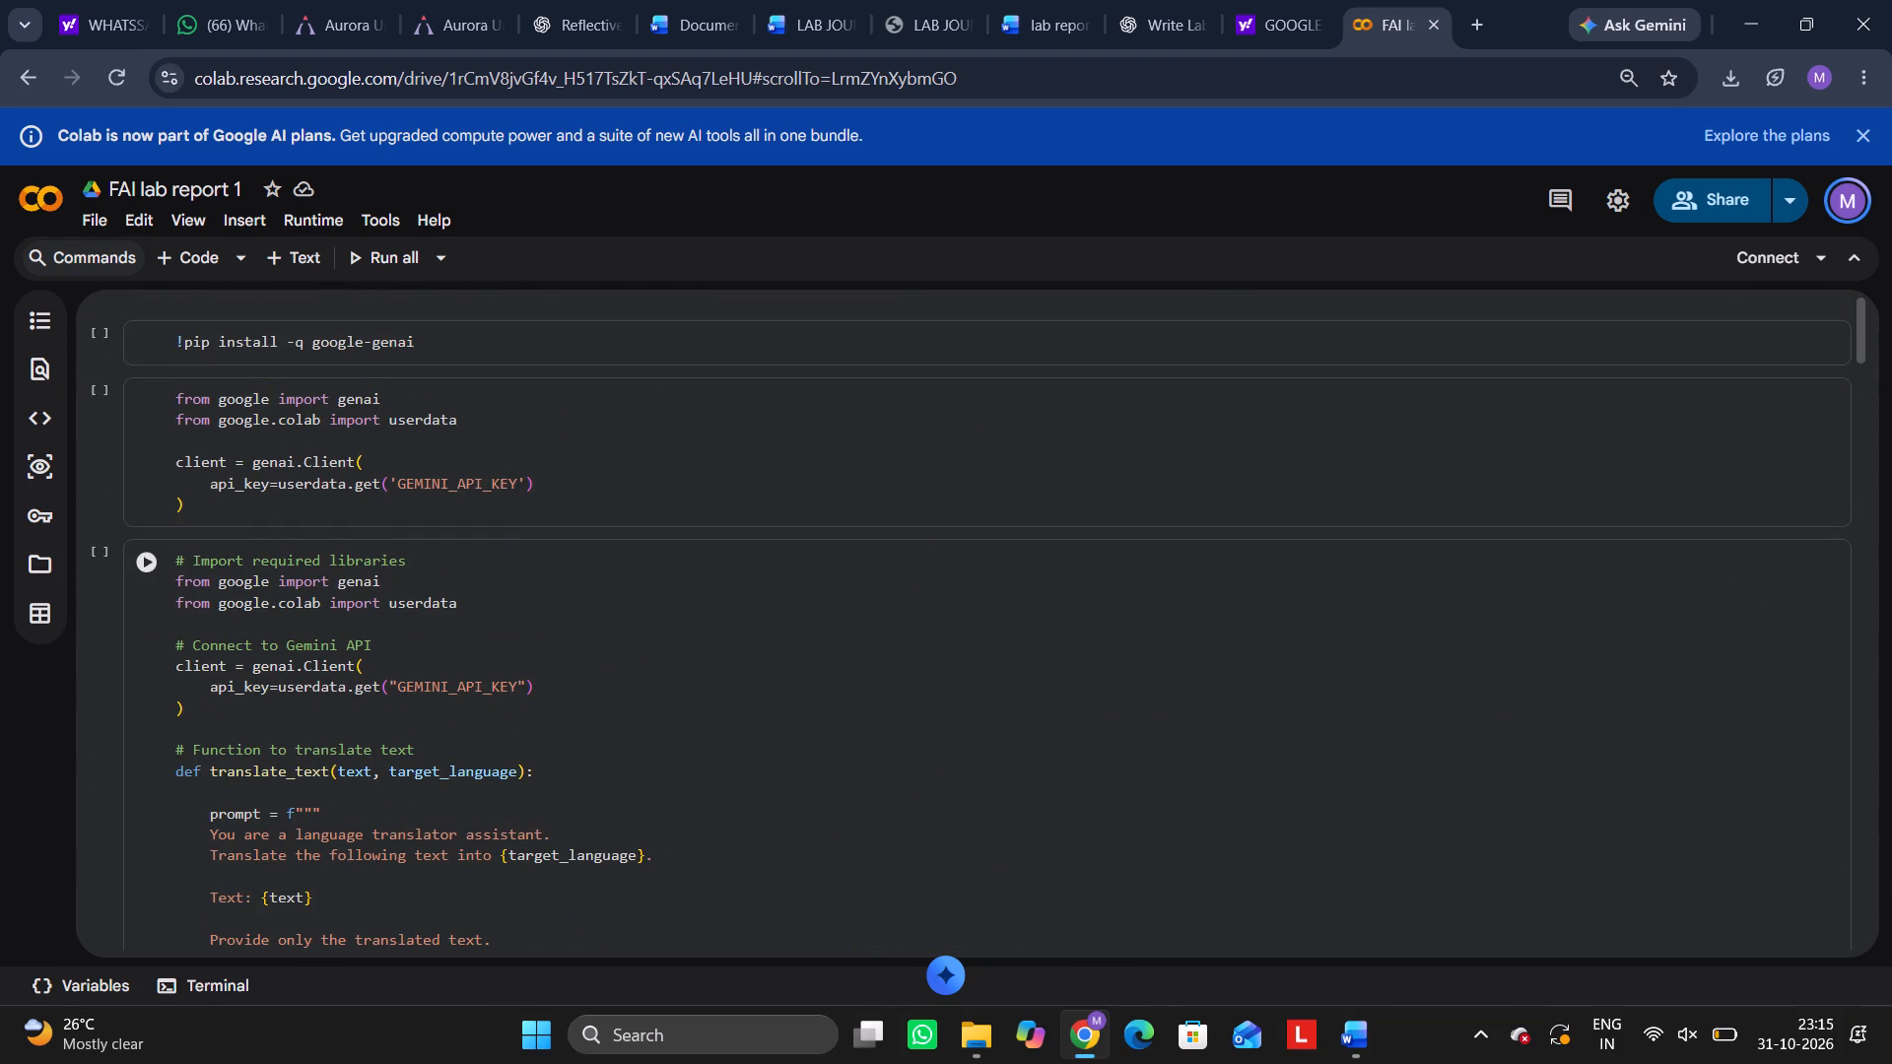
{"action": "scroll", "coordinate": [607, 736], "scroll_direction": "up", "scroll_amount": 3}
Check the FAI lab report 1 notebook's general access setting and copy its share link.
{"action": "left_click", "coordinate": [1728, 196]}
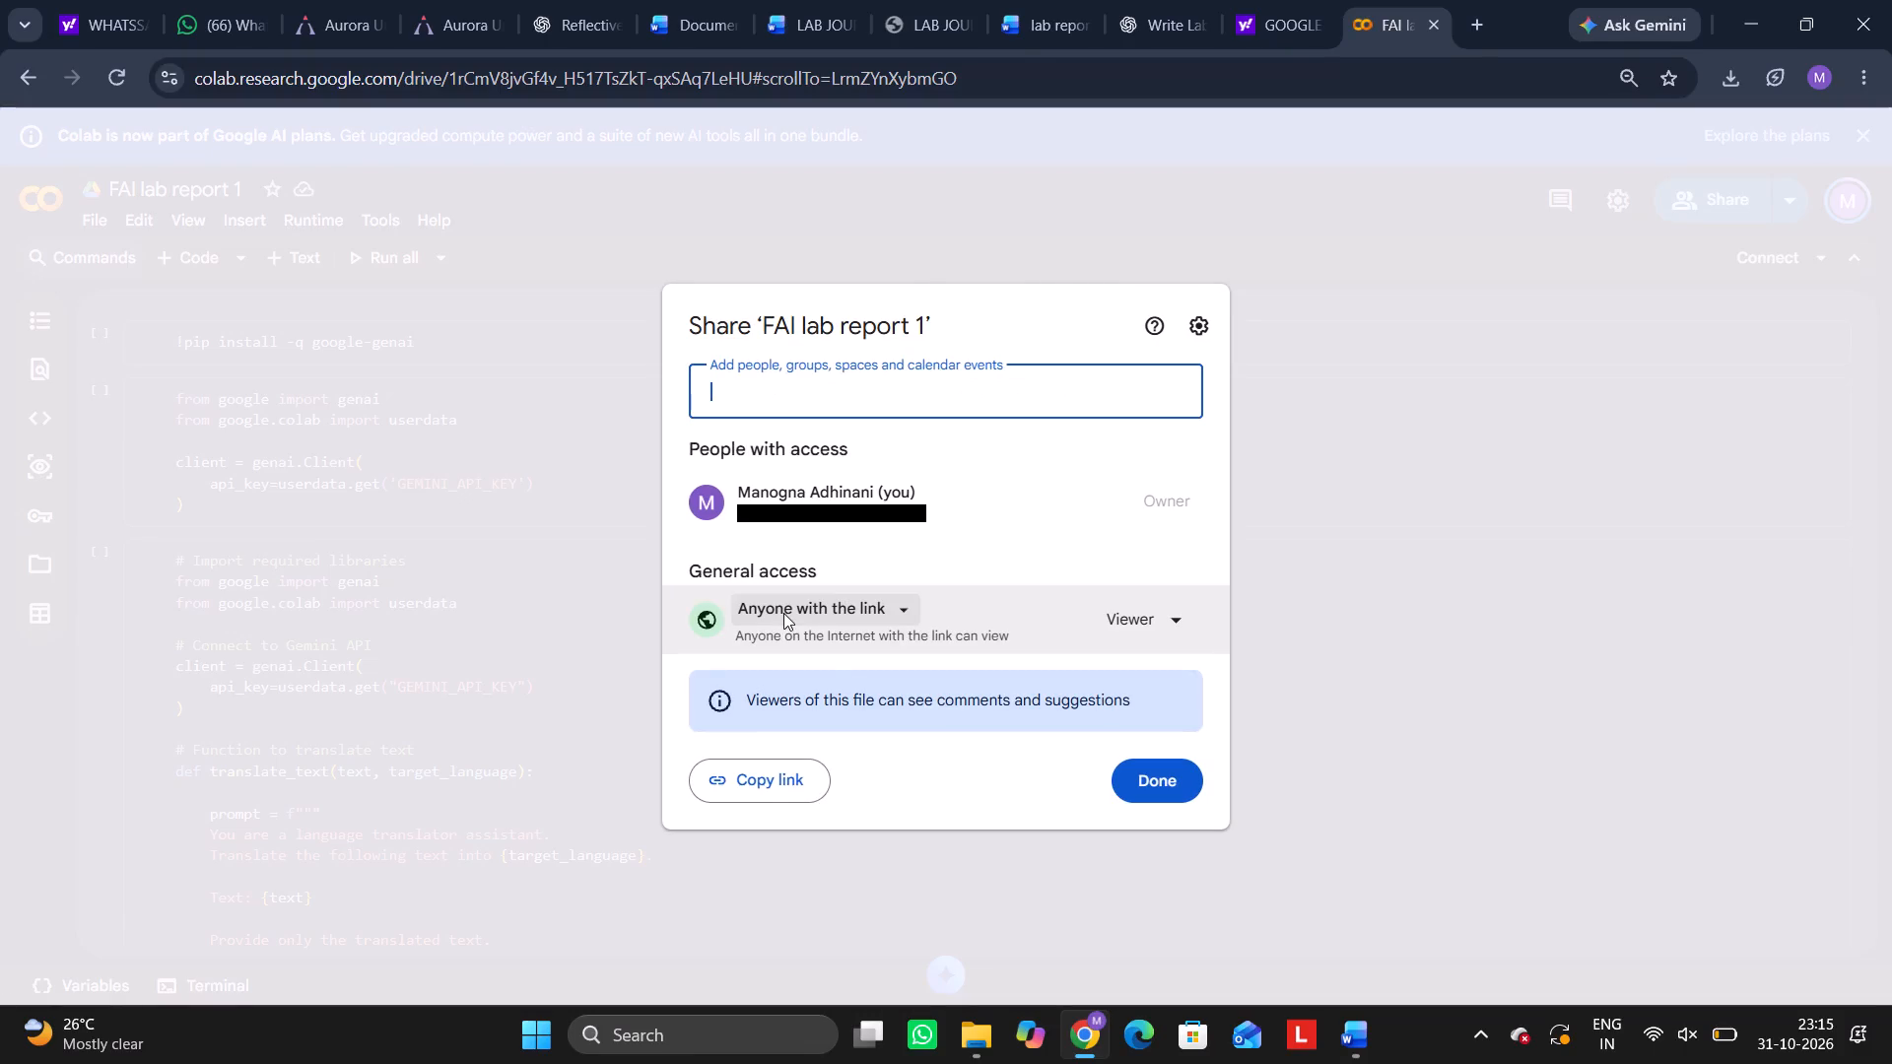
{"action": "left_click", "coordinate": [882, 609]}
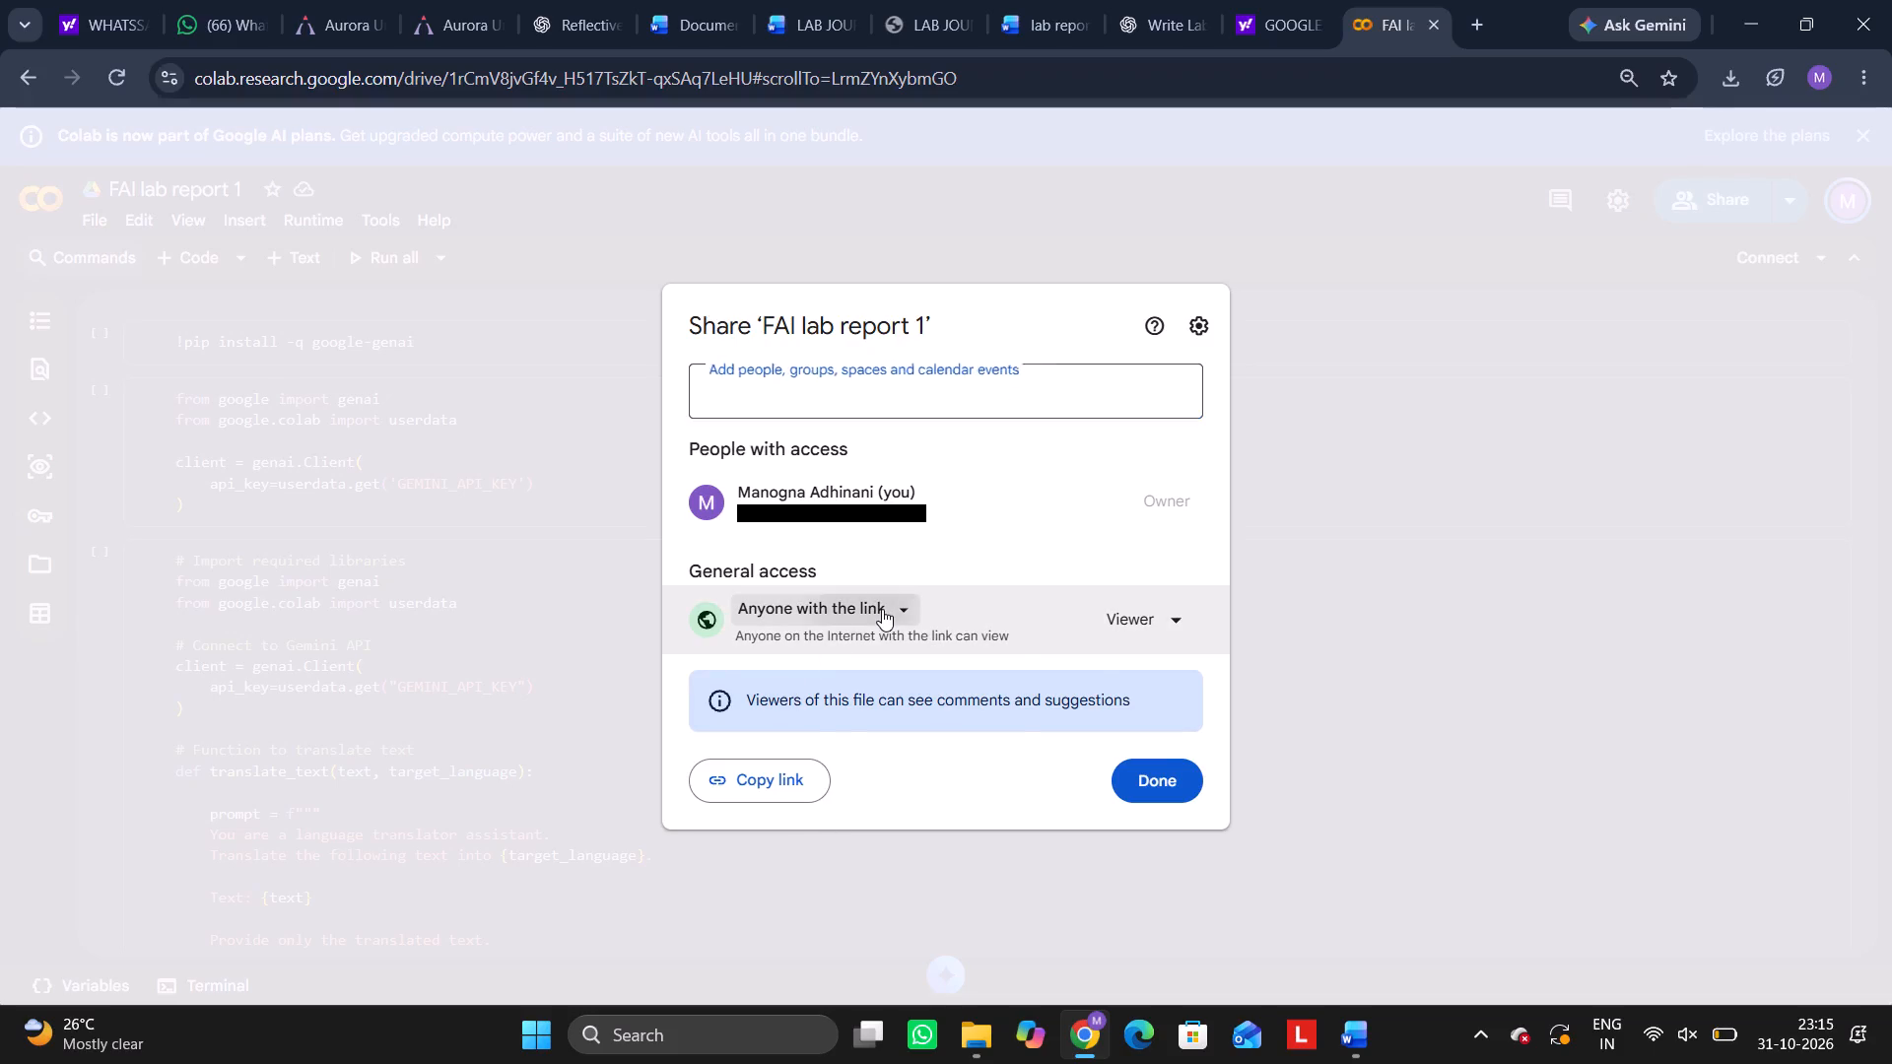
{"action": "left_click", "coordinate": [446, 731]}
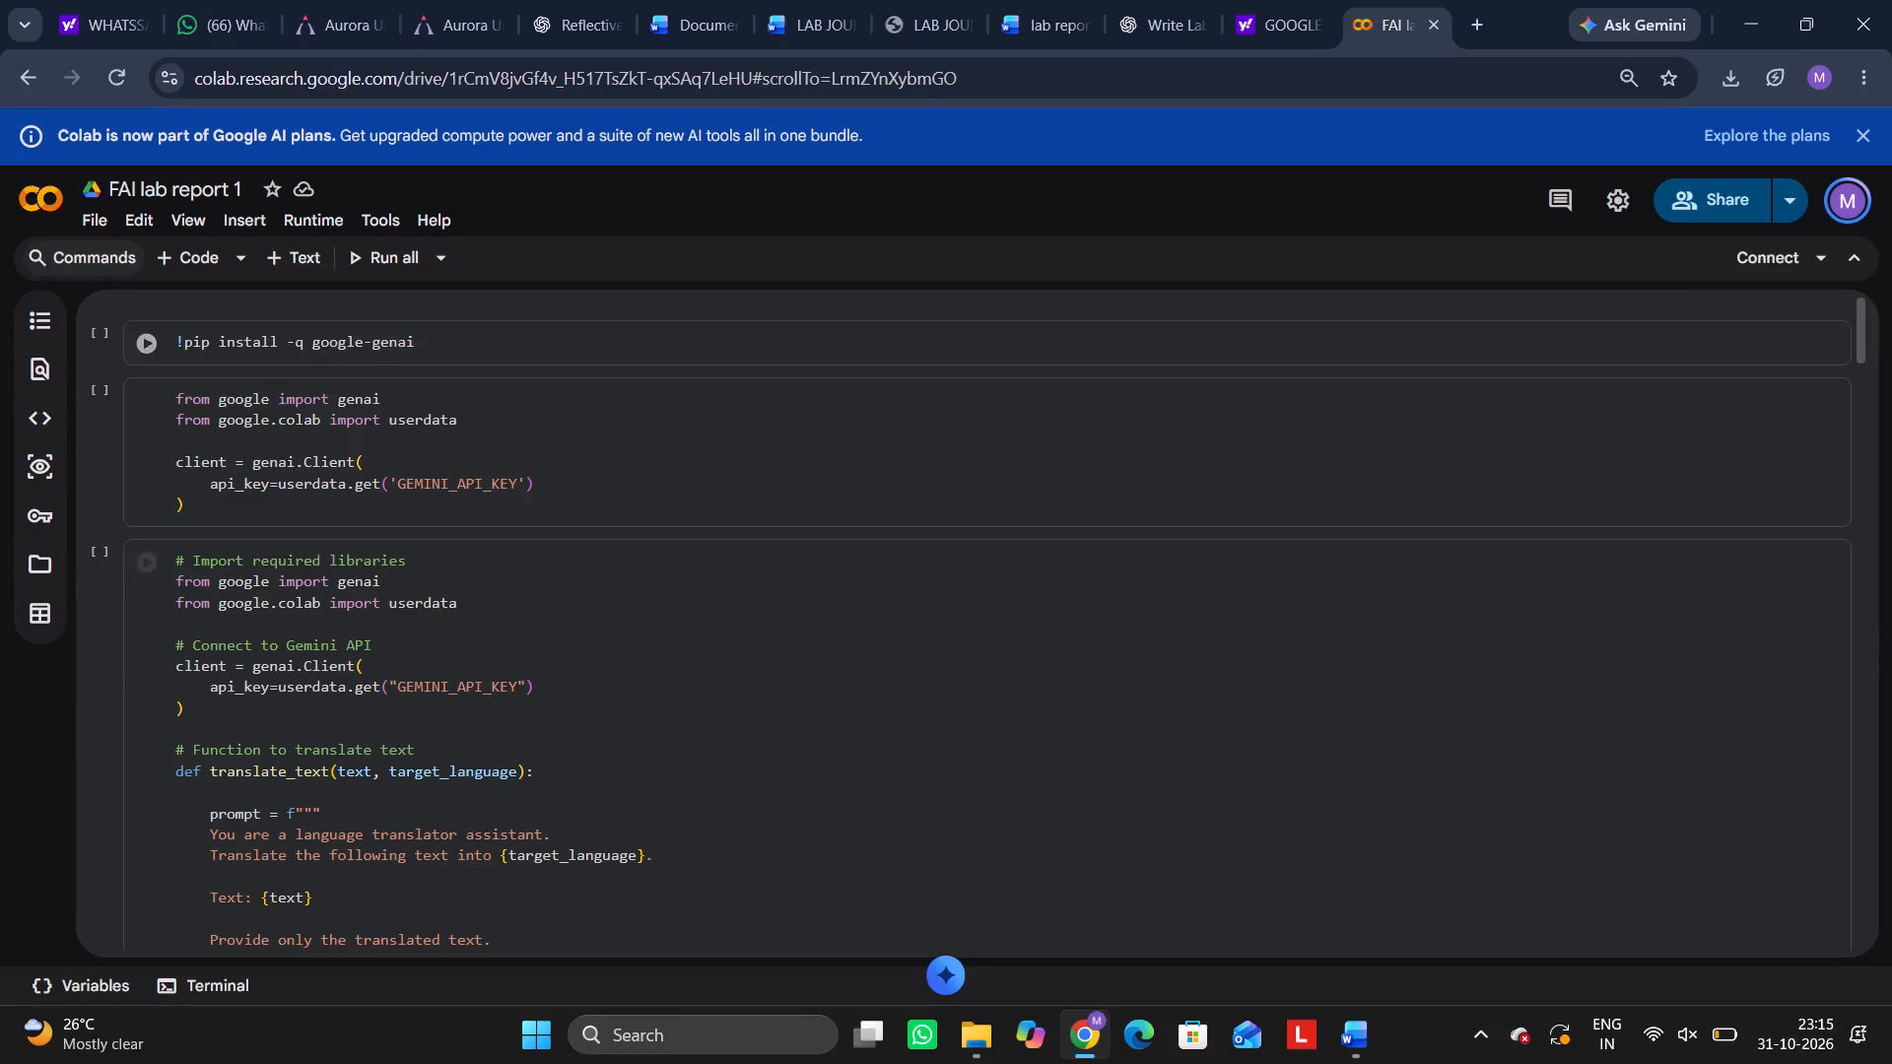
{"action": "left_click", "coordinate": [1723, 194]}
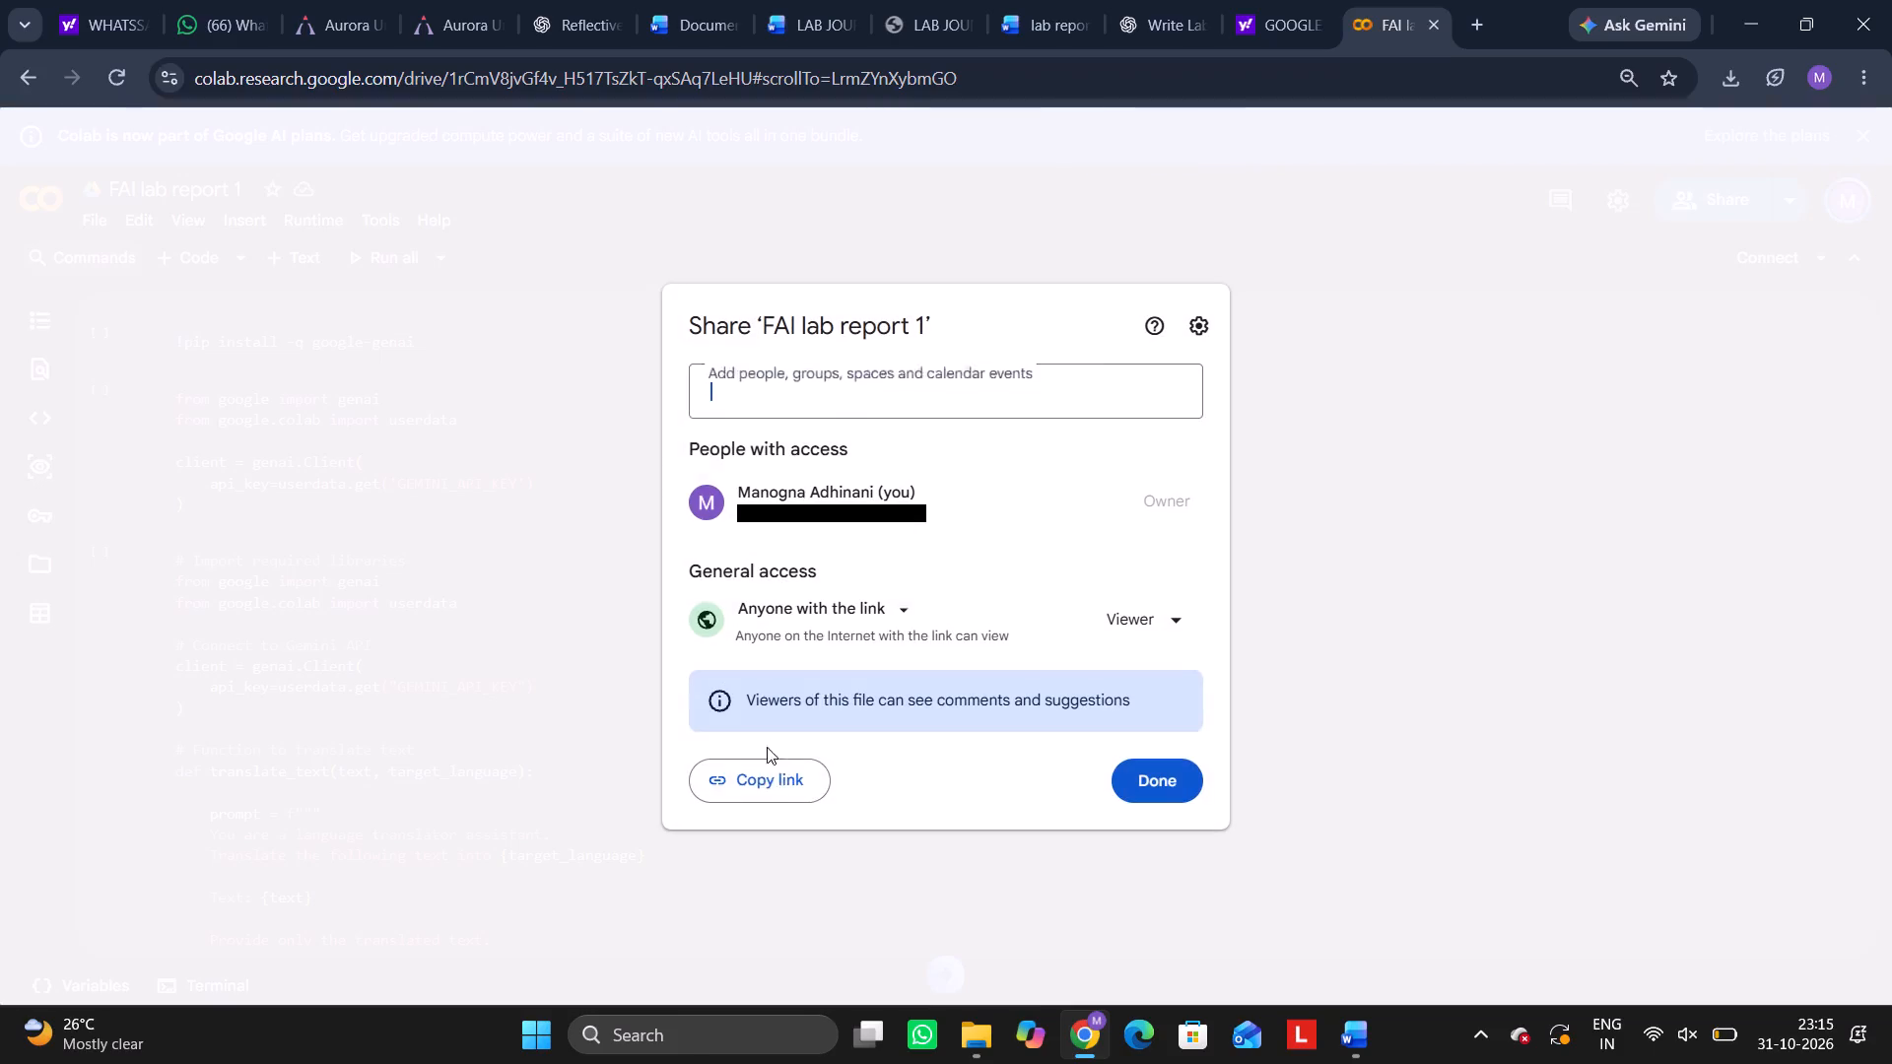
{"action": "left_click", "coordinate": [767, 780]}
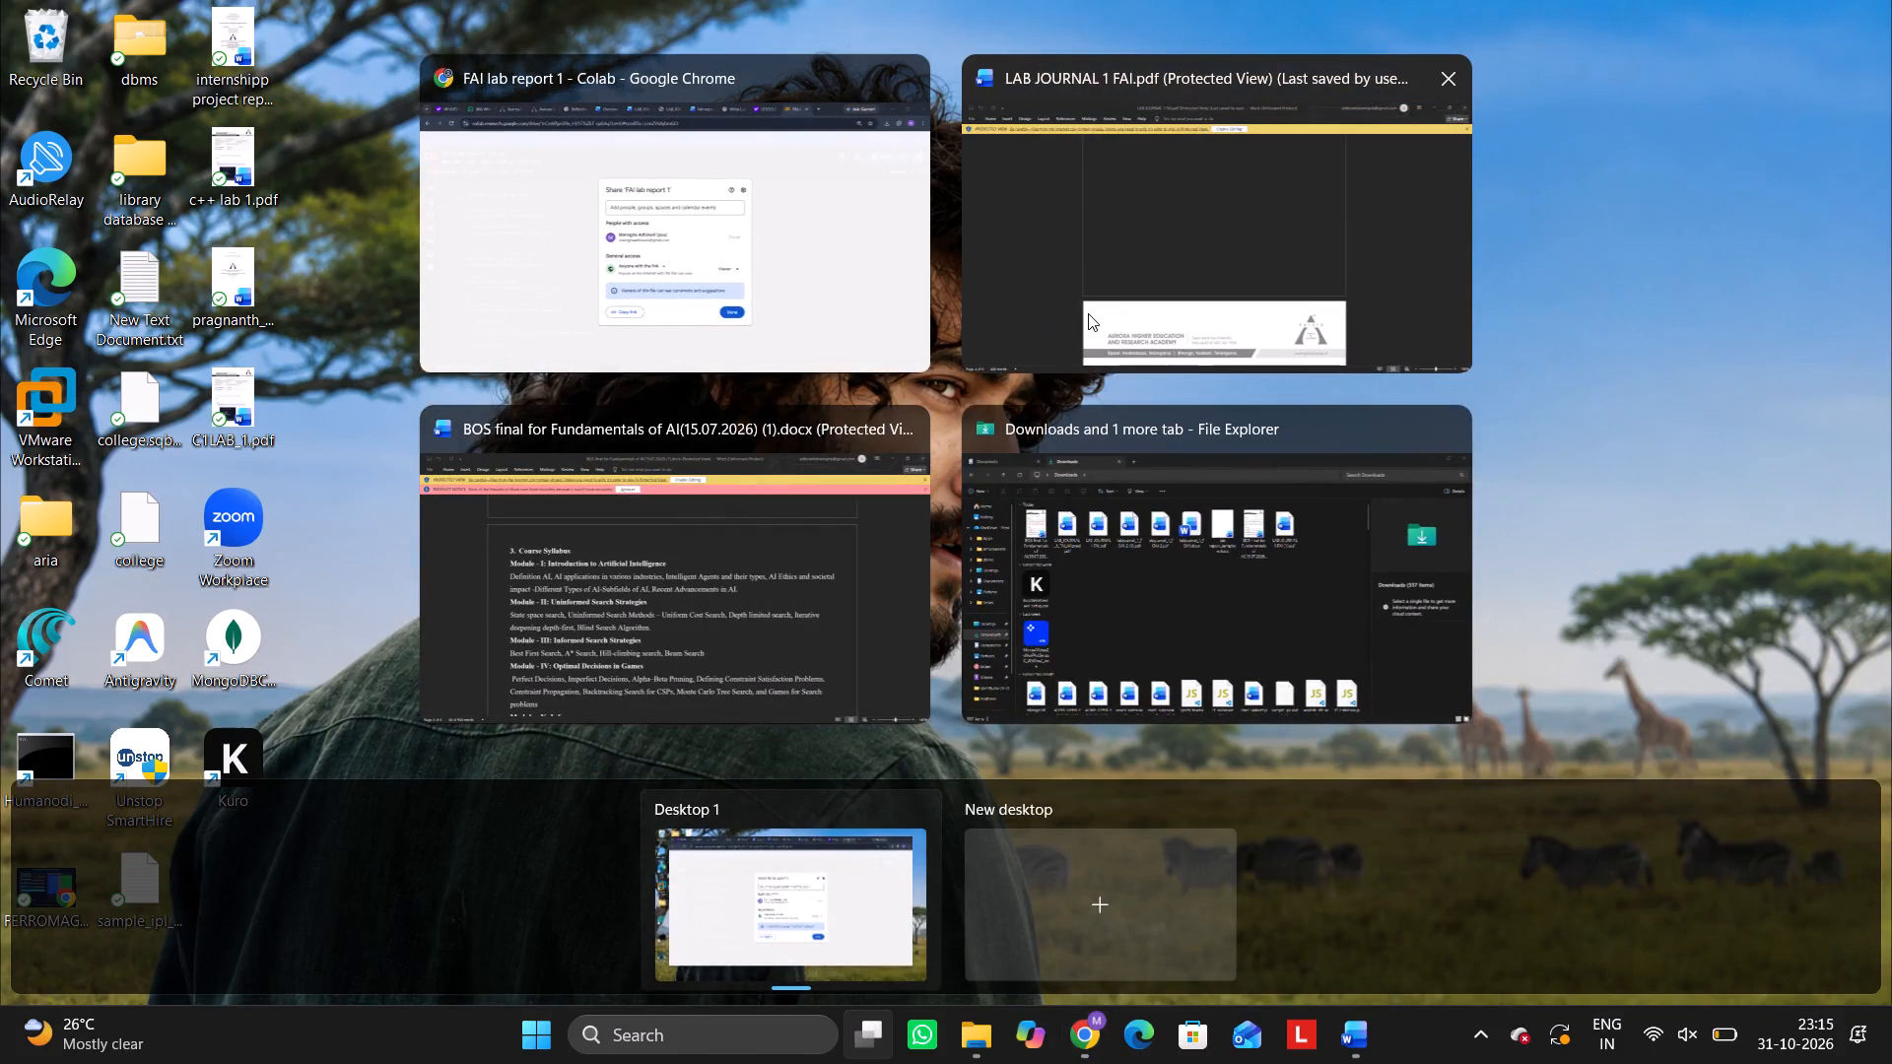
Switch to Word and look through LAB JOURNAL 1 FAI.pdf from the student details to the translator code and output.
{"action": "left_click", "coordinate": [1236, 184]}
{"action": "scroll", "coordinate": [782, 568], "scroll_direction": "up", "scroll_amount": 15}
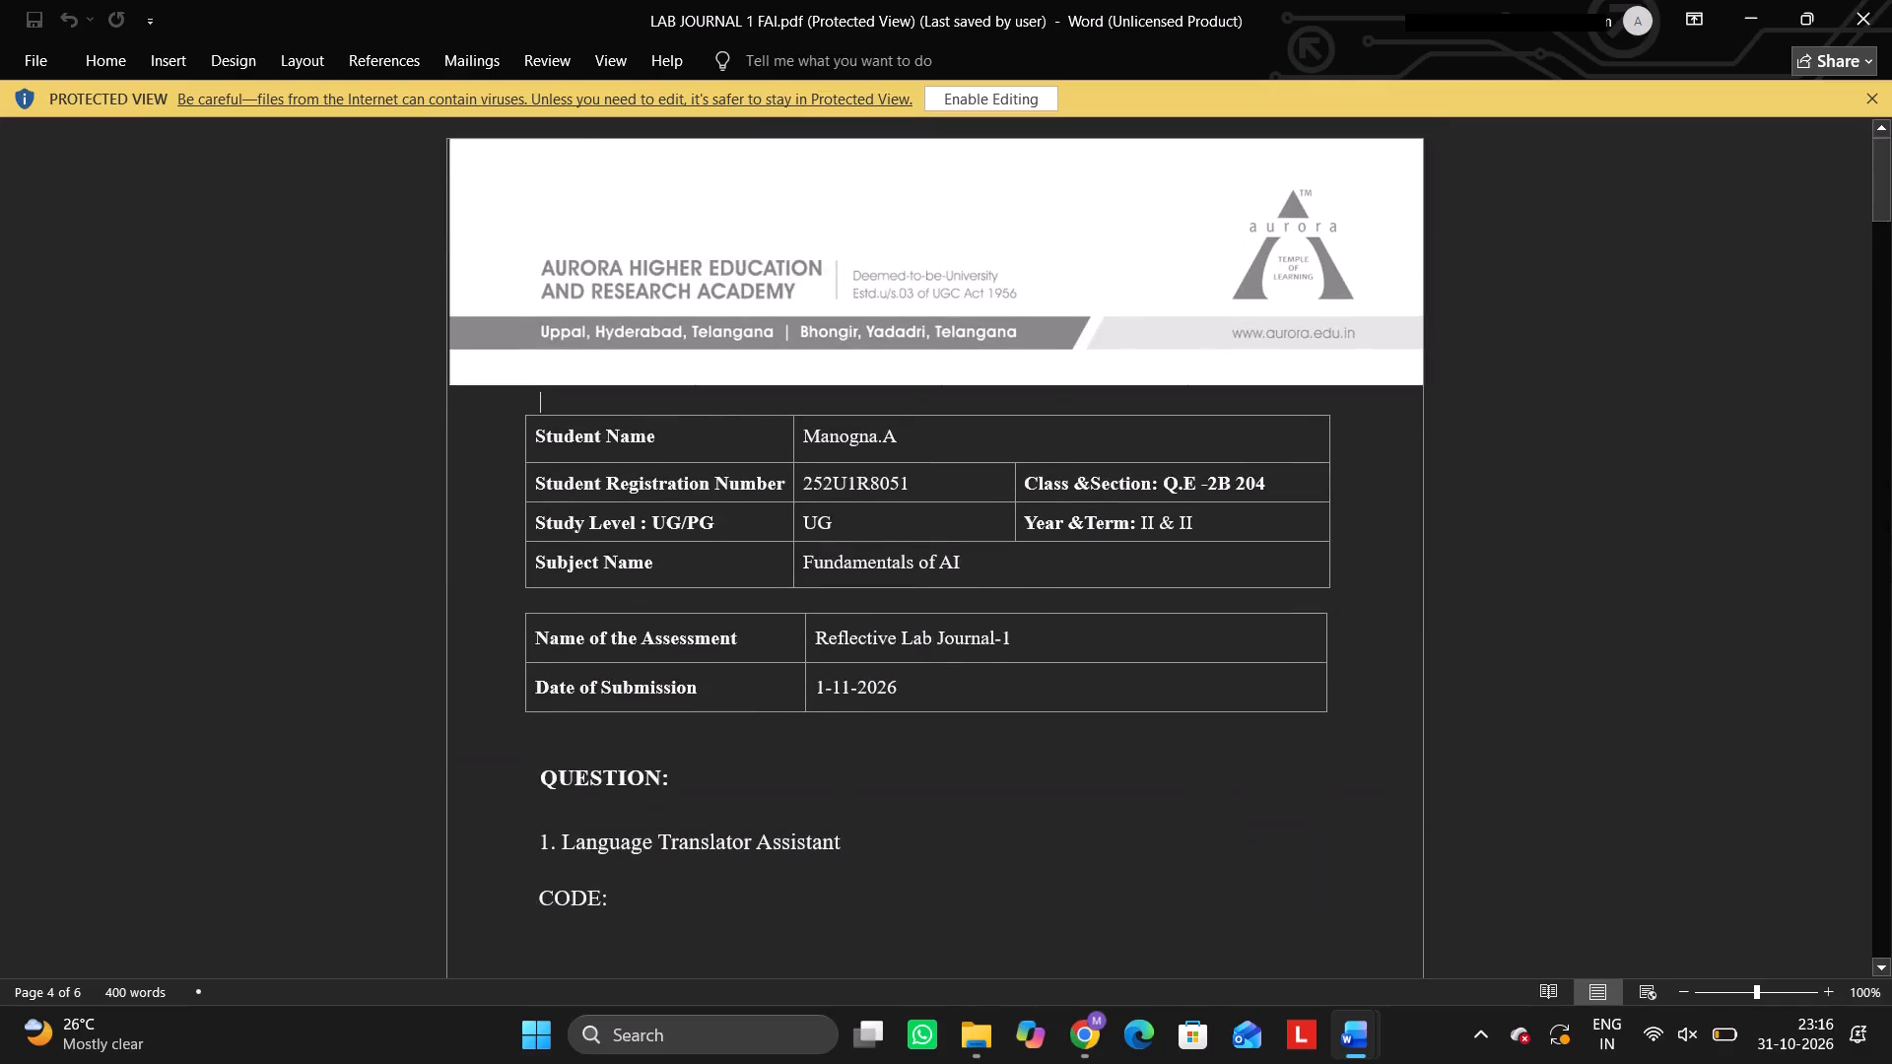
{"action": "scroll", "coordinate": [782, 568], "scroll_direction": "up", "scroll_amount": 1}
{"action": "scroll", "coordinate": [782, 568], "scroll_direction": "down", "scroll_amount": 3}
{"action": "scroll", "coordinate": [782, 568], "scroll_direction": "up", "scroll_amount": 4}
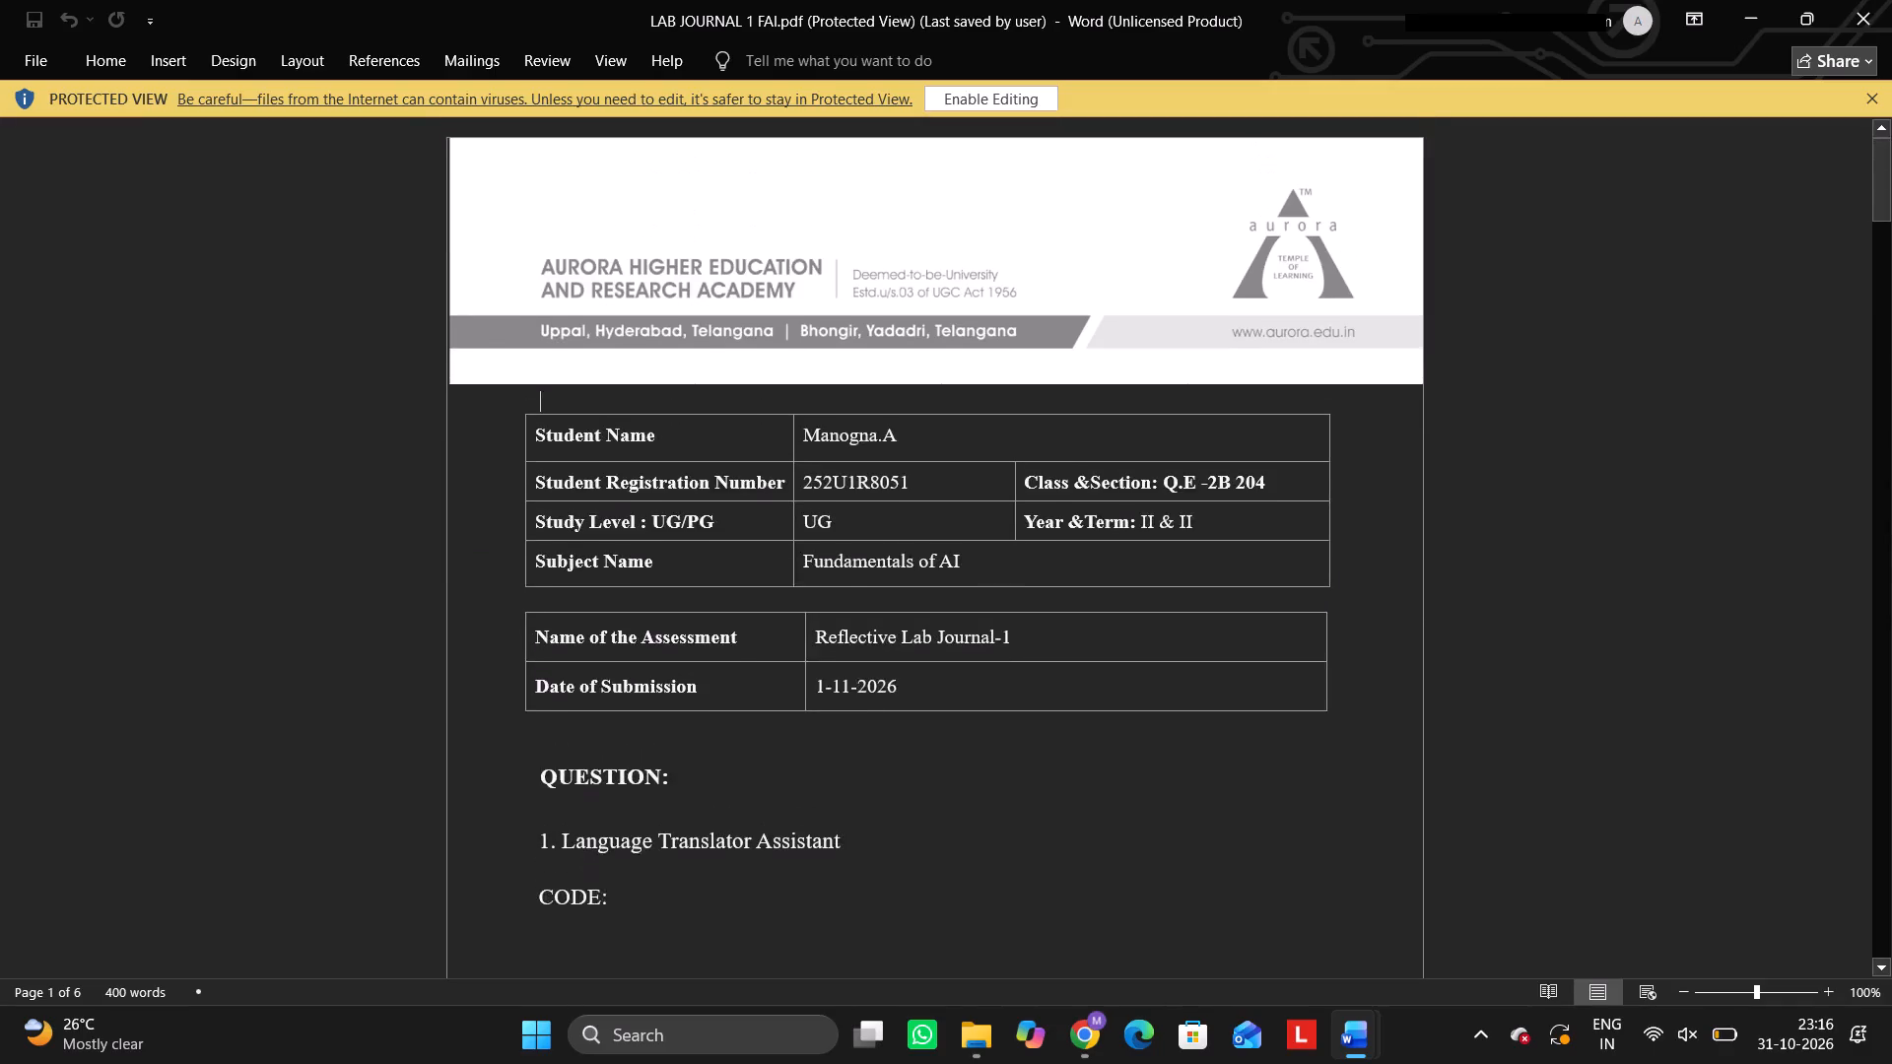
{"action": "scroll", "coordinate": [782, 568], "scroll_direction": "down", "scroll_amount": 9}
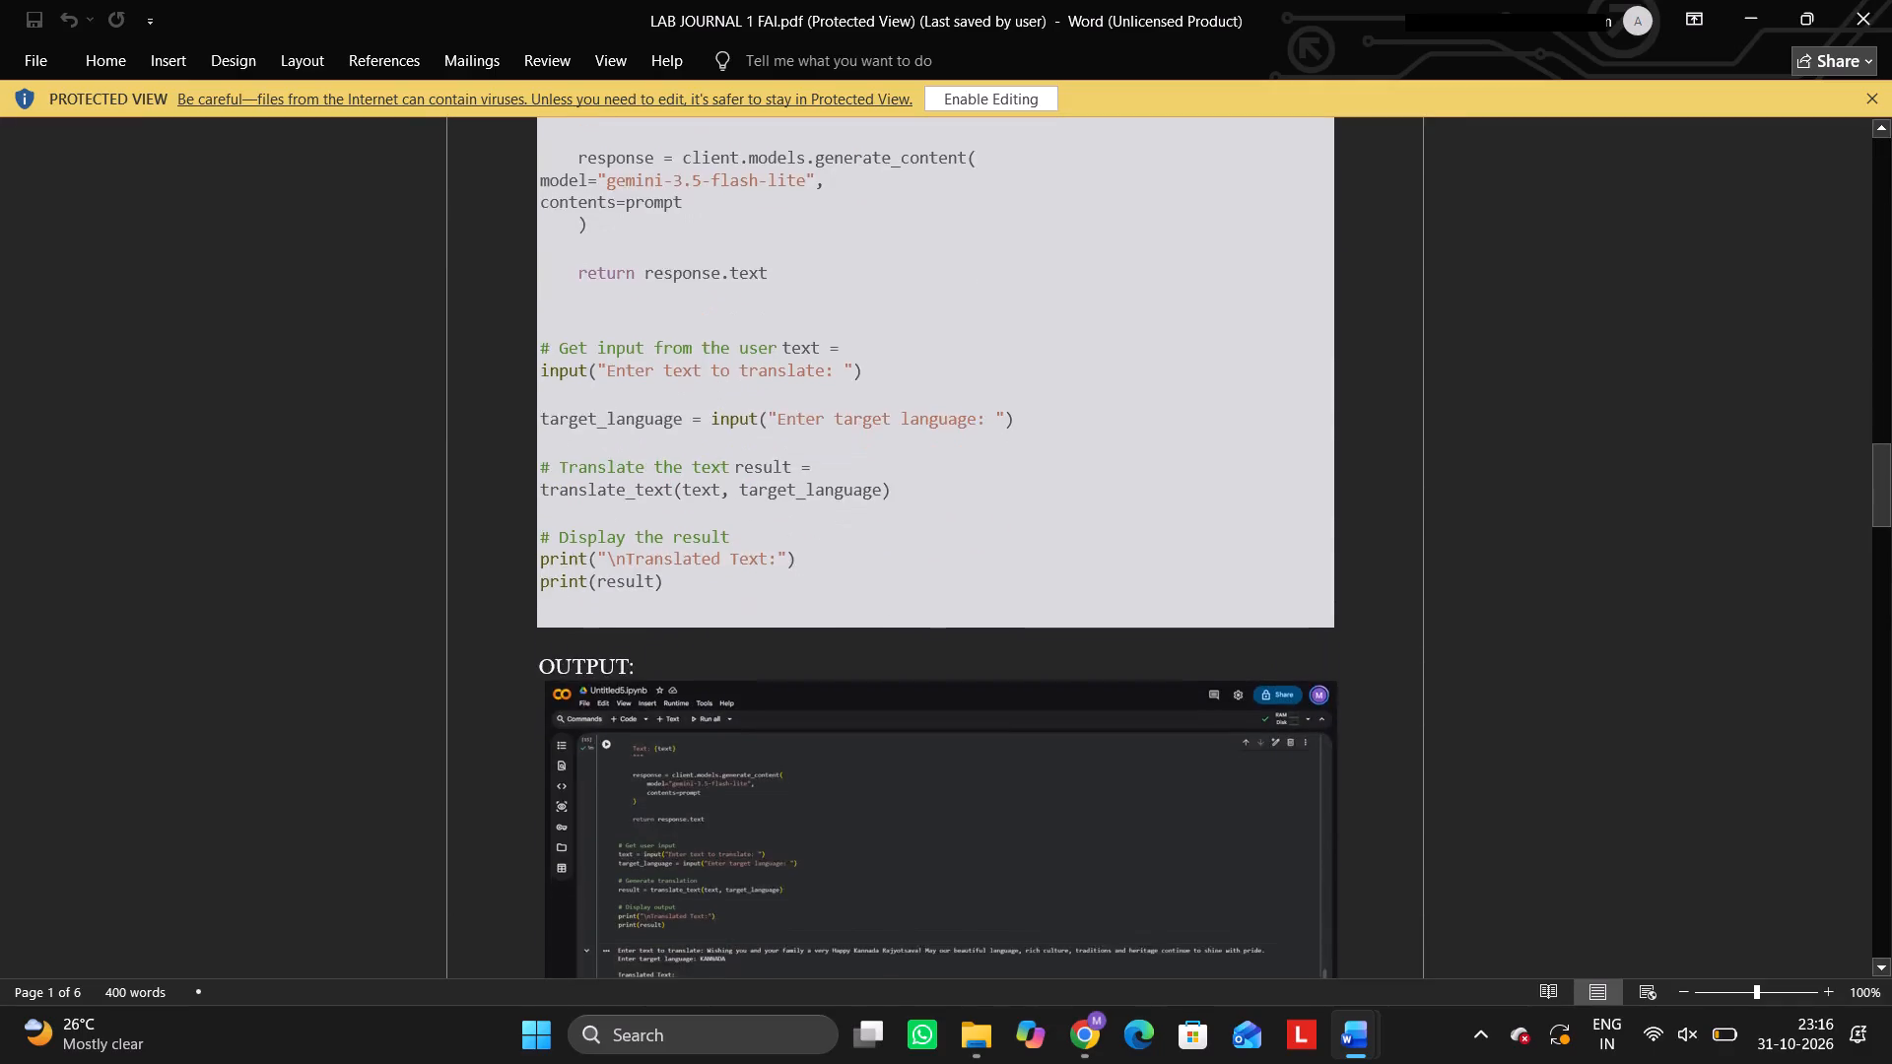
Return to Chrome and copy the heading text "Google Colab / Project Link" from section 4 of lab report_template 1.
{"action": "left_click", "coordinate": [1053, 325]}
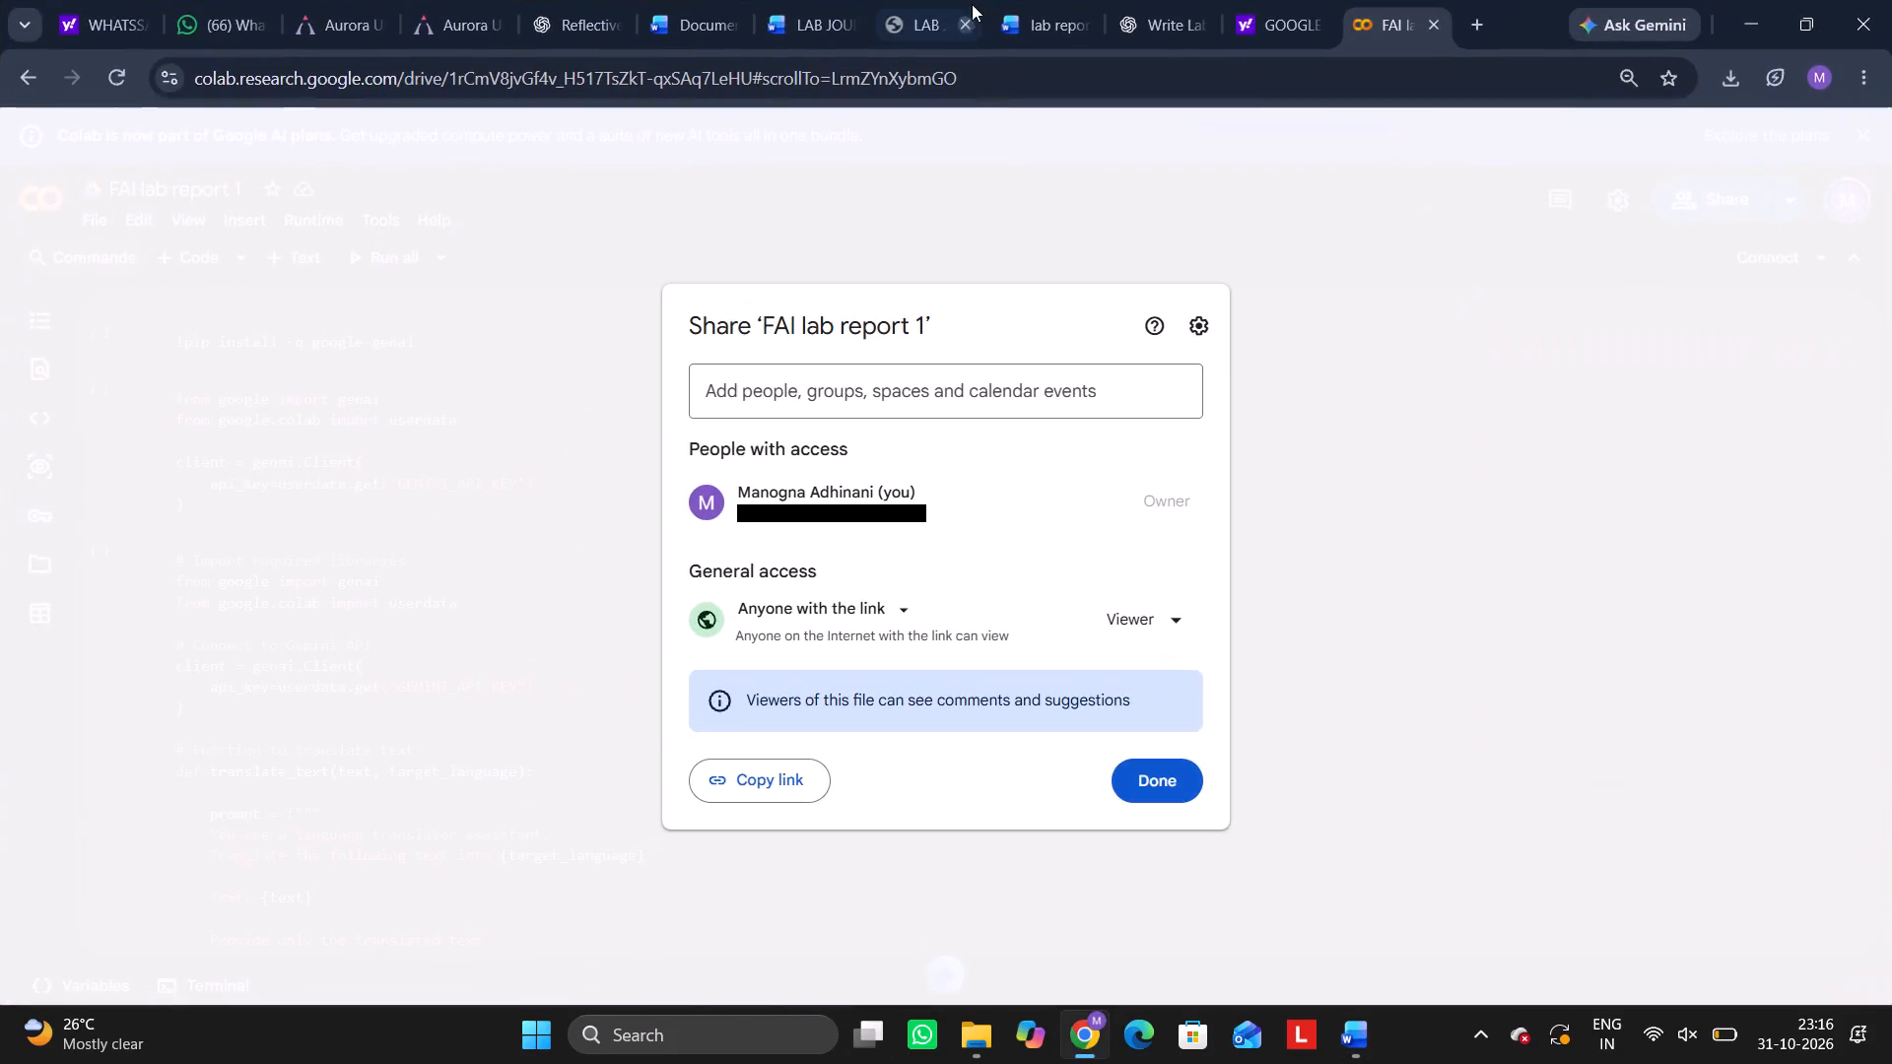
{"action": "left_click", "coordinate": [1012, 25]}
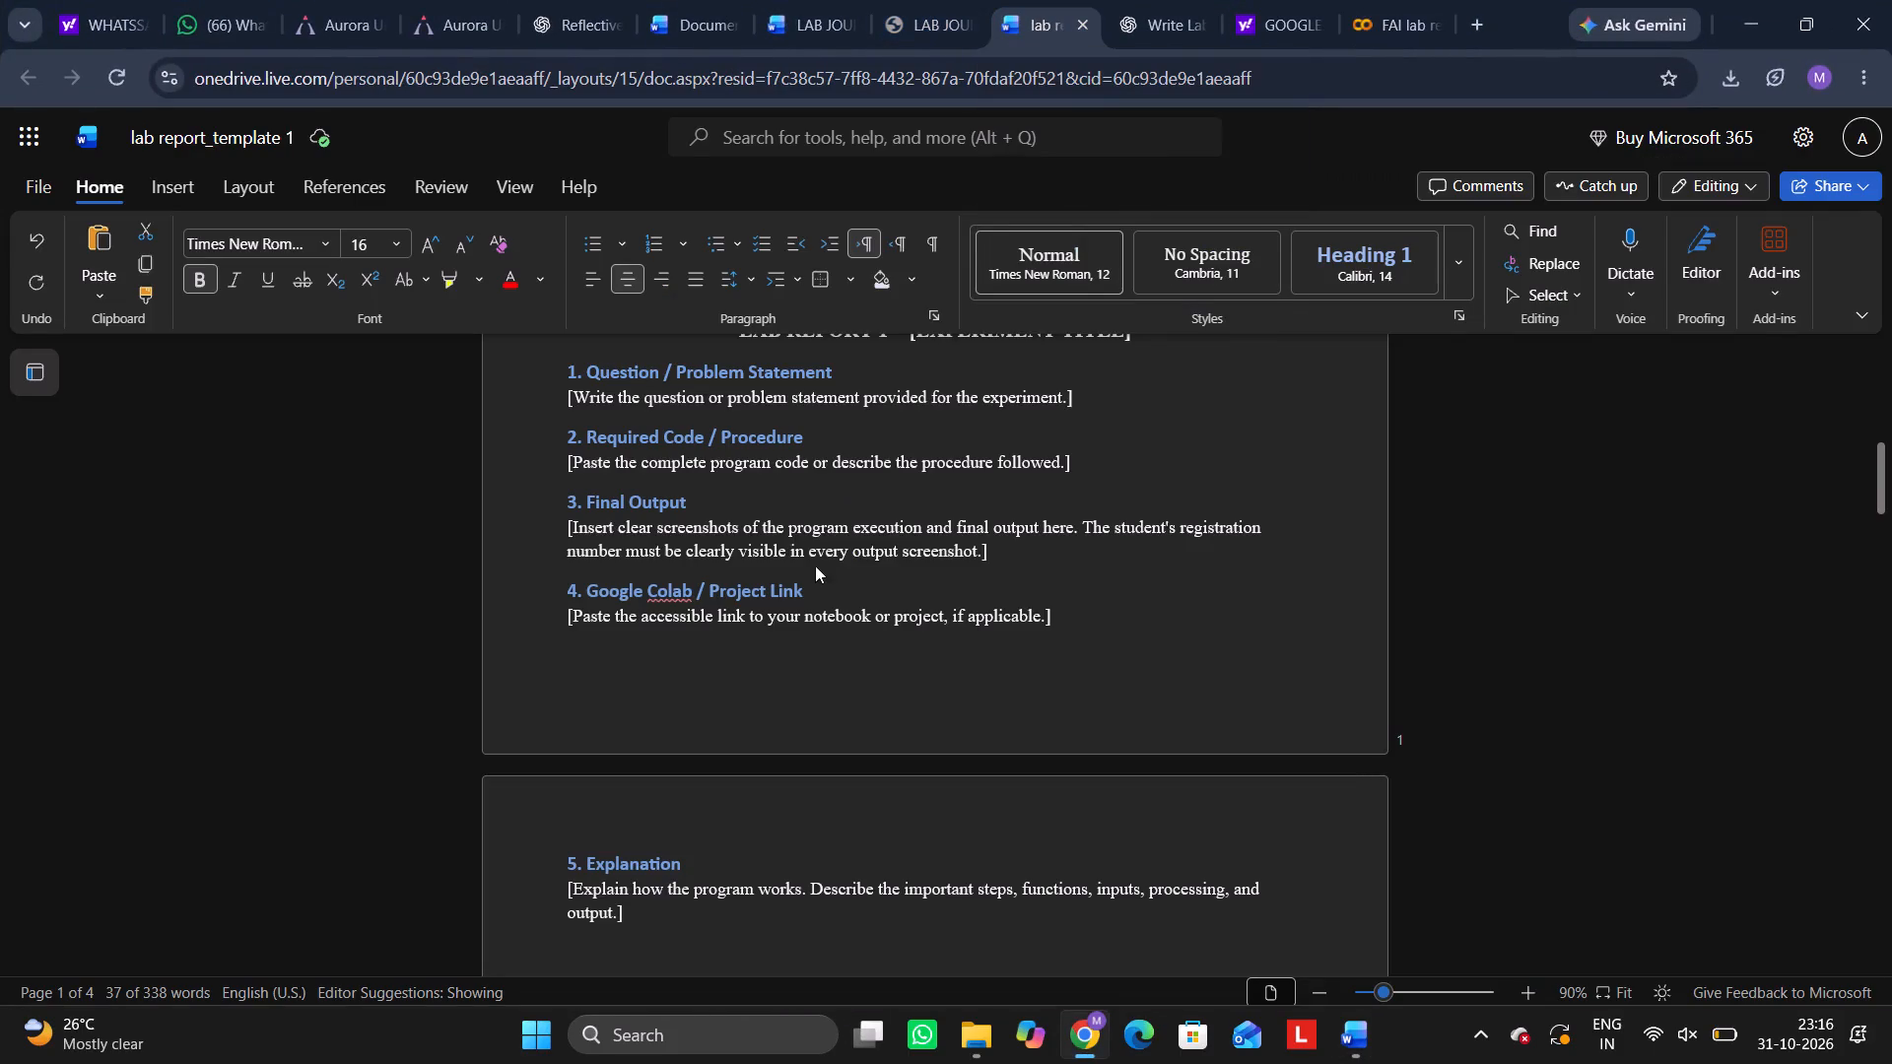
{"action": "scroll", "coordinate": [815, 565], "scroll_direction": "right", "scroll_amount": 2}
{"action": "scroll", "coordinate": [815, 565], "scroll_direction": "up", "scroll_amount": 2}
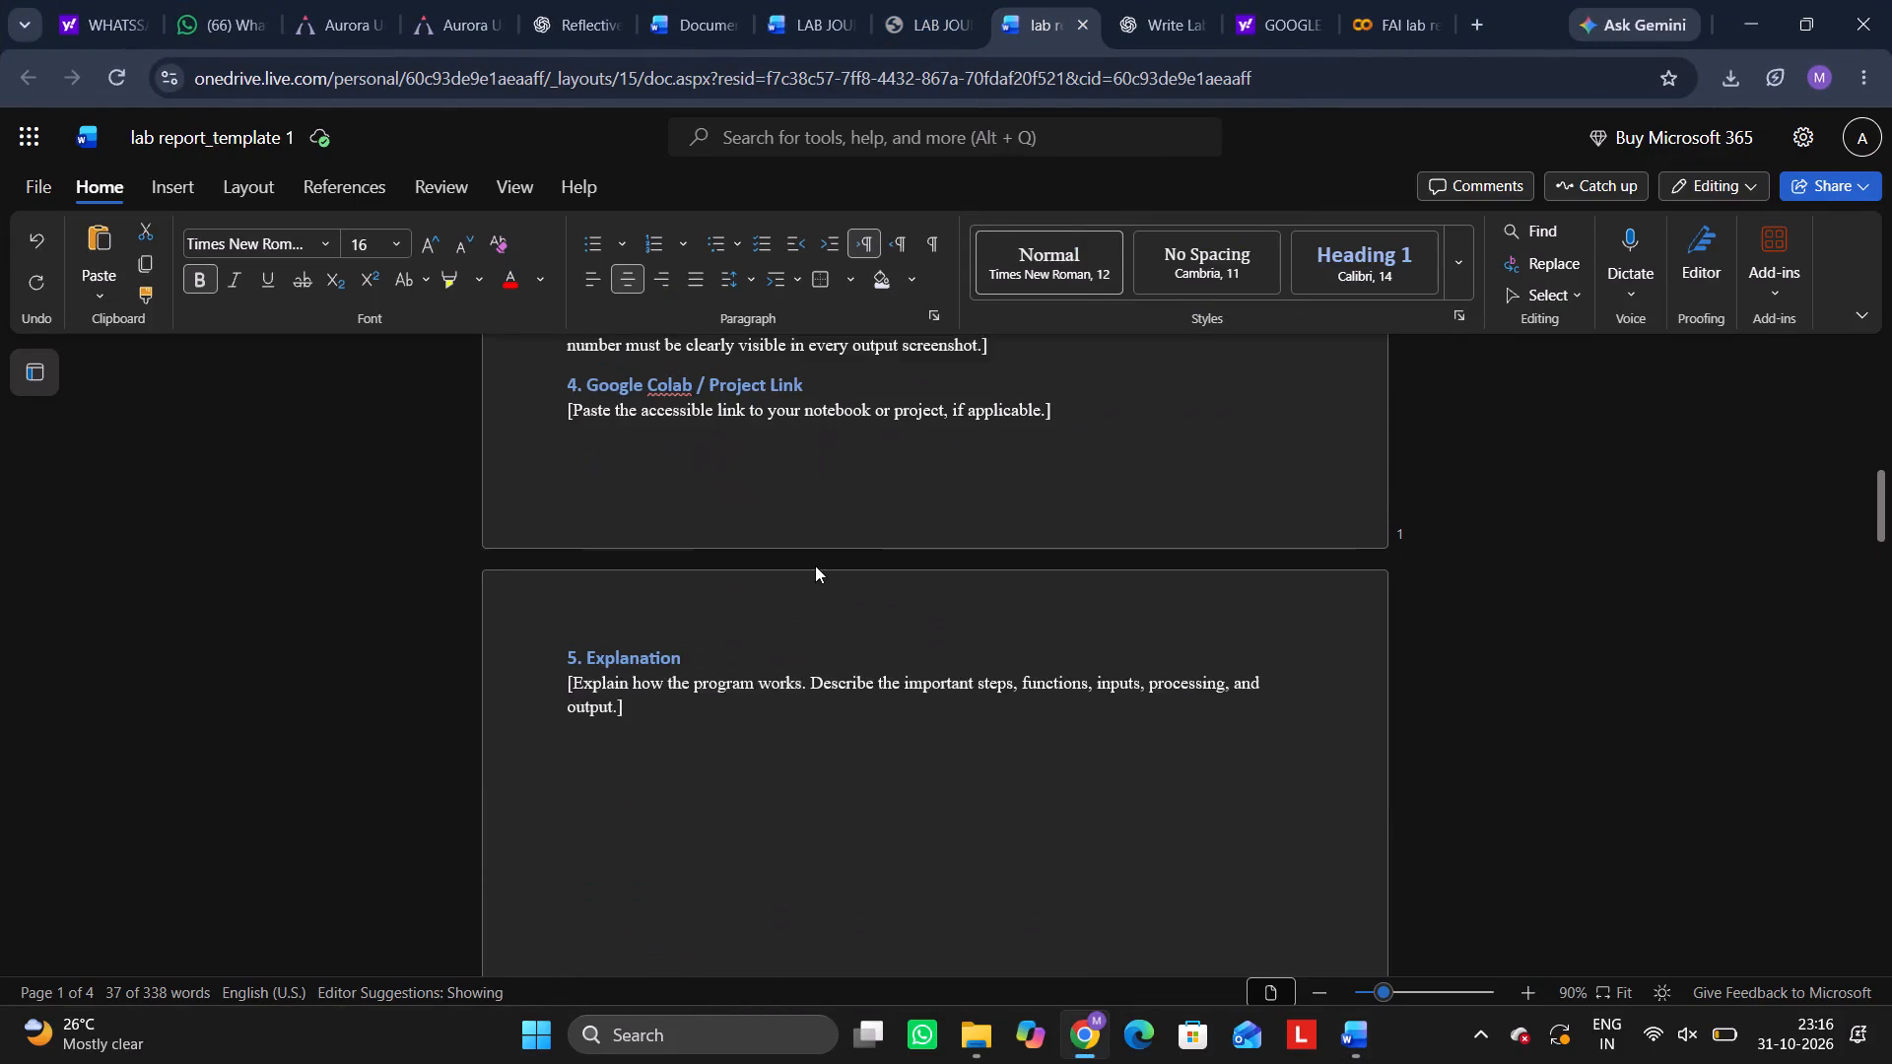
{"action": "scroll", "coordinate": [815, 565], "scroll_direction": "up", "scroll_amount": 1}
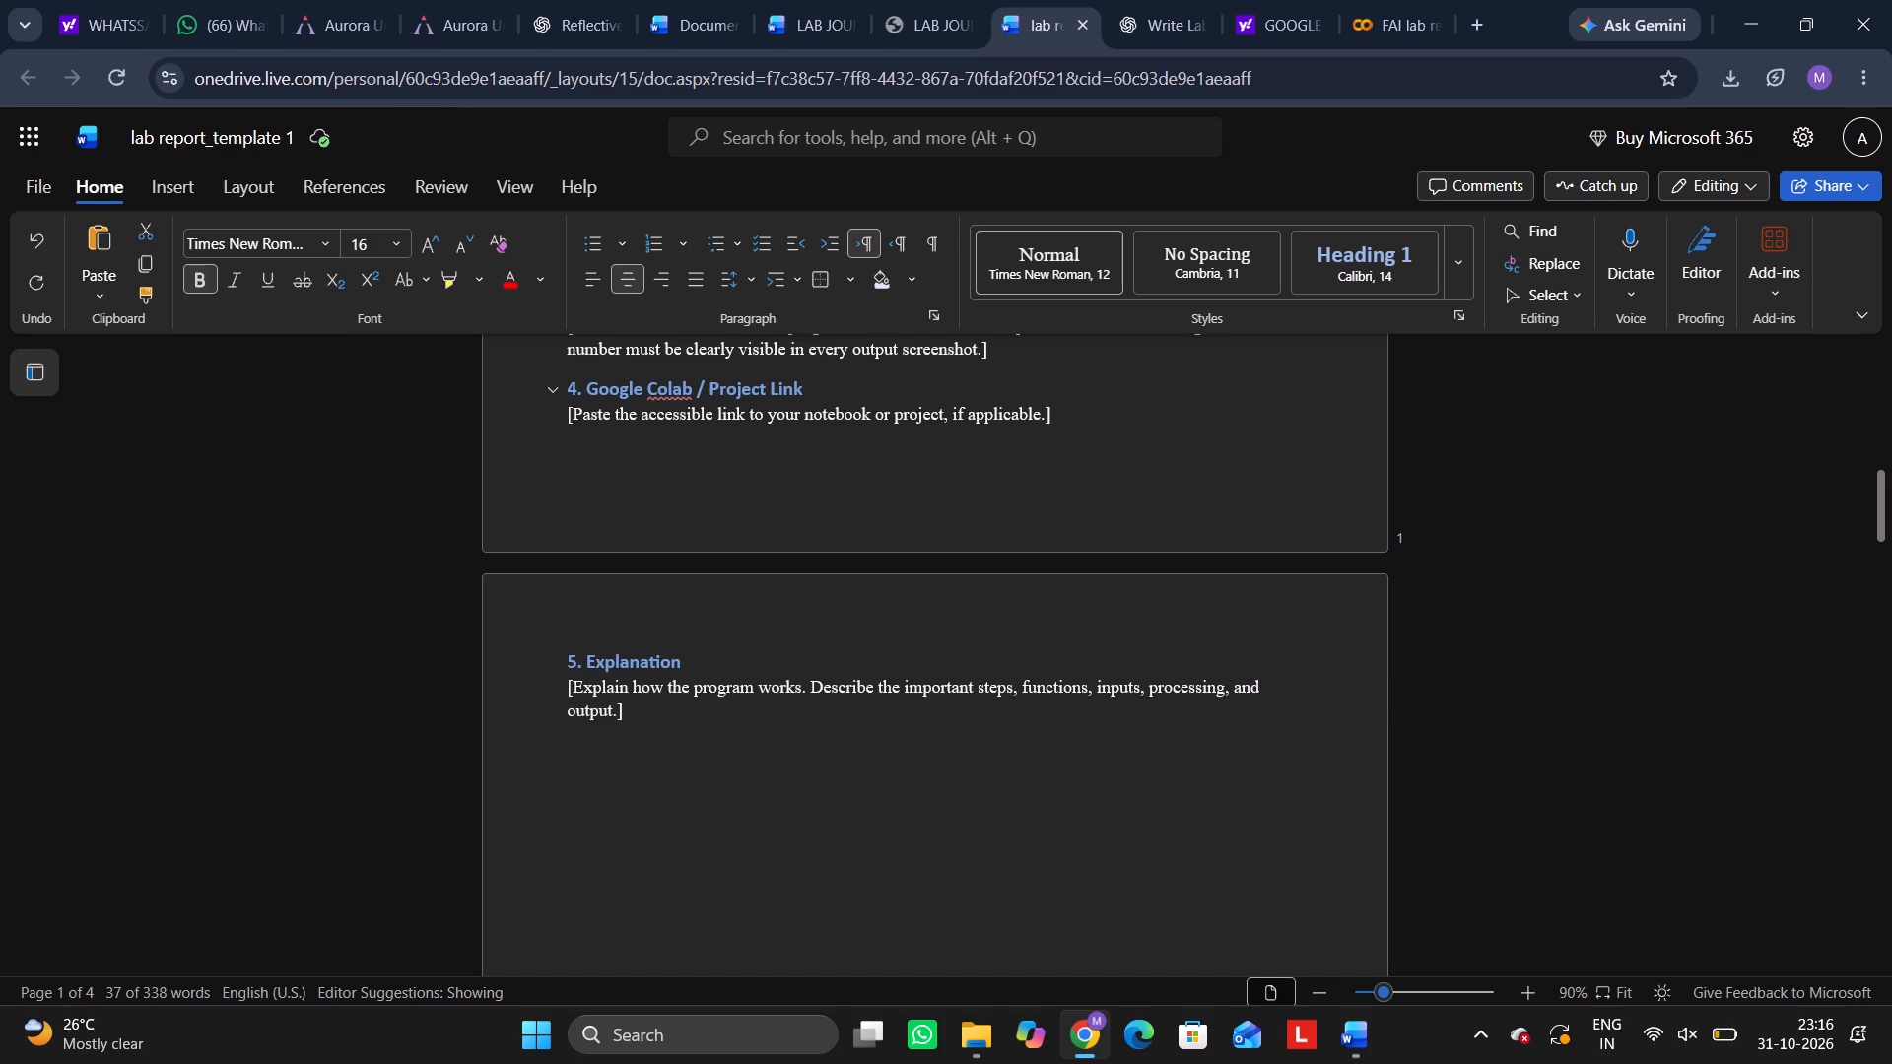
{"action": "left_click_drag", "start_coordinate": [590, 390], "coordinate": [829, 387]}
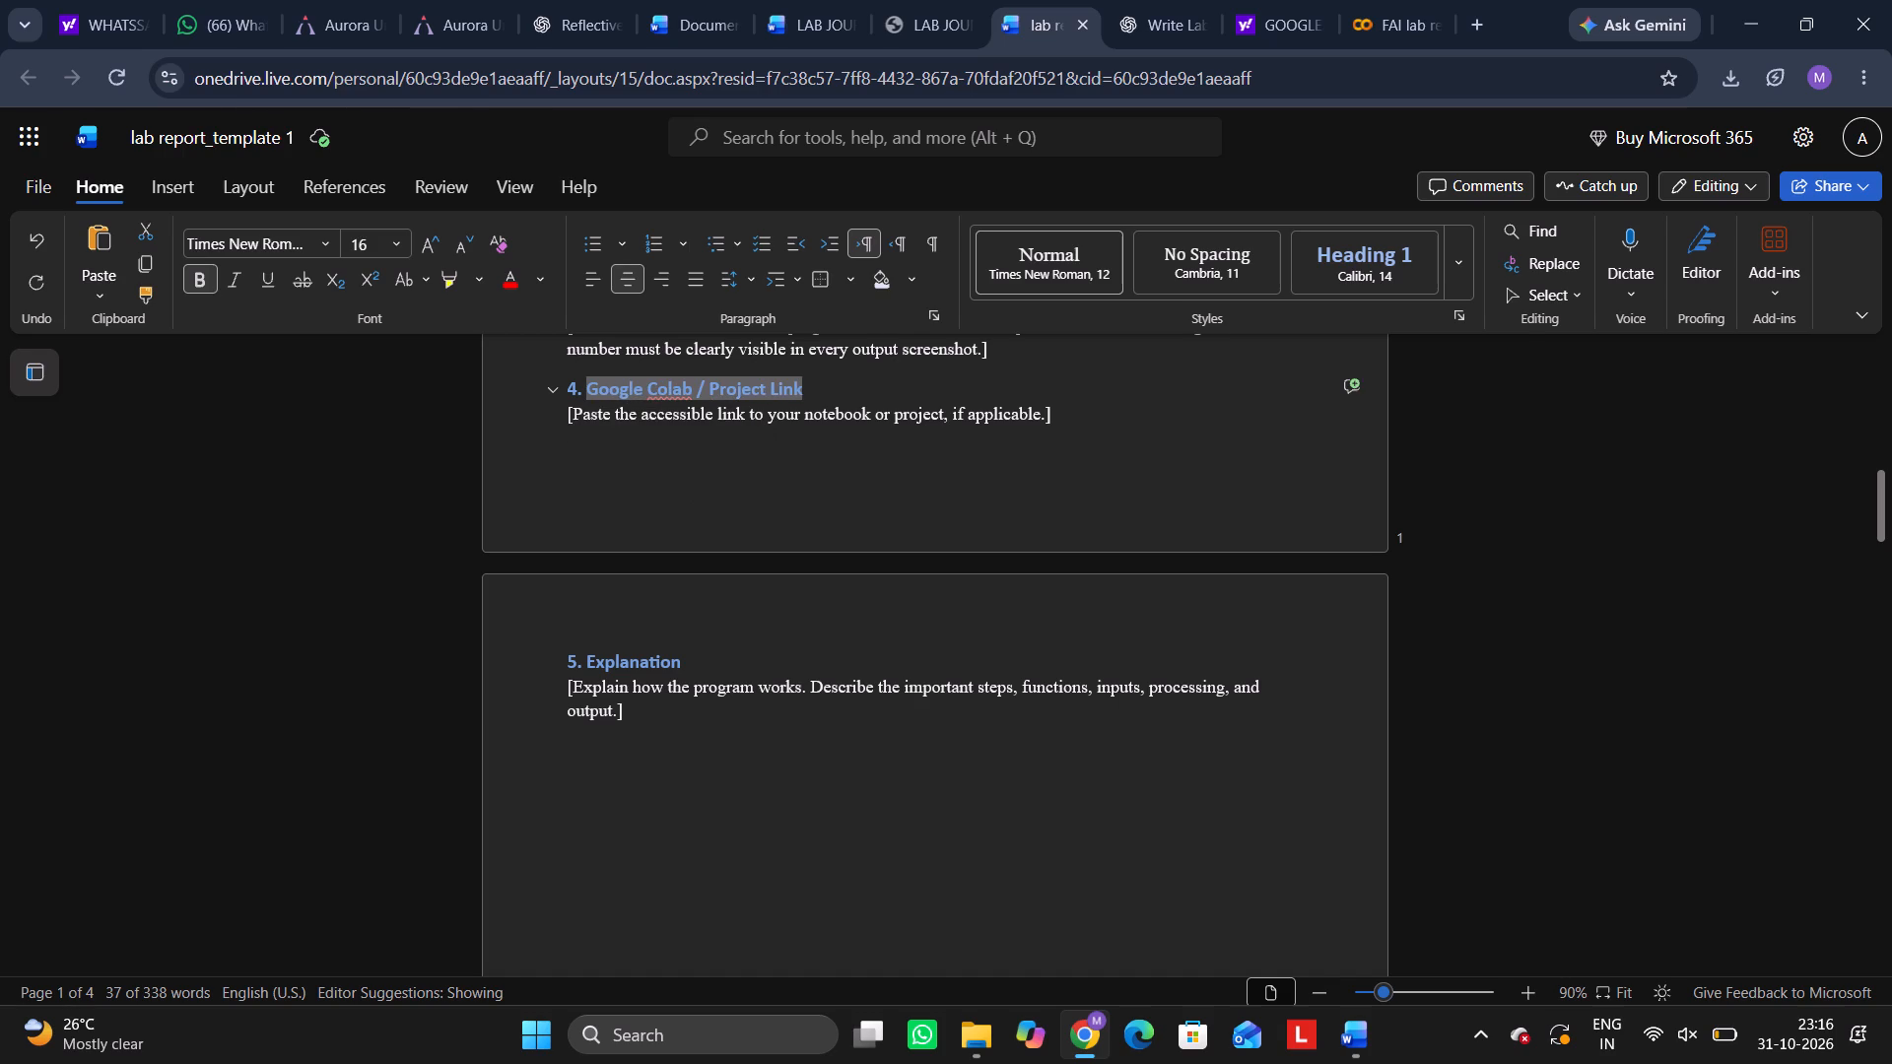
{"action": "key", "text": "ctrl+c"}
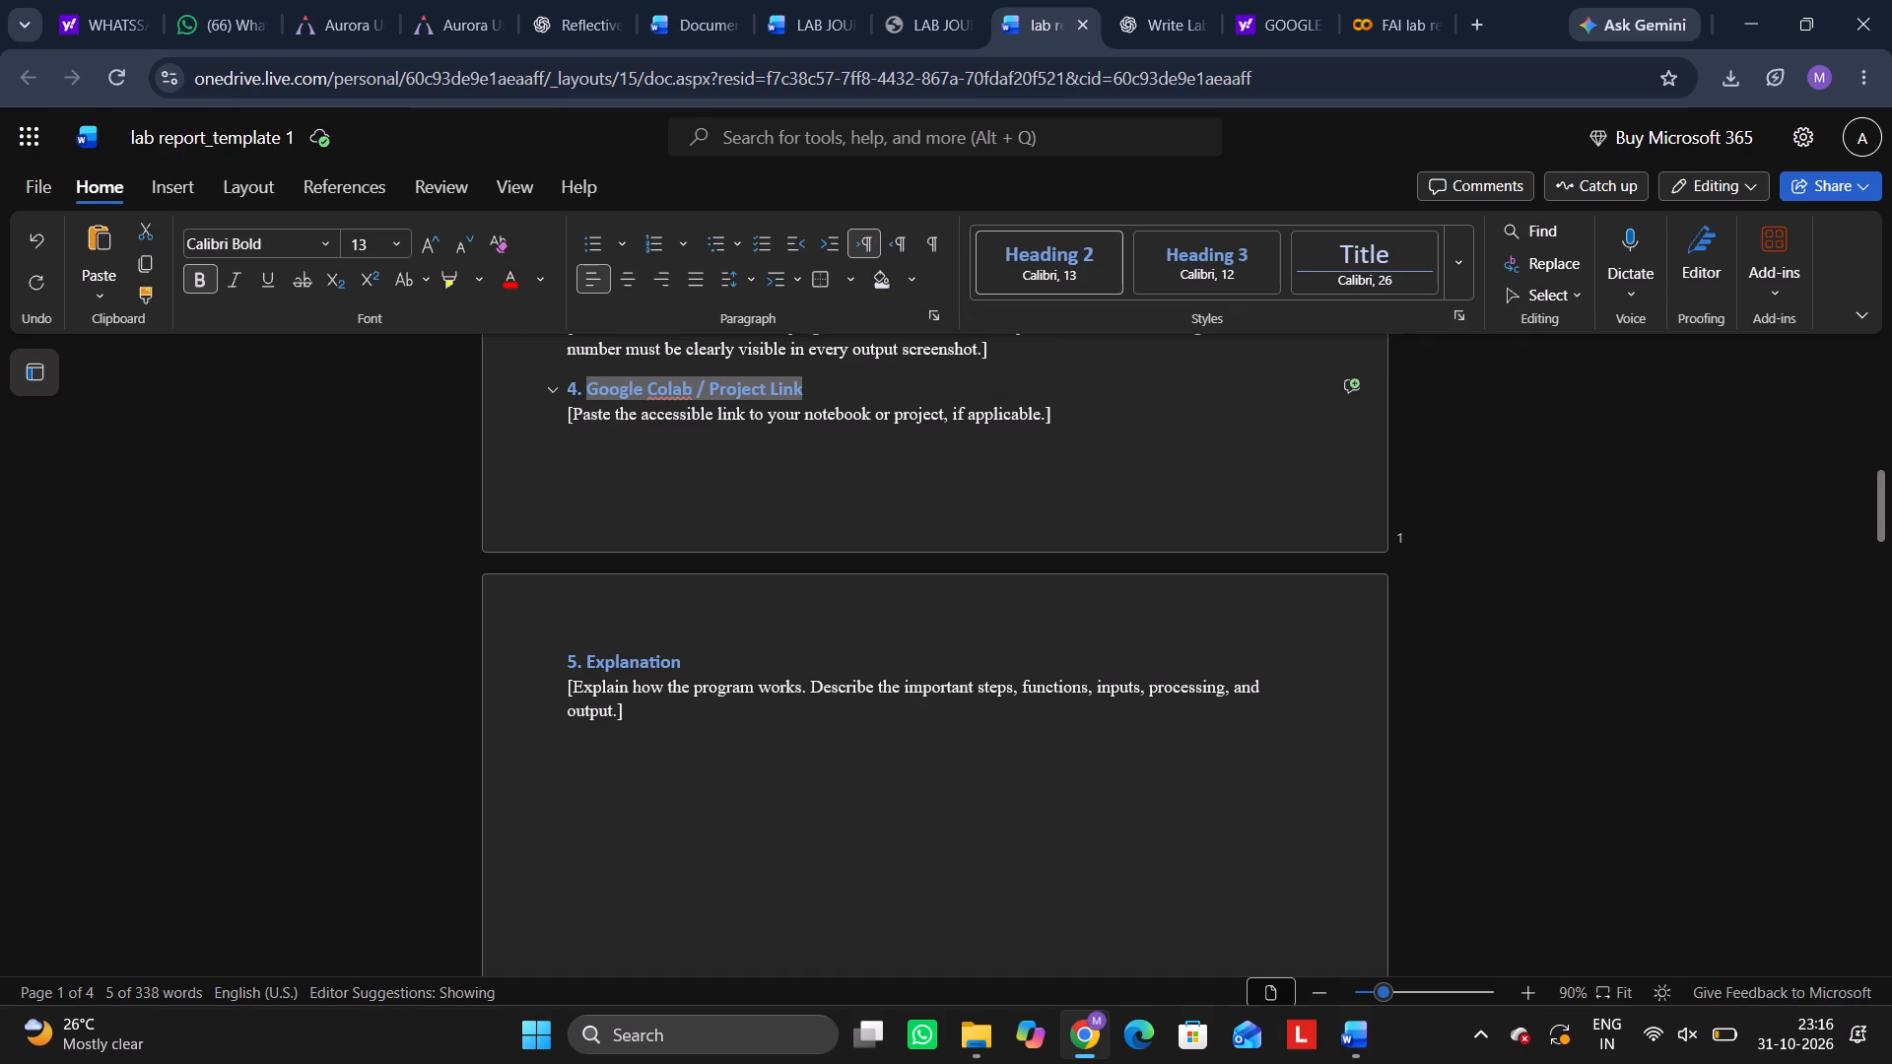
In LAB JOURNAL 1 FAI, paste the heading "Google Colab / Project Link:" with a colon between the question generator output and PROJECT DESCRIPTION.
{"action": "left_click", "coordinate": [812, 22]}
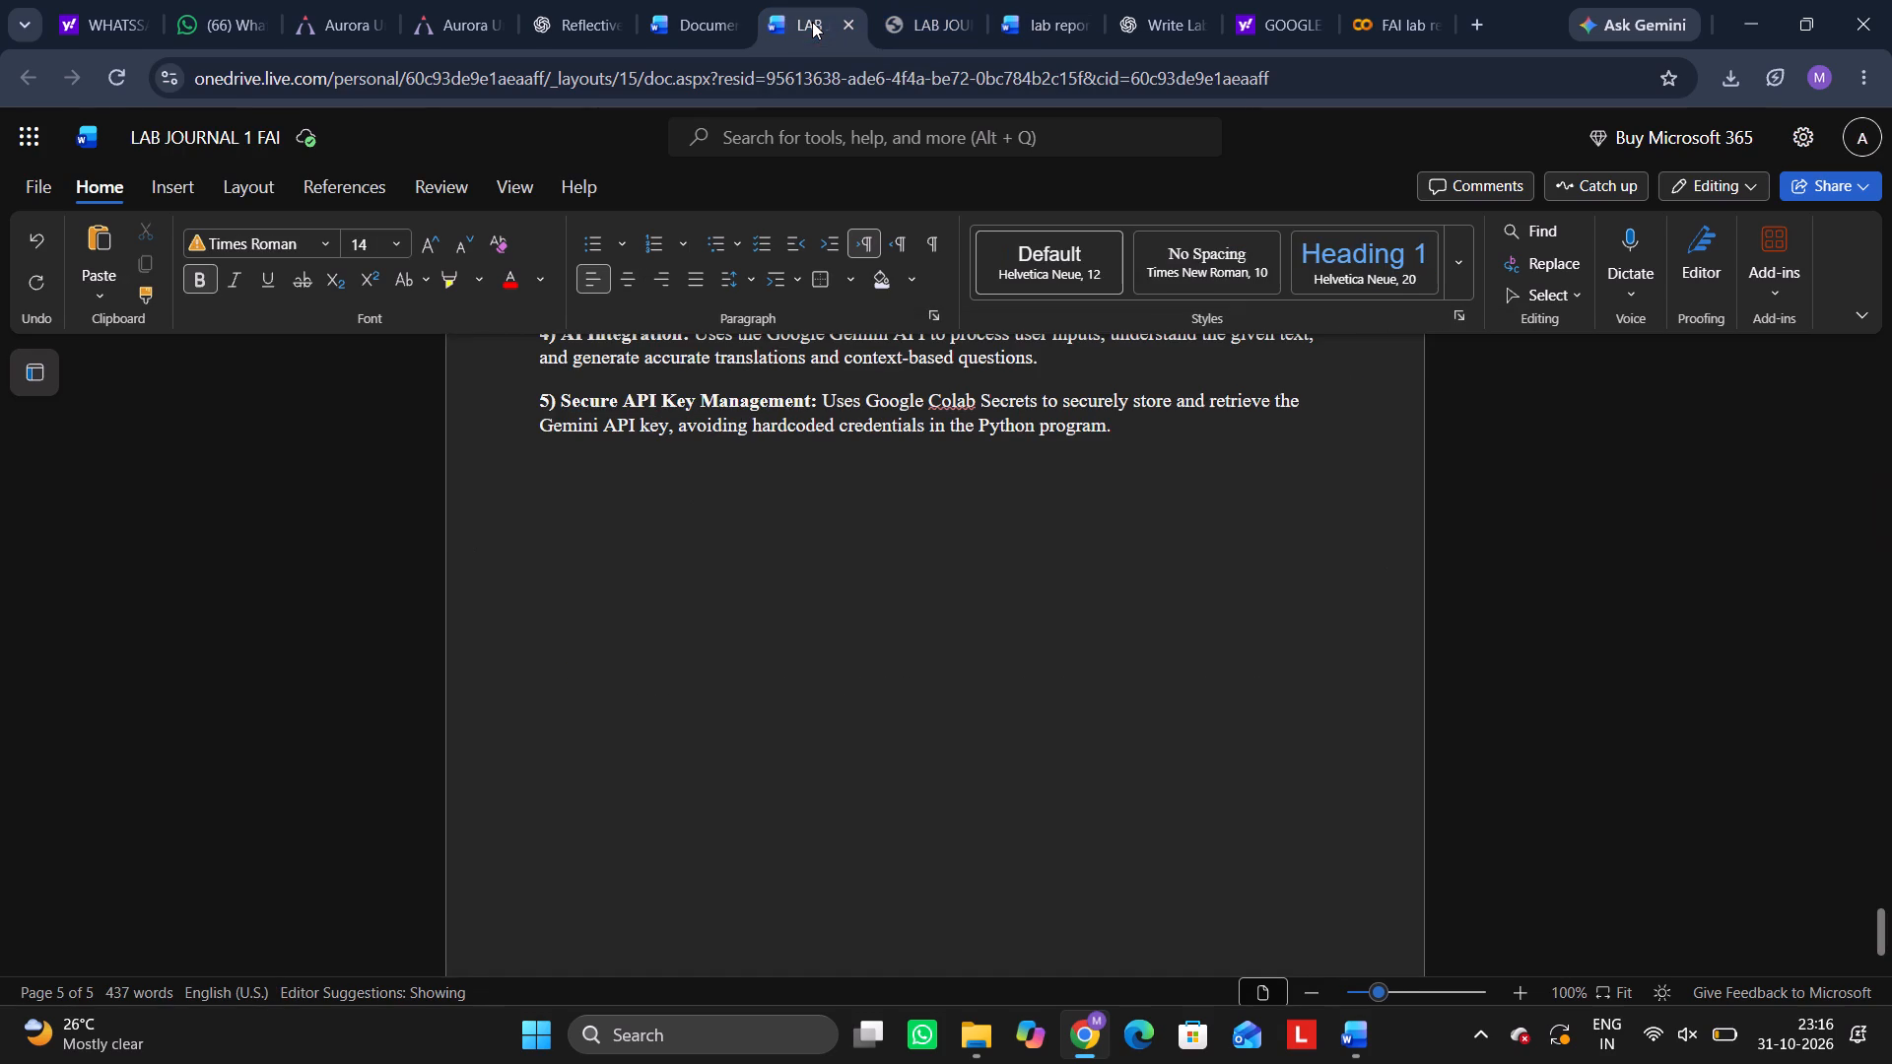
{"action": "scroll", "coordinate": [819, 384], "scroll_direction": "up", "scroll_amount": 11}
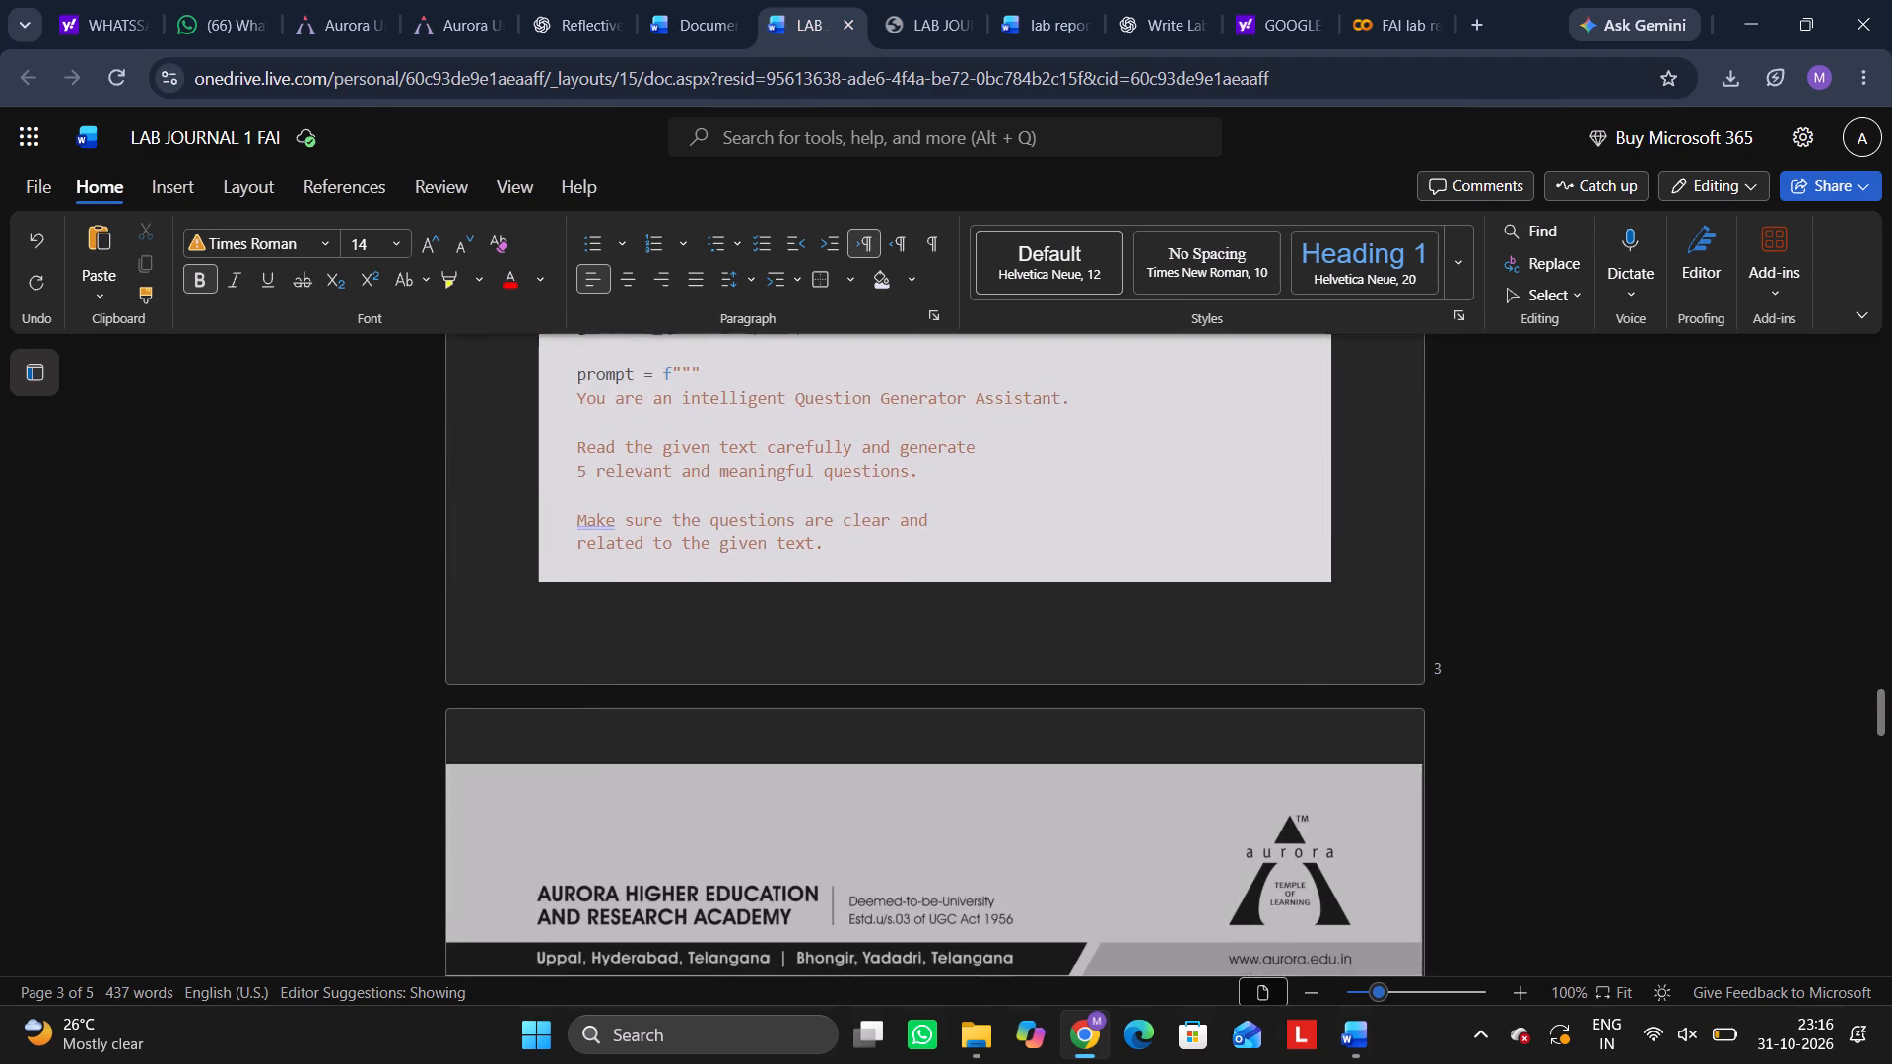
{"action": "scroll", "coordinate": [819, 384], "scroll_direction": "up", "scroll_amount": 14}
{"action": "scroll", "coordinate": [819, 384], "scroll_direction": "up", "scroll_amount": 8}
{"action": "scroll", "coordinate": [819, 384], "scroll_direction": "down", "scroll_amount": 2}
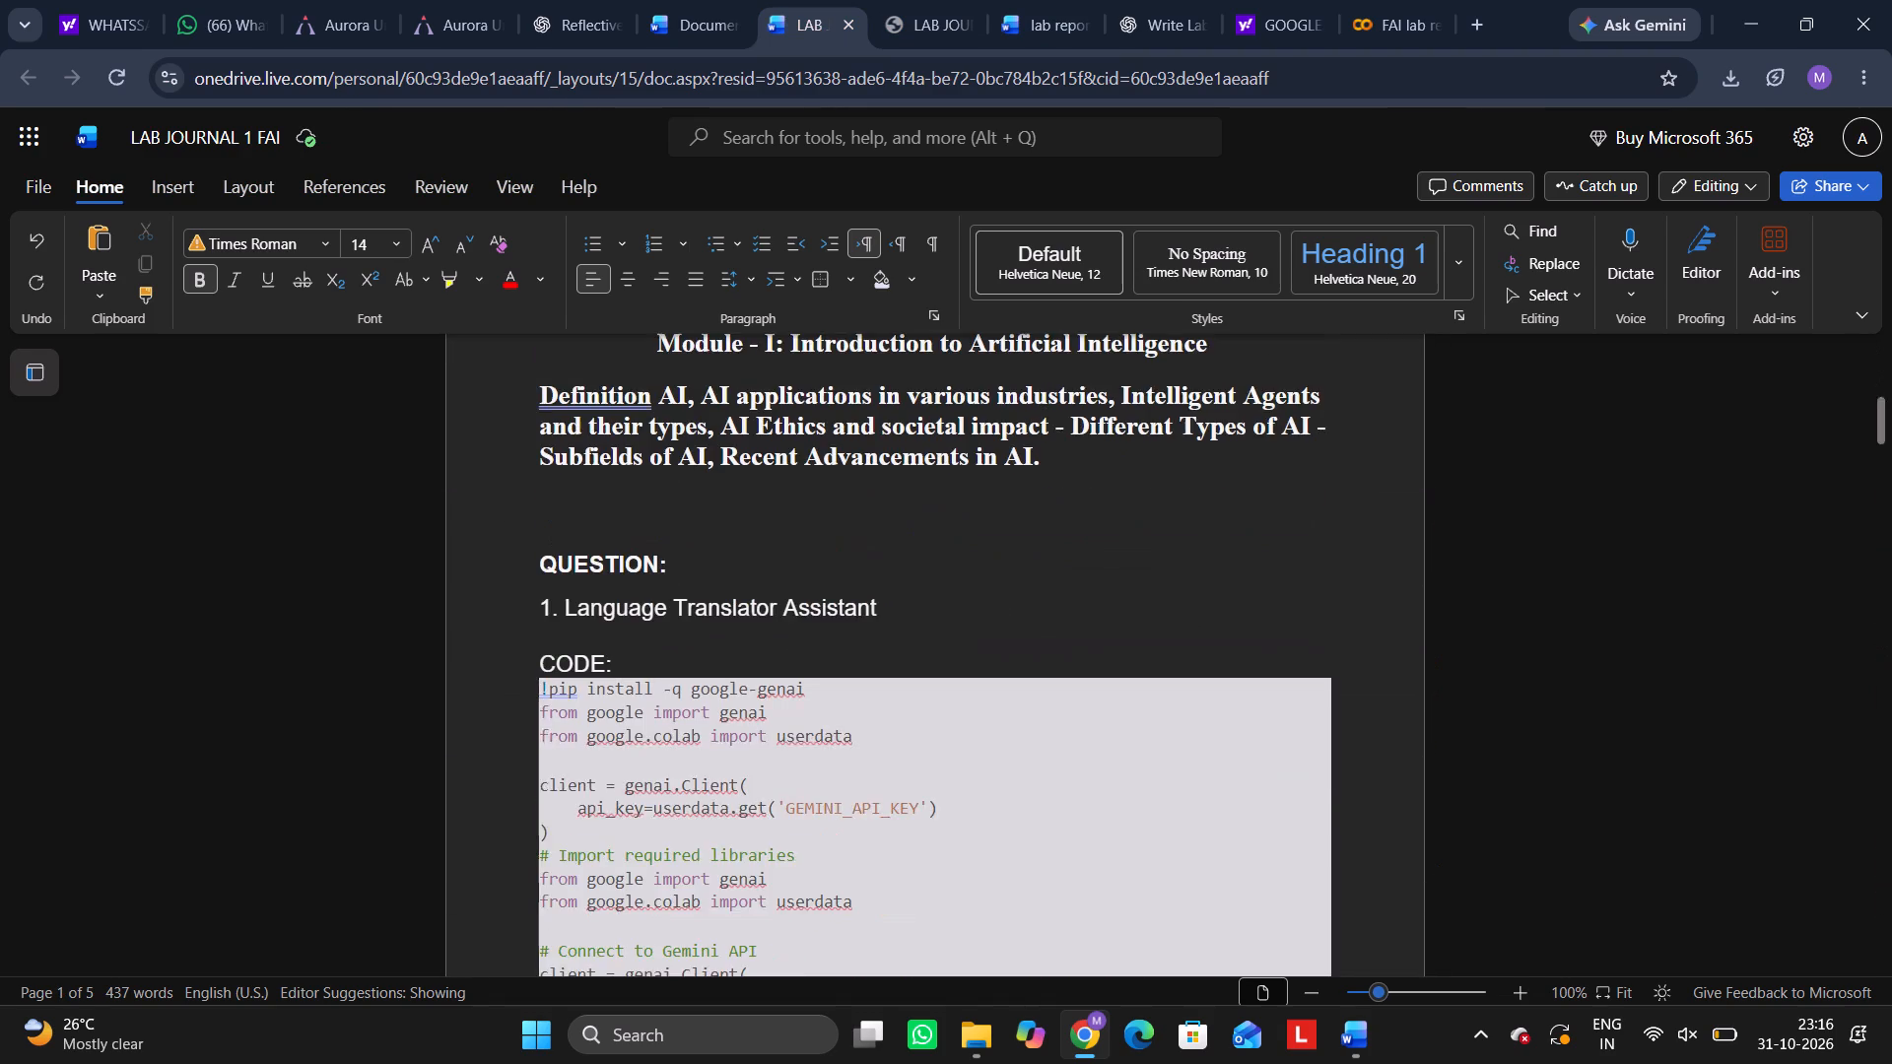
{"action": "scroll", "coordinate": [819, 384], "scroll_direction": "down", "scroll_amount": 11}
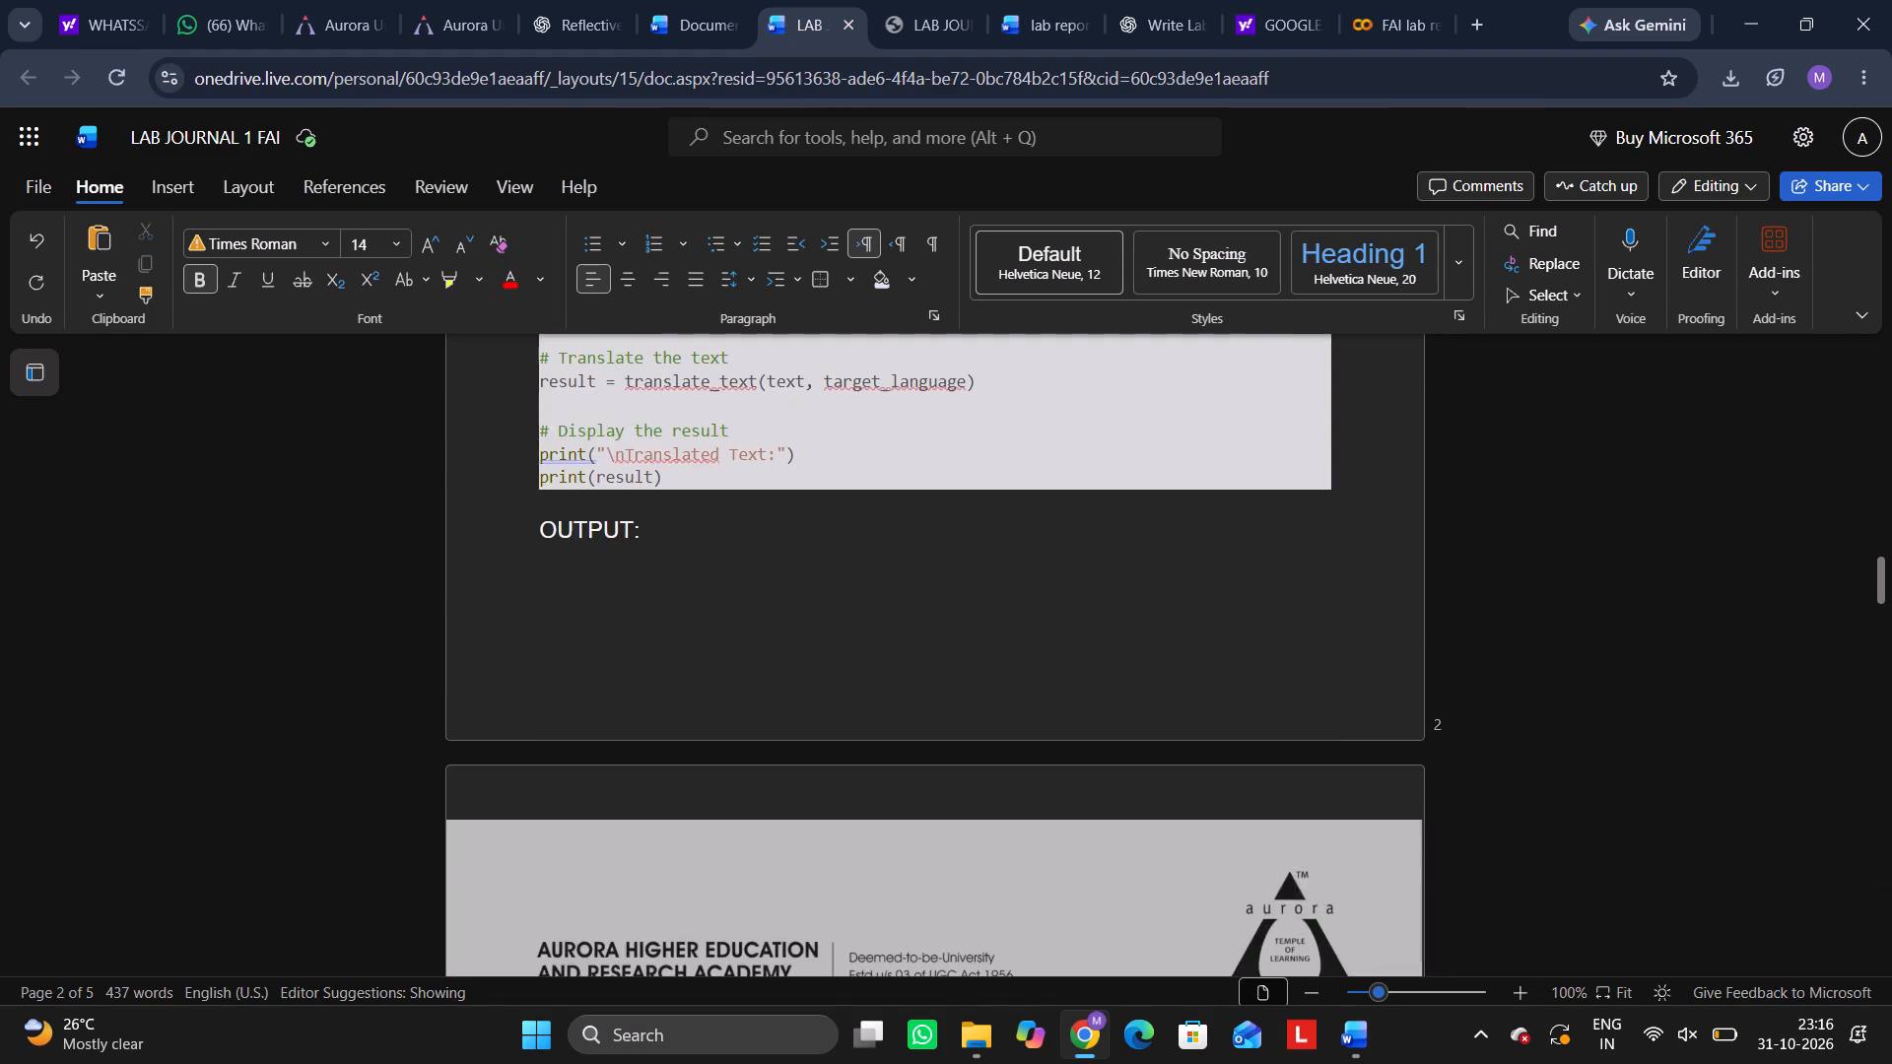
{"action": "scroll", "coordinate": [819, 384], "scroll_direction": "down", "scroll_amount": 16}
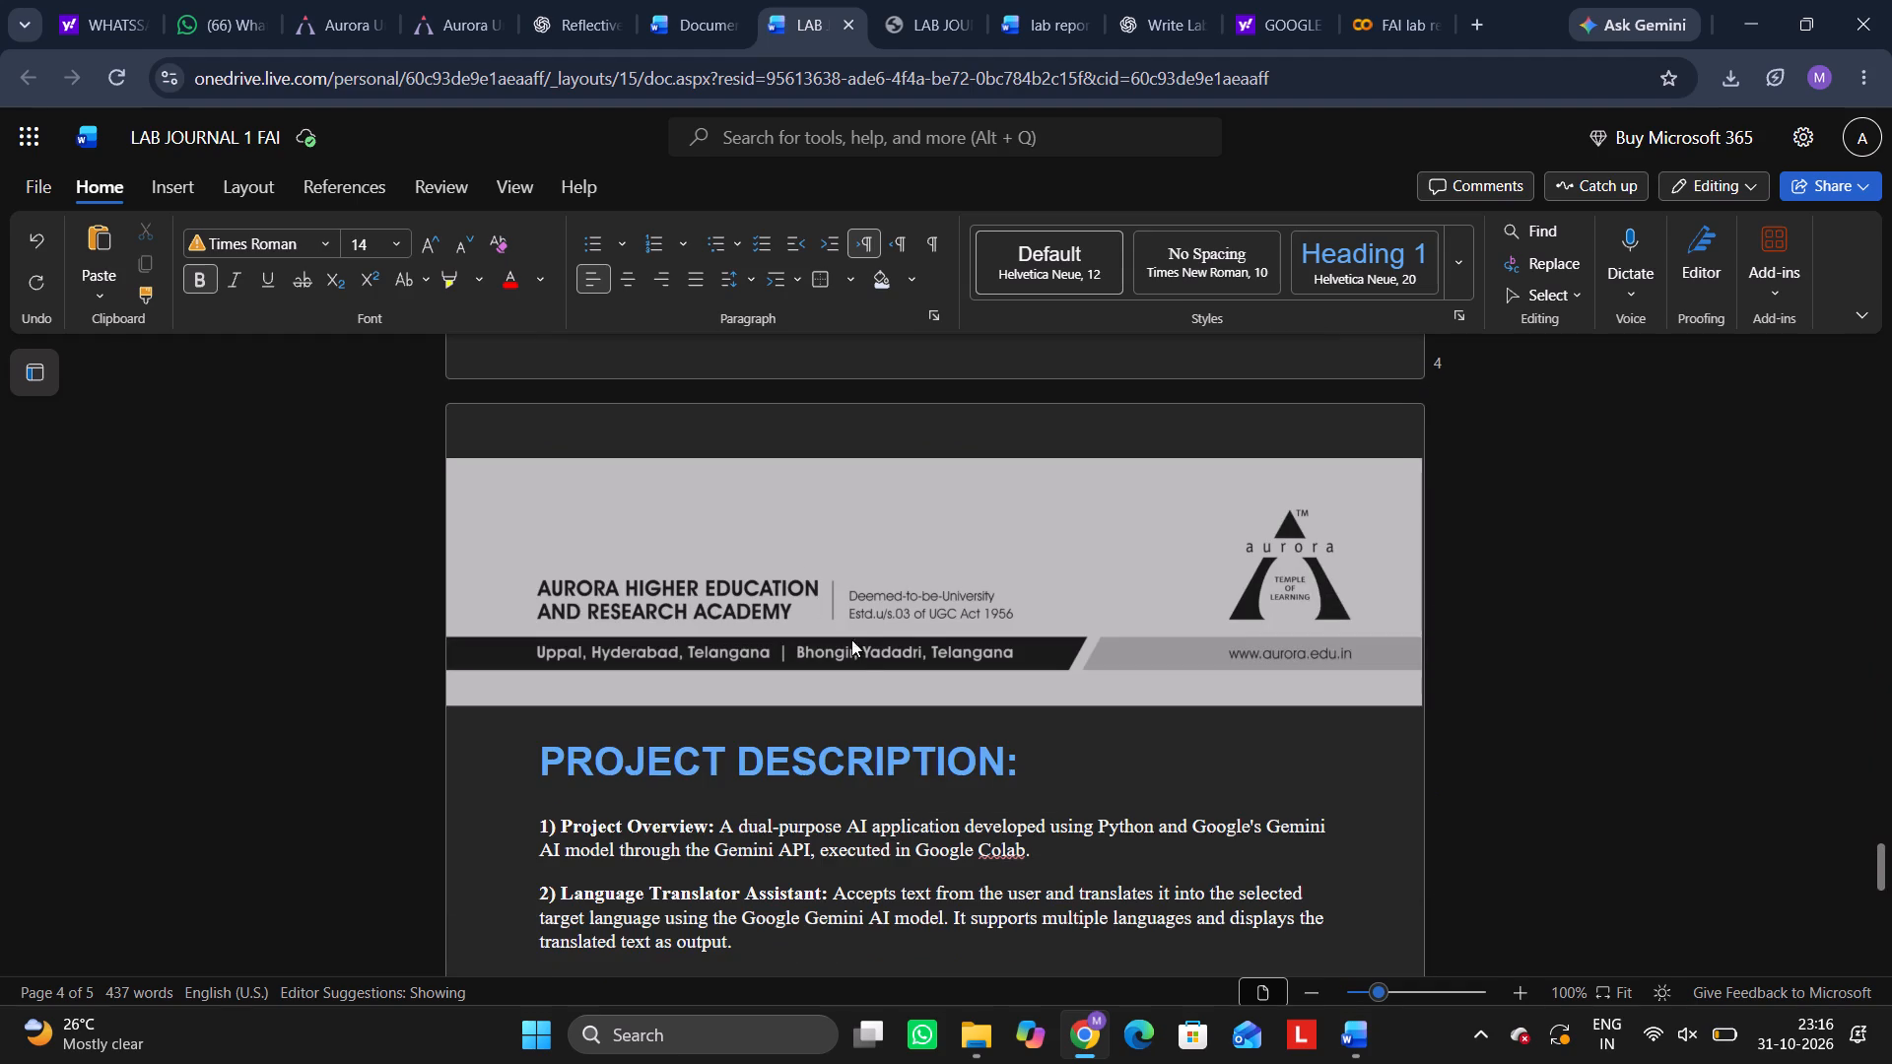
{"action": "scroll", "coordinate": [857, 667], "scroll_direction": "up", "scroll_amount": 2}
{"action": "left_click", "coordinate": [1380, 641]}
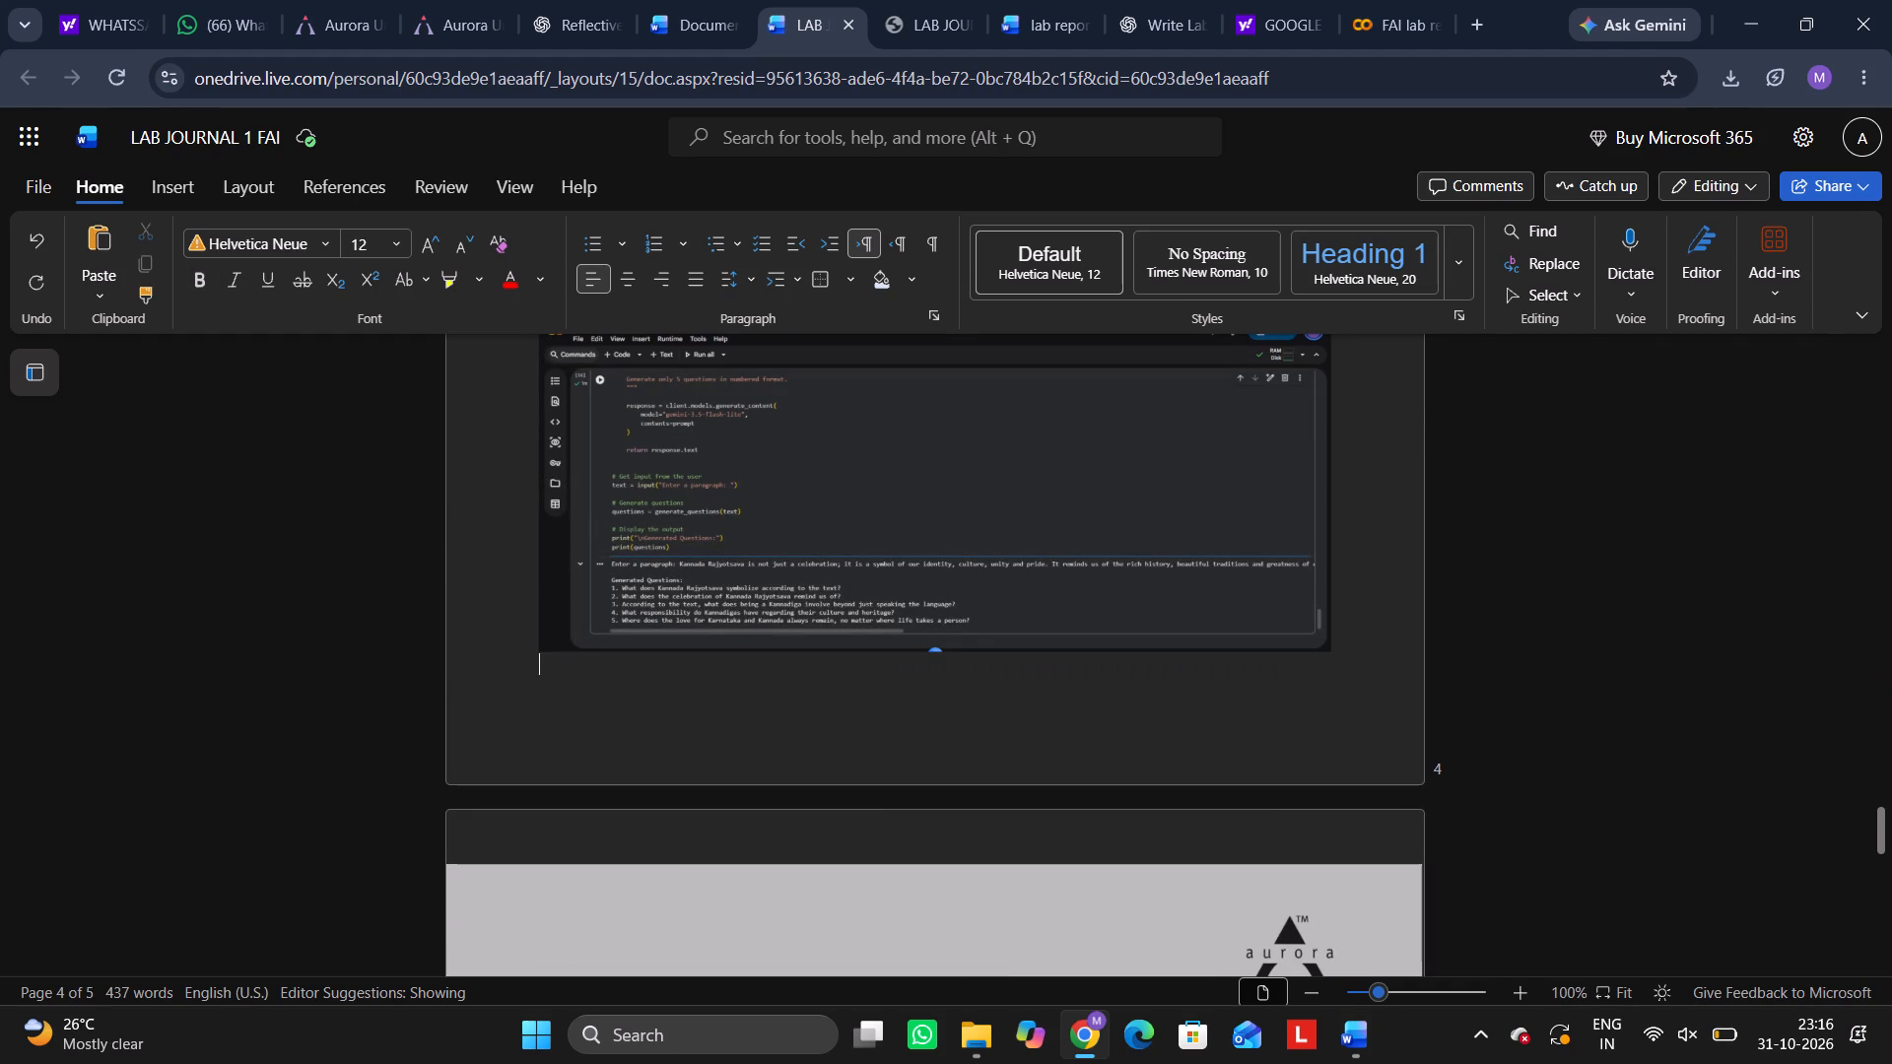
{"action": "key", "text": "Return"}
{"action": "key", "text": "Return"}
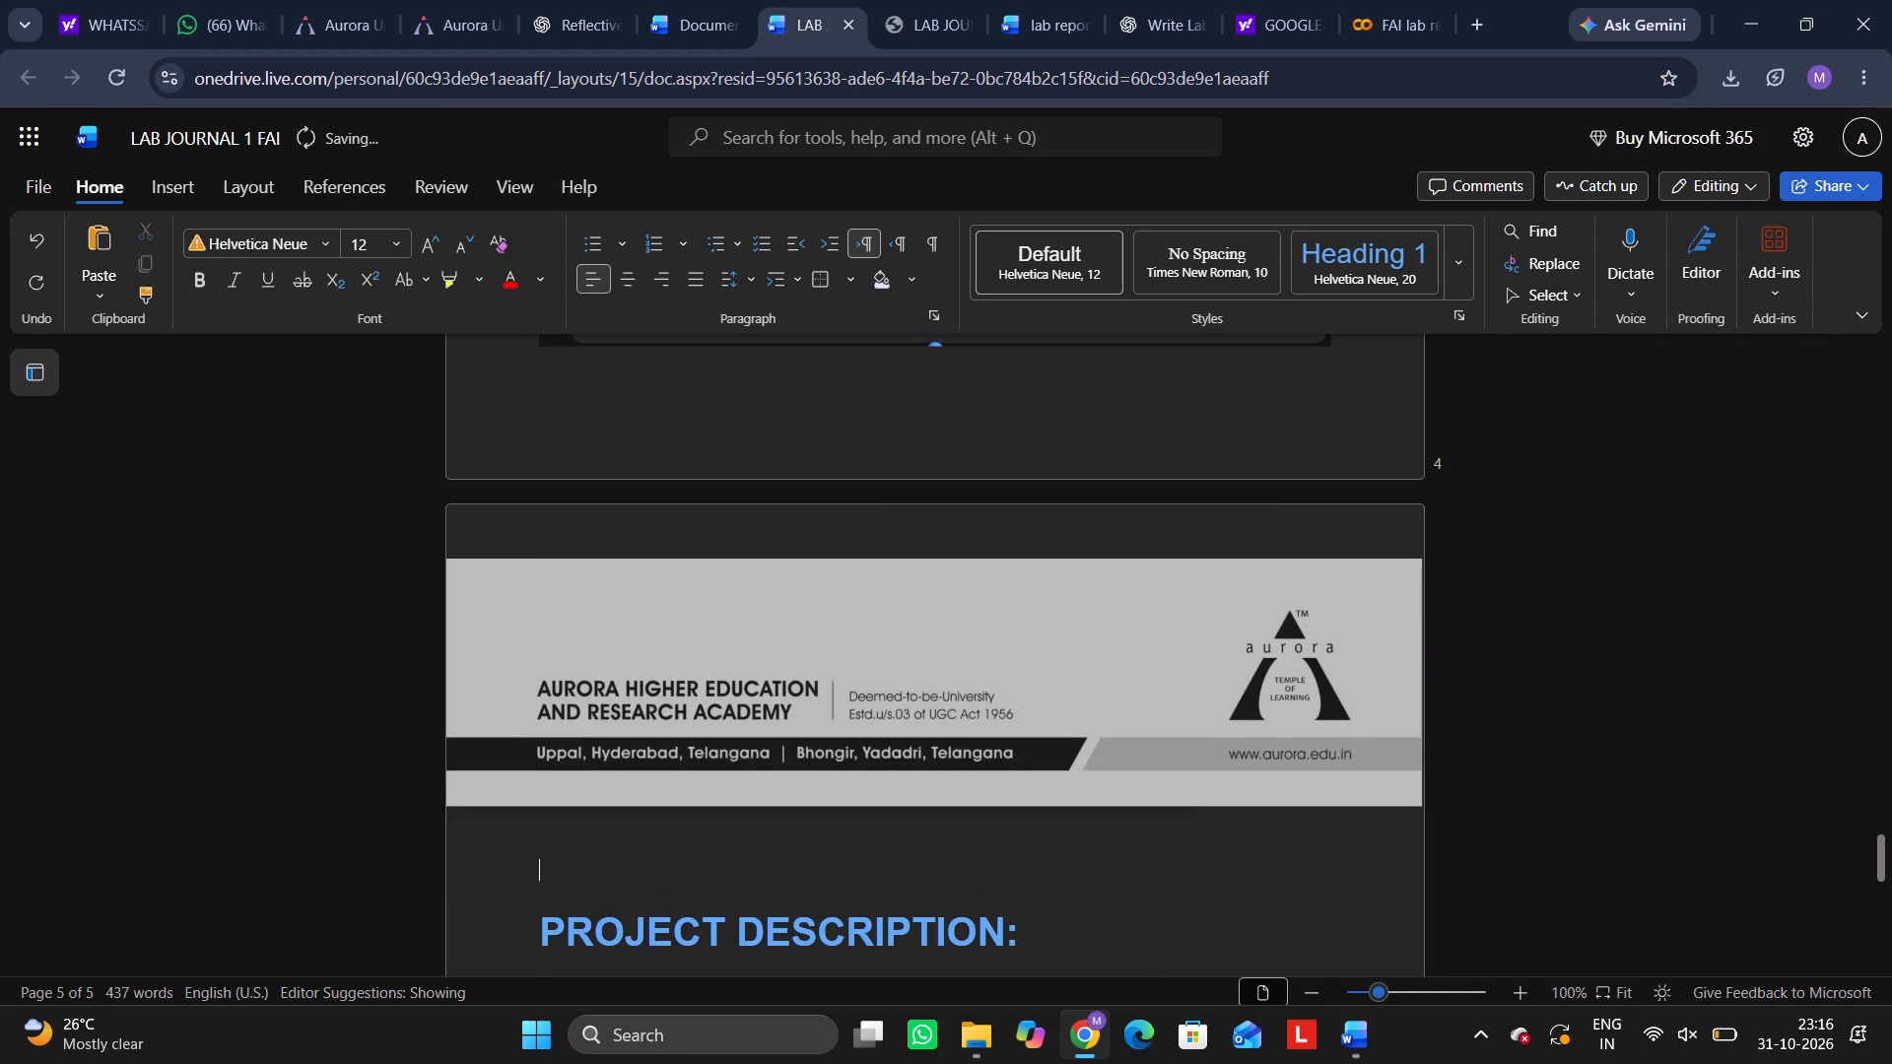
{"action": "key", "text": "ctrl+v"}
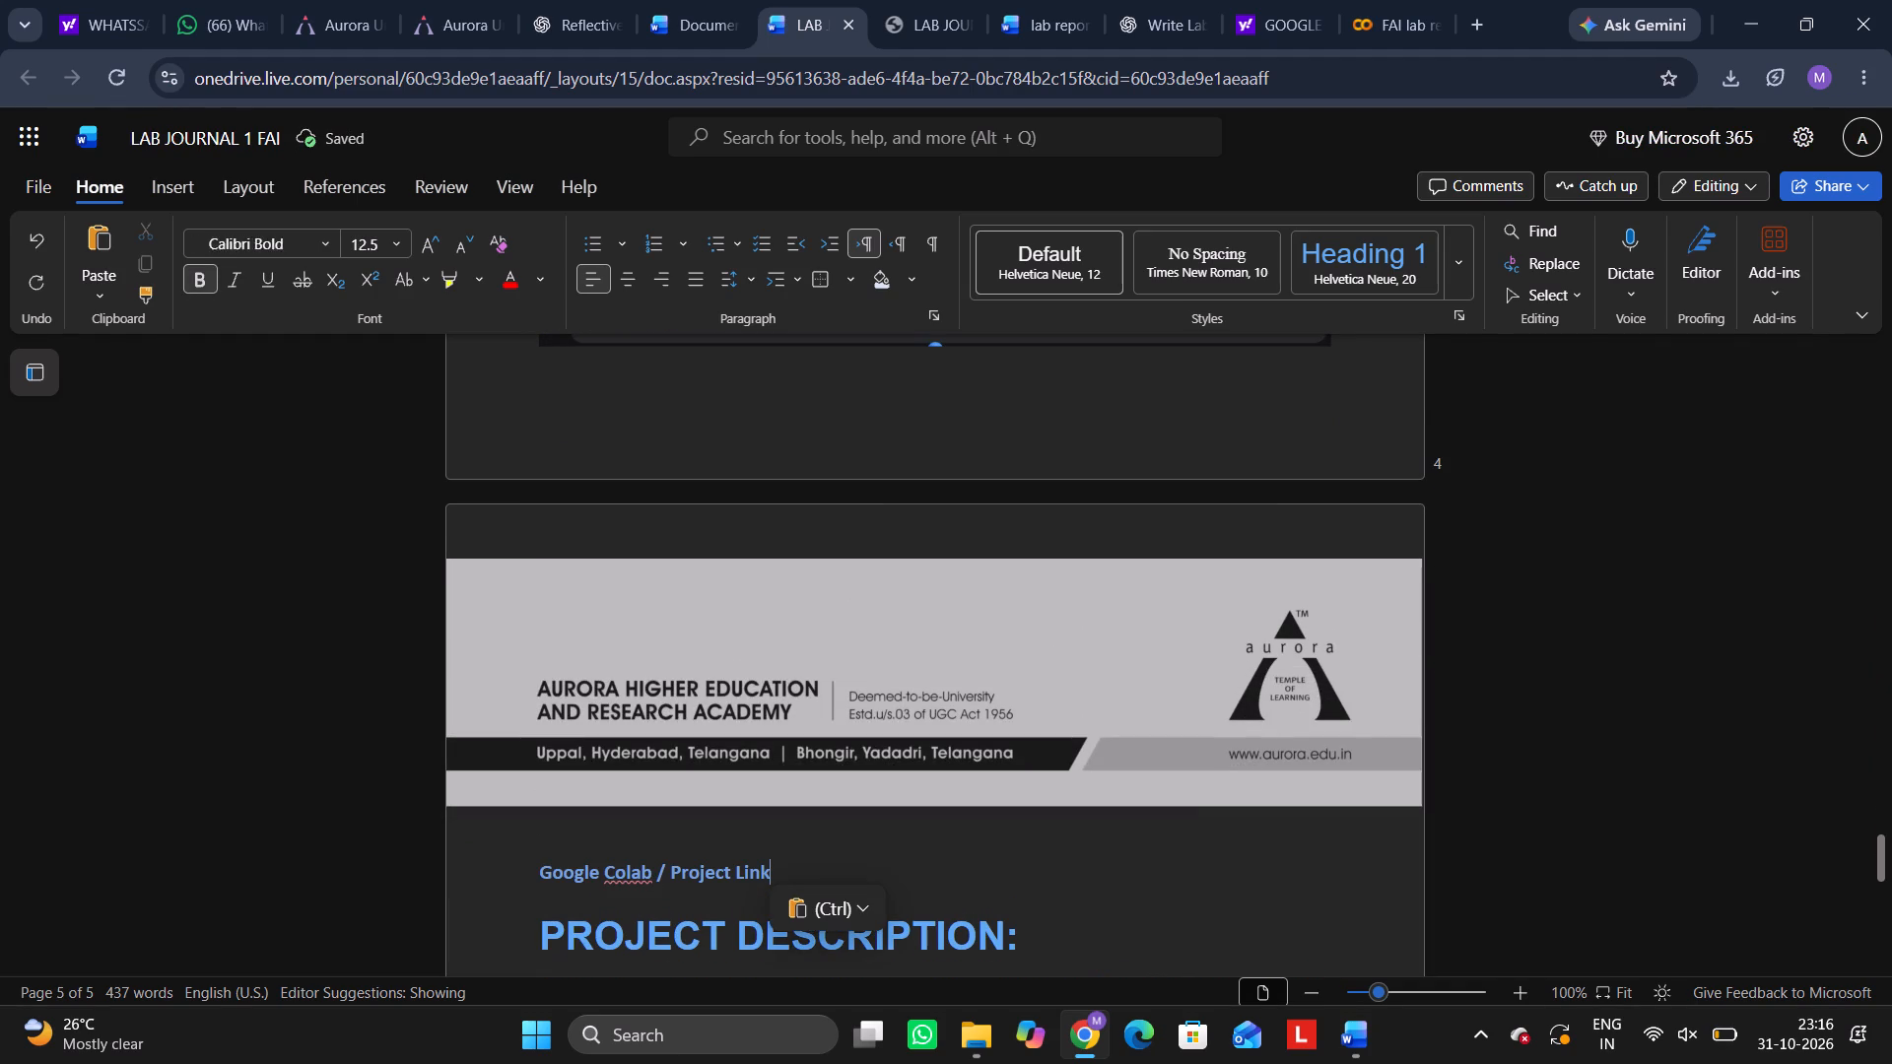
{"action": "key", "text": "shift+colon"}
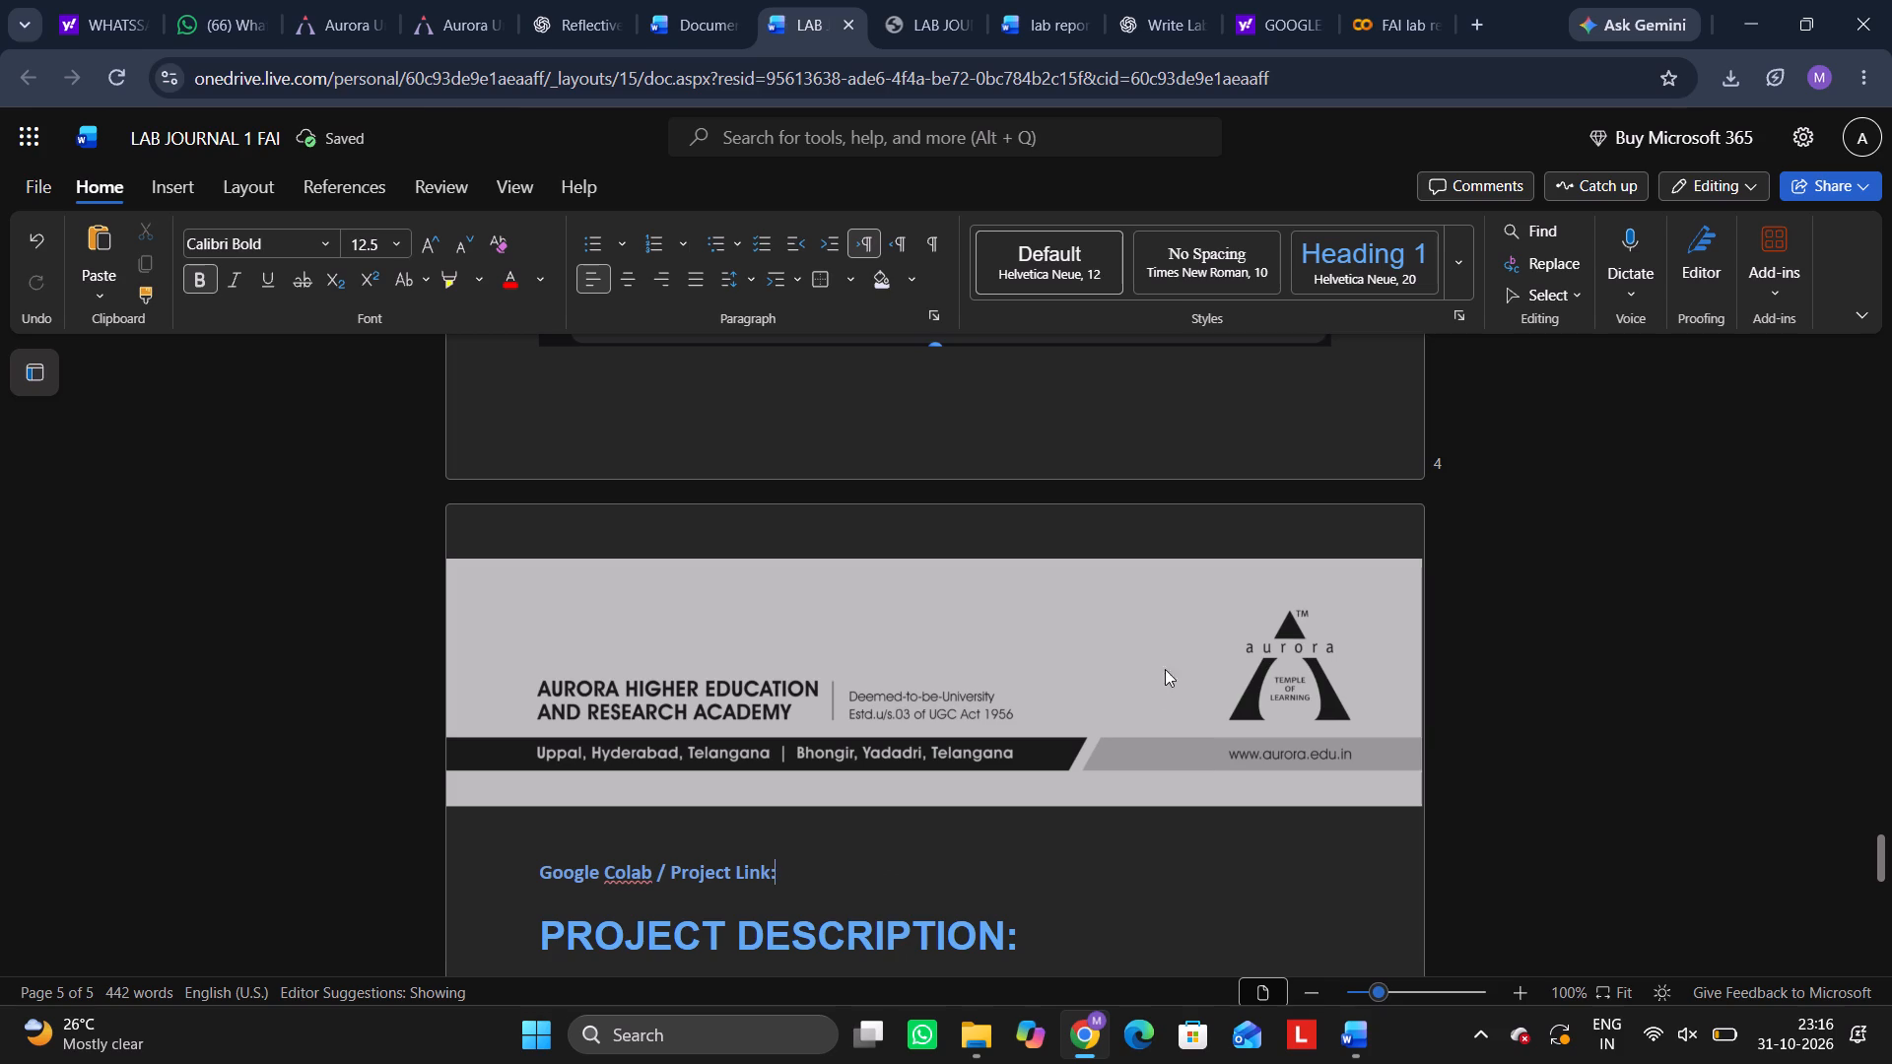
Set the font size of the "Google Colab / Project Link:" heading to 20.
{"action": "left_click_drag", "start_coordinate": [534, 865], "coordinate": [822, 879]}
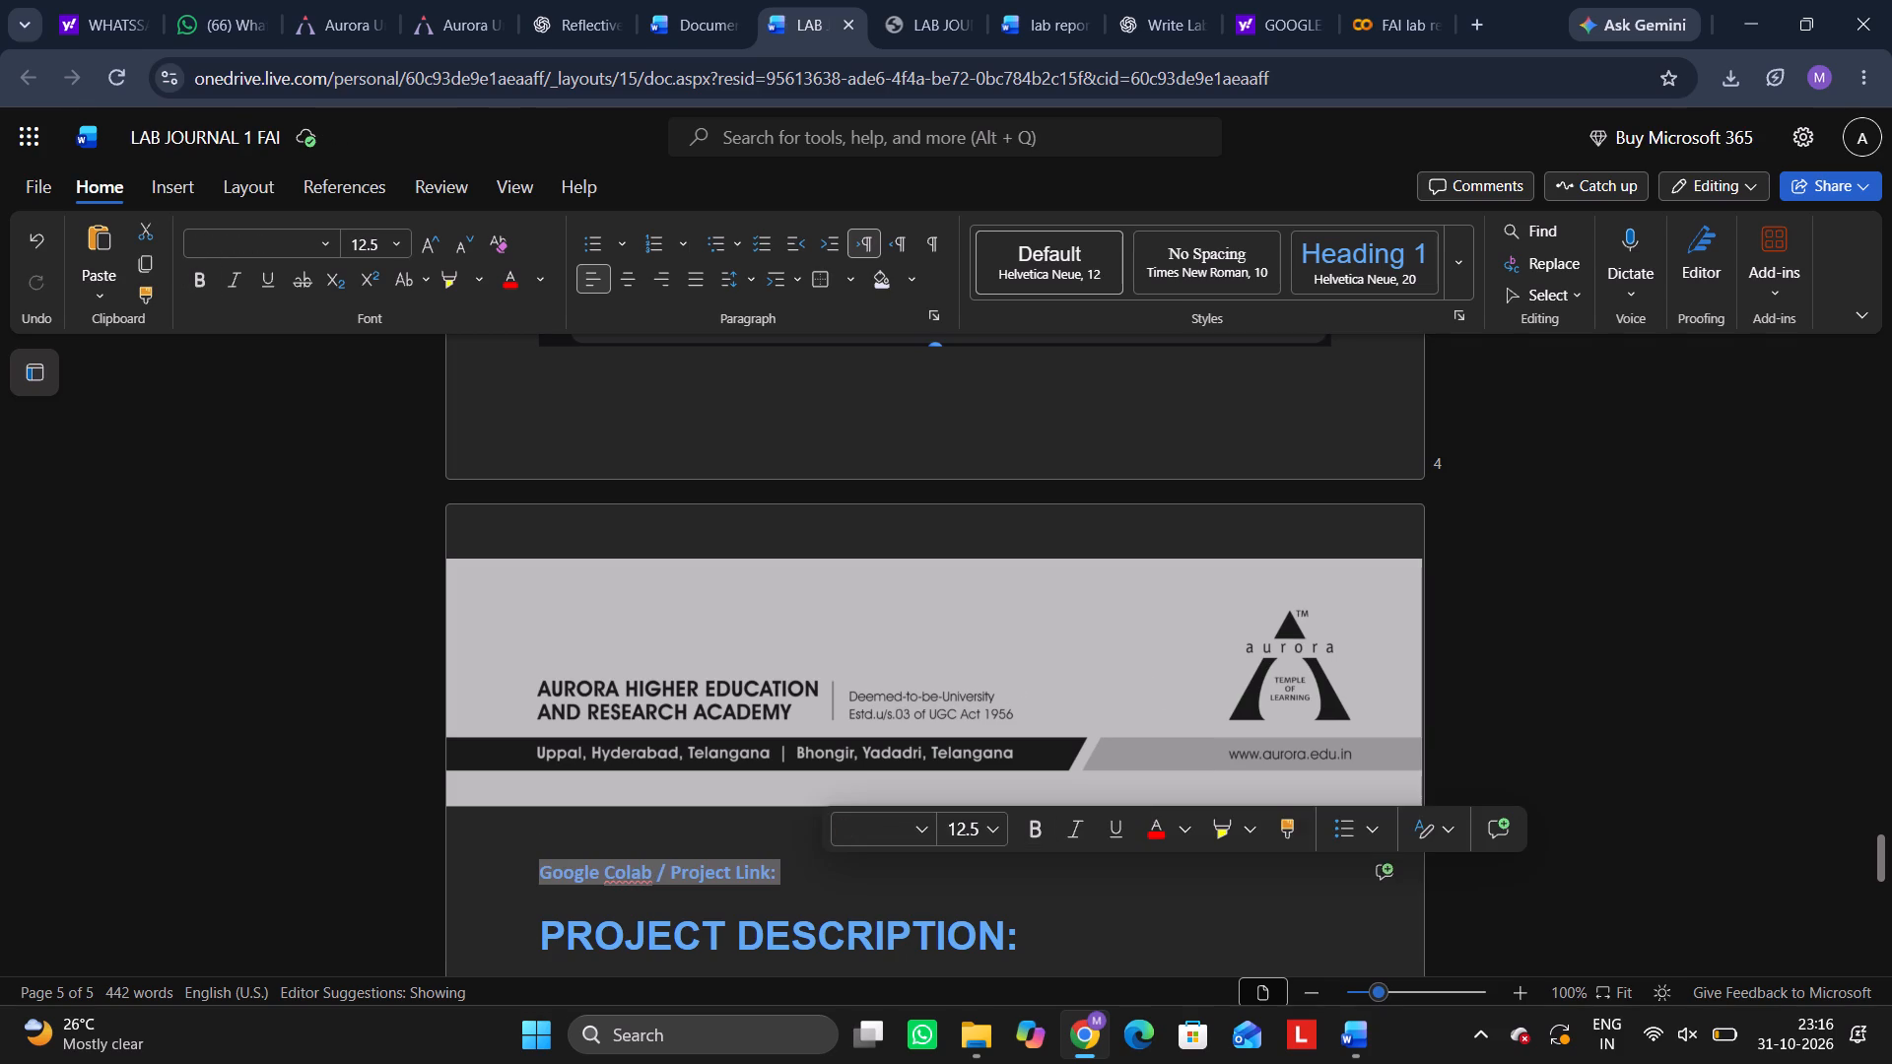
{"action": "left_click", "coordinate": [992, 829]}
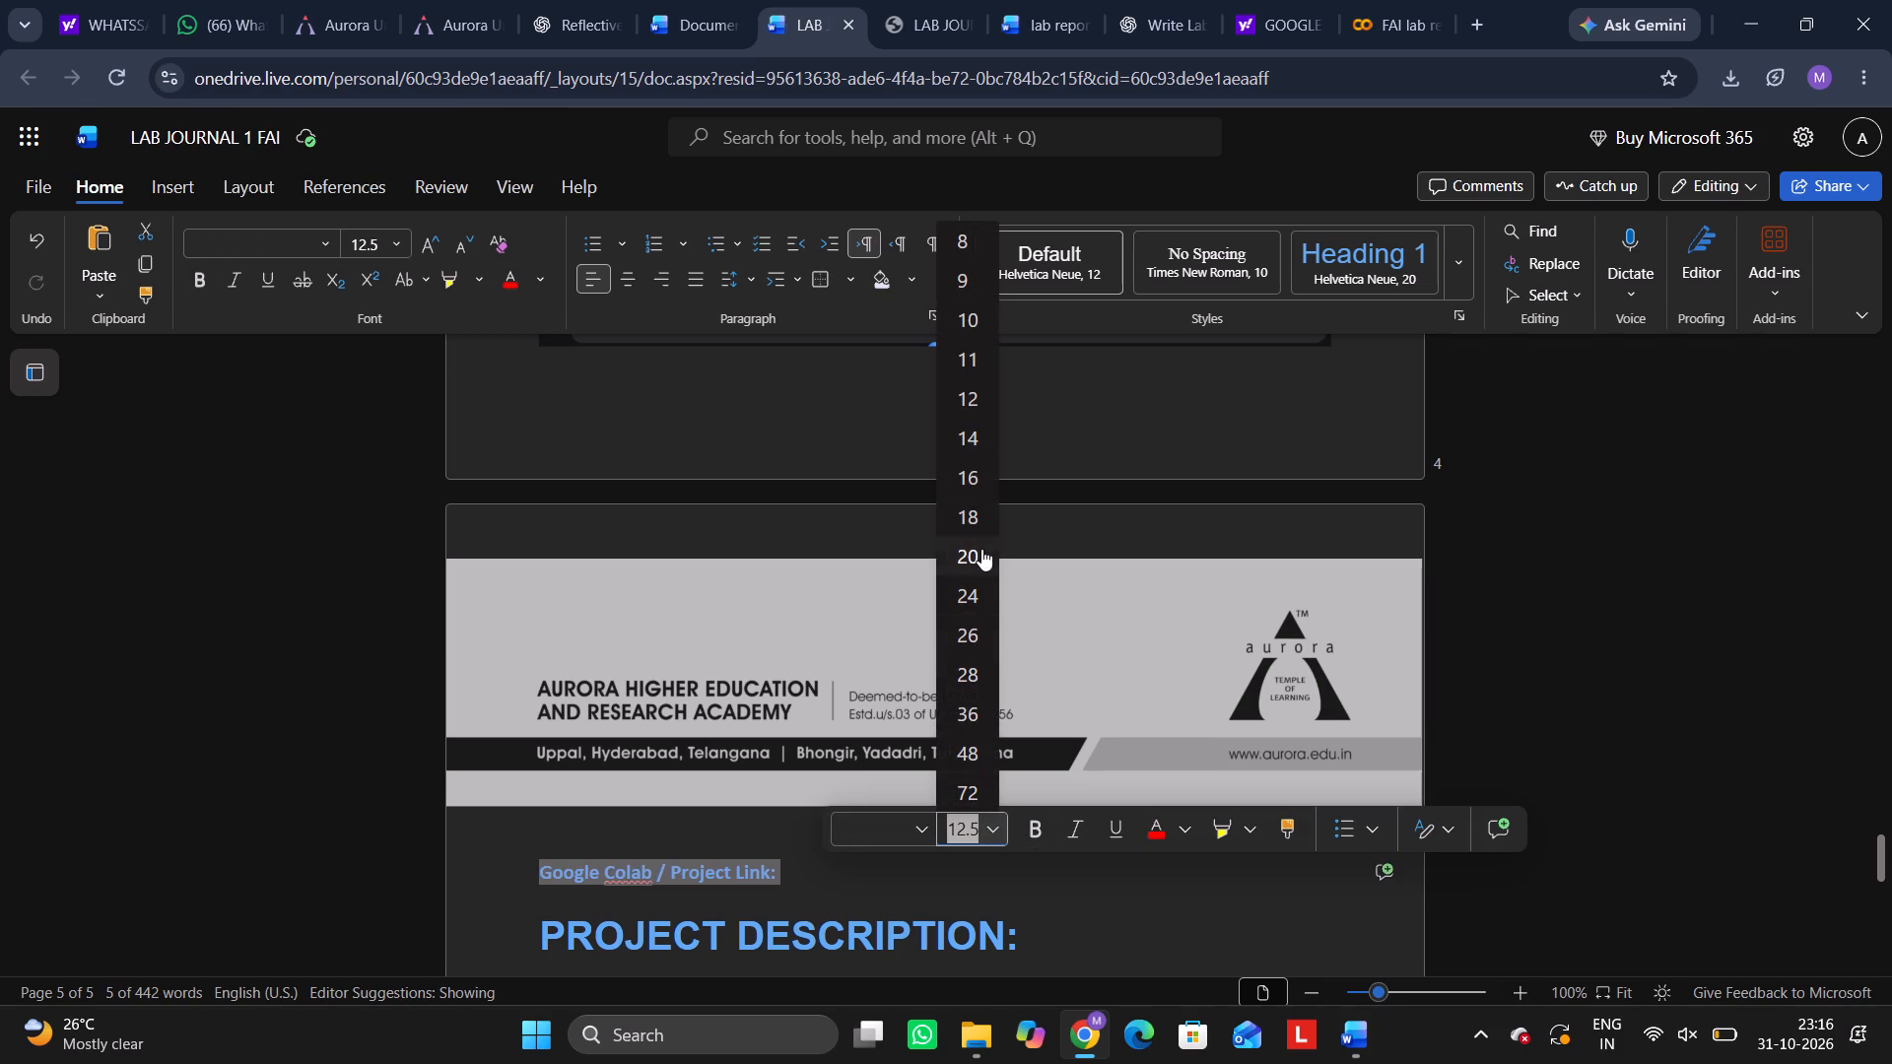
{"action": "left_click", "coordinate": [970, 556]}
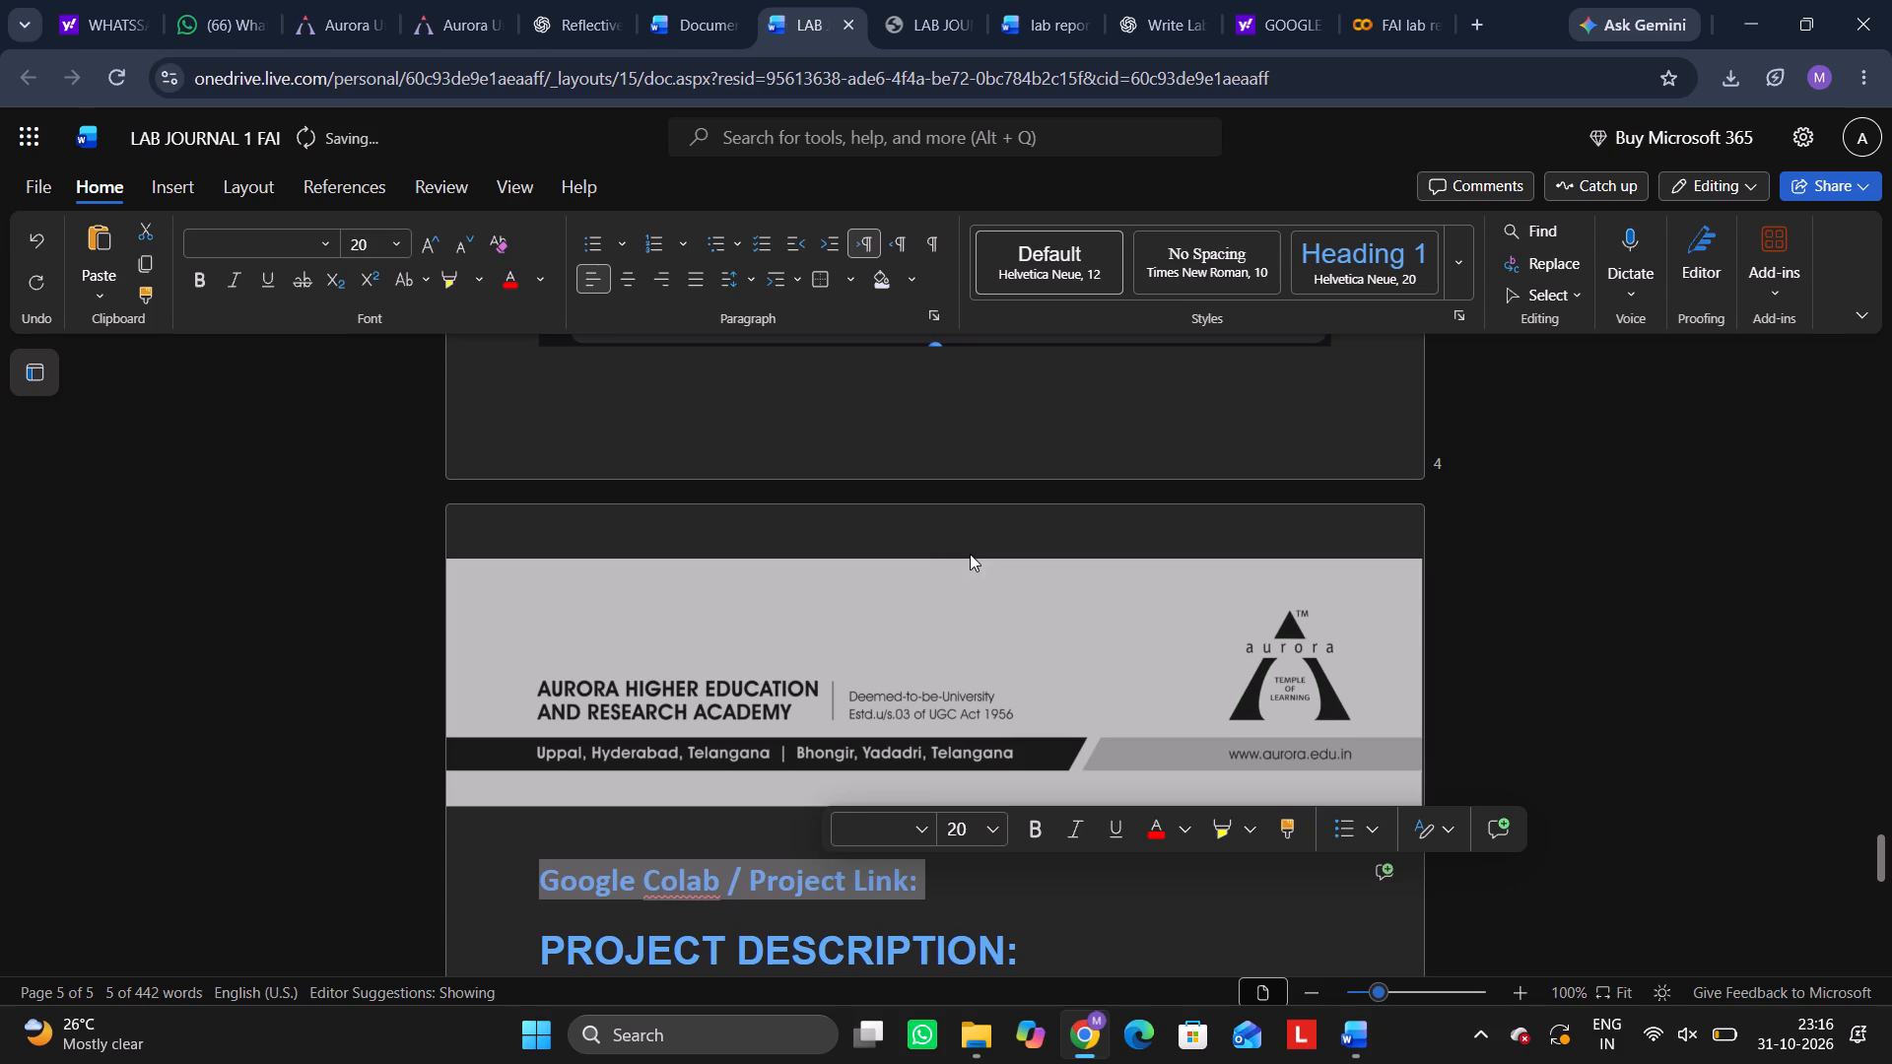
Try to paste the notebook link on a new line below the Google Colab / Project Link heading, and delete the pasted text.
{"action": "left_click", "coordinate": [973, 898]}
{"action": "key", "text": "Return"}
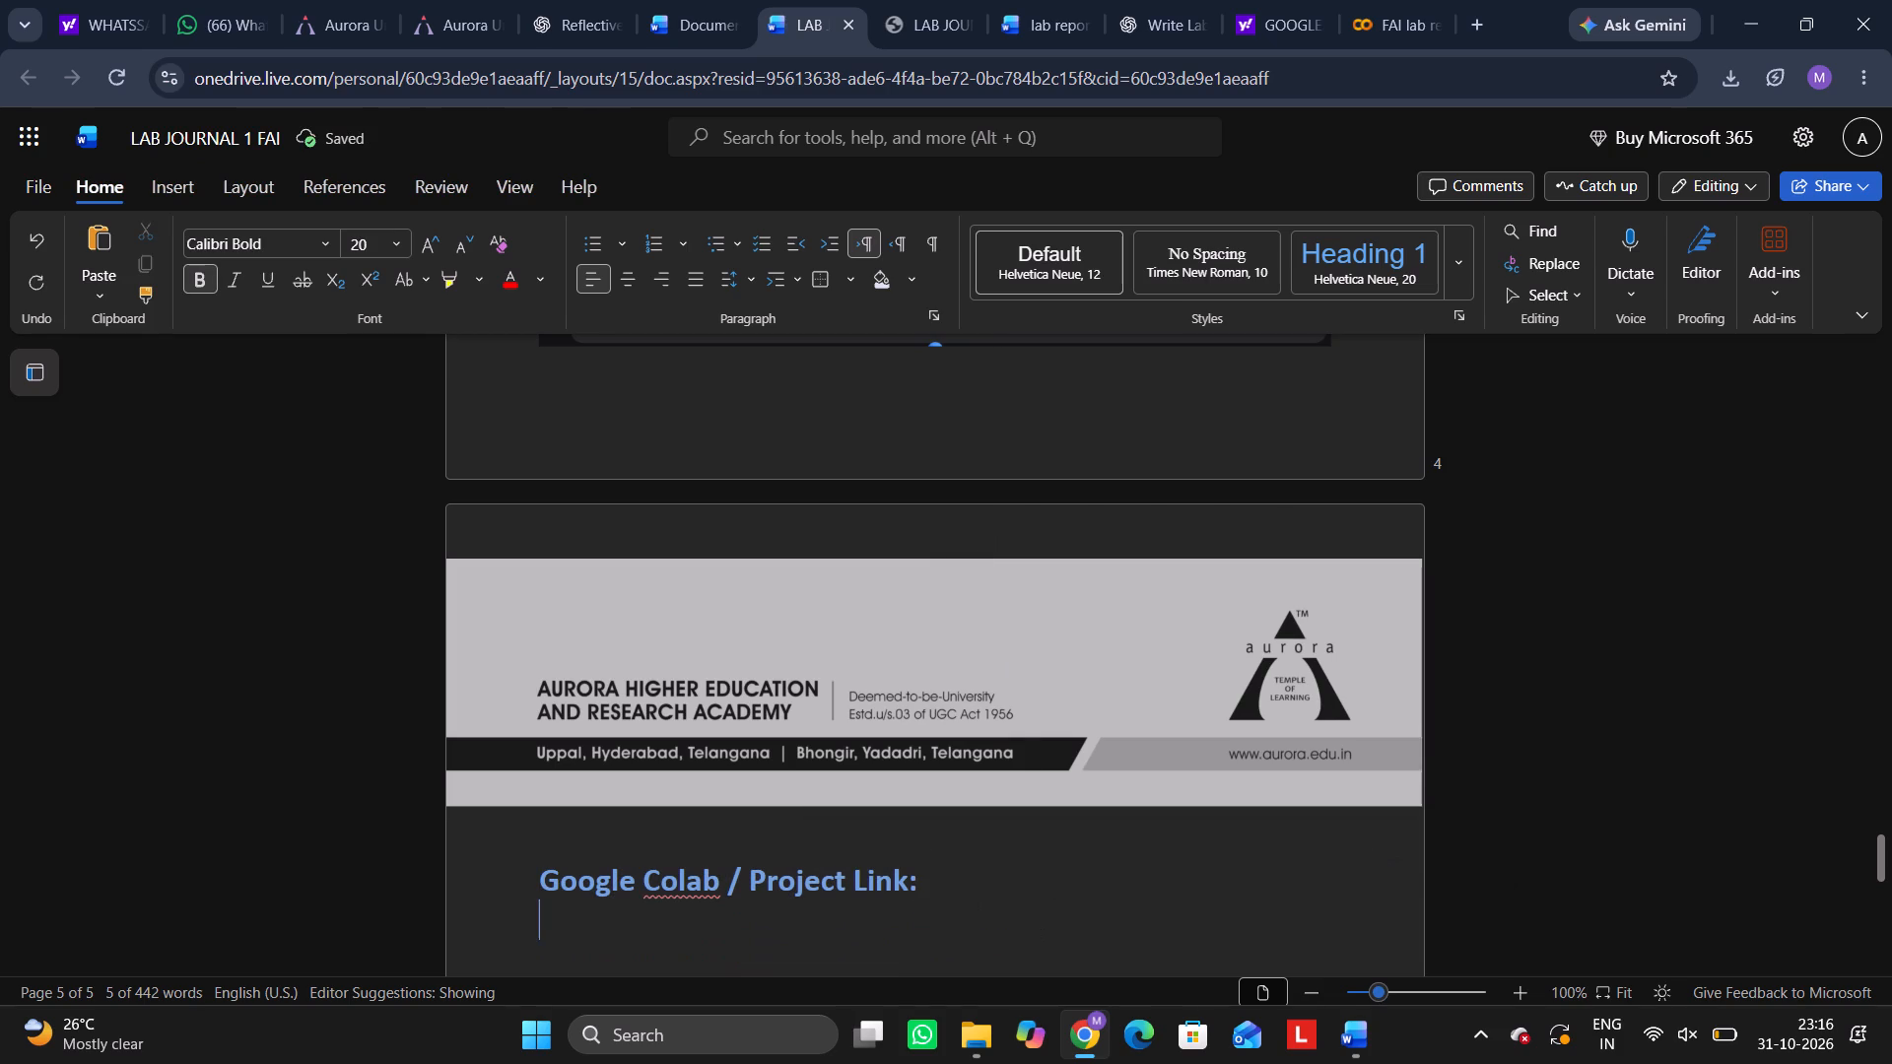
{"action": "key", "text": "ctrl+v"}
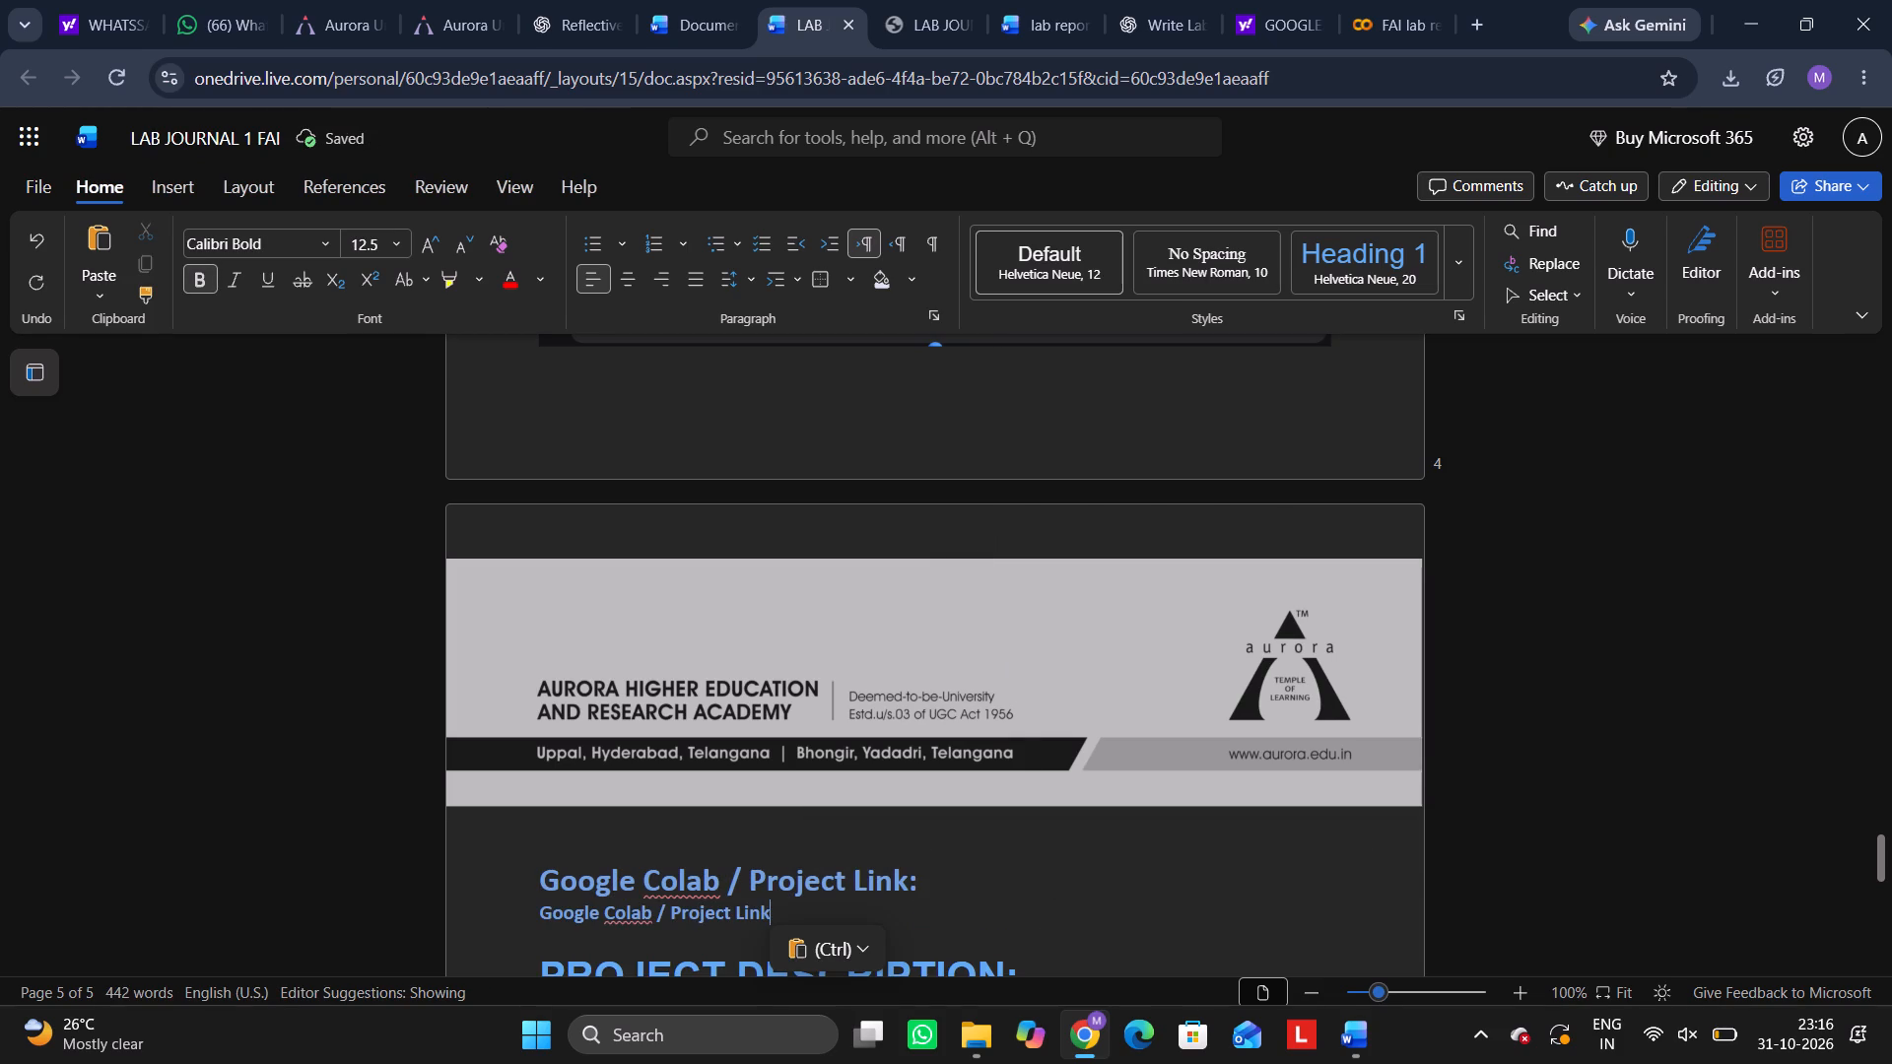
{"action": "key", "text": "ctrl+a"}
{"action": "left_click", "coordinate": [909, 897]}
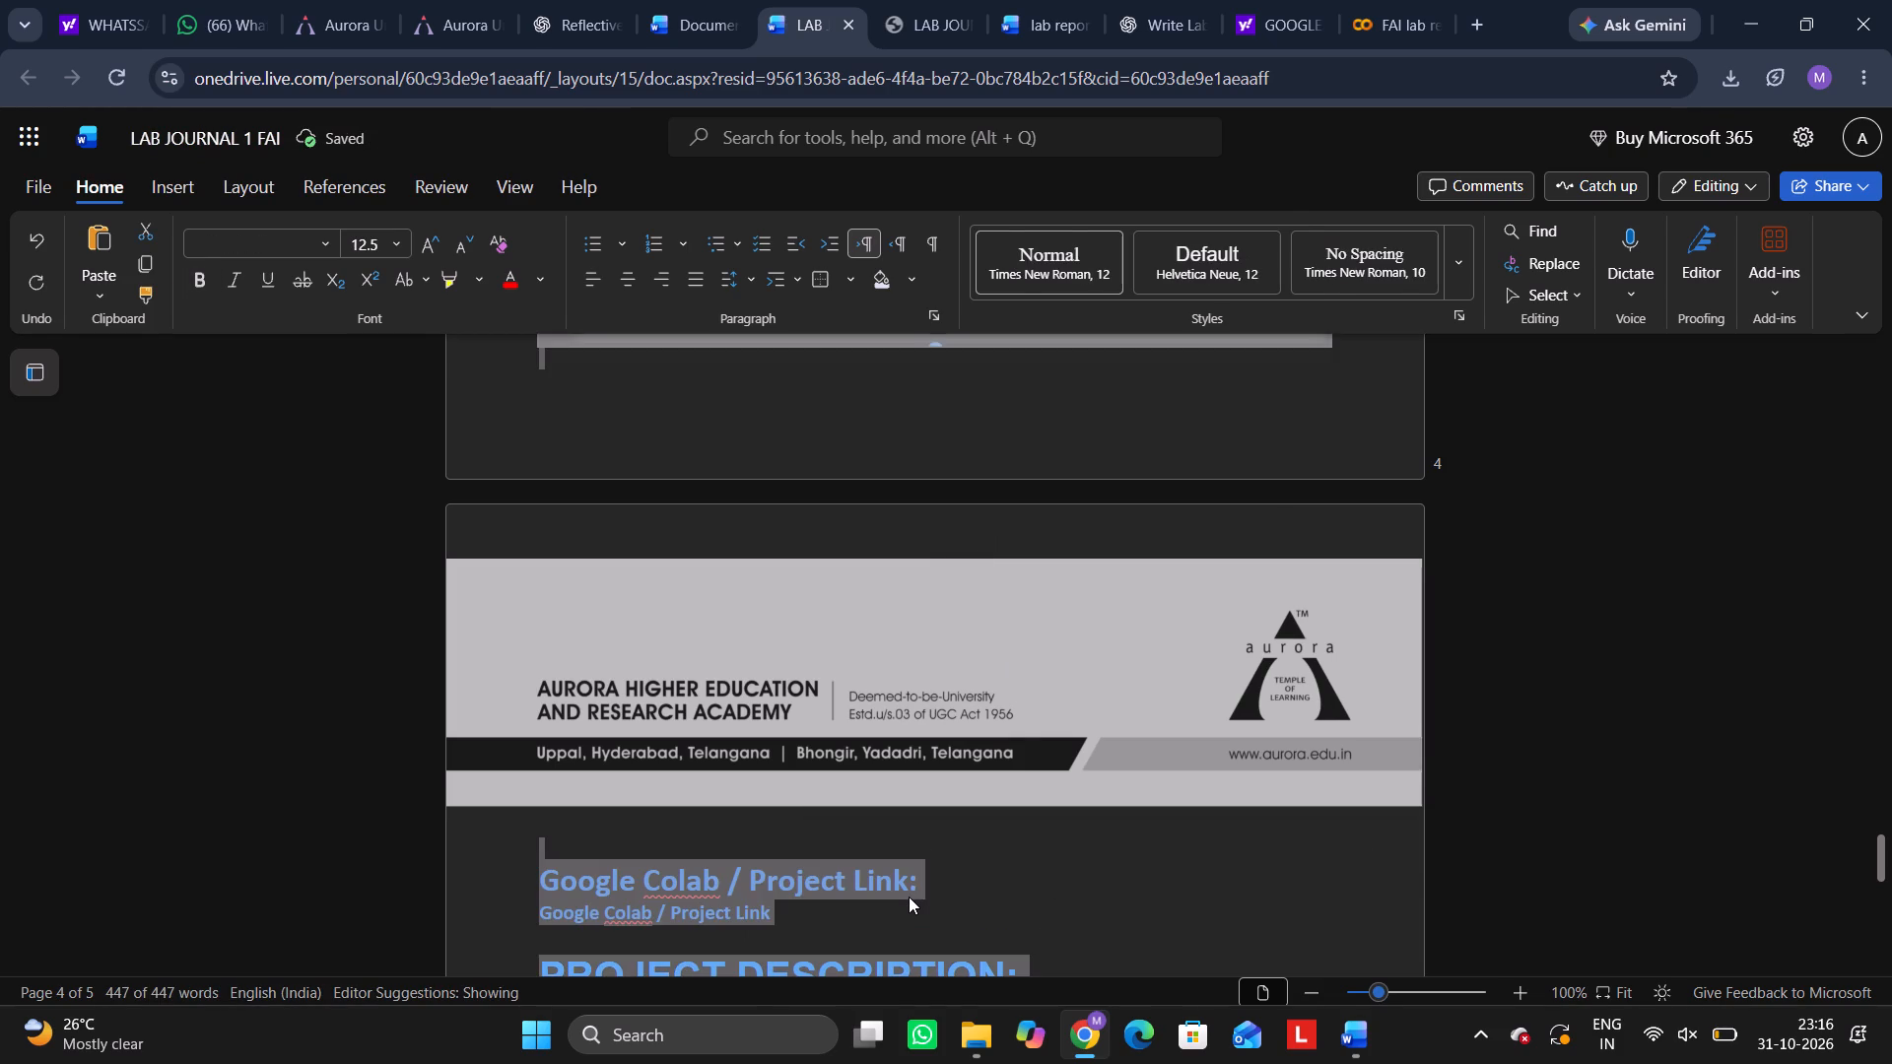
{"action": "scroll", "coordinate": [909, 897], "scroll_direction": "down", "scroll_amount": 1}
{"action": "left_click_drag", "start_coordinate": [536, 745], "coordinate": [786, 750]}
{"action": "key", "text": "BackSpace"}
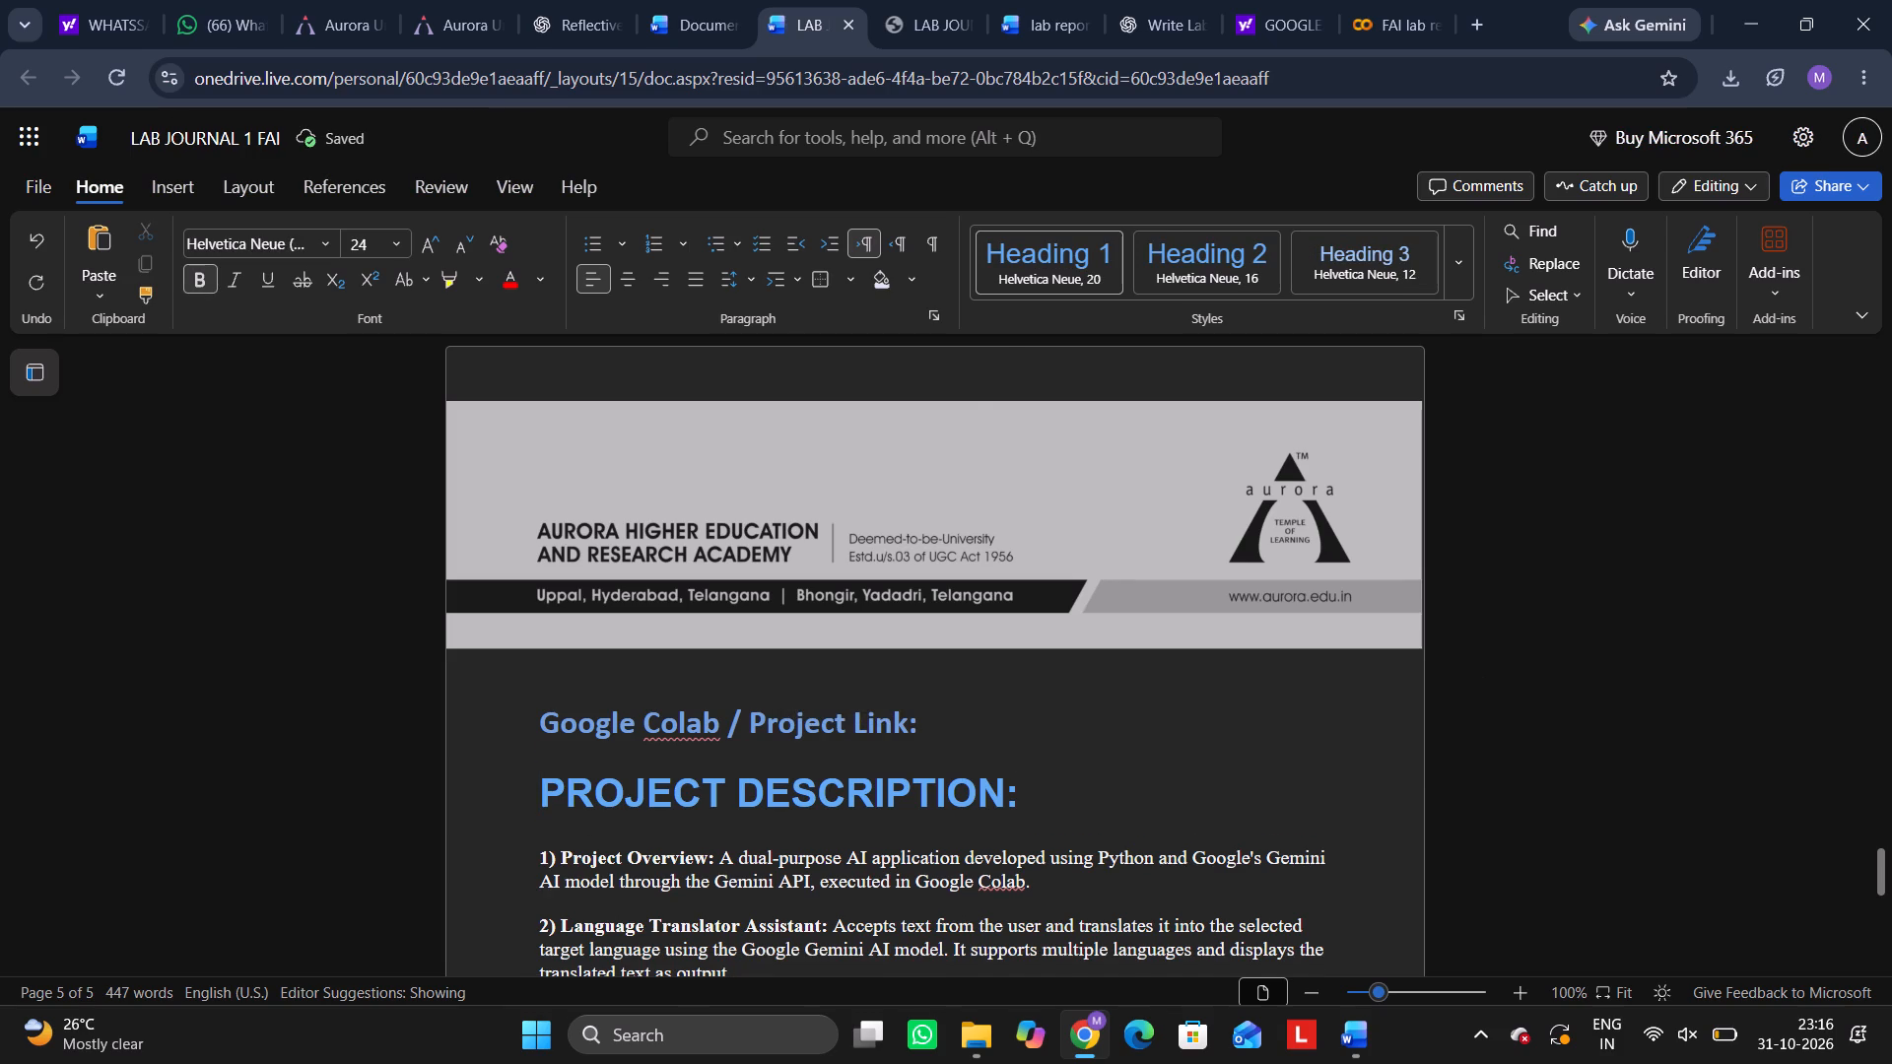
Paste the Colab notebook's share link from the clipboard history below the Google Colab / Project Link heading, just before PROJECT DESCRIPTION.
{"action": "key", "text": "super+v"}
{"action": "left_click", "coordinate": [728, 611]}
{"action": "key", "text": "ctrl+v"}
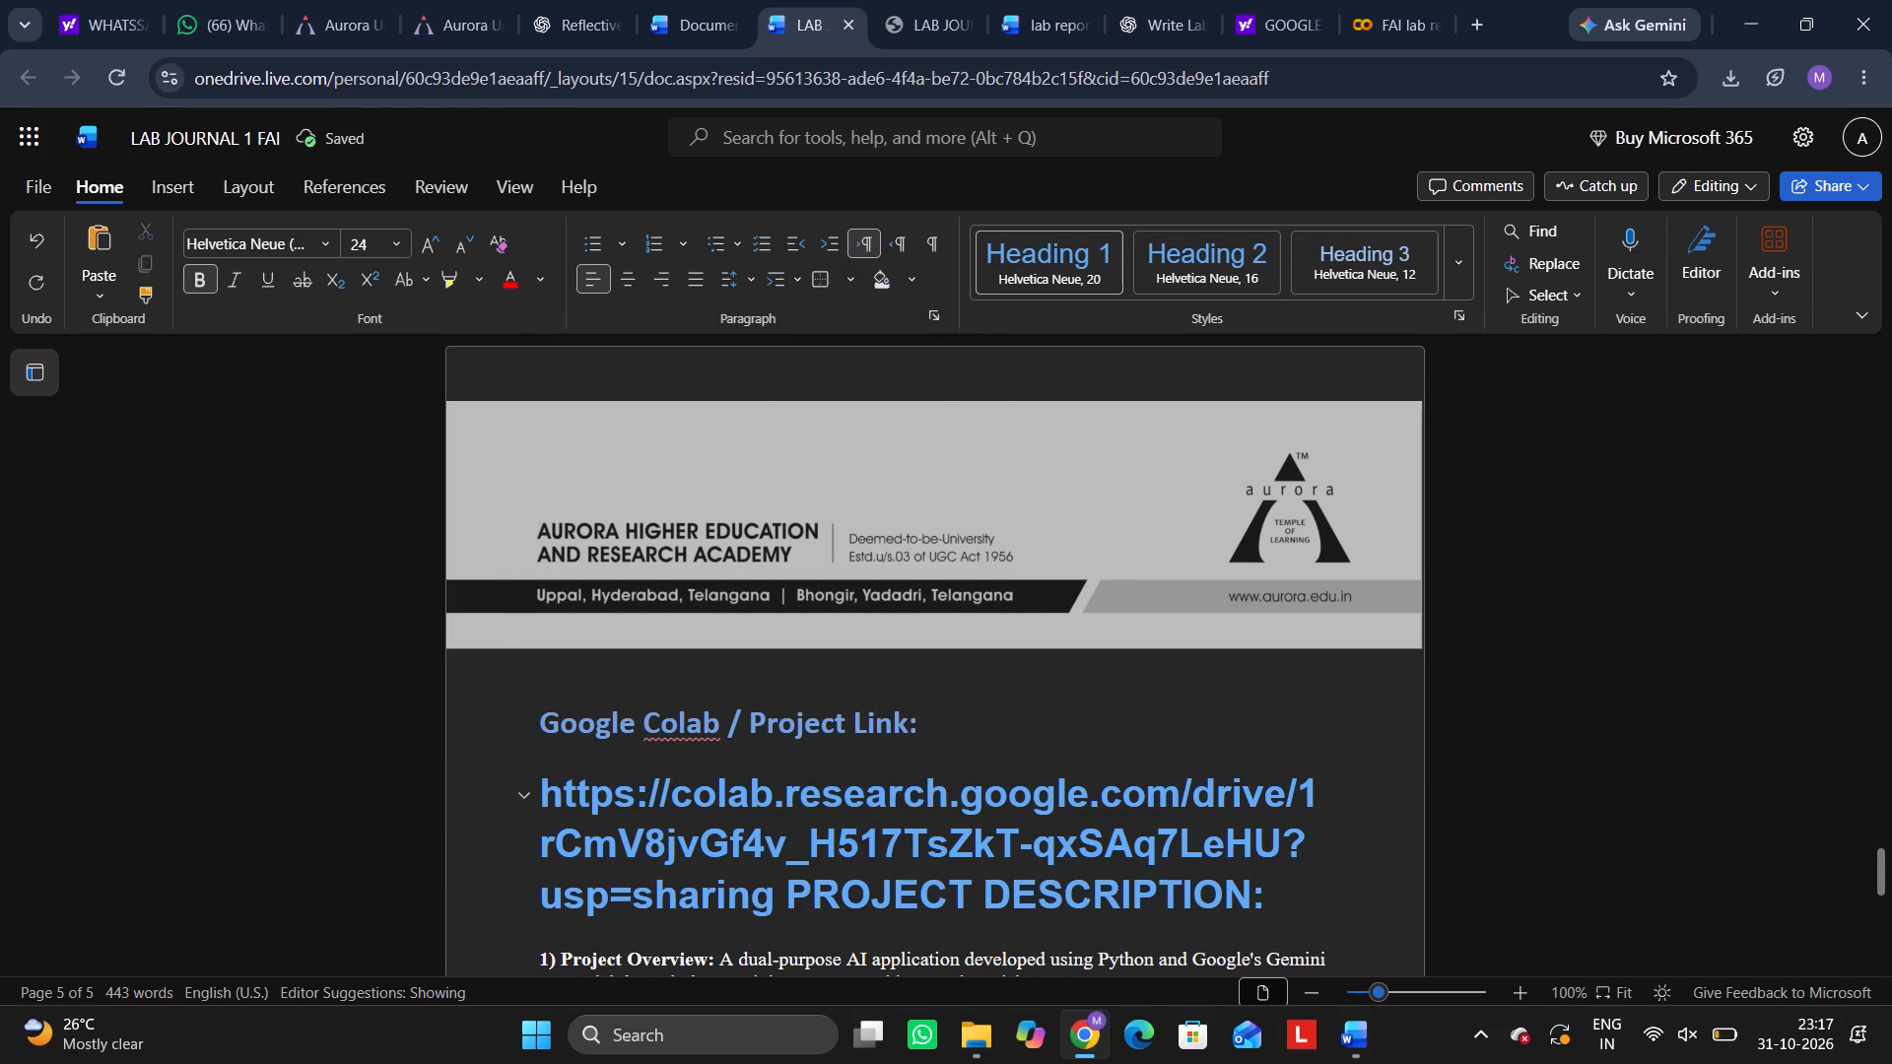
Remove bold from the pasted Colab link and the adjoining PROJECT DESCRIPTION text, and set their font size to 10.
{"action": "left_click_drag", "start_coordinate": [544, 782], "coordinate": [1270, 886]}
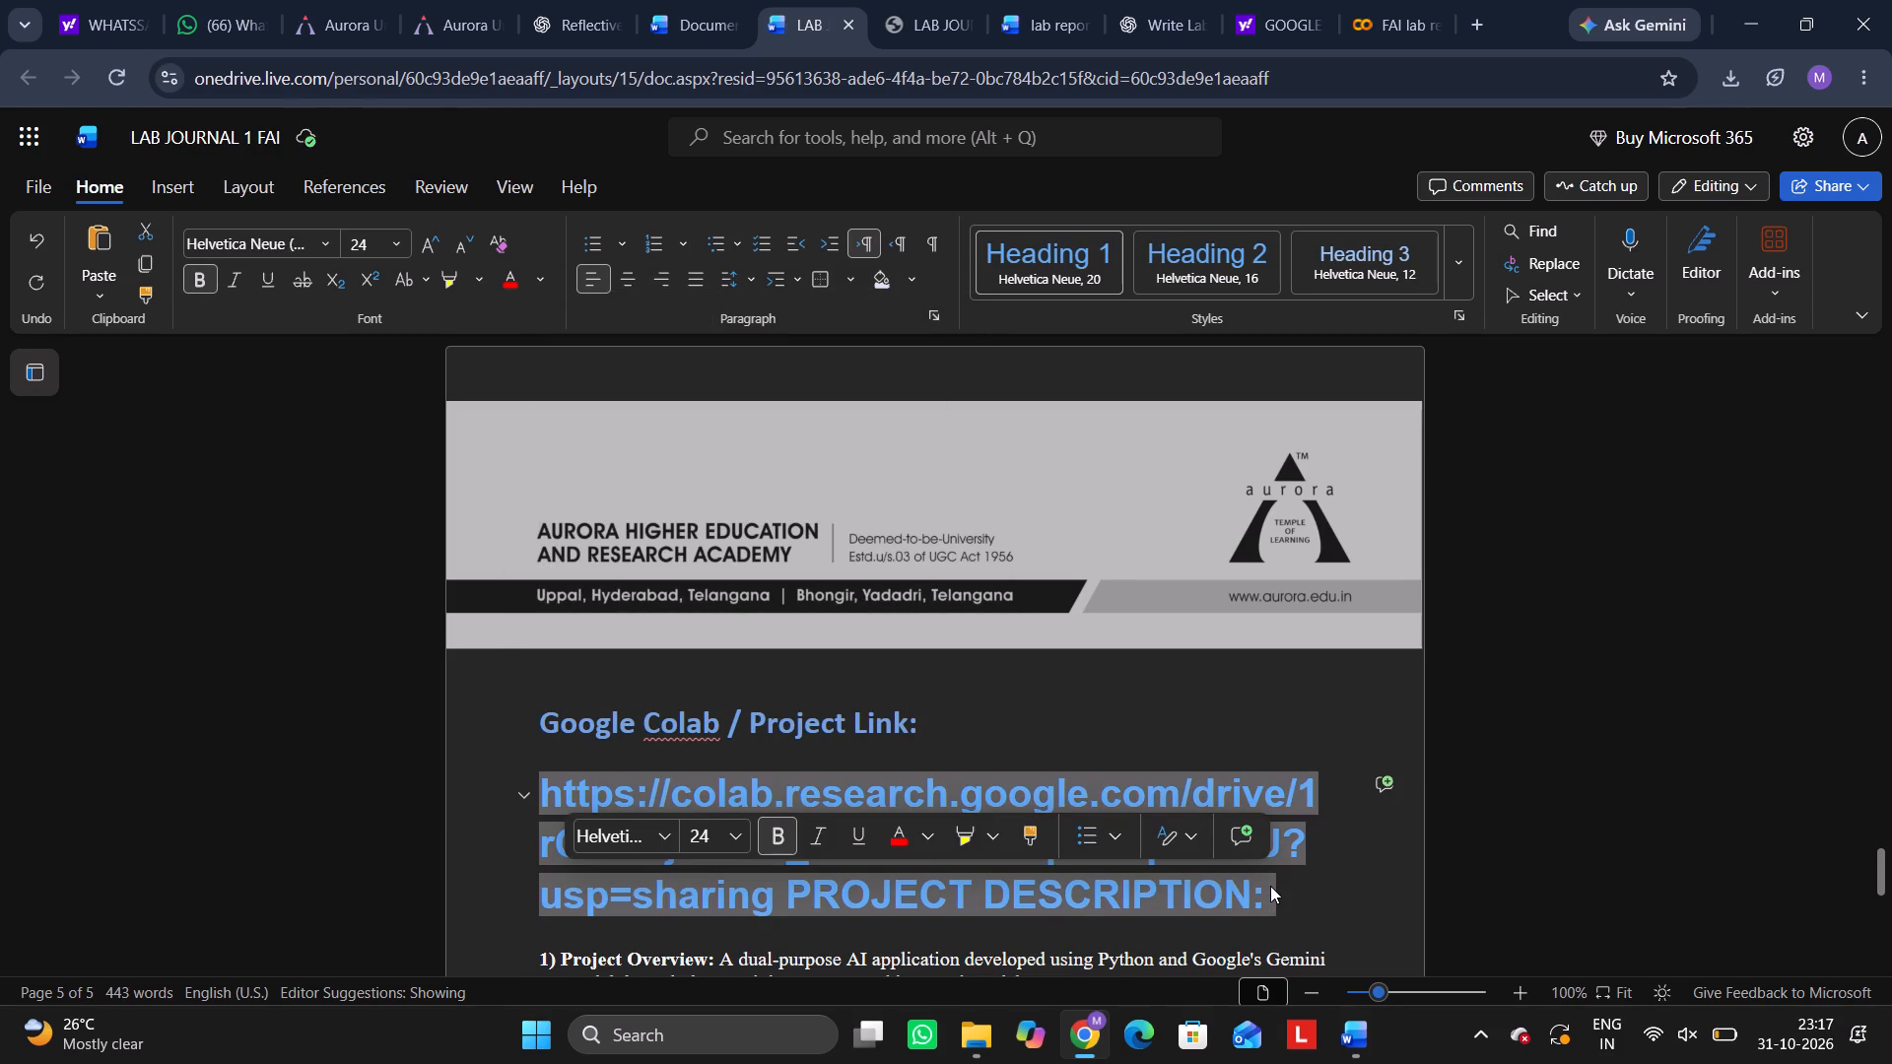
{"action": "left_click", "coordinate": [774, 832]}
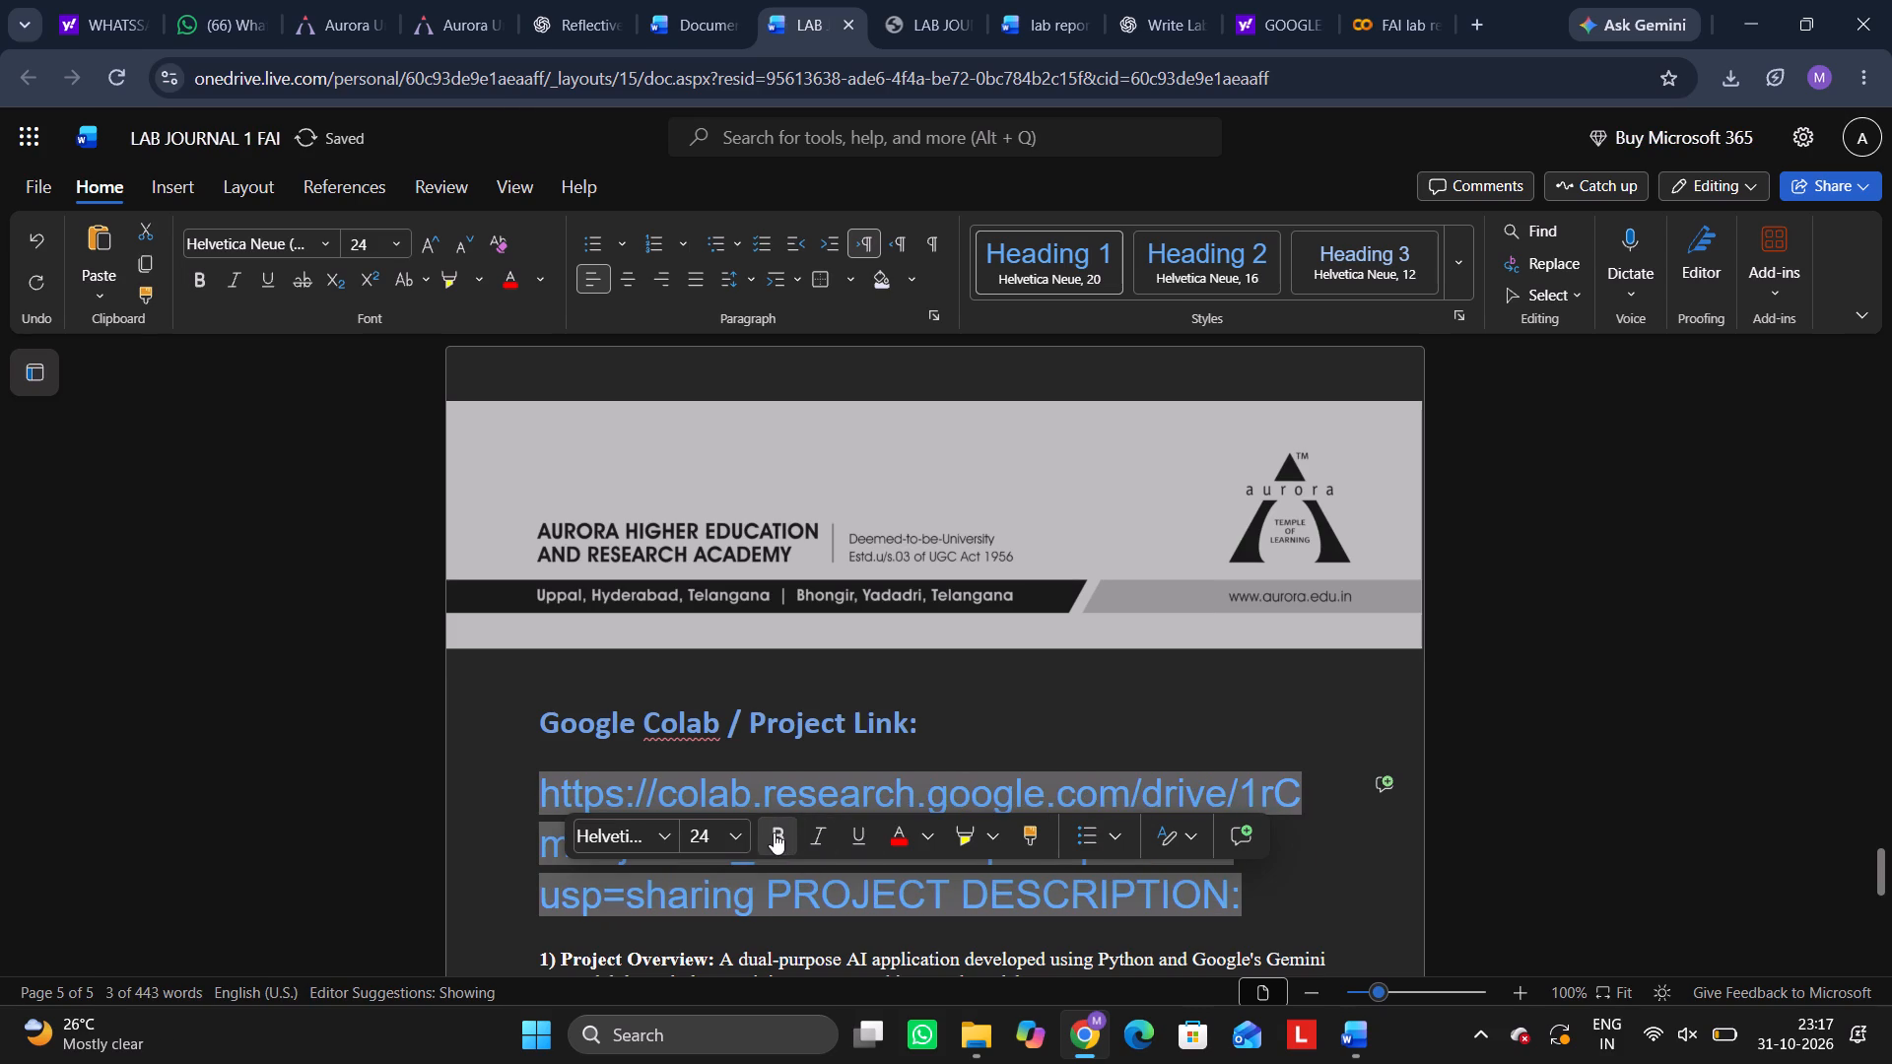
{"action": "left_click", "coordinate": [730, 832]}
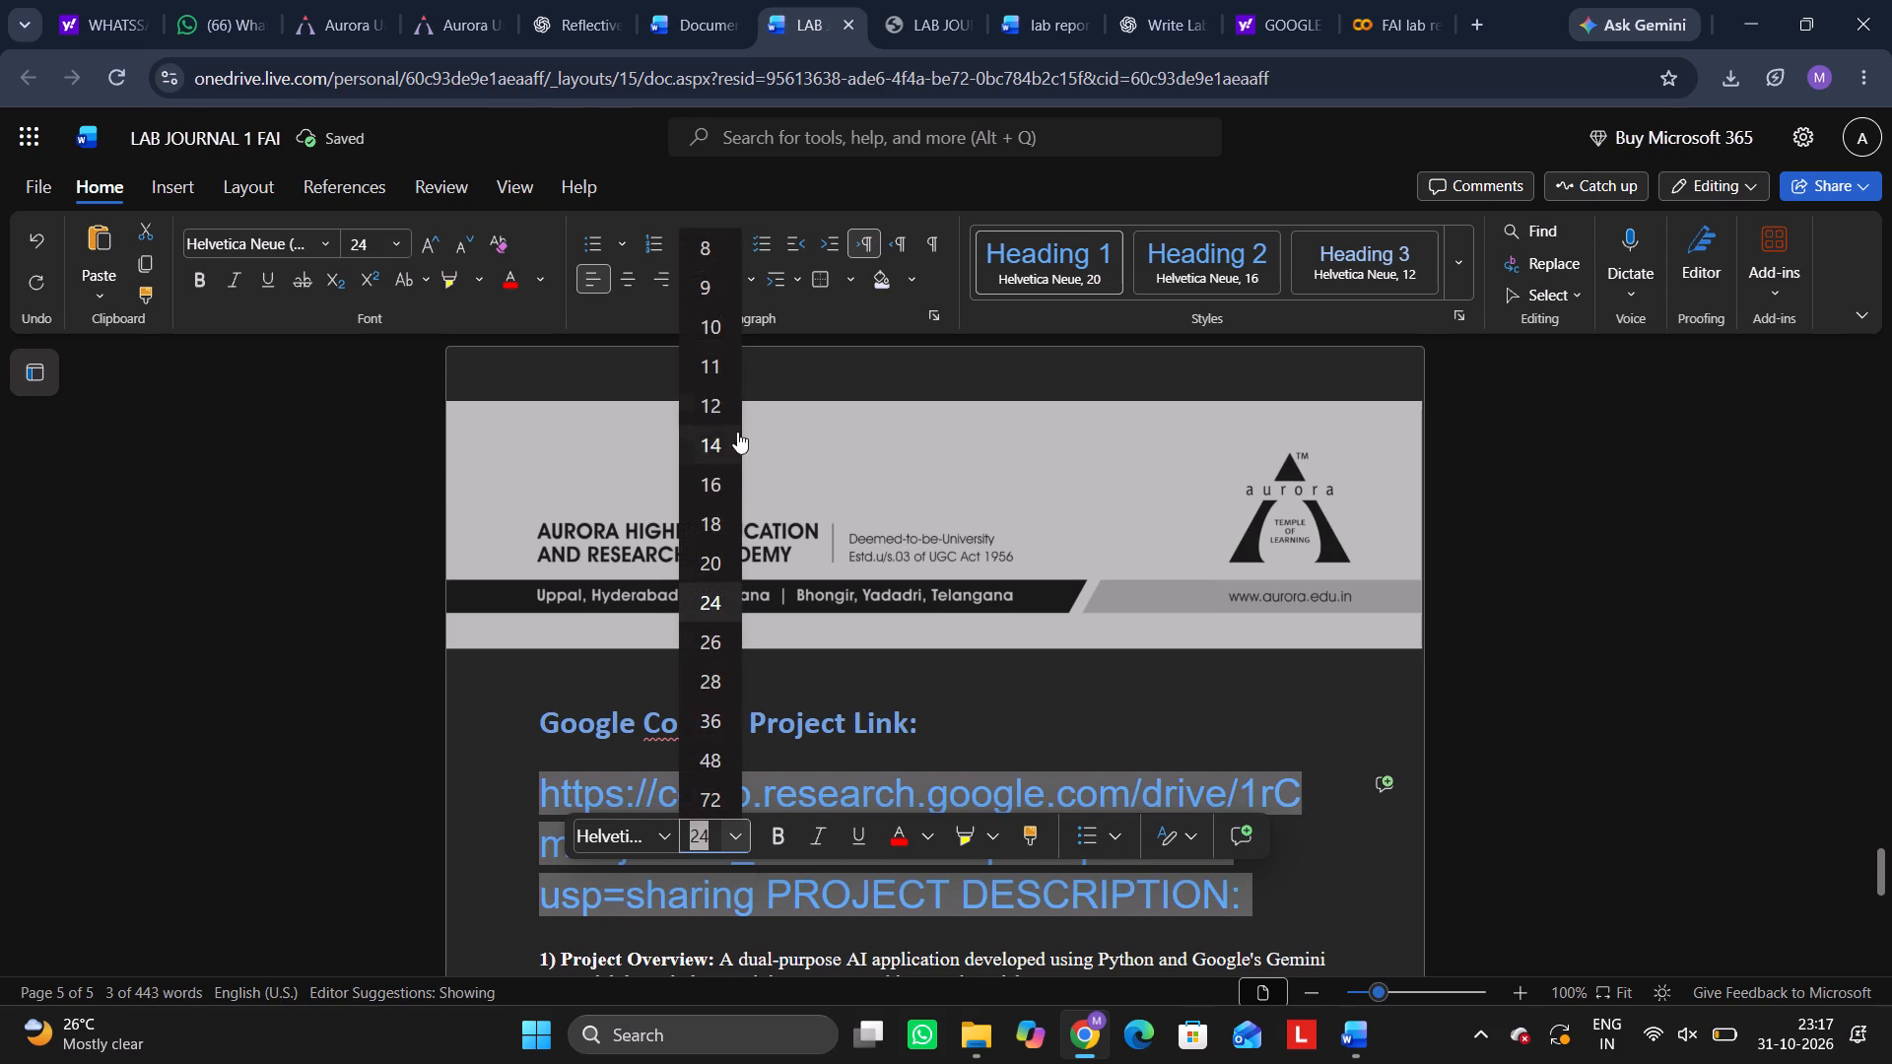
{"action": "left_click", "coordinate": [709, 332]}
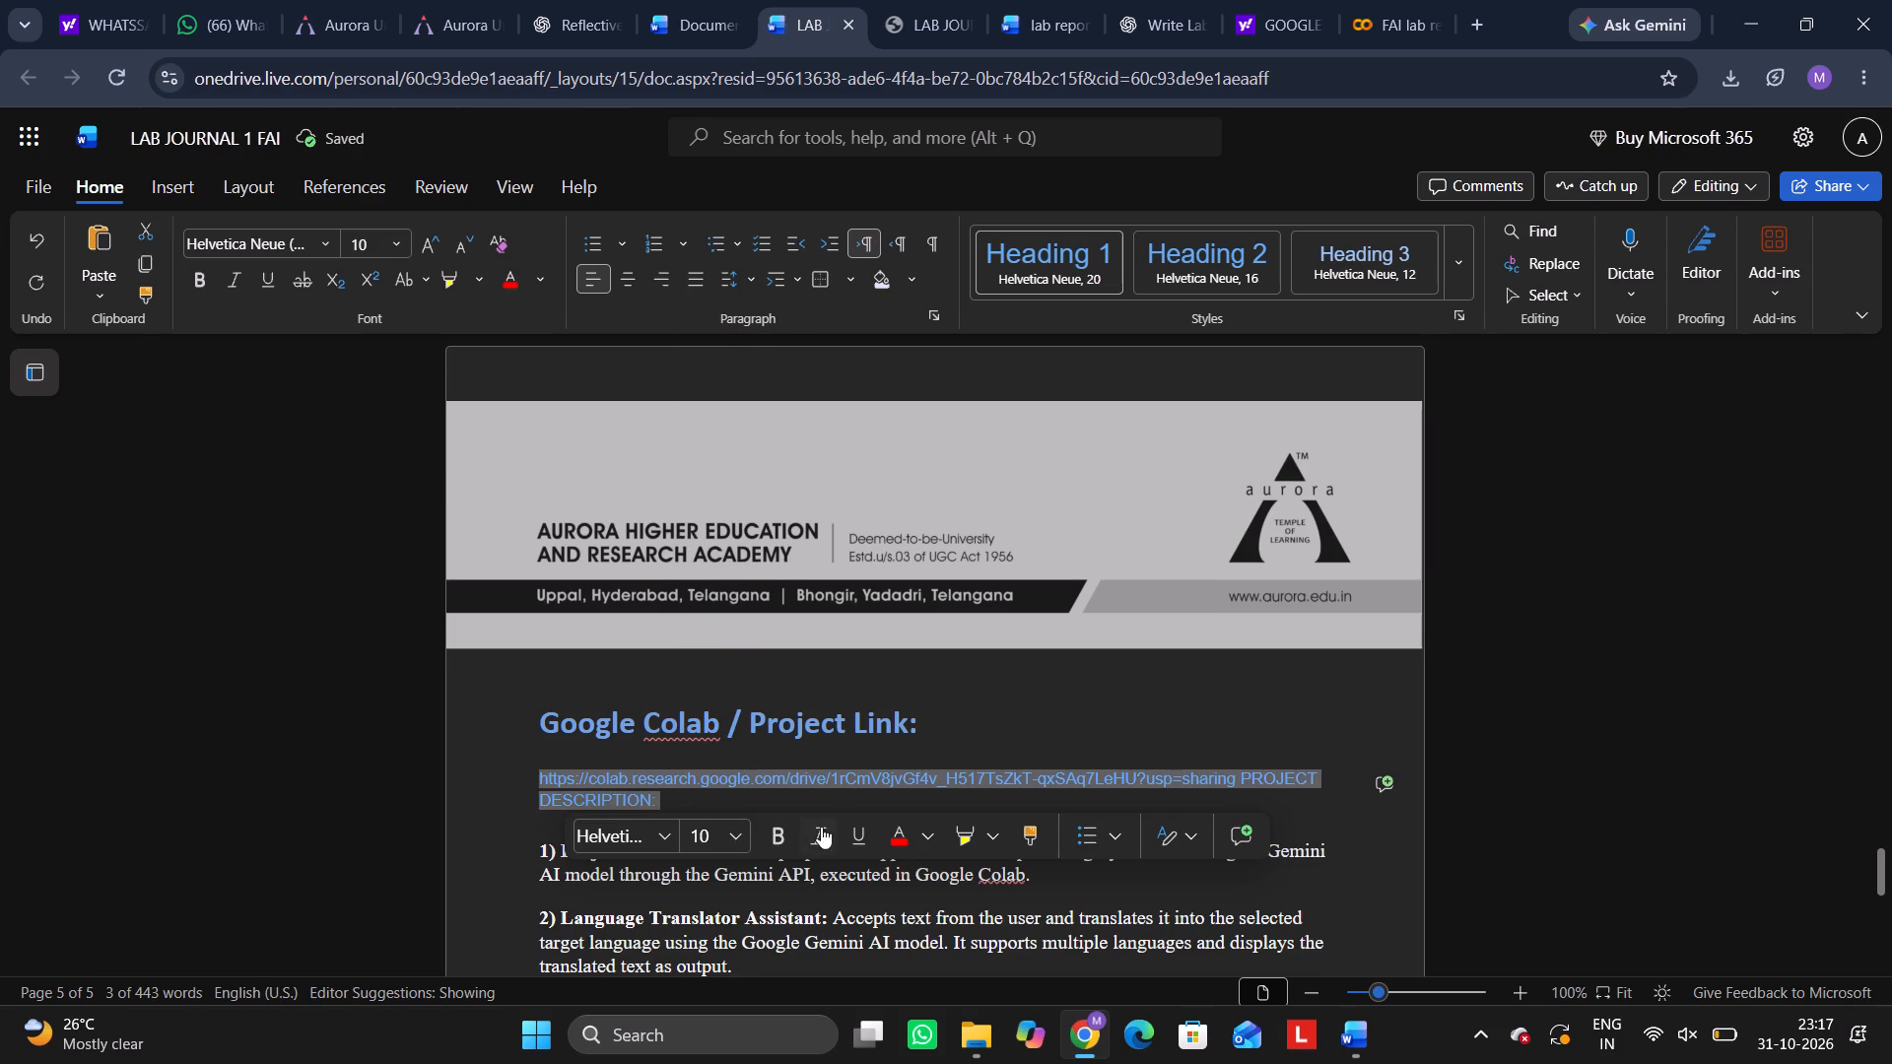
Set the font color of the pasted Colab link and the adjoining PROJECT DESCRIPTION text to black.
{"action": "left_click", "coordinate": [924, 833]}
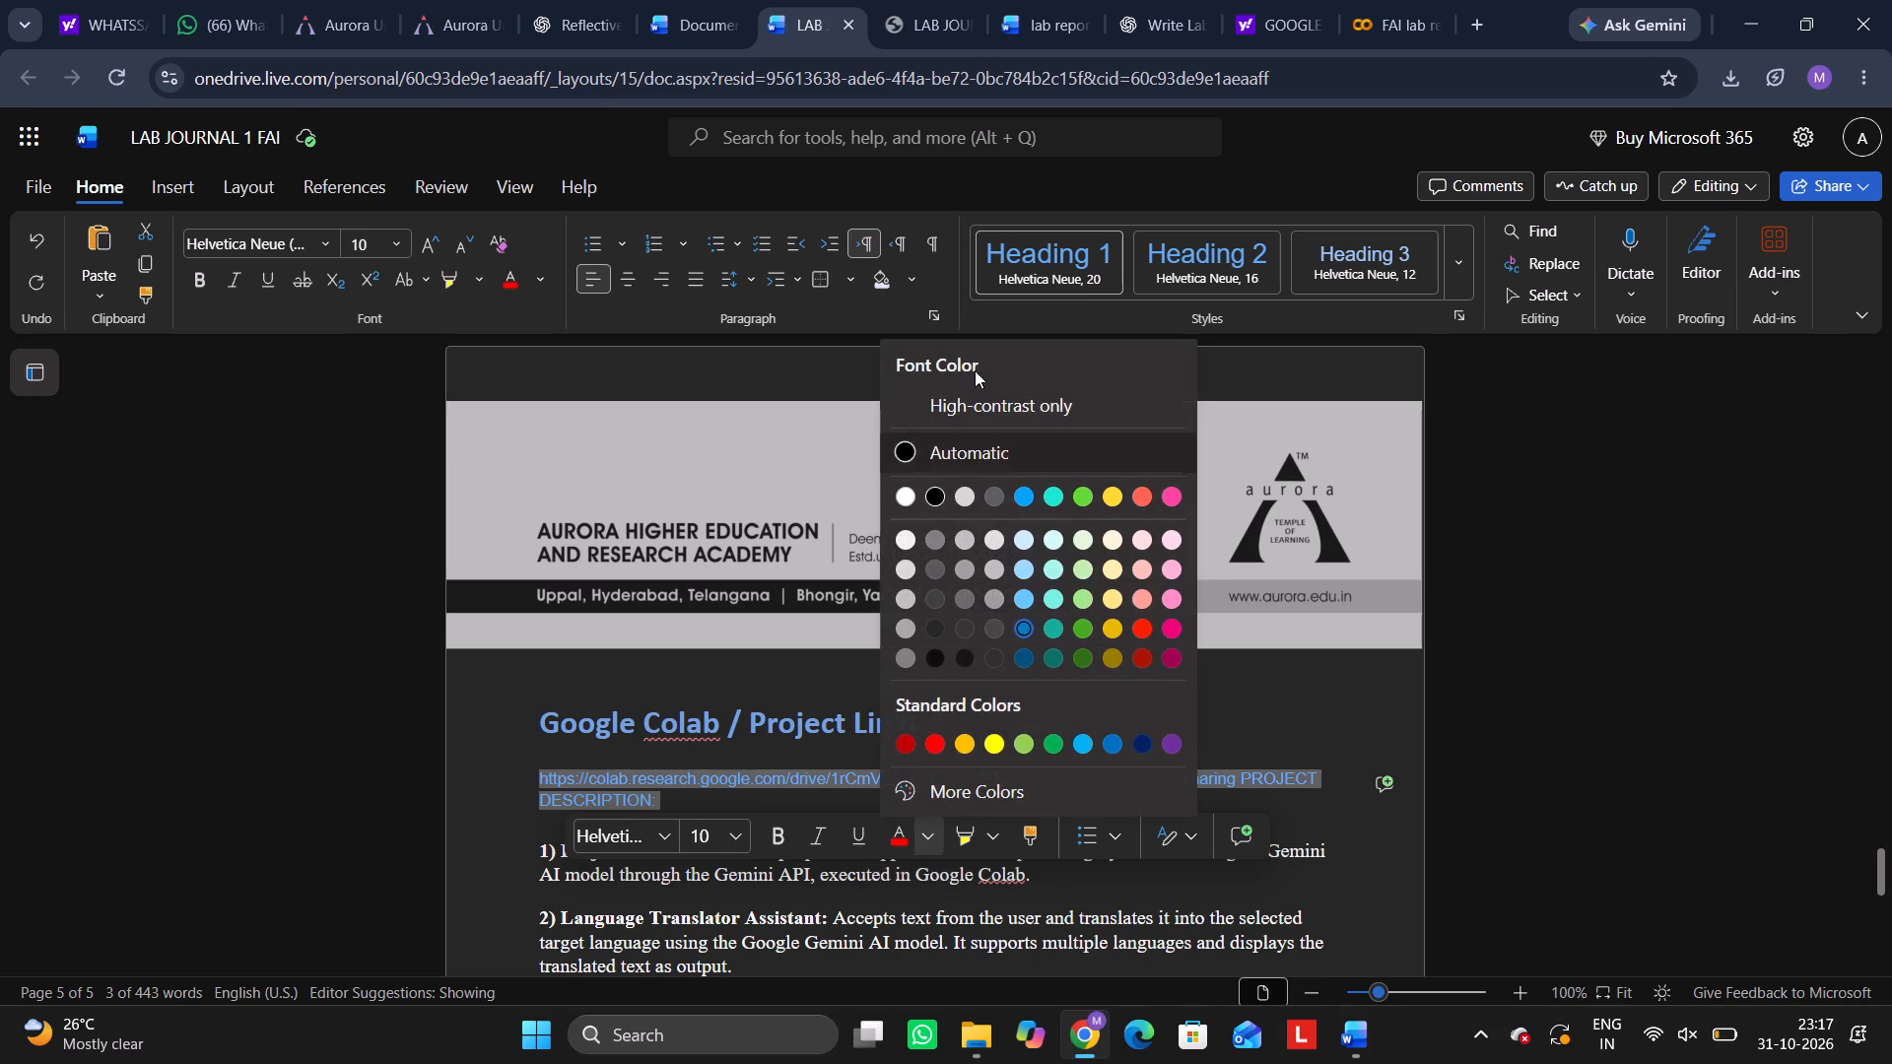
{"action": "left_click", "coordinate": [931, 499]}
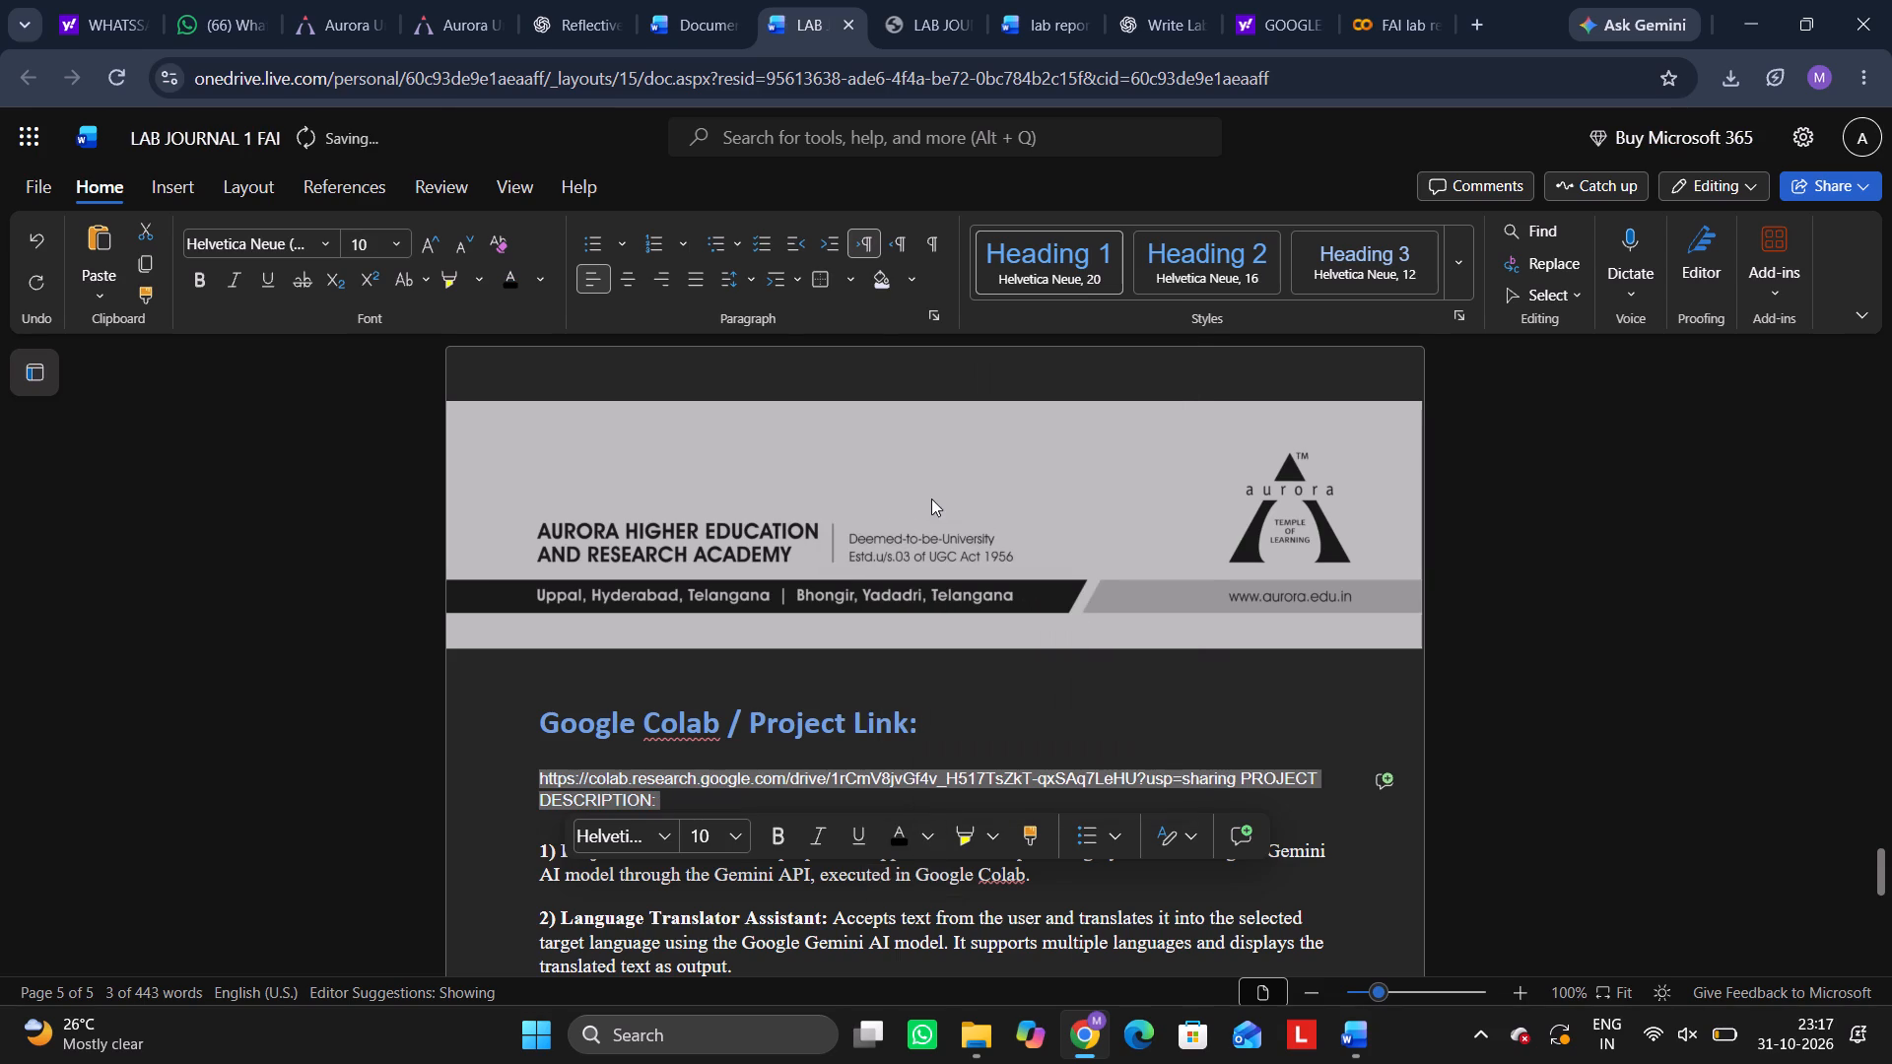
{"action": "left_click", "coordinate": [935, 721]}
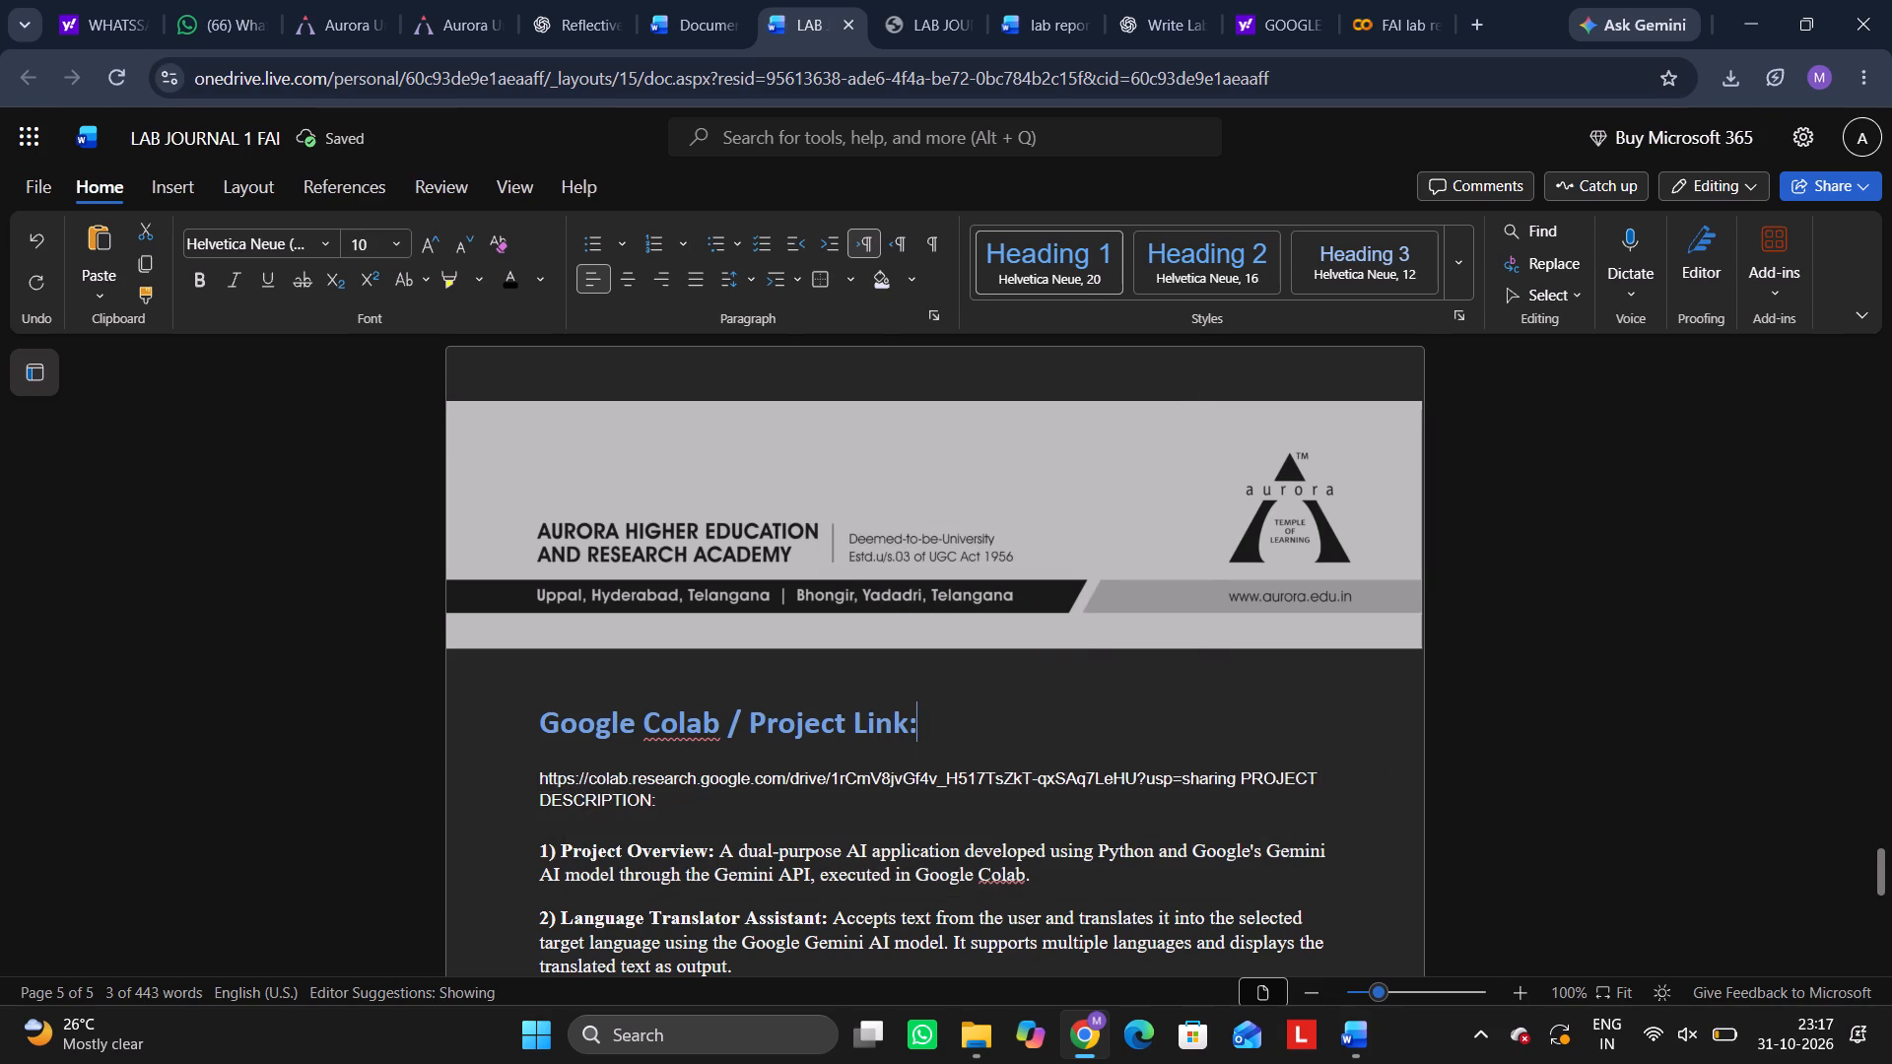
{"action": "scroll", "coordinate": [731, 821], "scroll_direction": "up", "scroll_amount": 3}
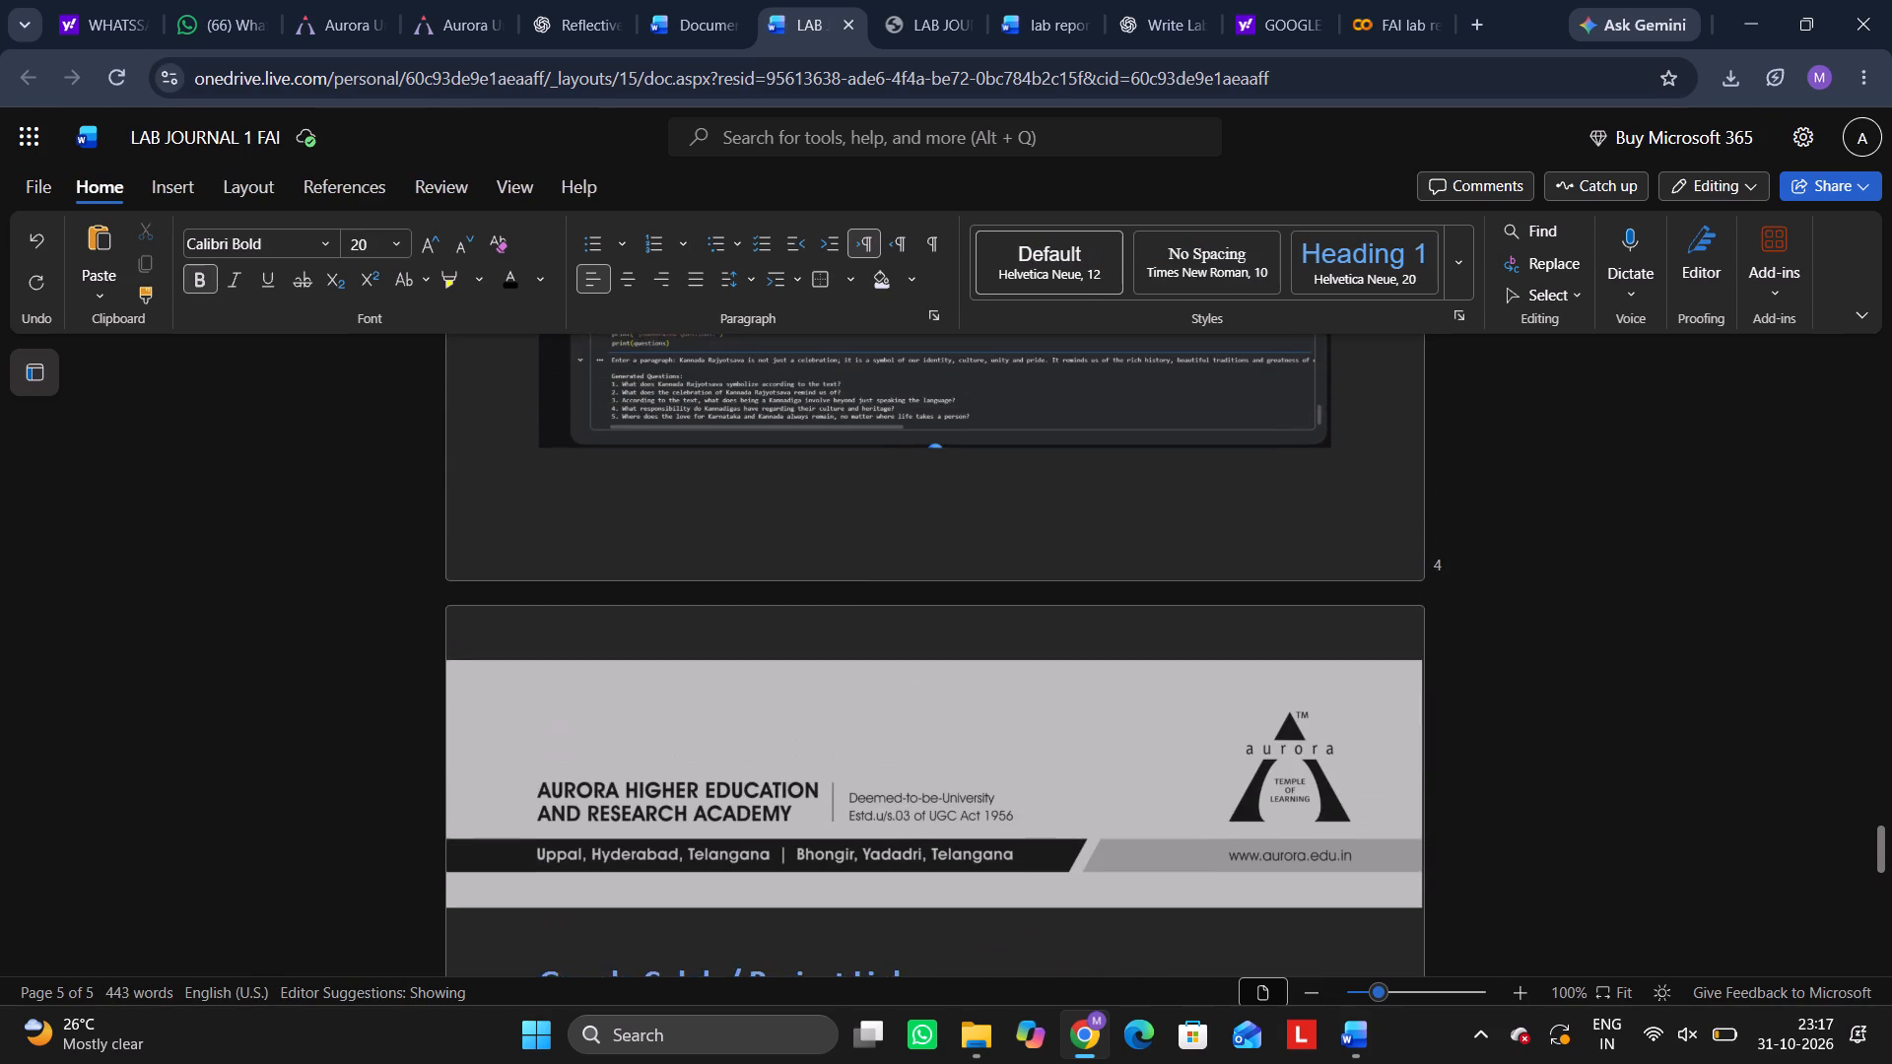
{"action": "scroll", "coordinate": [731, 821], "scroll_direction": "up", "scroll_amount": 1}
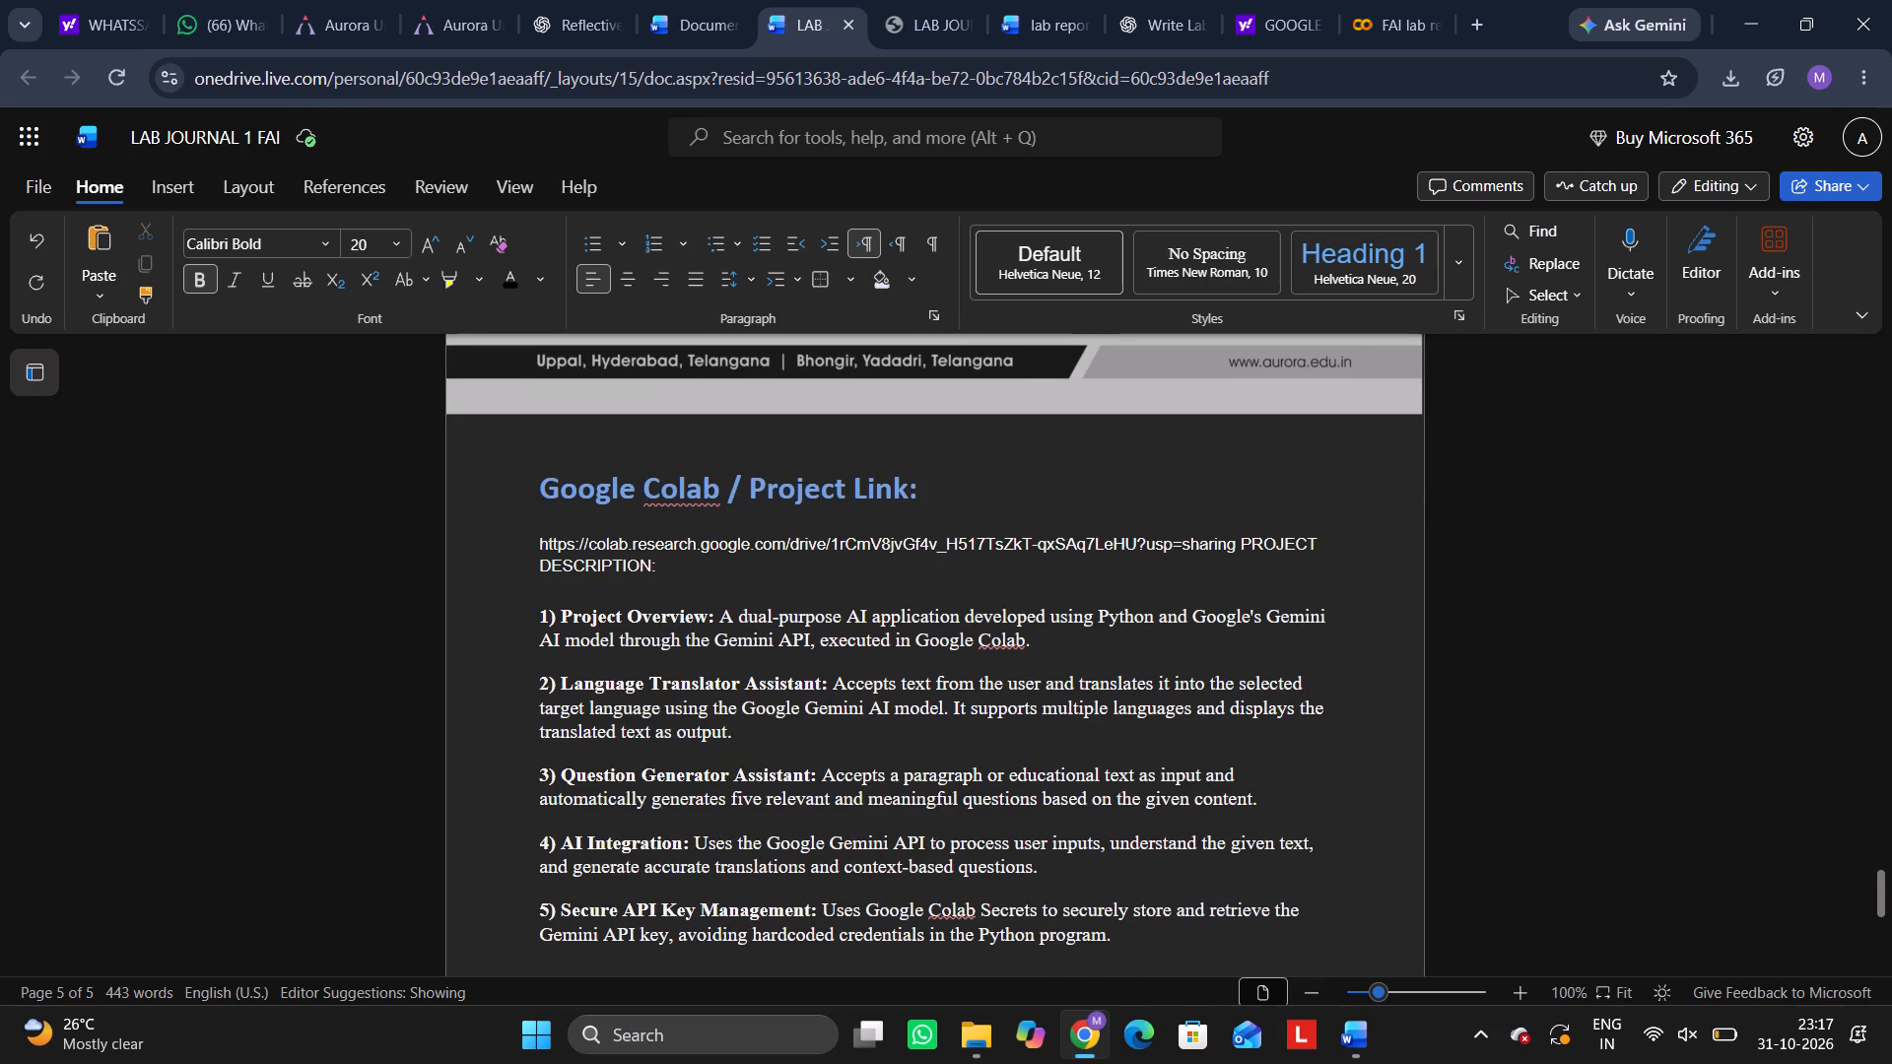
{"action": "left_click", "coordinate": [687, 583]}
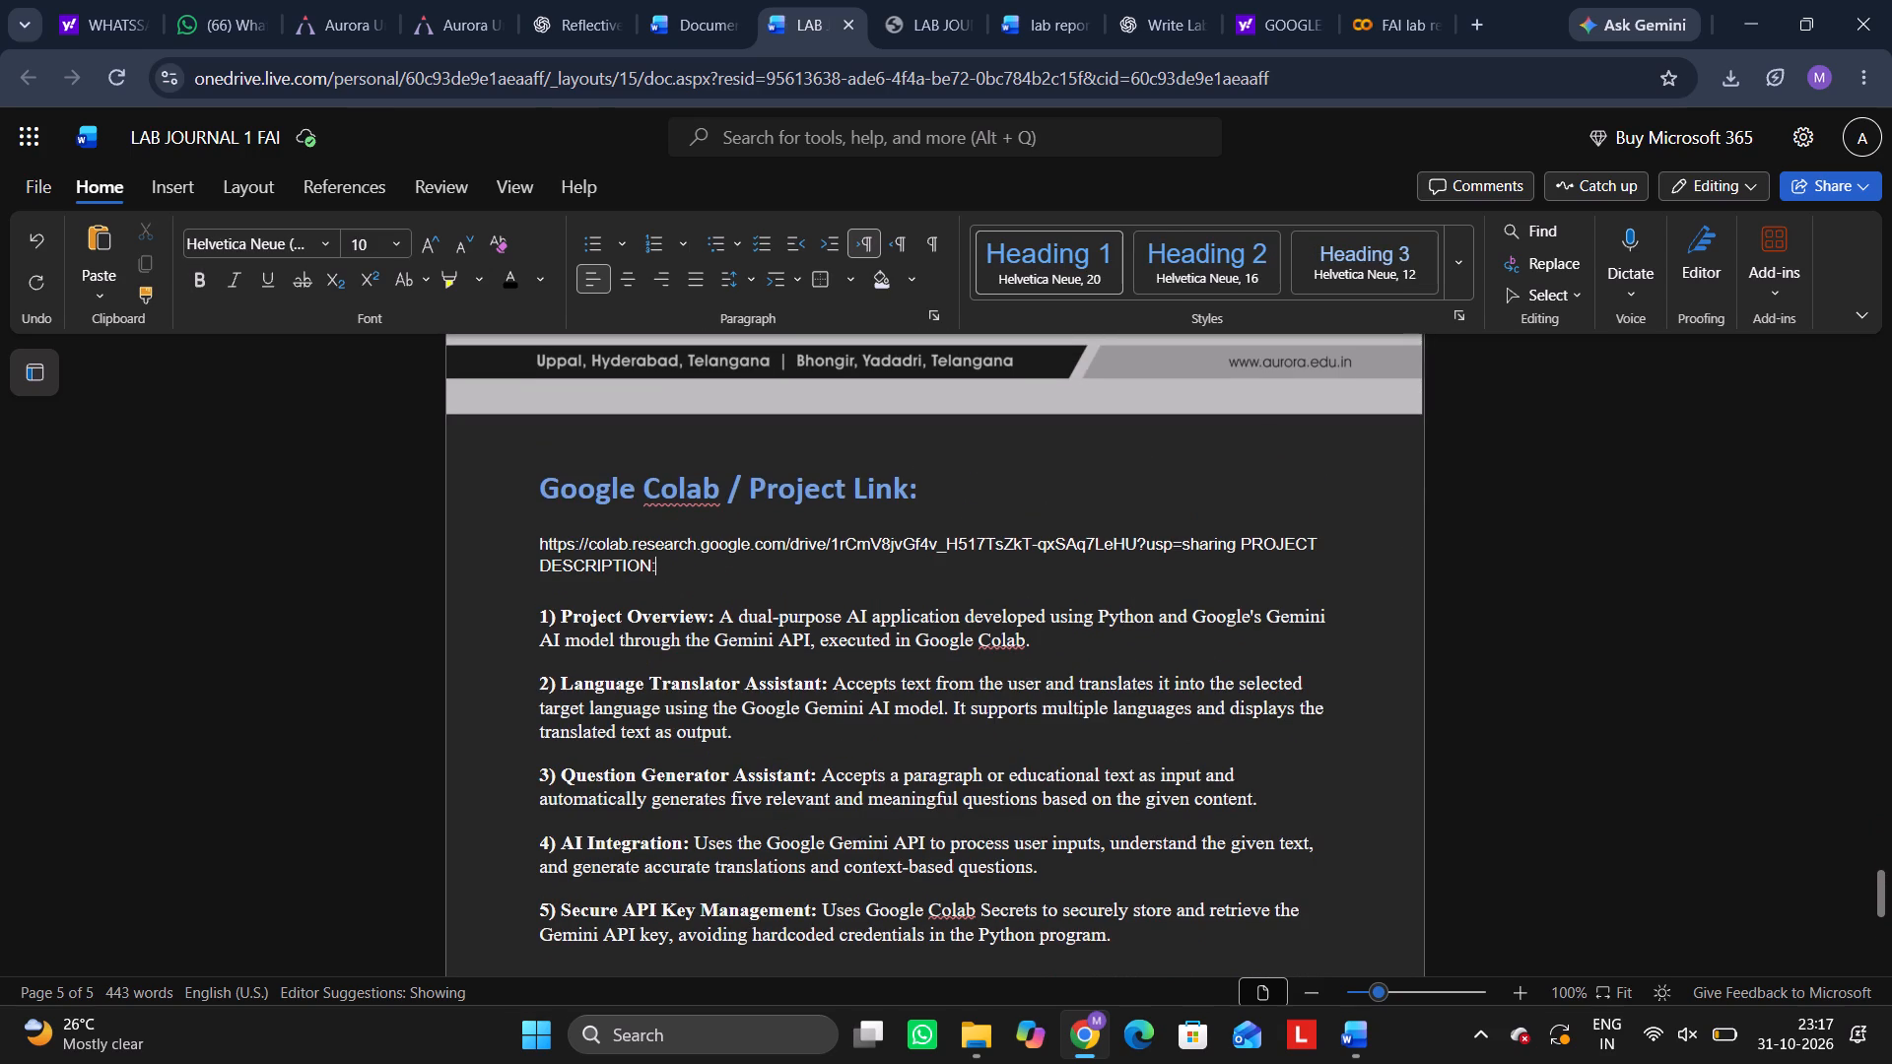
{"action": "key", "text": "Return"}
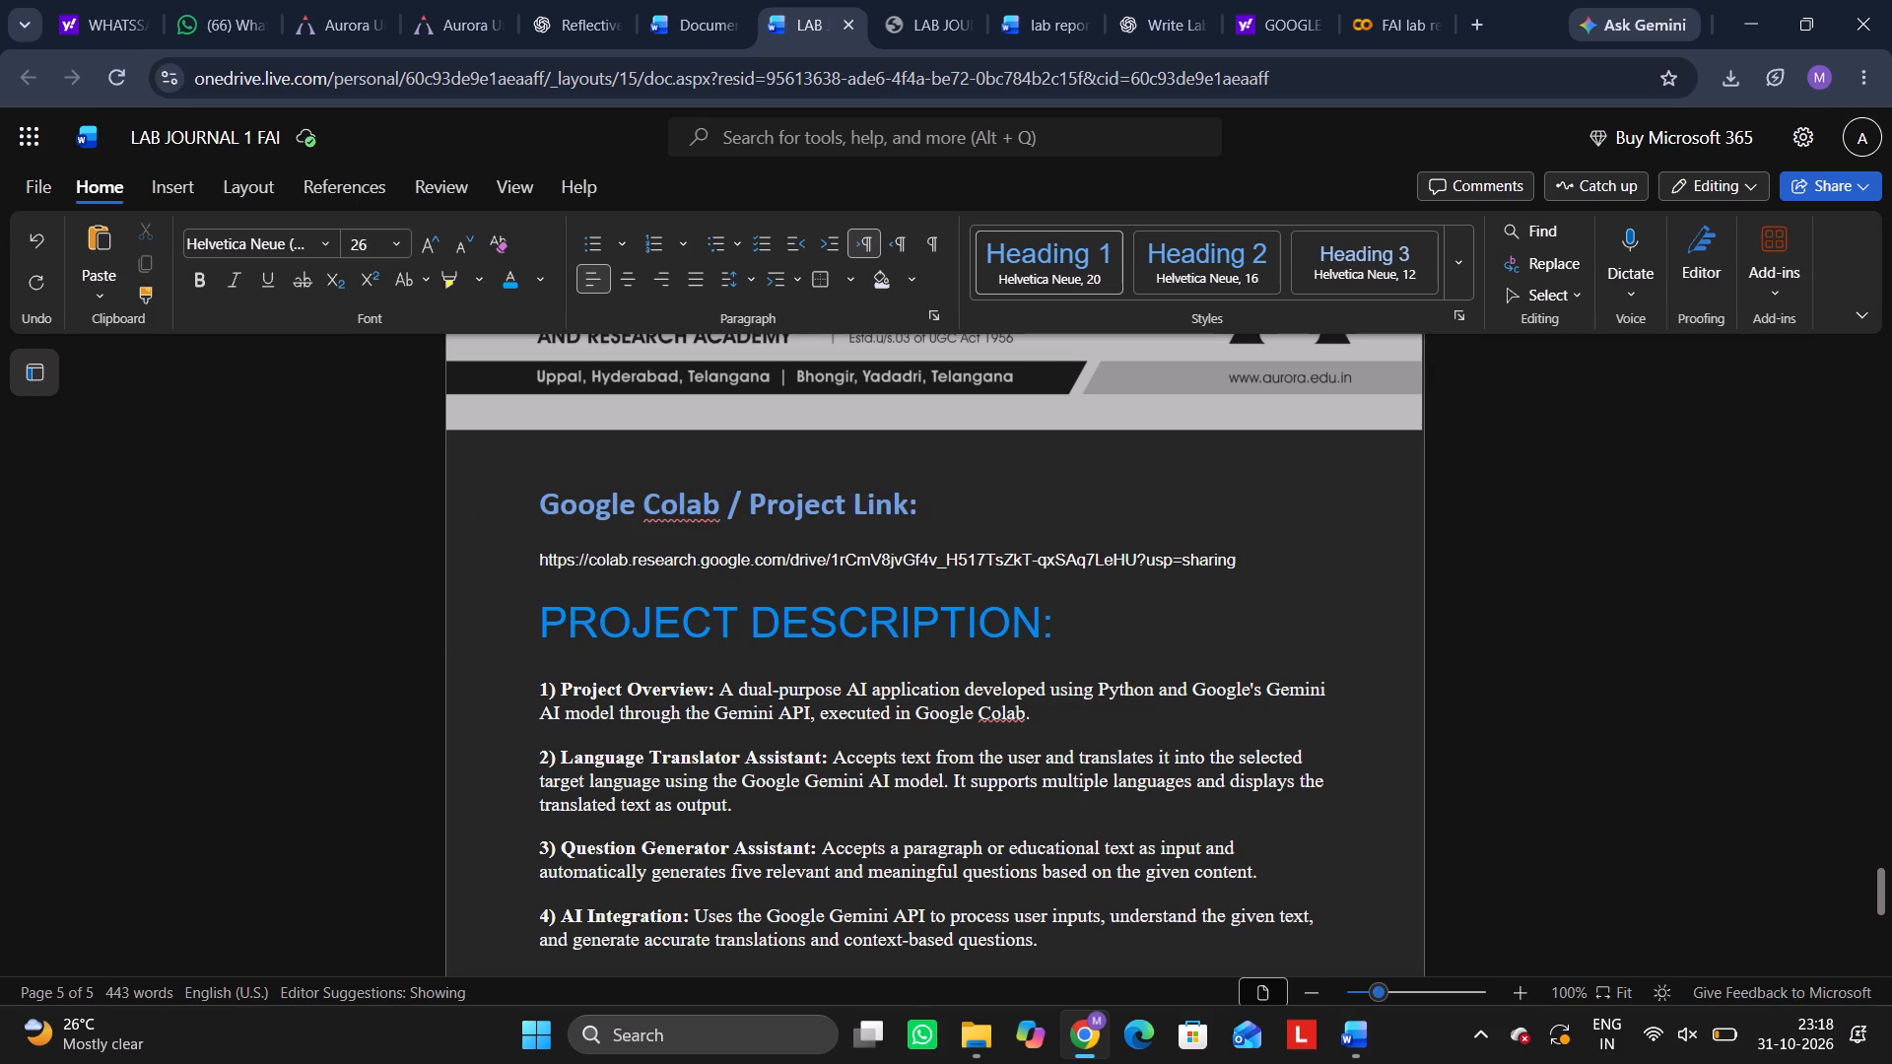
Review the whole lab journal document from the first page to the project description at the end.
{"action": "scroll", "coordinate": [746, 535], "scroll_direction": "up", "scroll_amount": 14}
{"action": "scroll", "coordinate": [746, 535], "scroll_direction": "up", "scroll_amount": 8}
{"action": "scroll", "coordinate": [746, 535], "scroll_direction": "down", "scroll_amount": 1}
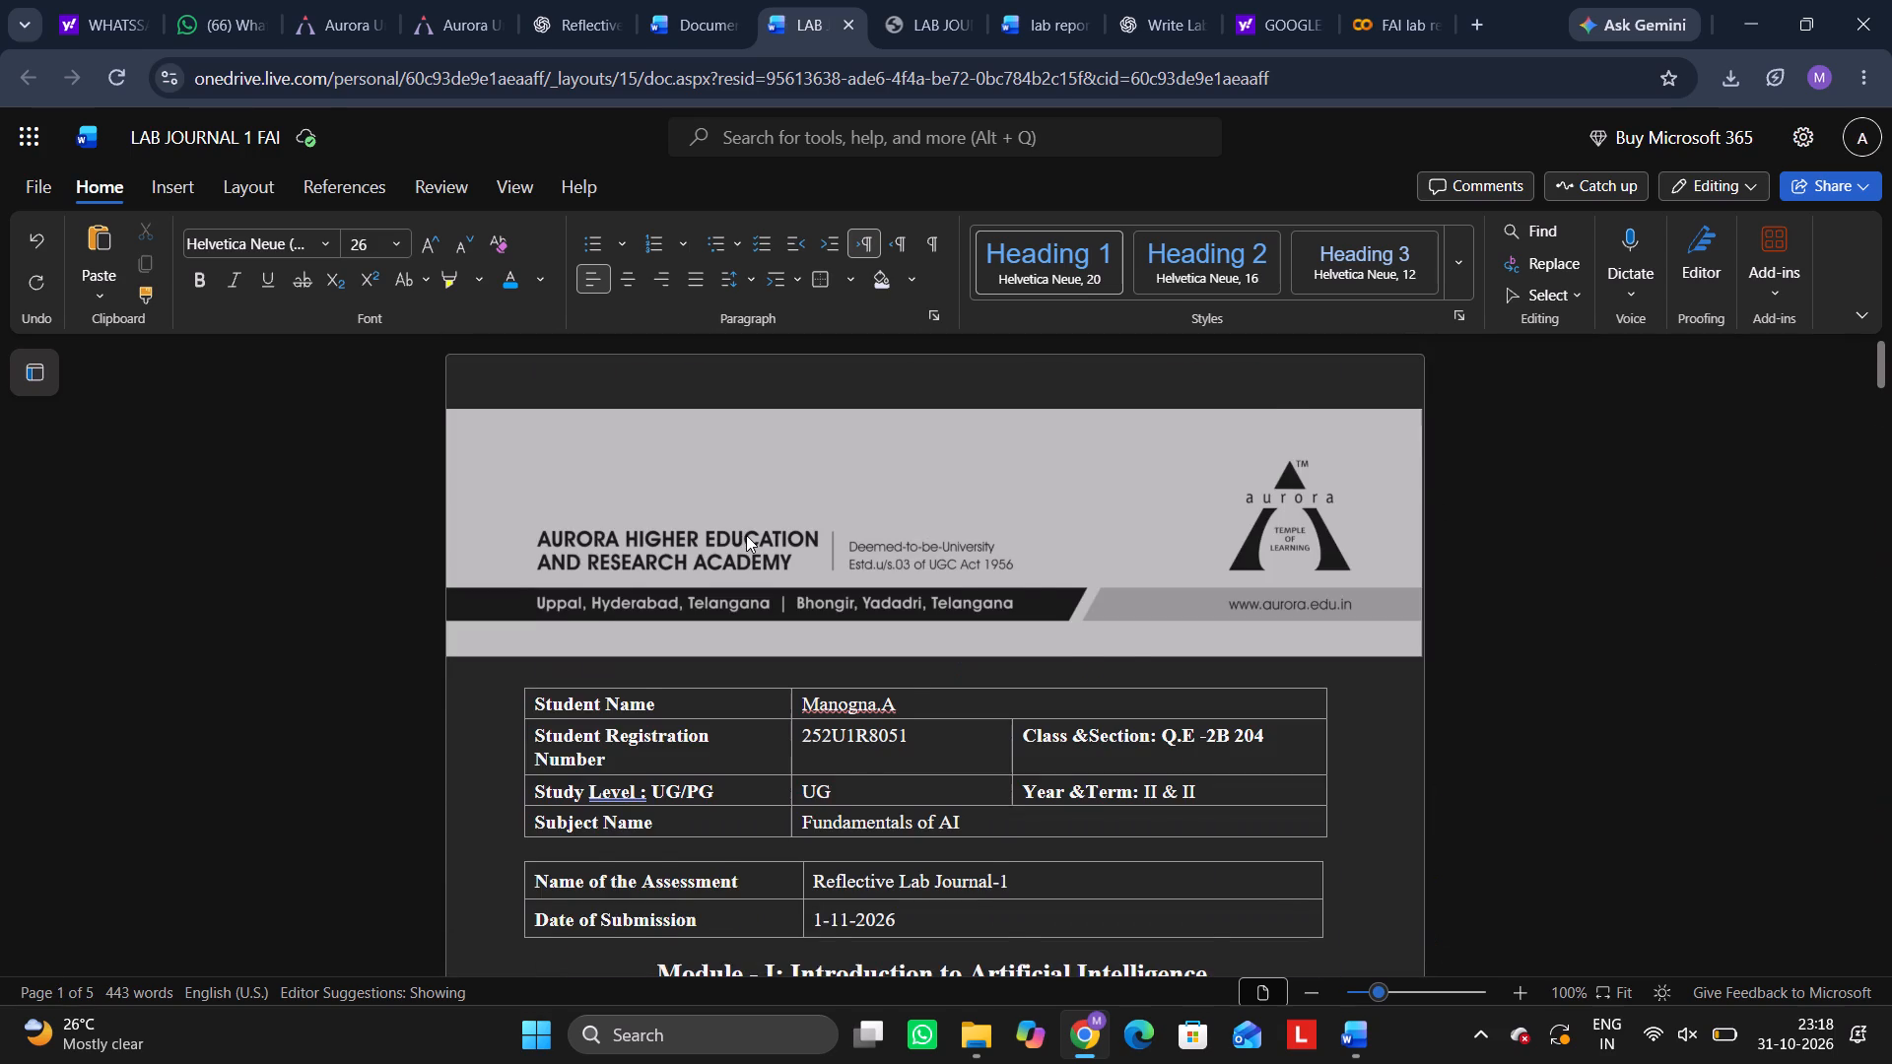
{"action": "scroll", "coordinate": [746, 535], "scroll_direction": "down", "scroll_amount": 5}
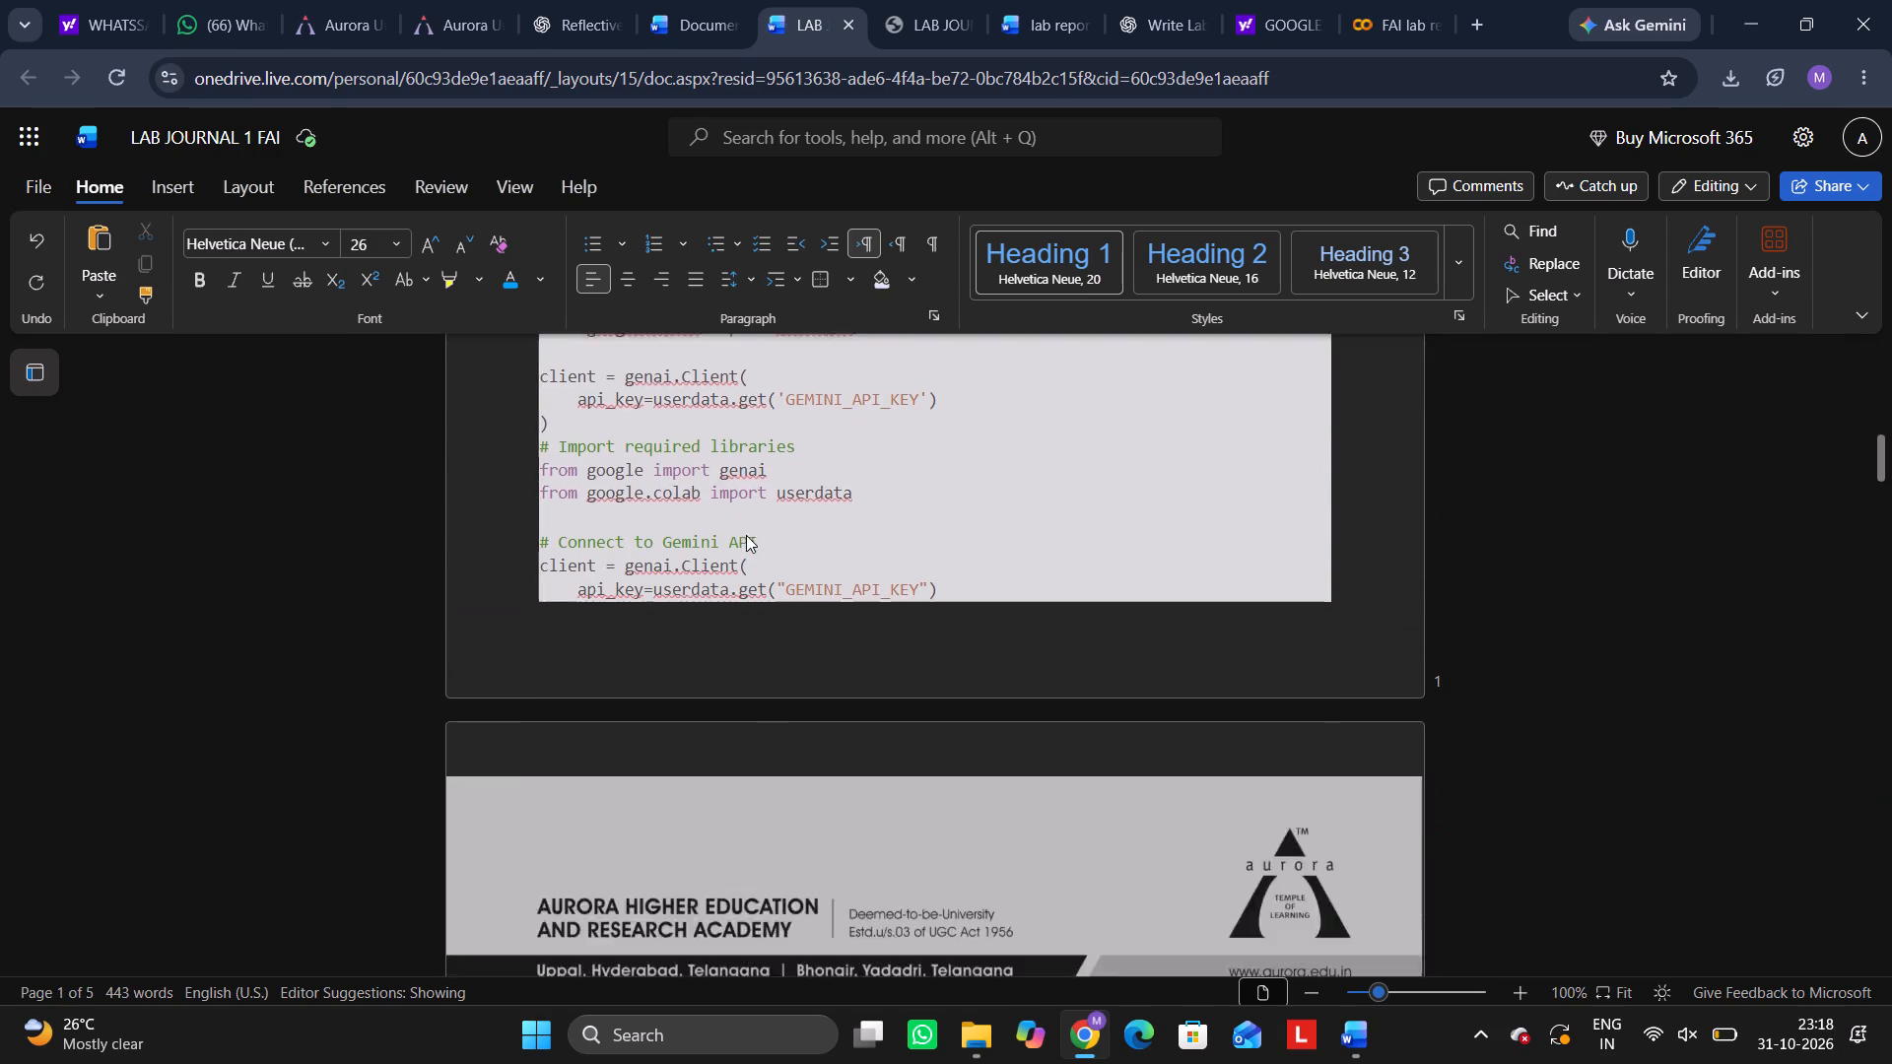
{"action": "scroll", "coordinate": [746, 535], "scroll_direction": "down", "scroll_amount": 8}
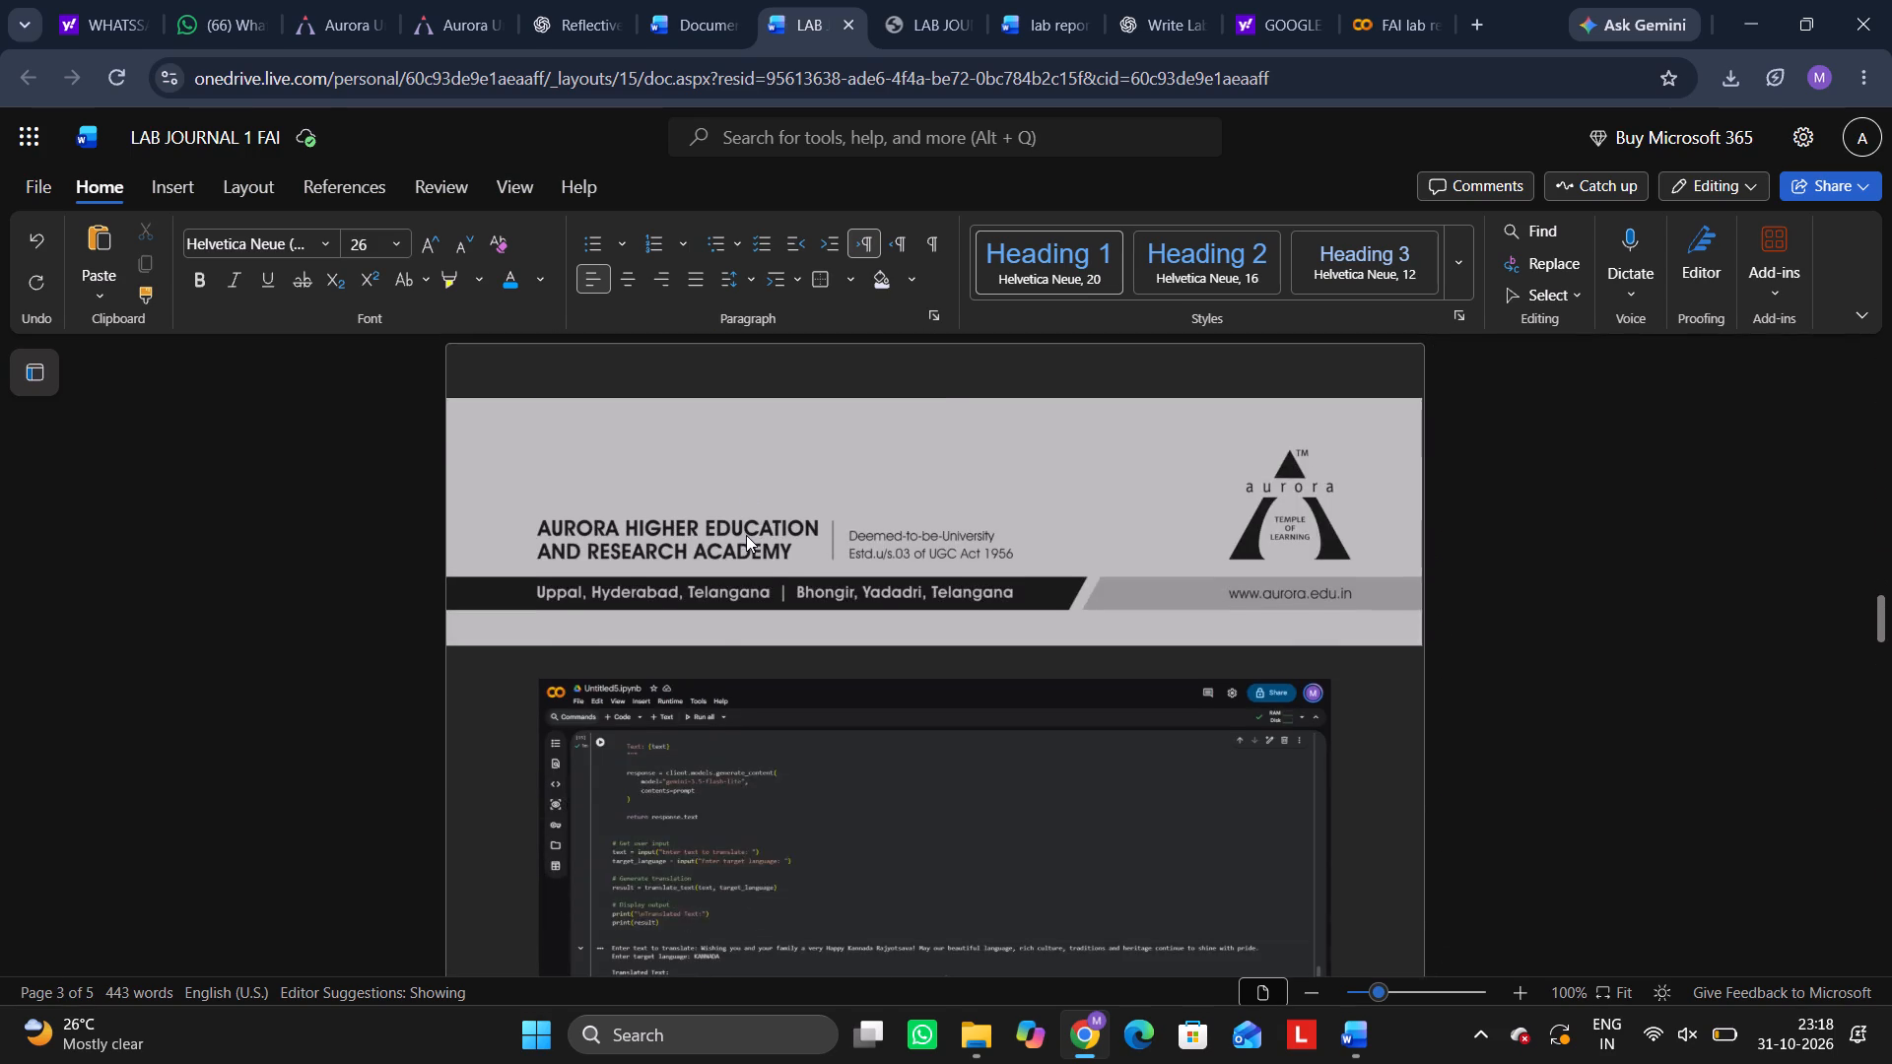
{"action": "scroll", "coordinate": [746, 535], "scroll_direction": "down", "scroll_amount": 10}
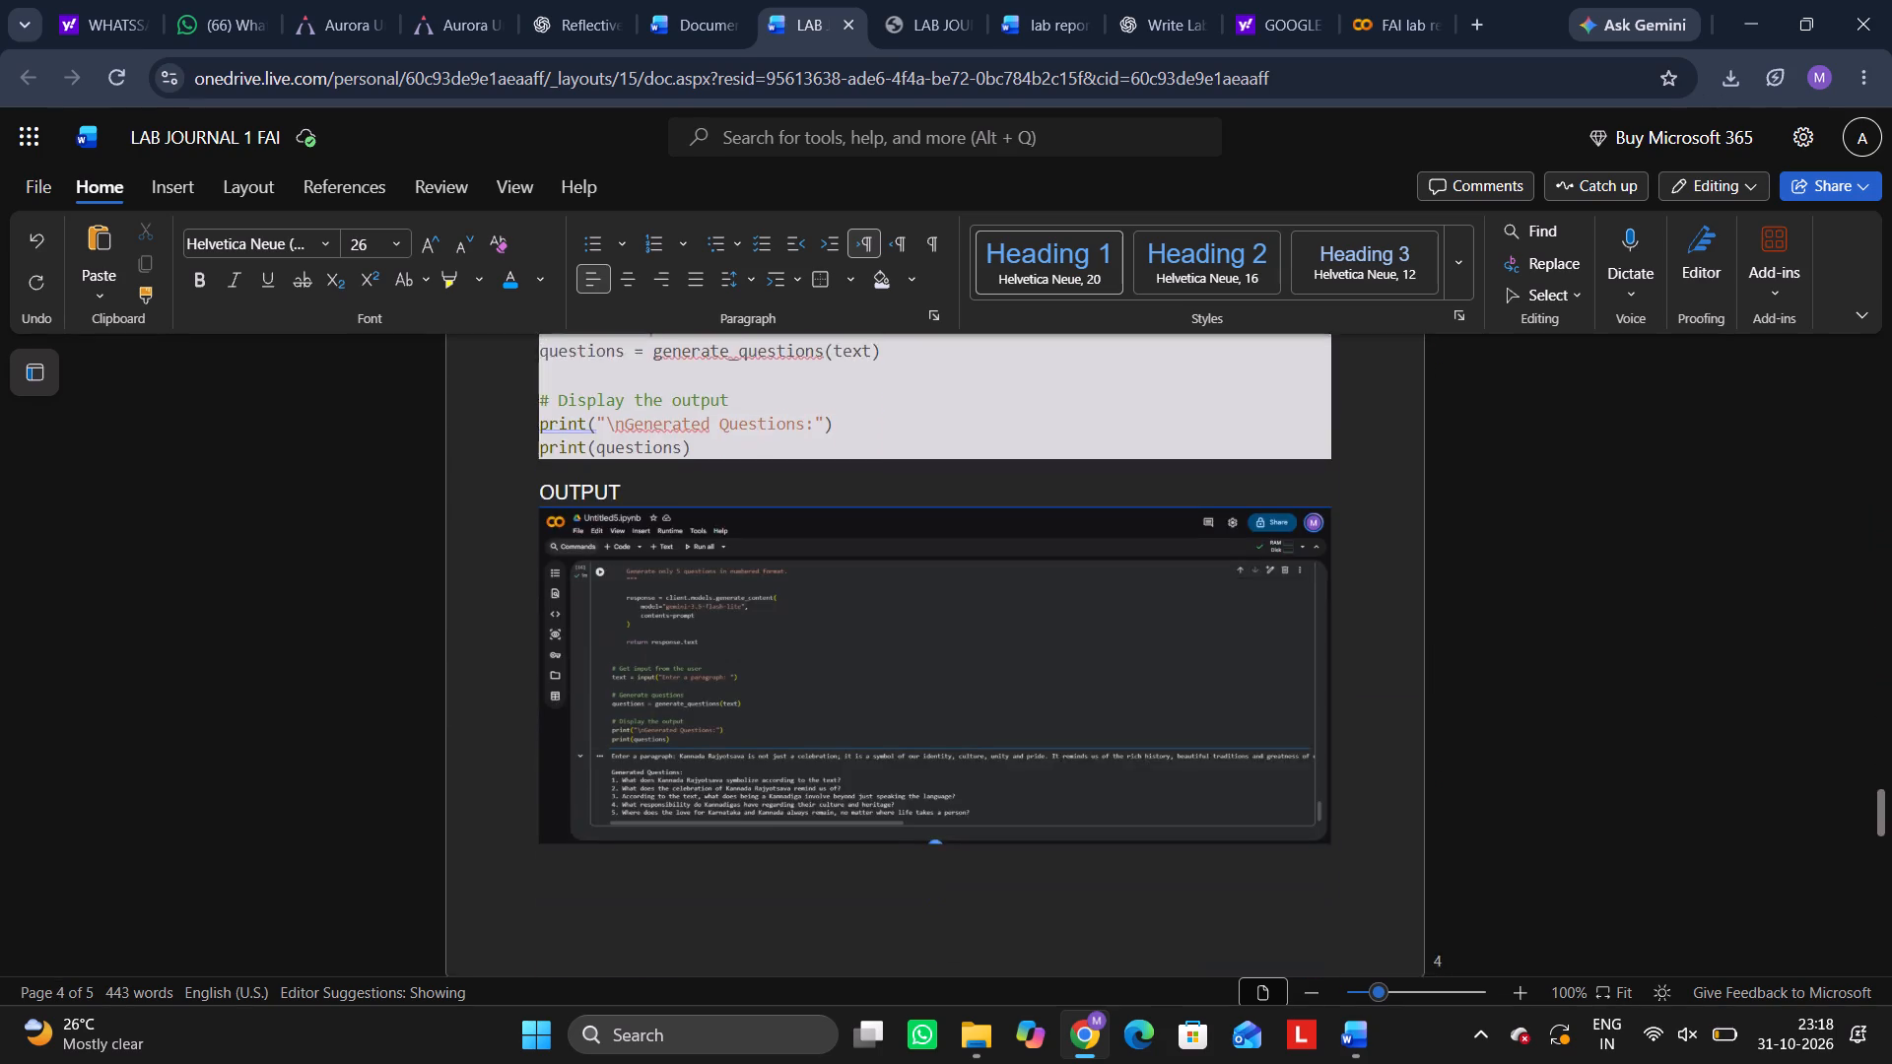
{"action": "scroll", "coordinate": [746, 535], "scroll_direction": "down", "scroll_amount": 4}
{"action": "scroll", "coordinate": [746, 535], "scroll_direction": "up", "scroll_amount": 2}
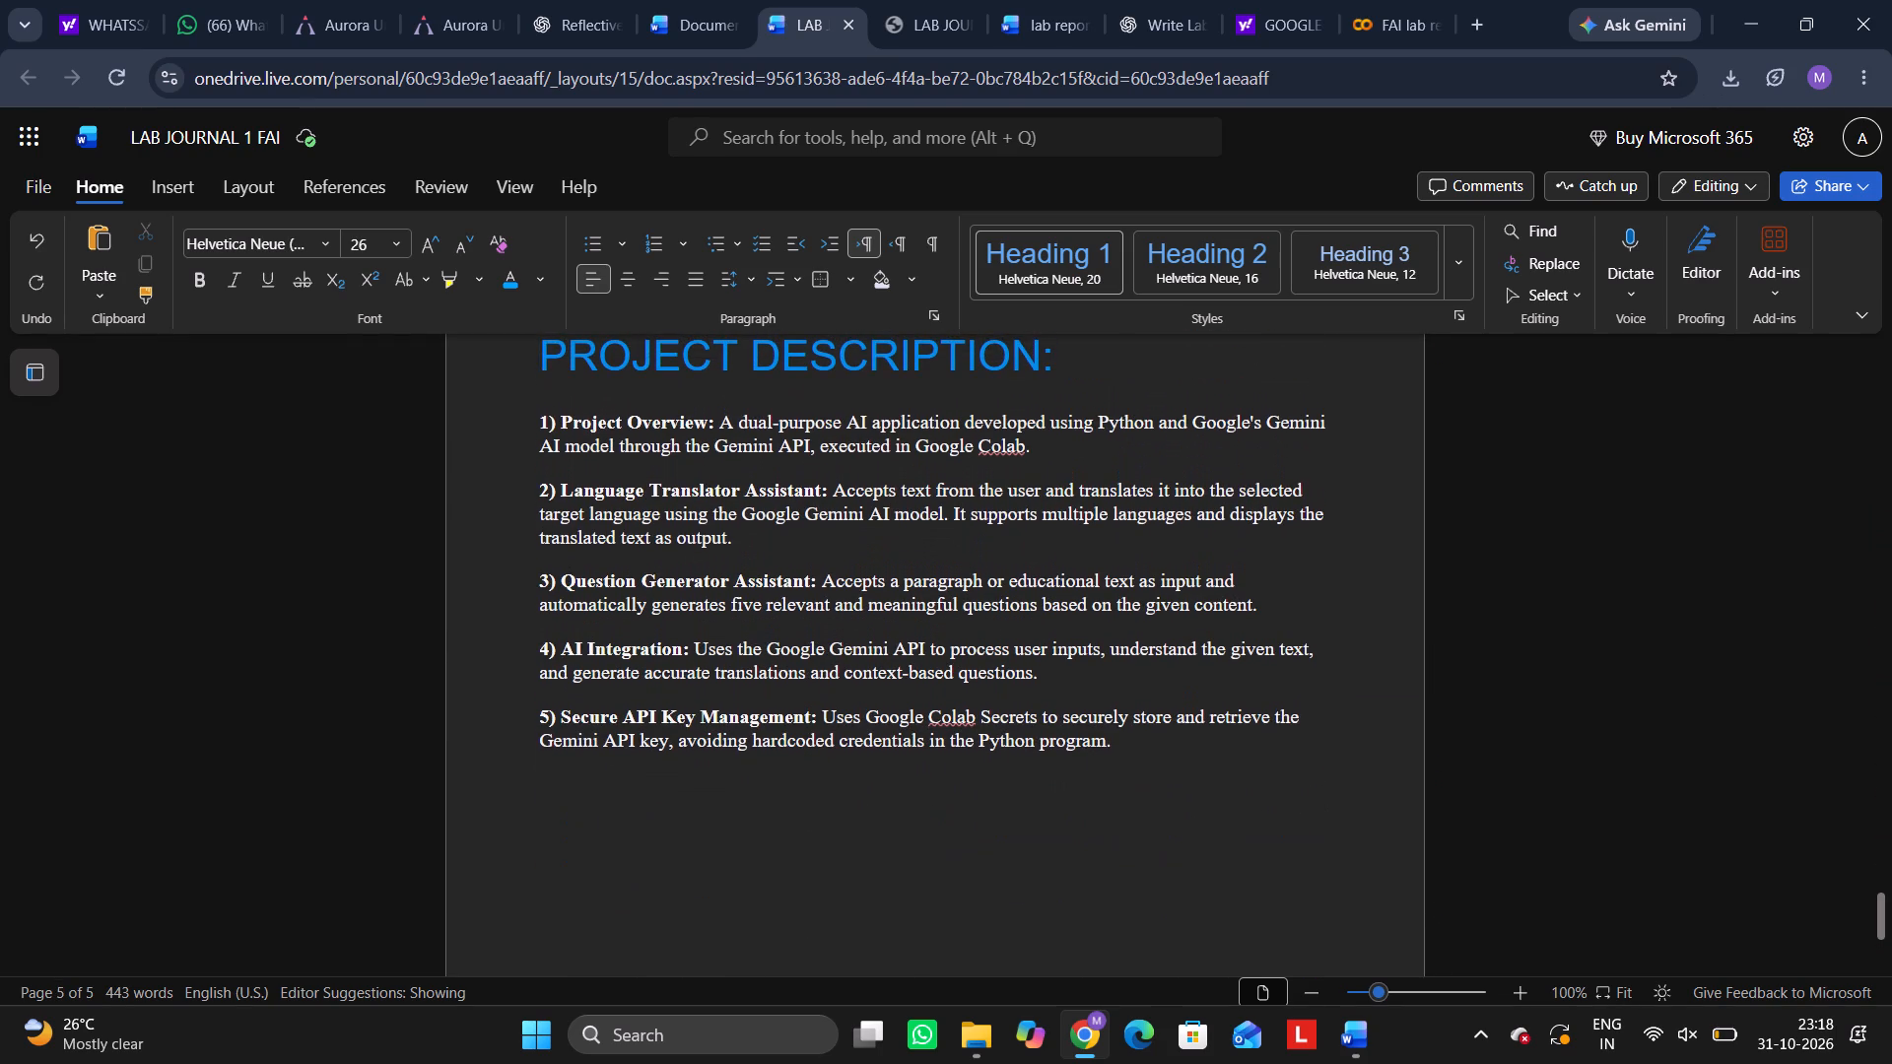
{"action": "scroll", "coordinate": [746, 535], "scroll_direction": "up", "scroll_amount": 7}
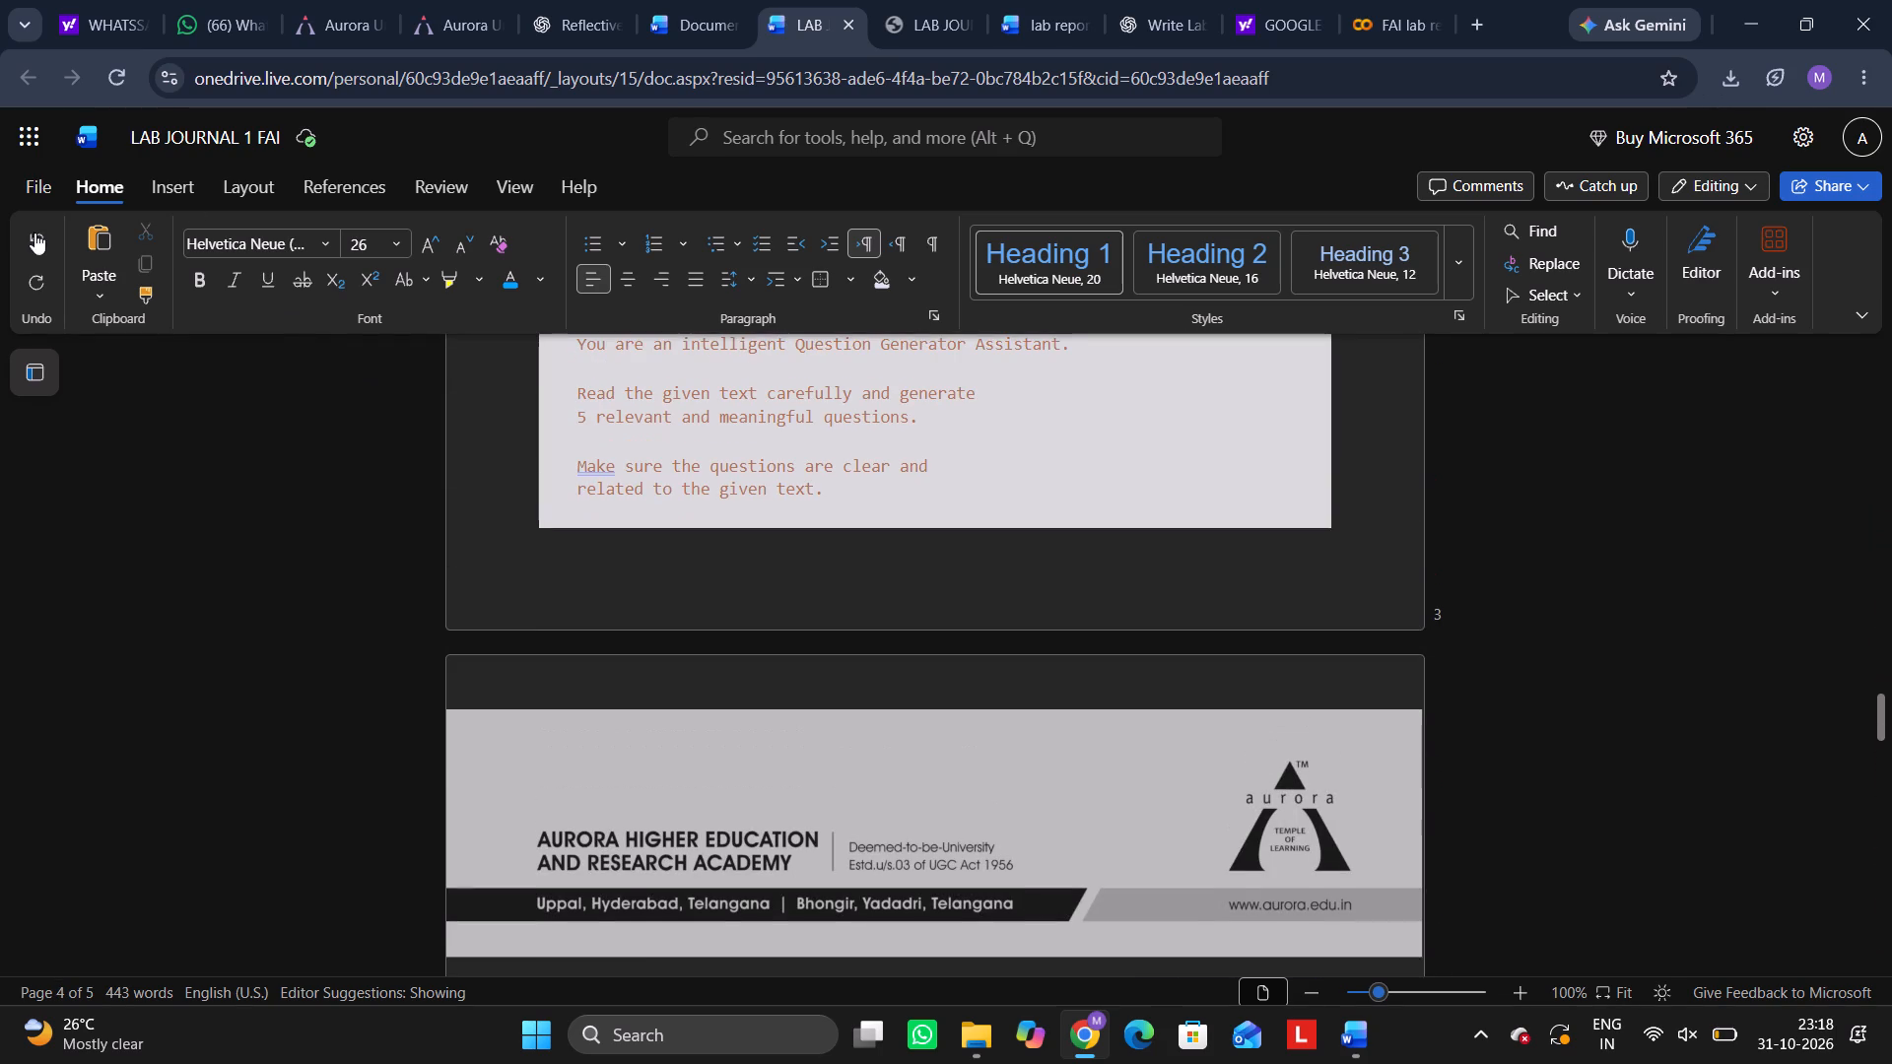
Export the lab journal document as a PDF and download it.
{"action": "left_click", "coordinate": [34, 191]}
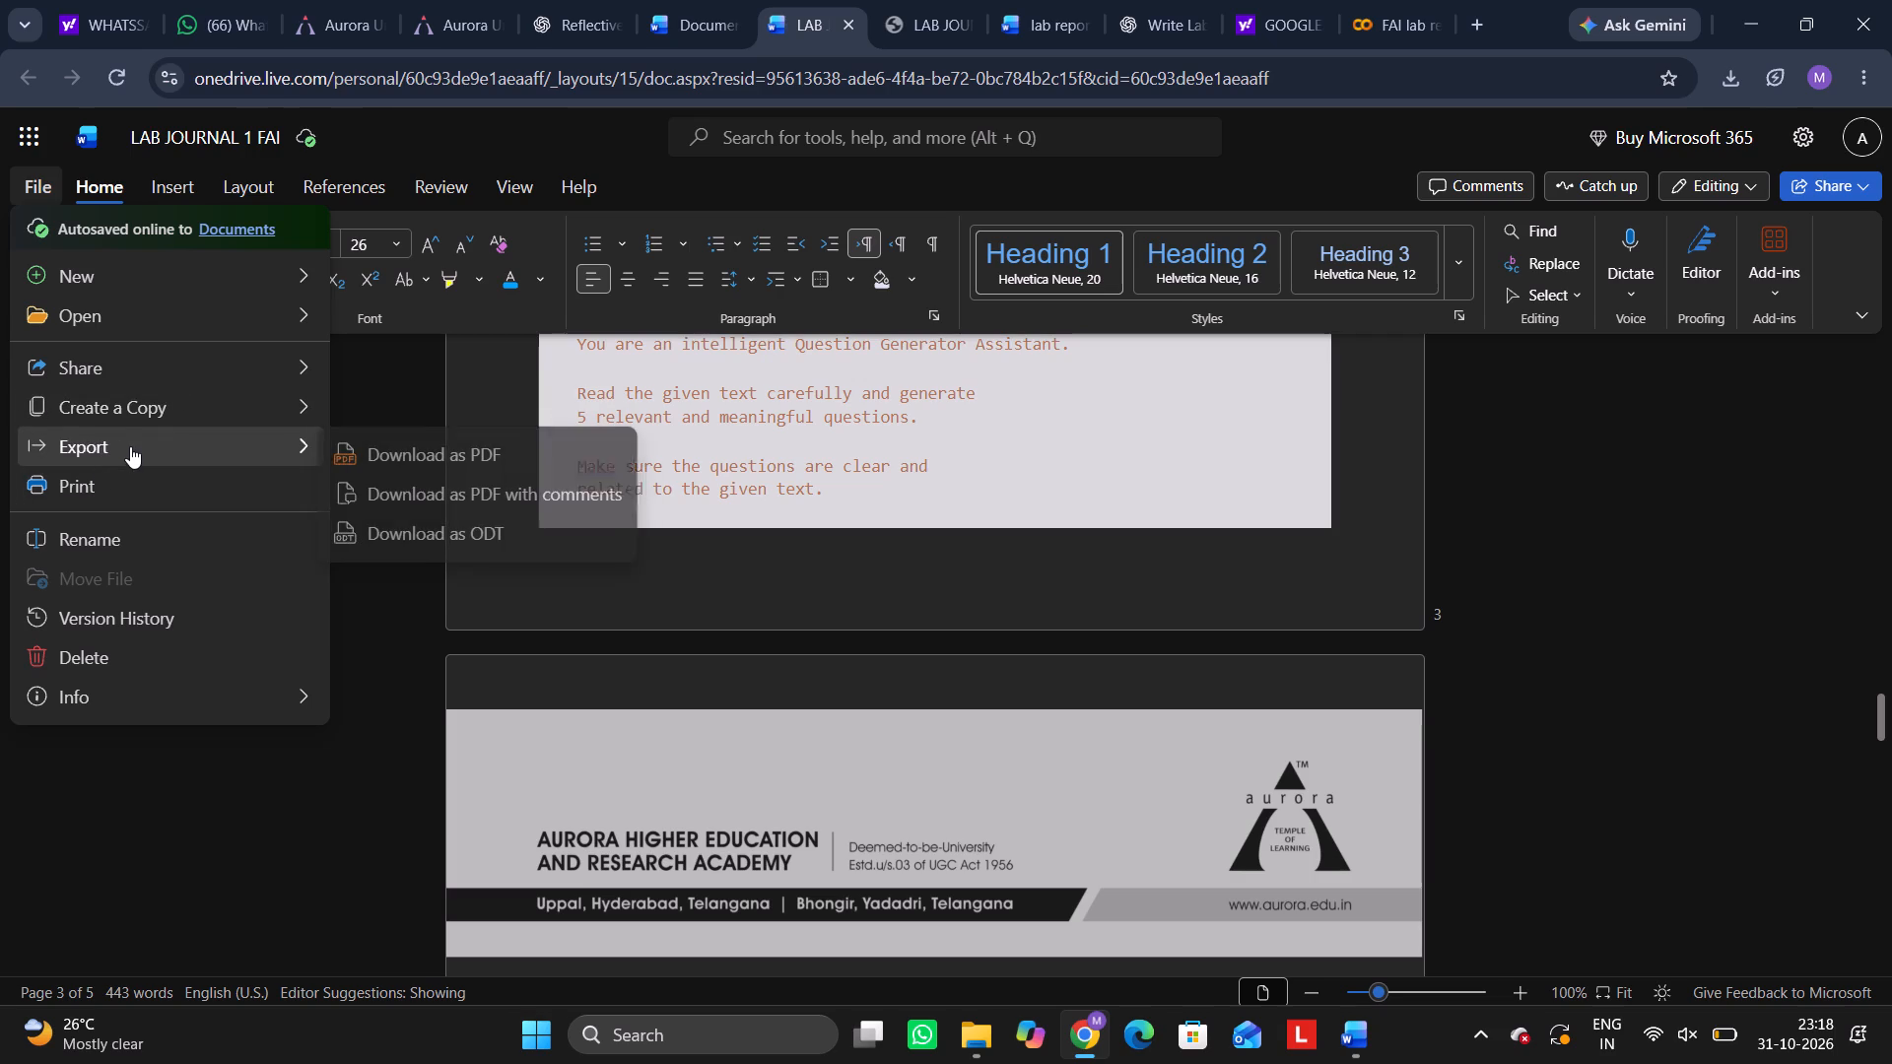
{"action": "left_click", "coordinate": [455, 462]}
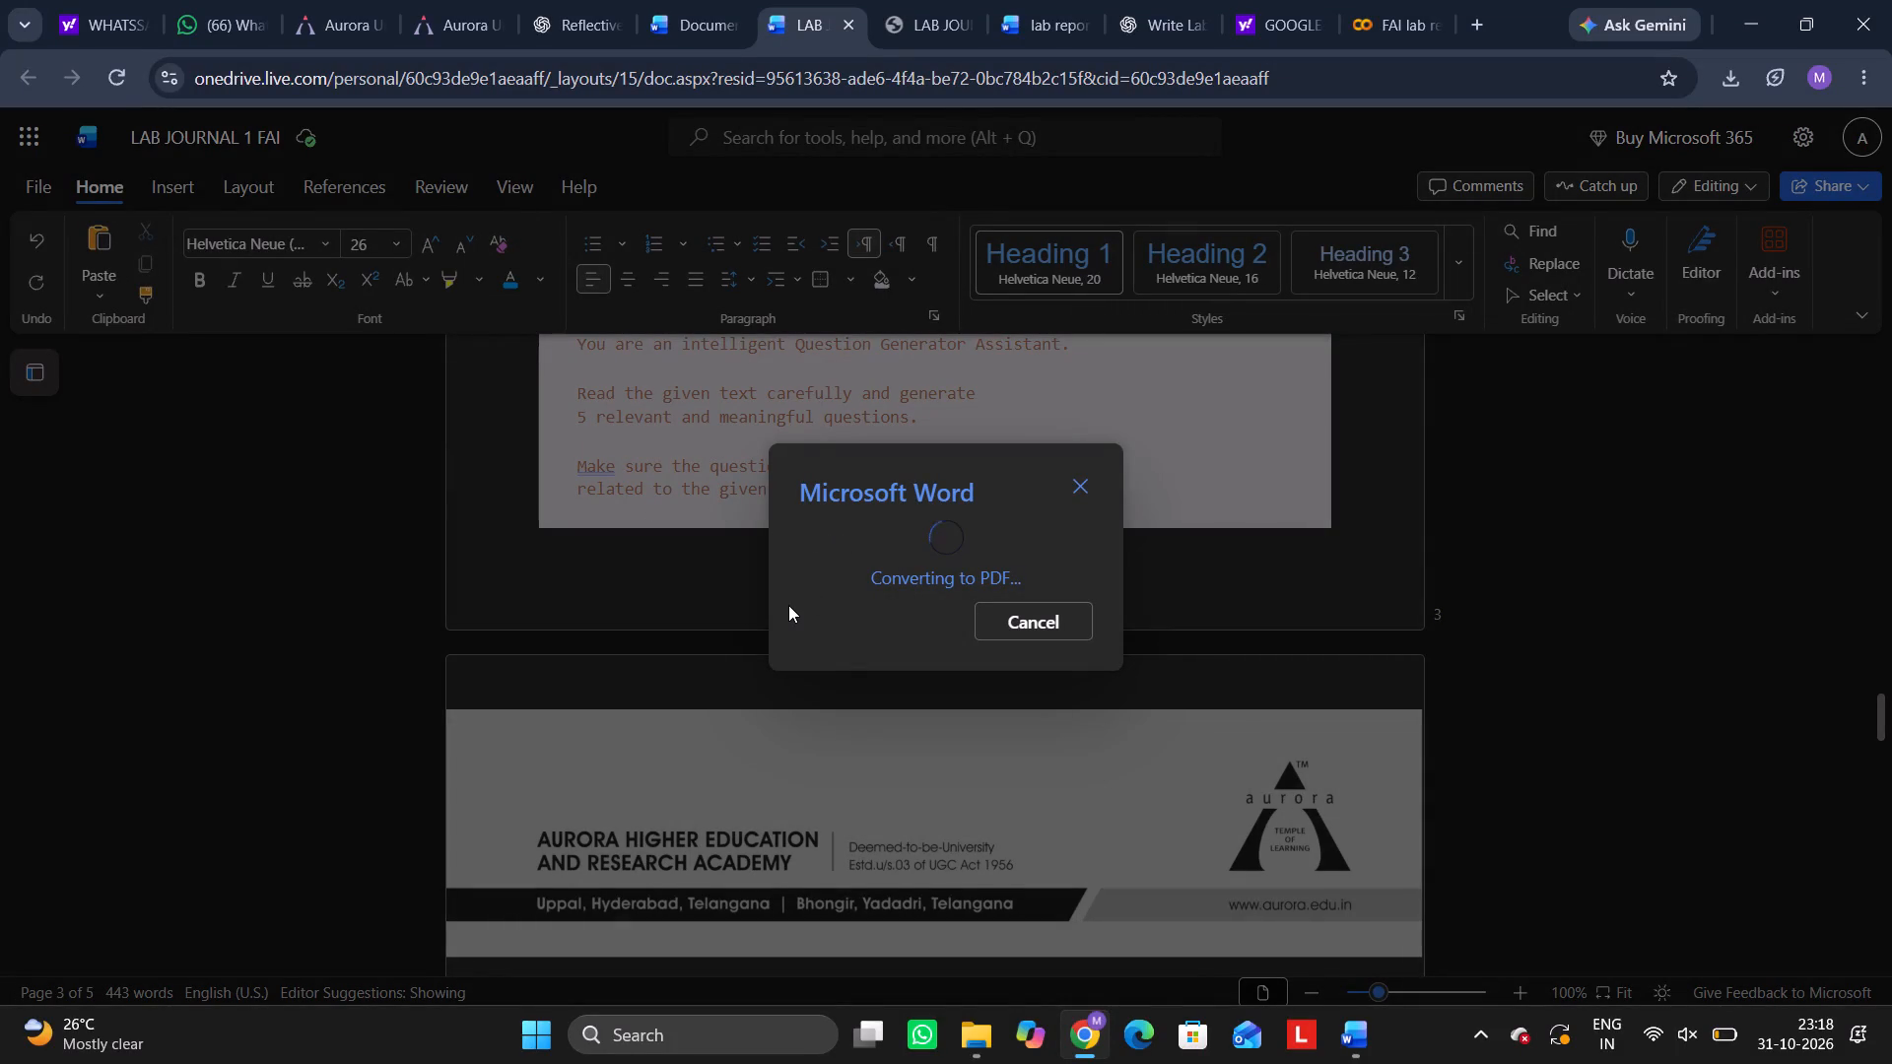
{"action": "left_click", "coordinate": [873, 606]}
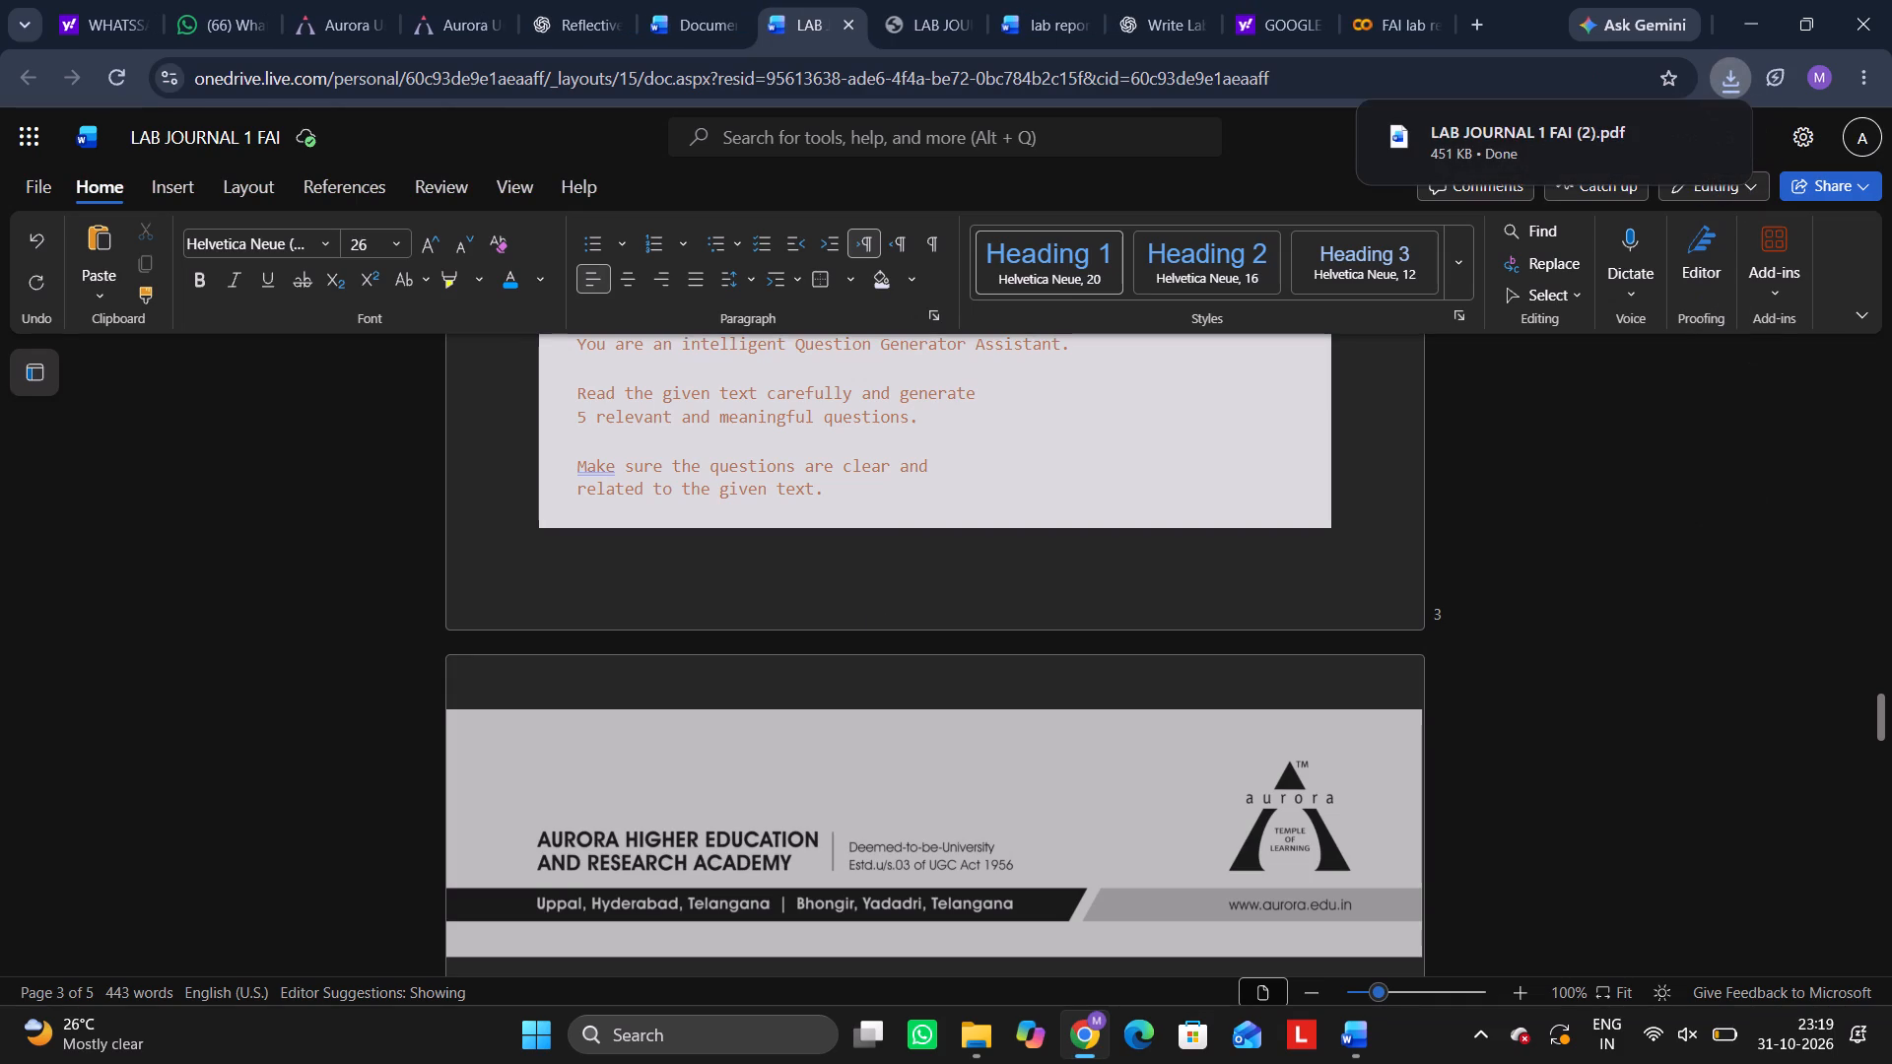
Open the newly downloaded PDF and check the layout of its pages through to the project description.
{"action": "left_click", "coordinate": [1510, 134]}
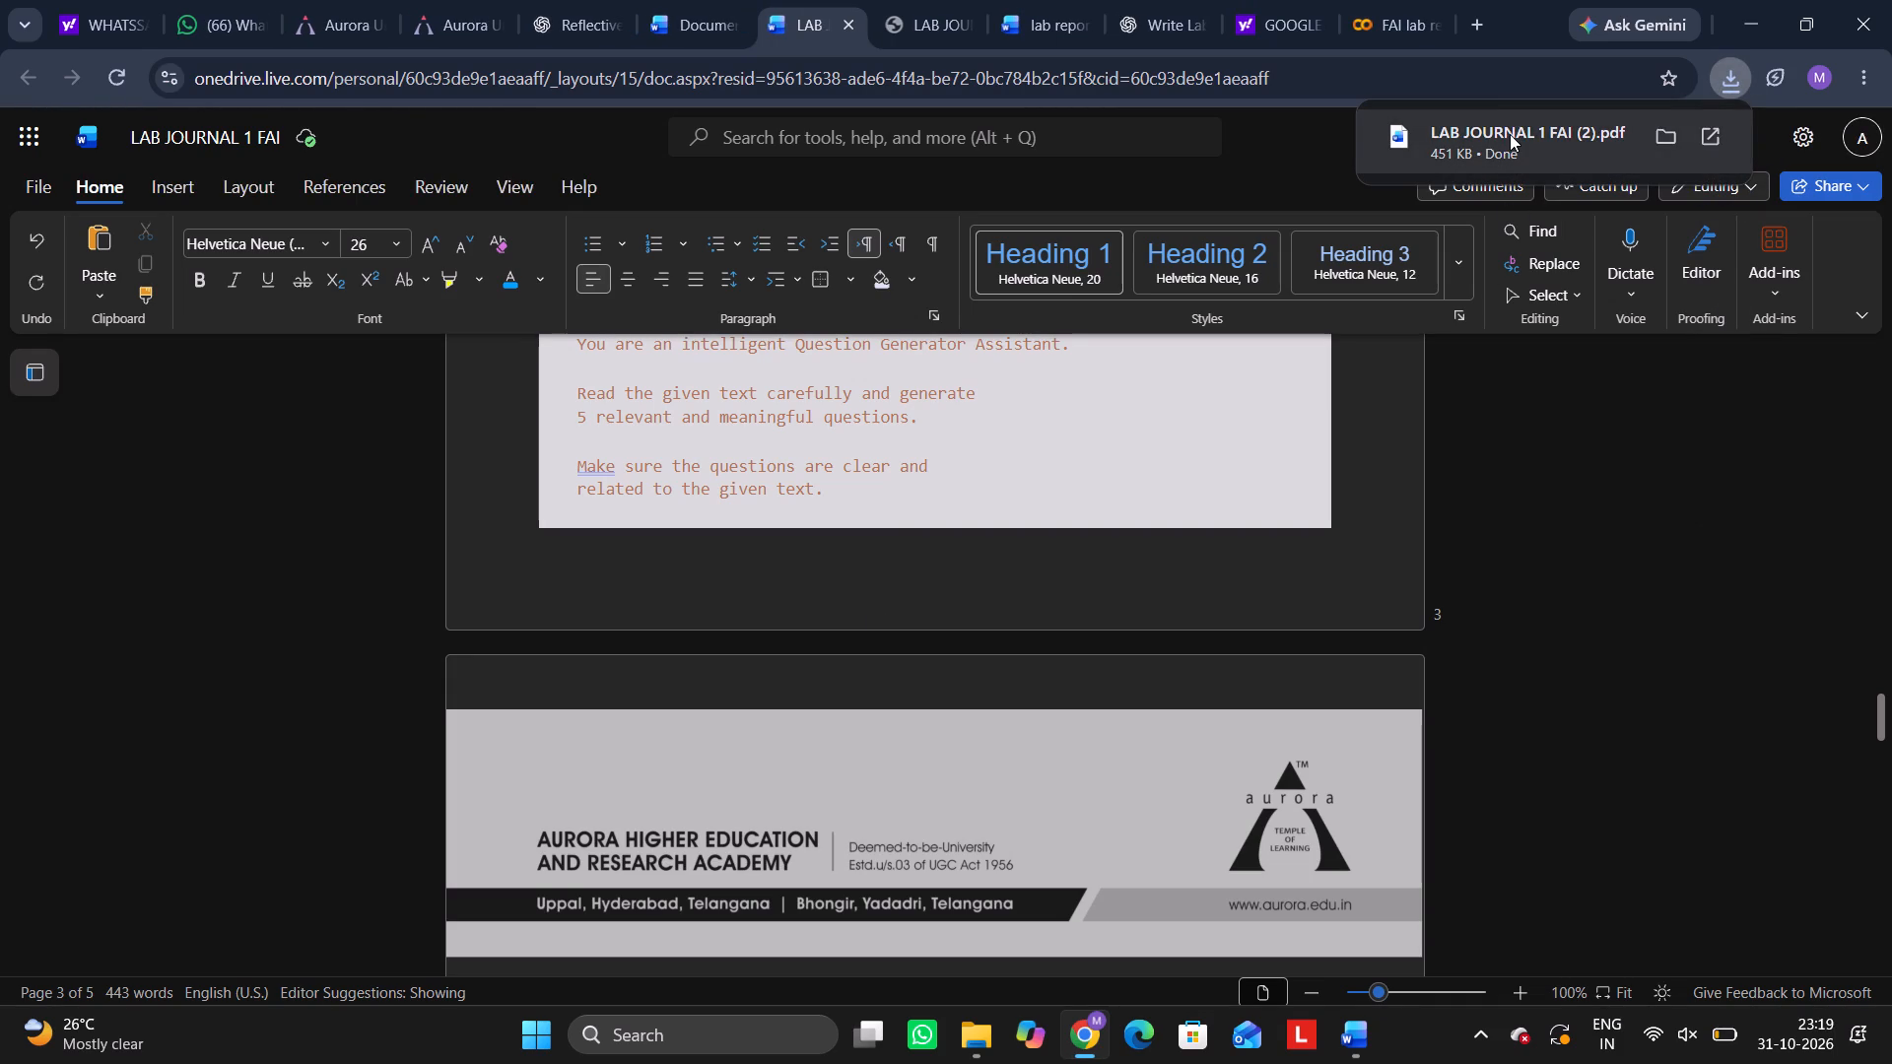
{"action": "scroll", "coordinate": [925, 573], "scroll_direction": "down", "scroll_amount": 3}
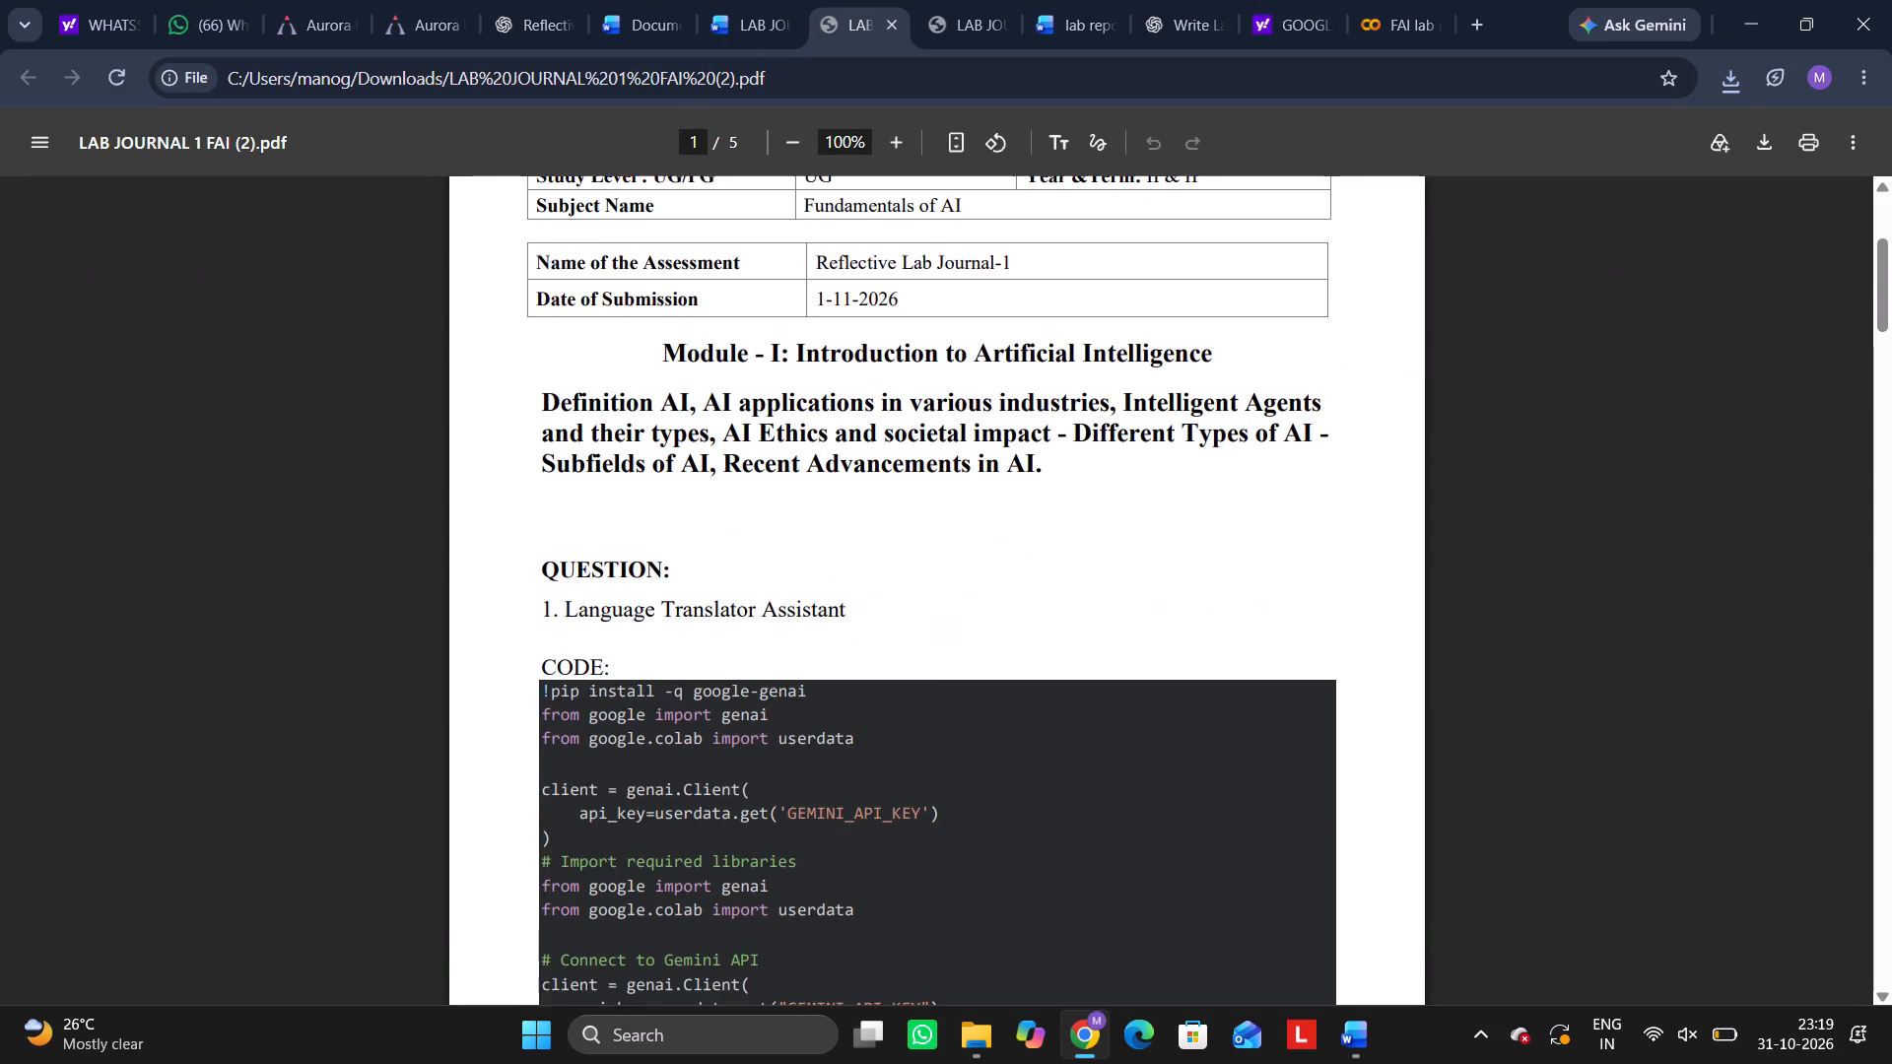
{"action": "scroll", "coordinate": [925, 573], "scroll_direction": "down", "scroll_amount": 9}
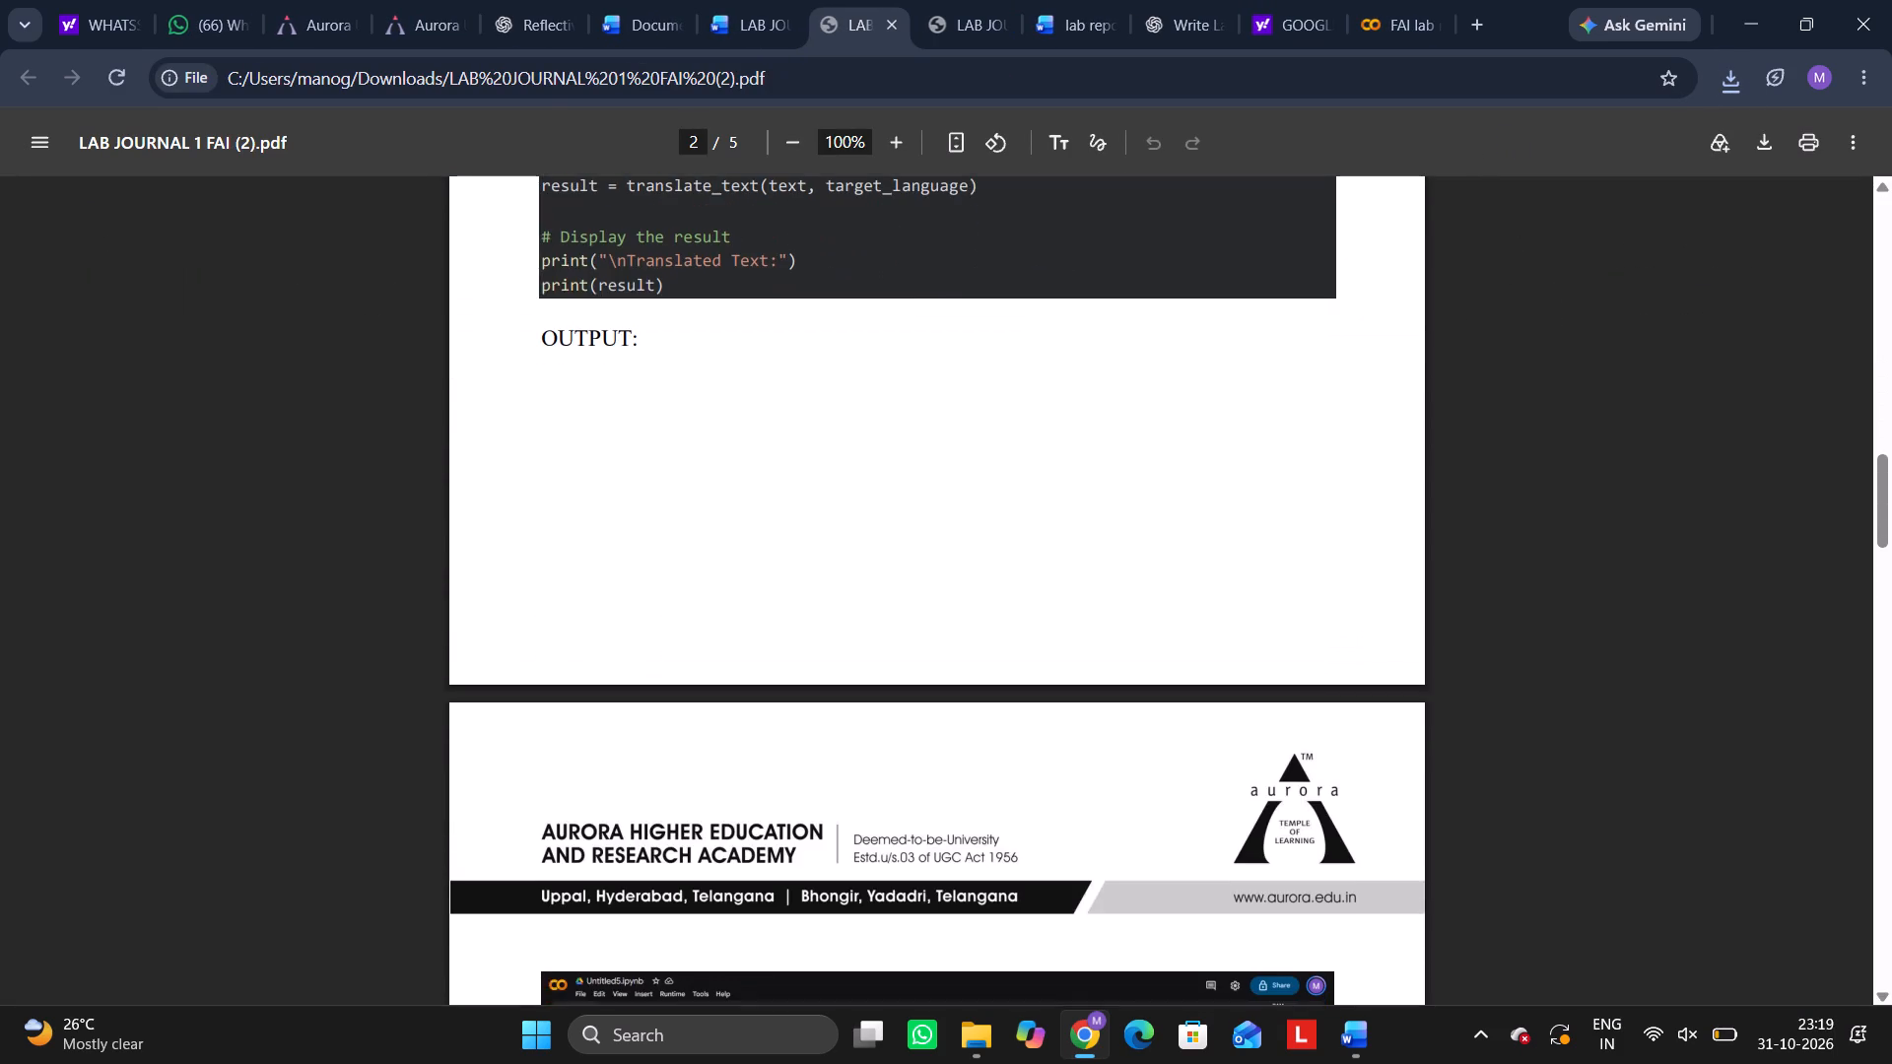
{"action": "scroll", "coordinate": [925, 573], "scroll_direction": "down", "scroll_amount": 6}
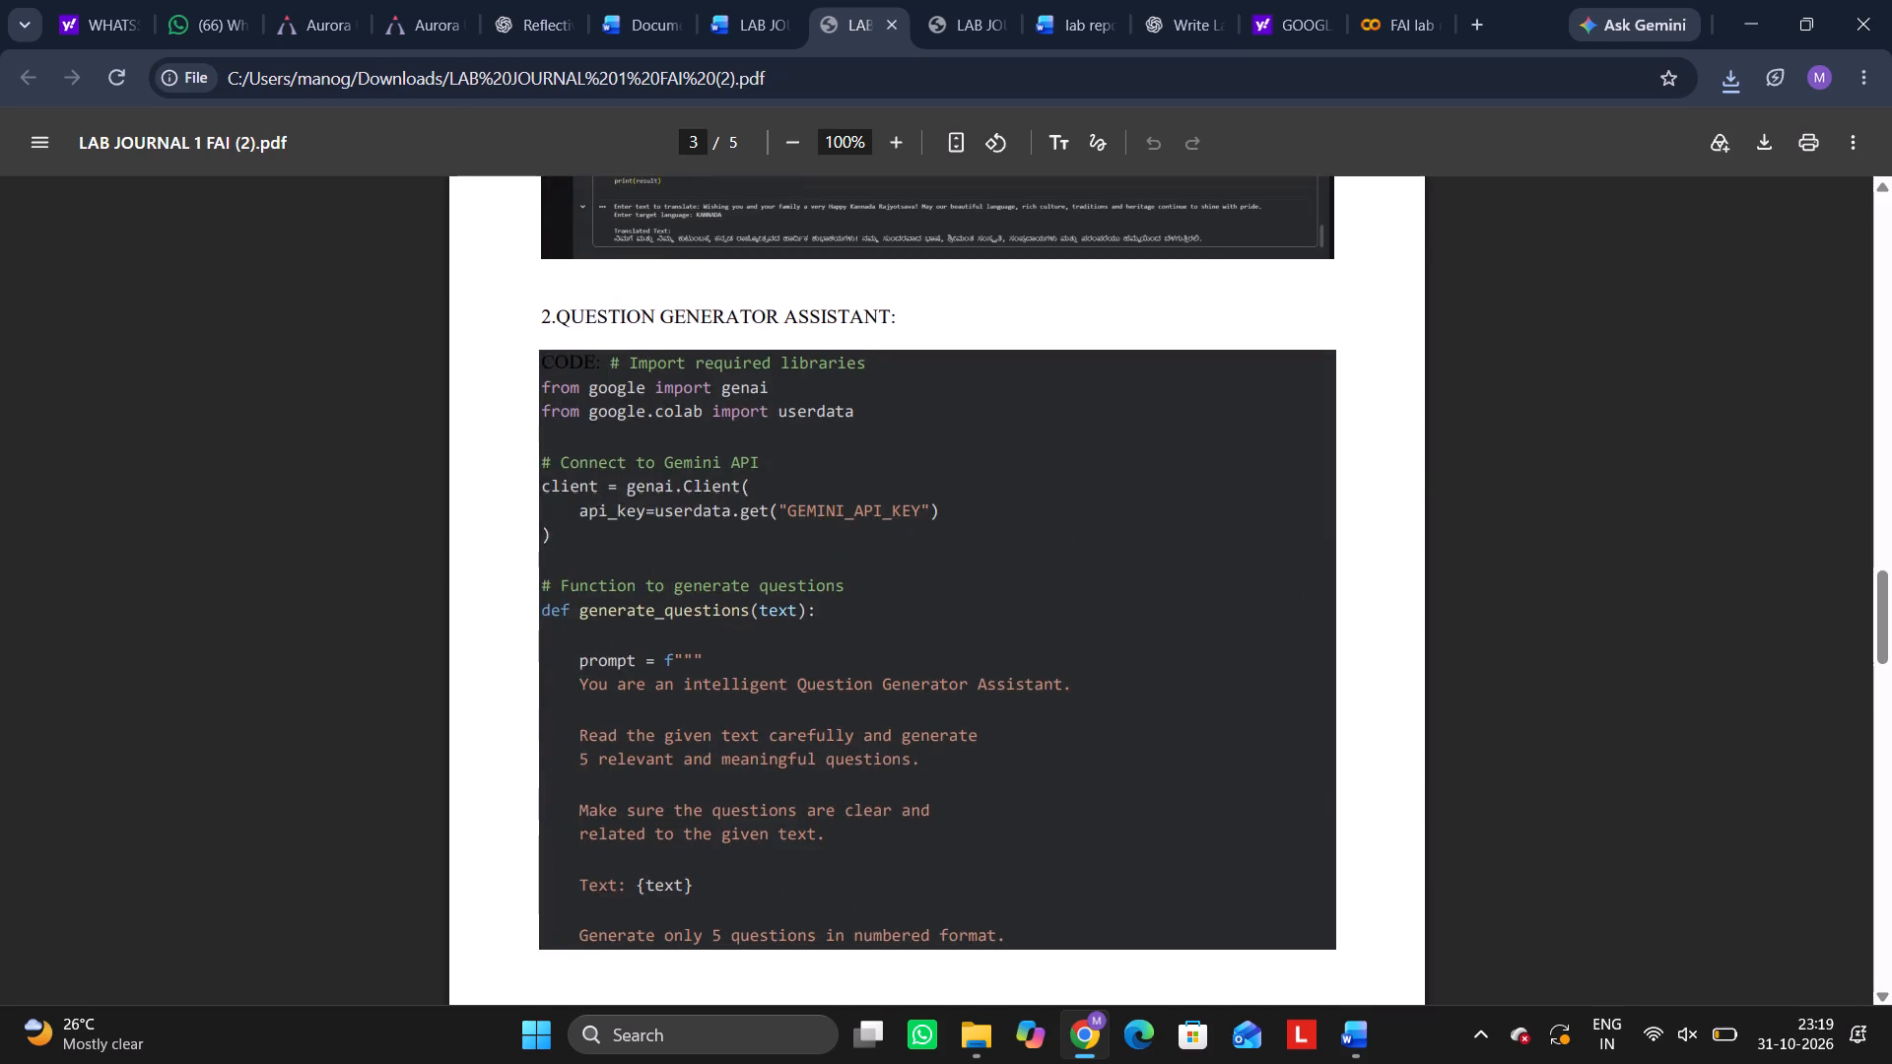
{"action": "scroll", "coordinate": [925, 573], "scroll_direction": "down", "scroll_amount": 8}
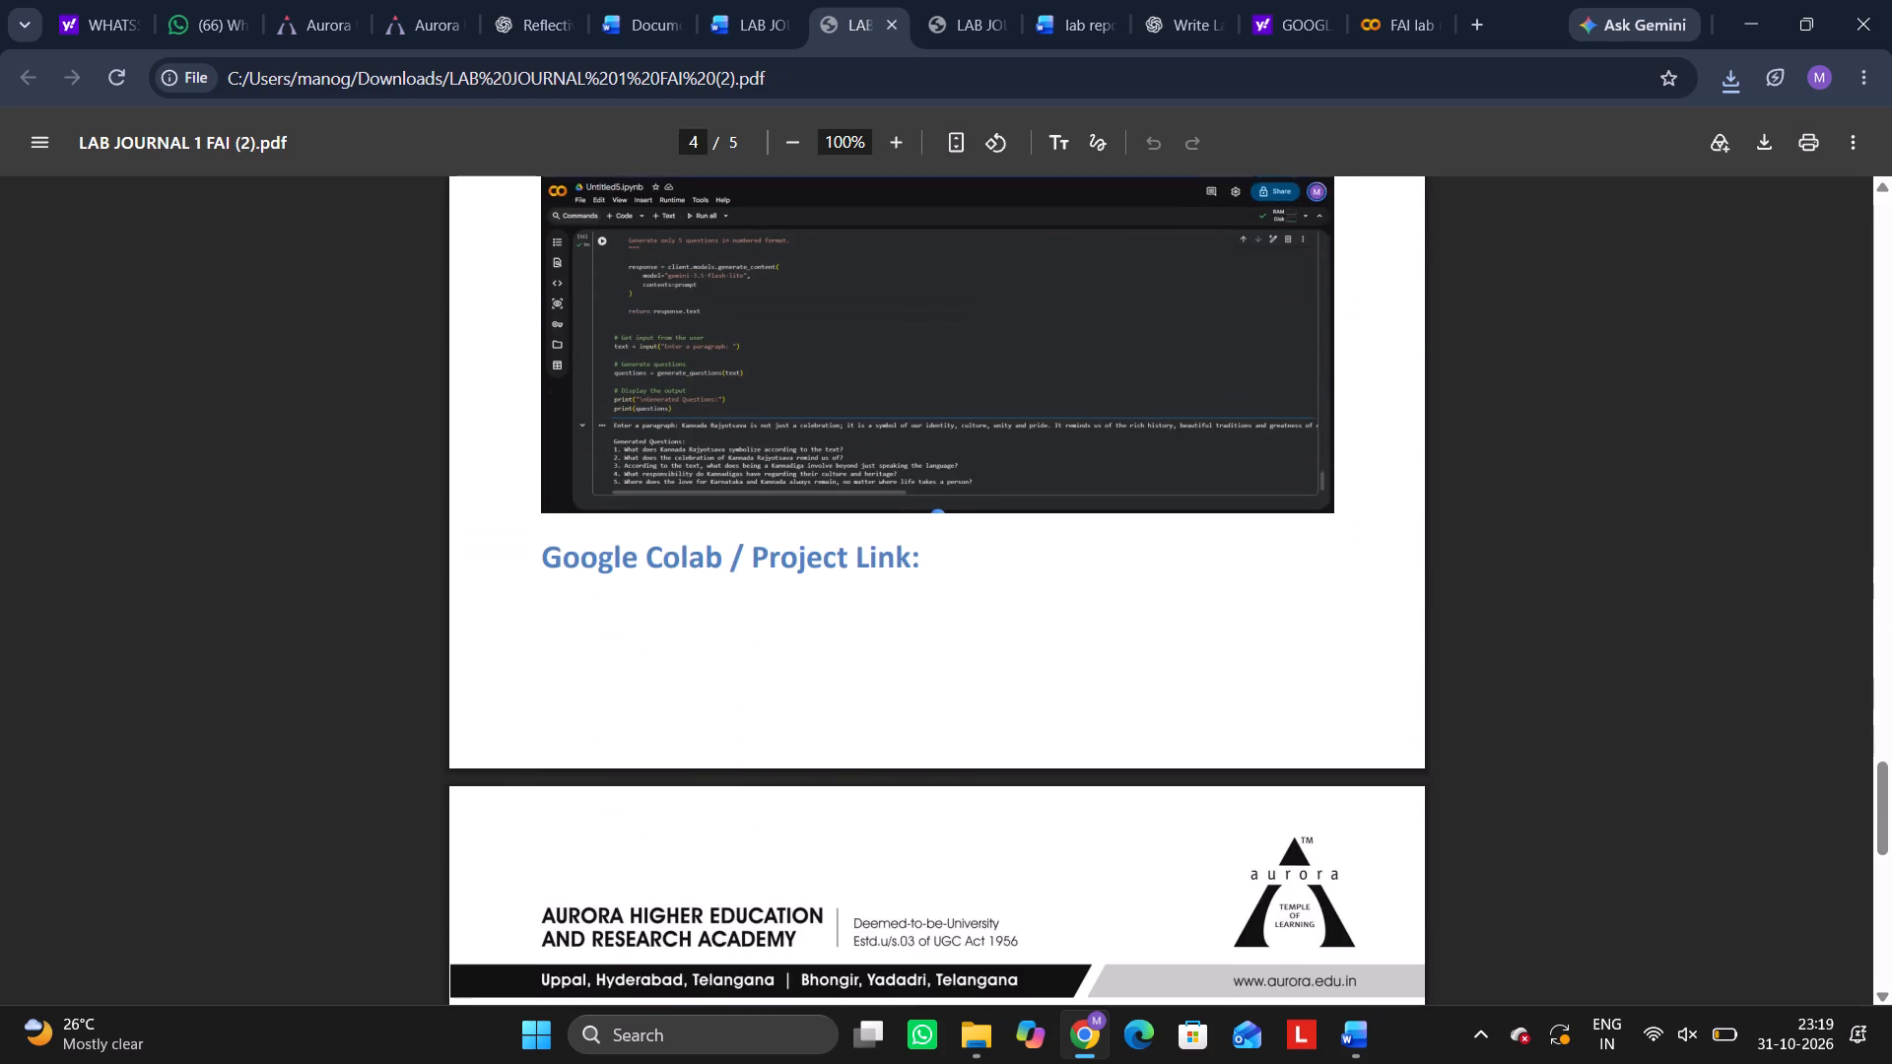
{"action": "scroll", "coordinate": [925, 573], "scroll_direction": "down", "scroll_amount": 5}
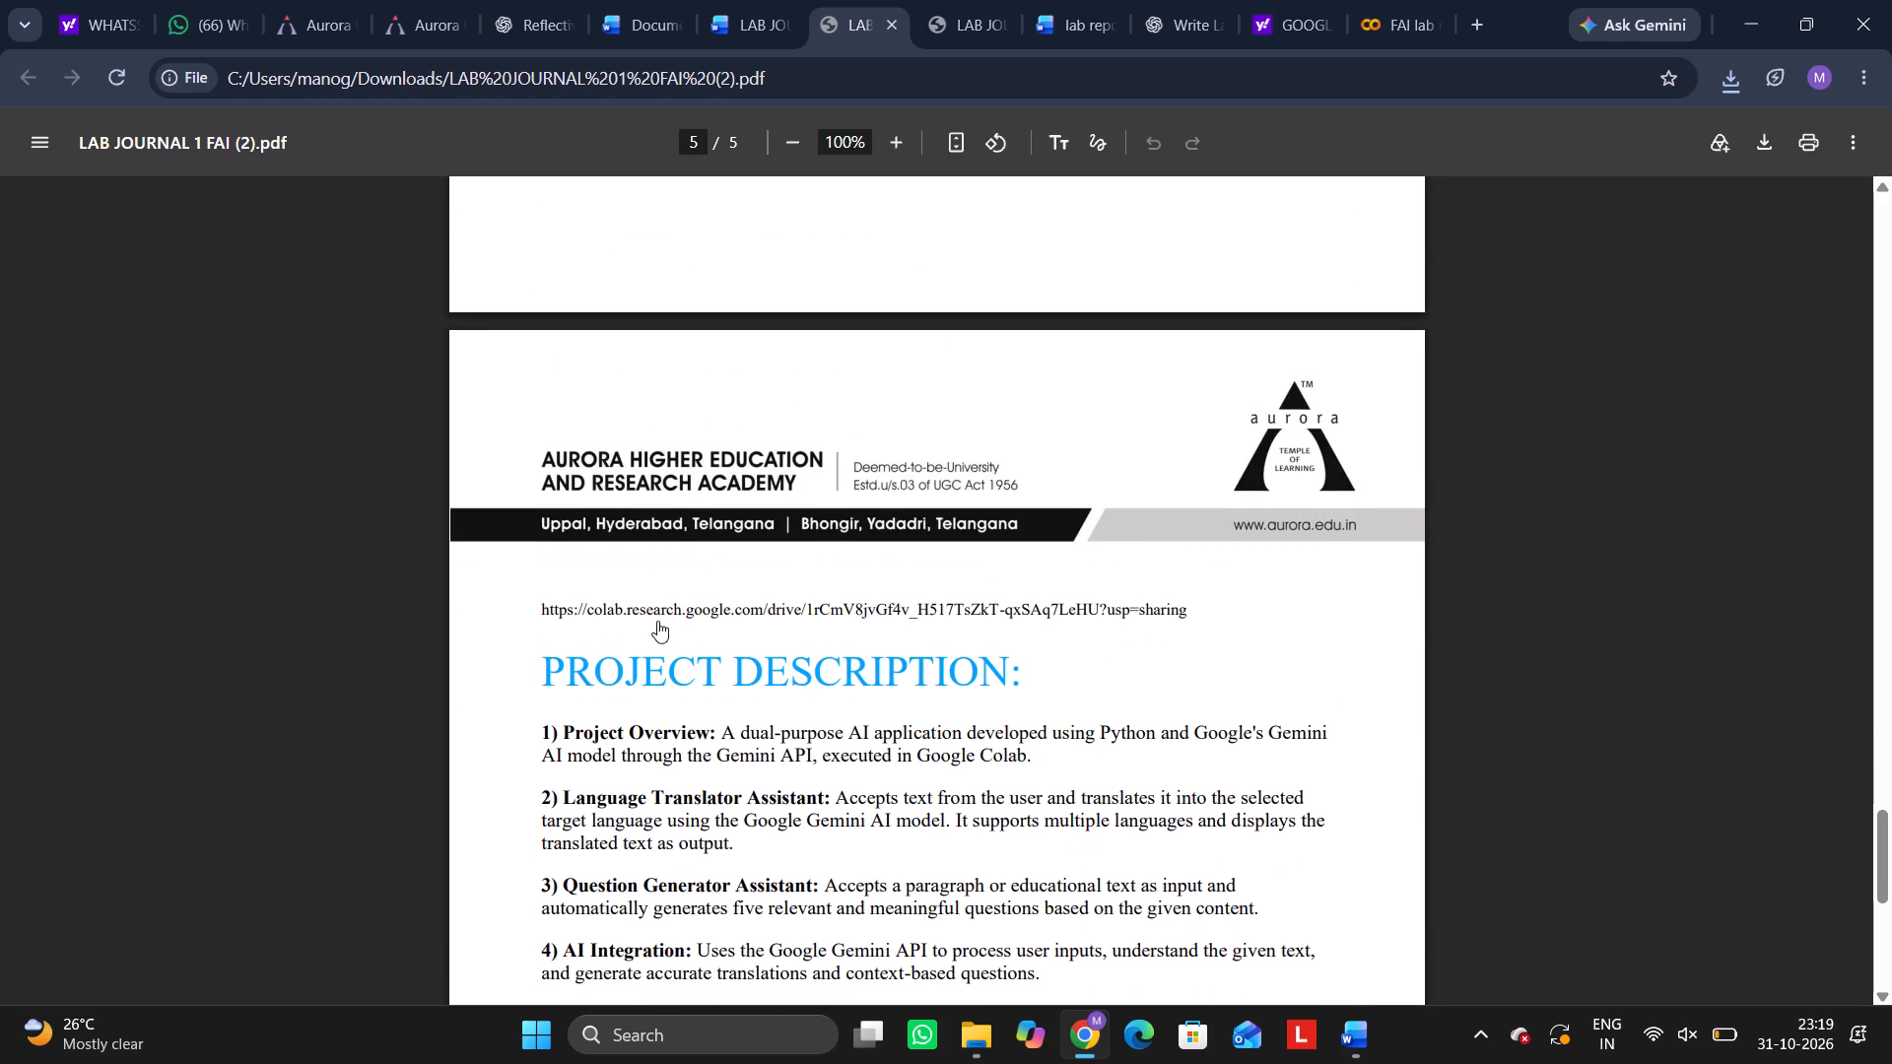
Follow the Colab share link in the PDF to check the notebook, and return to the lab journal document.
{"action": "left_click", "coordinate": [657, 613]}
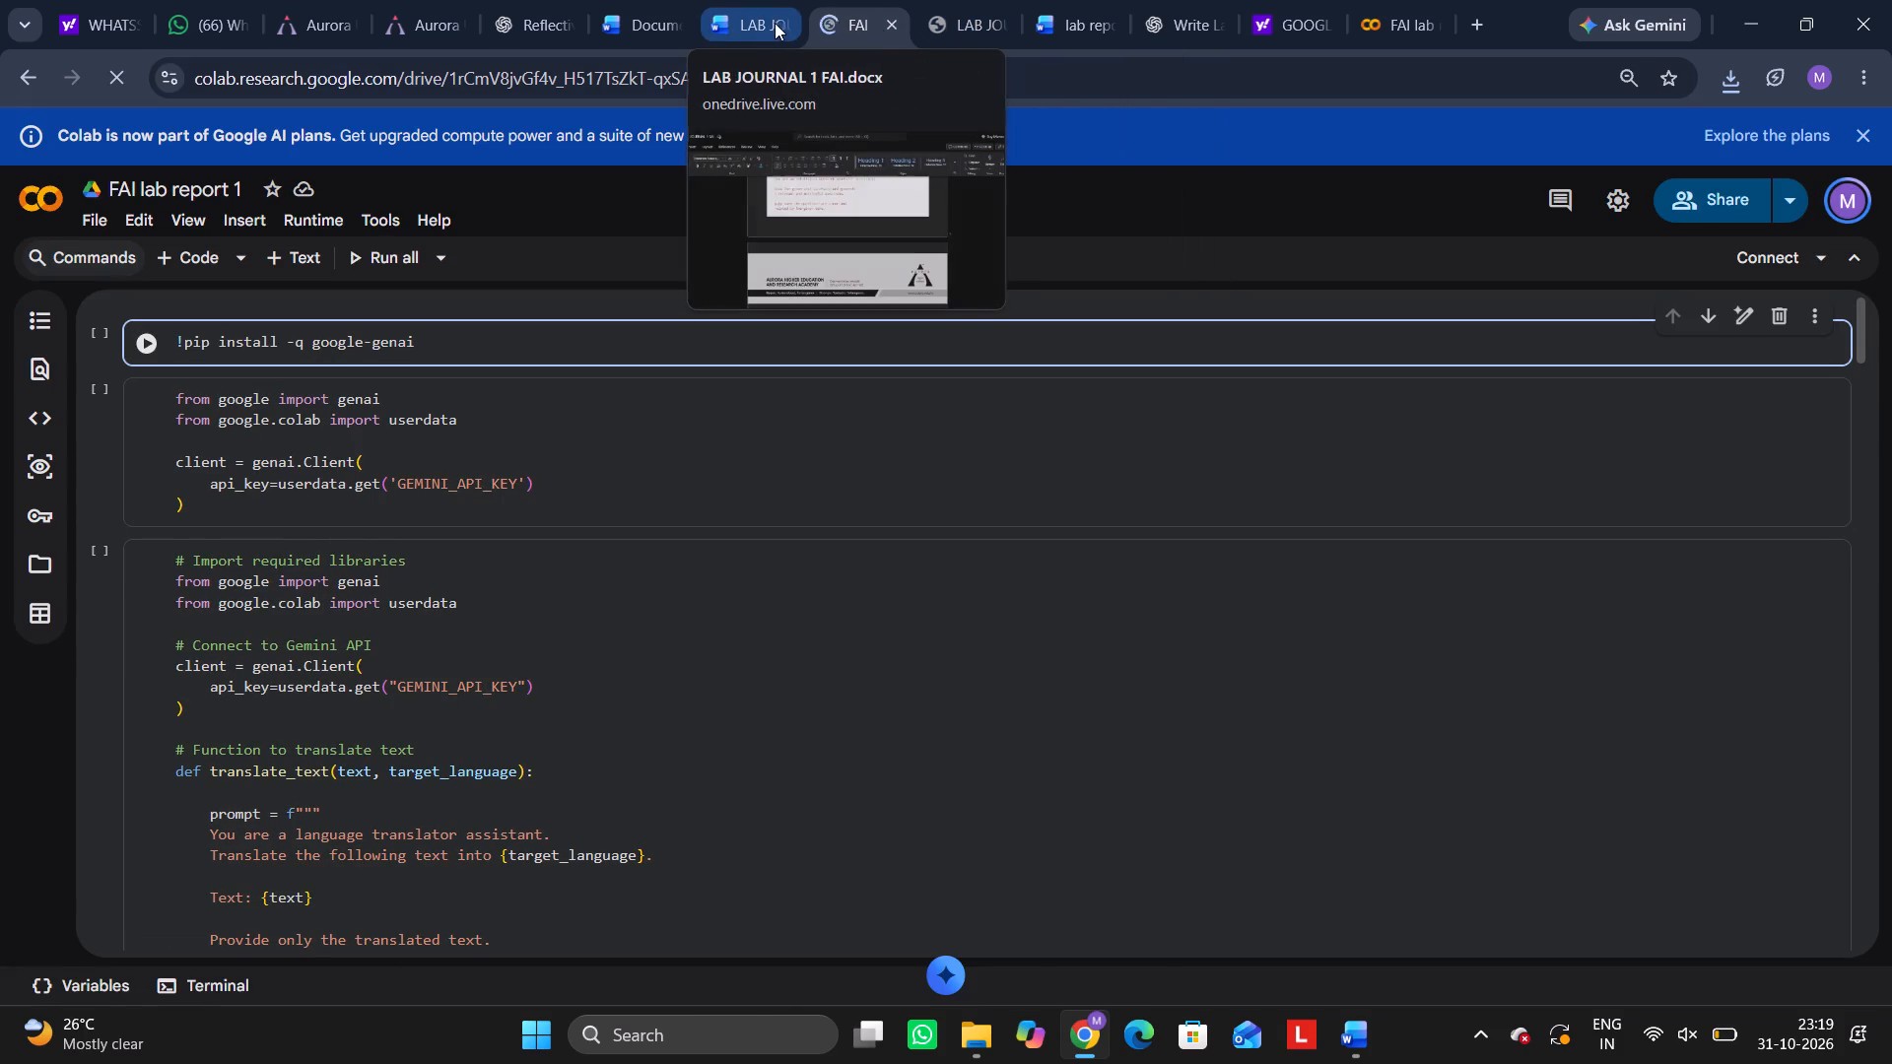
{"action": "left_click", "coordinate": [769, 23]}
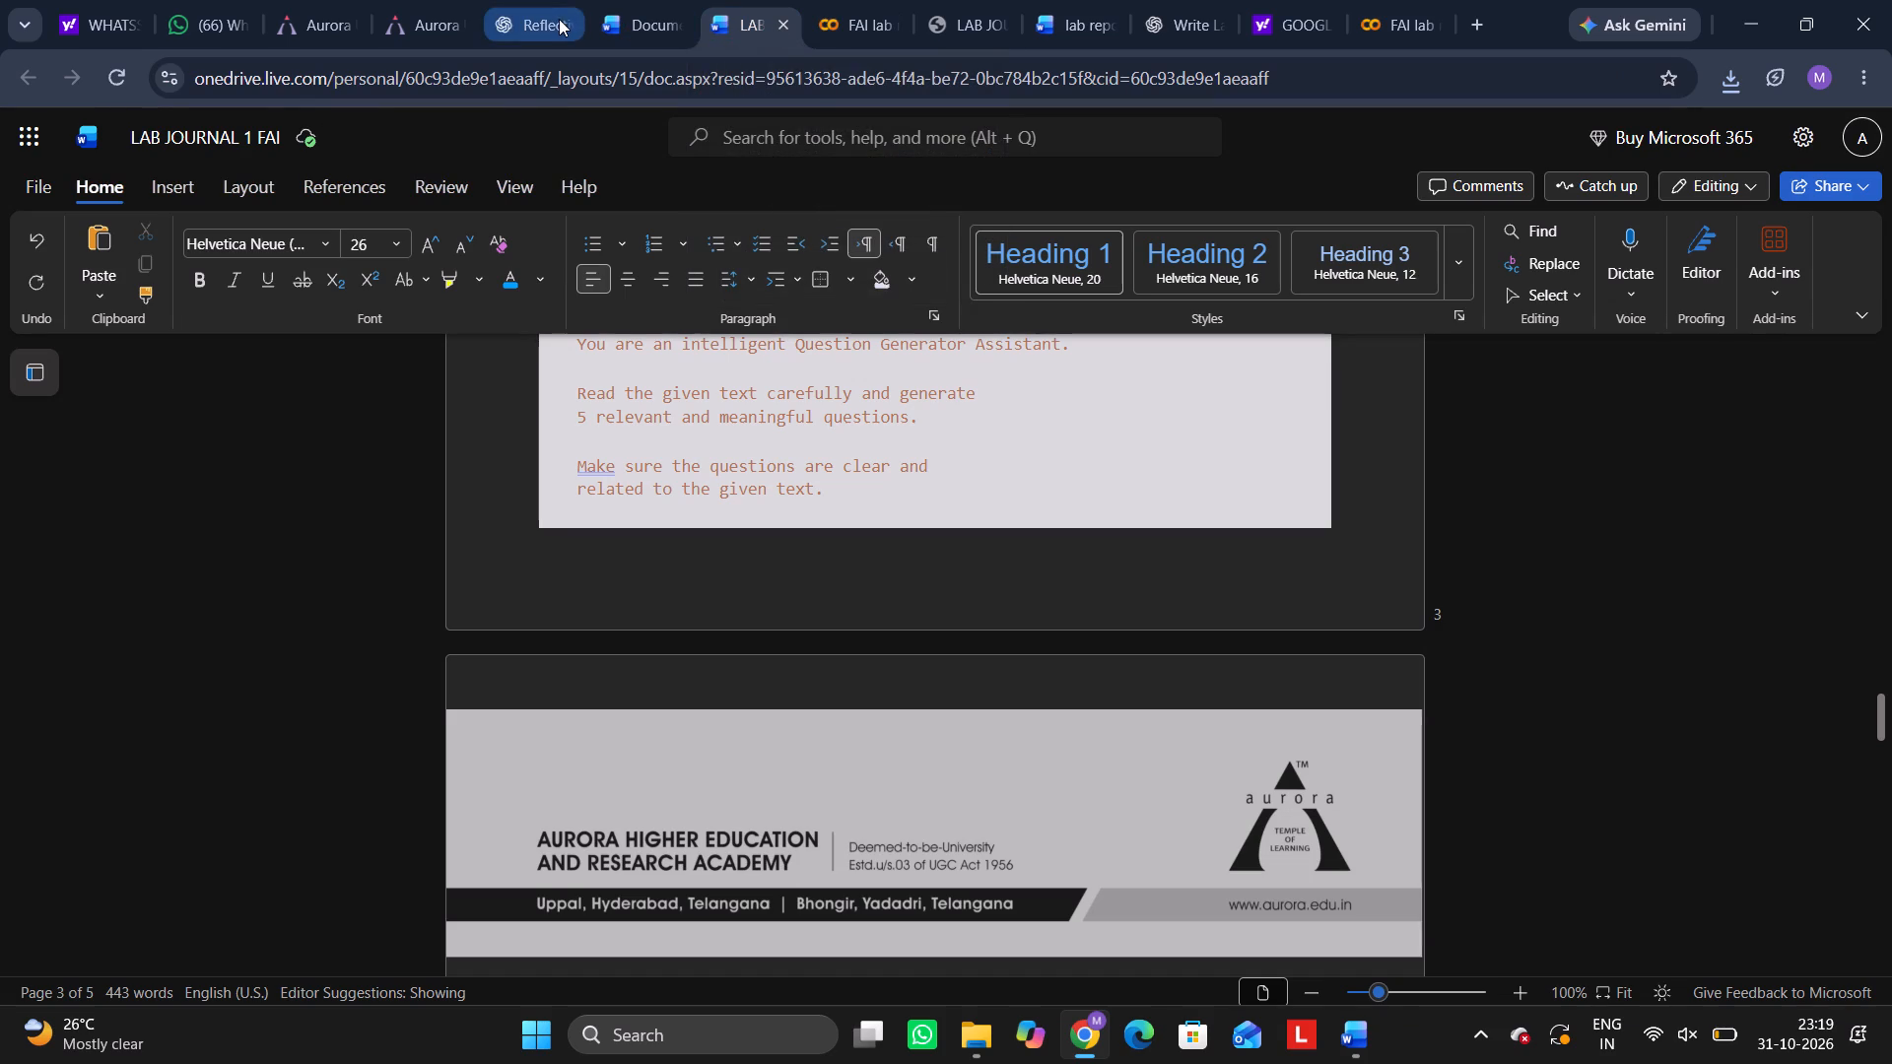
{"action": "left_click", "coordinate": [559, 19]}
{"action": "scroll", "coordinate": [765, 549], "scroll_direction": "down", "scroll_amount": 2}
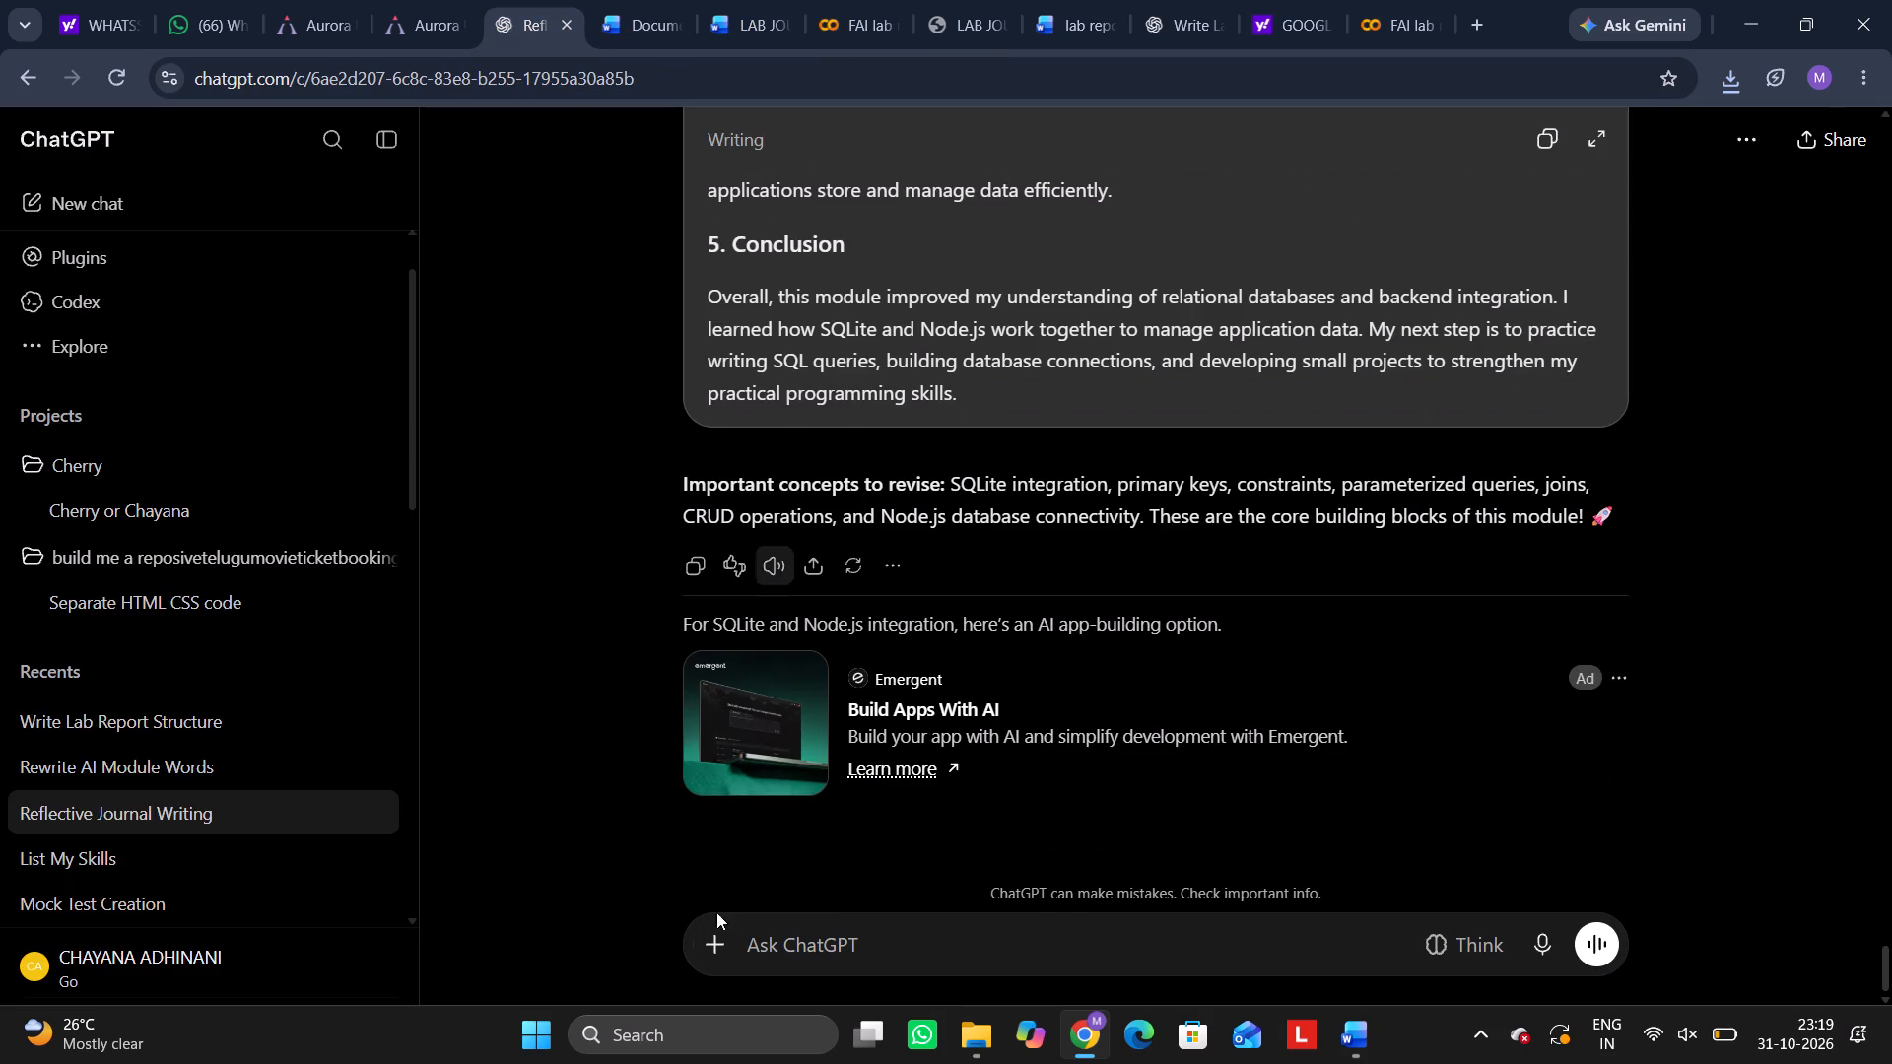
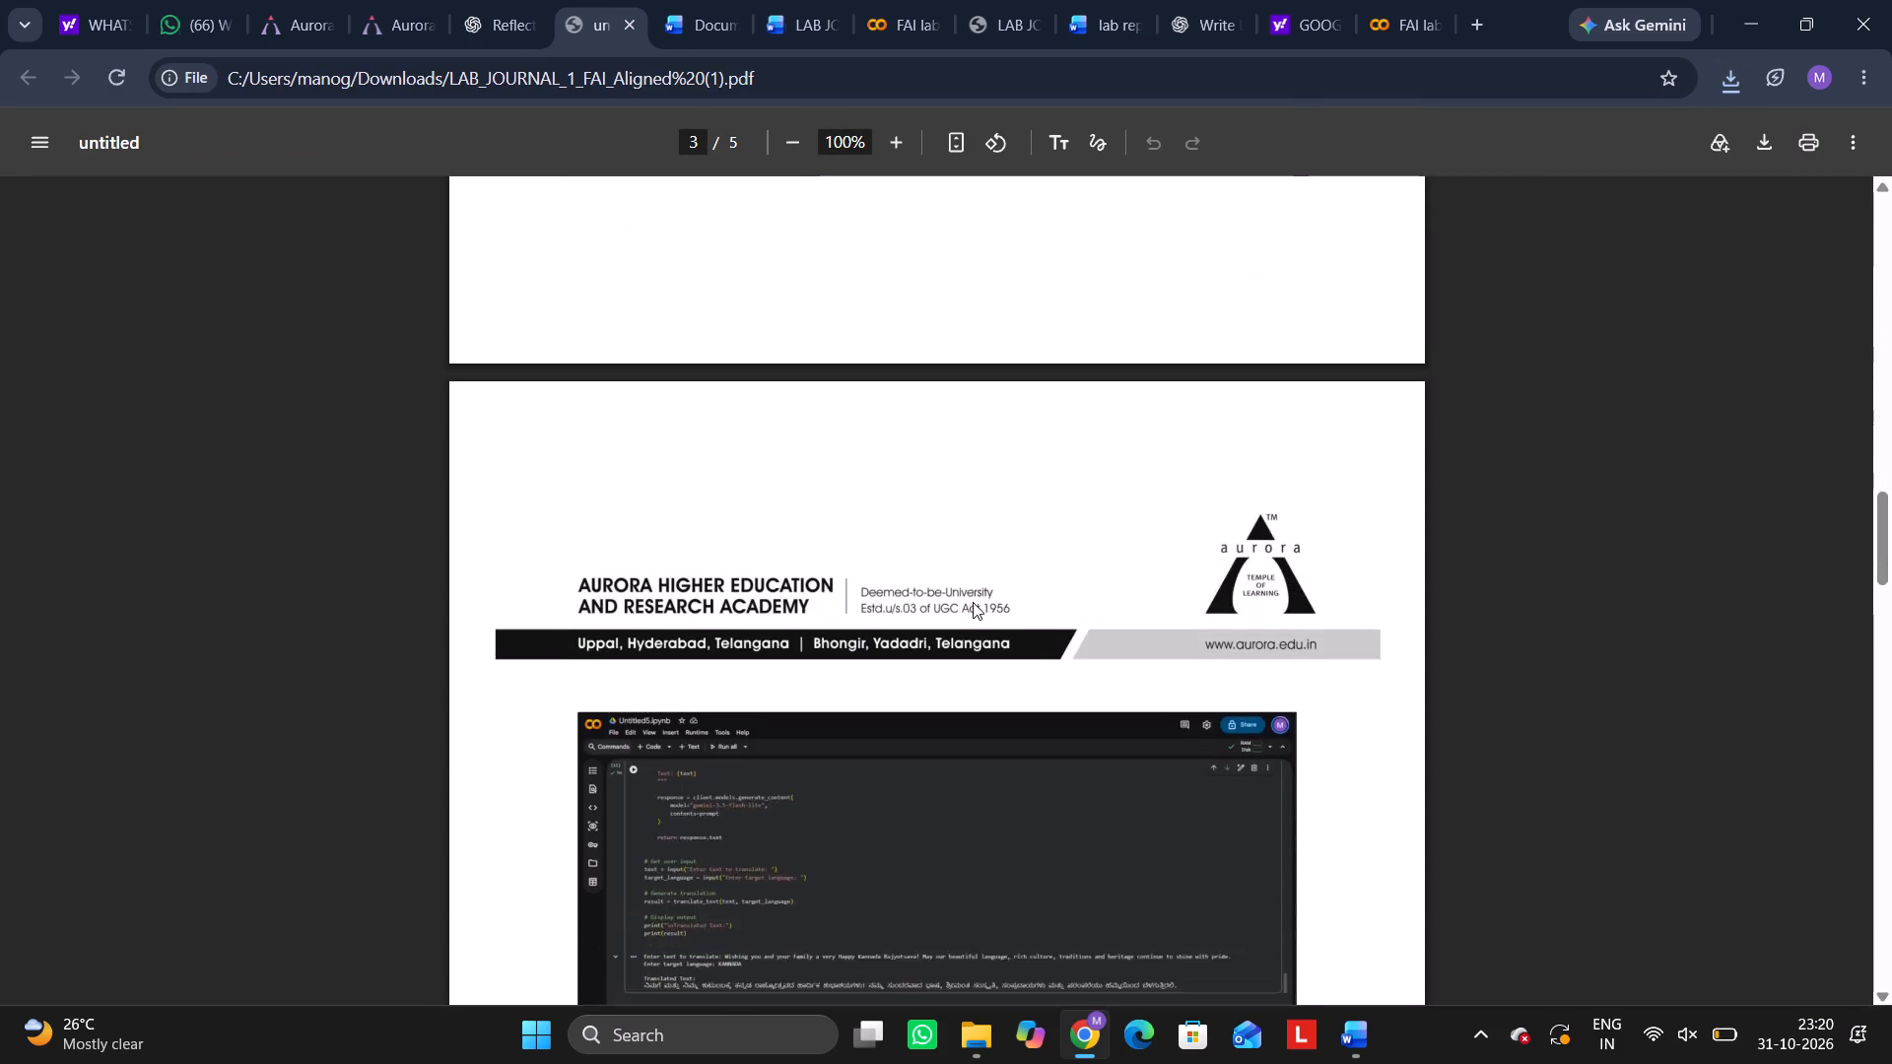
{"action": "scroll", "coordinate": [973, 602], "scroll_direction": "down", "scroll_amount": 4}
{"action": "scroll", "coordinate": [973, 602], "scroll_direction": "up", "scroll_amount": 1}
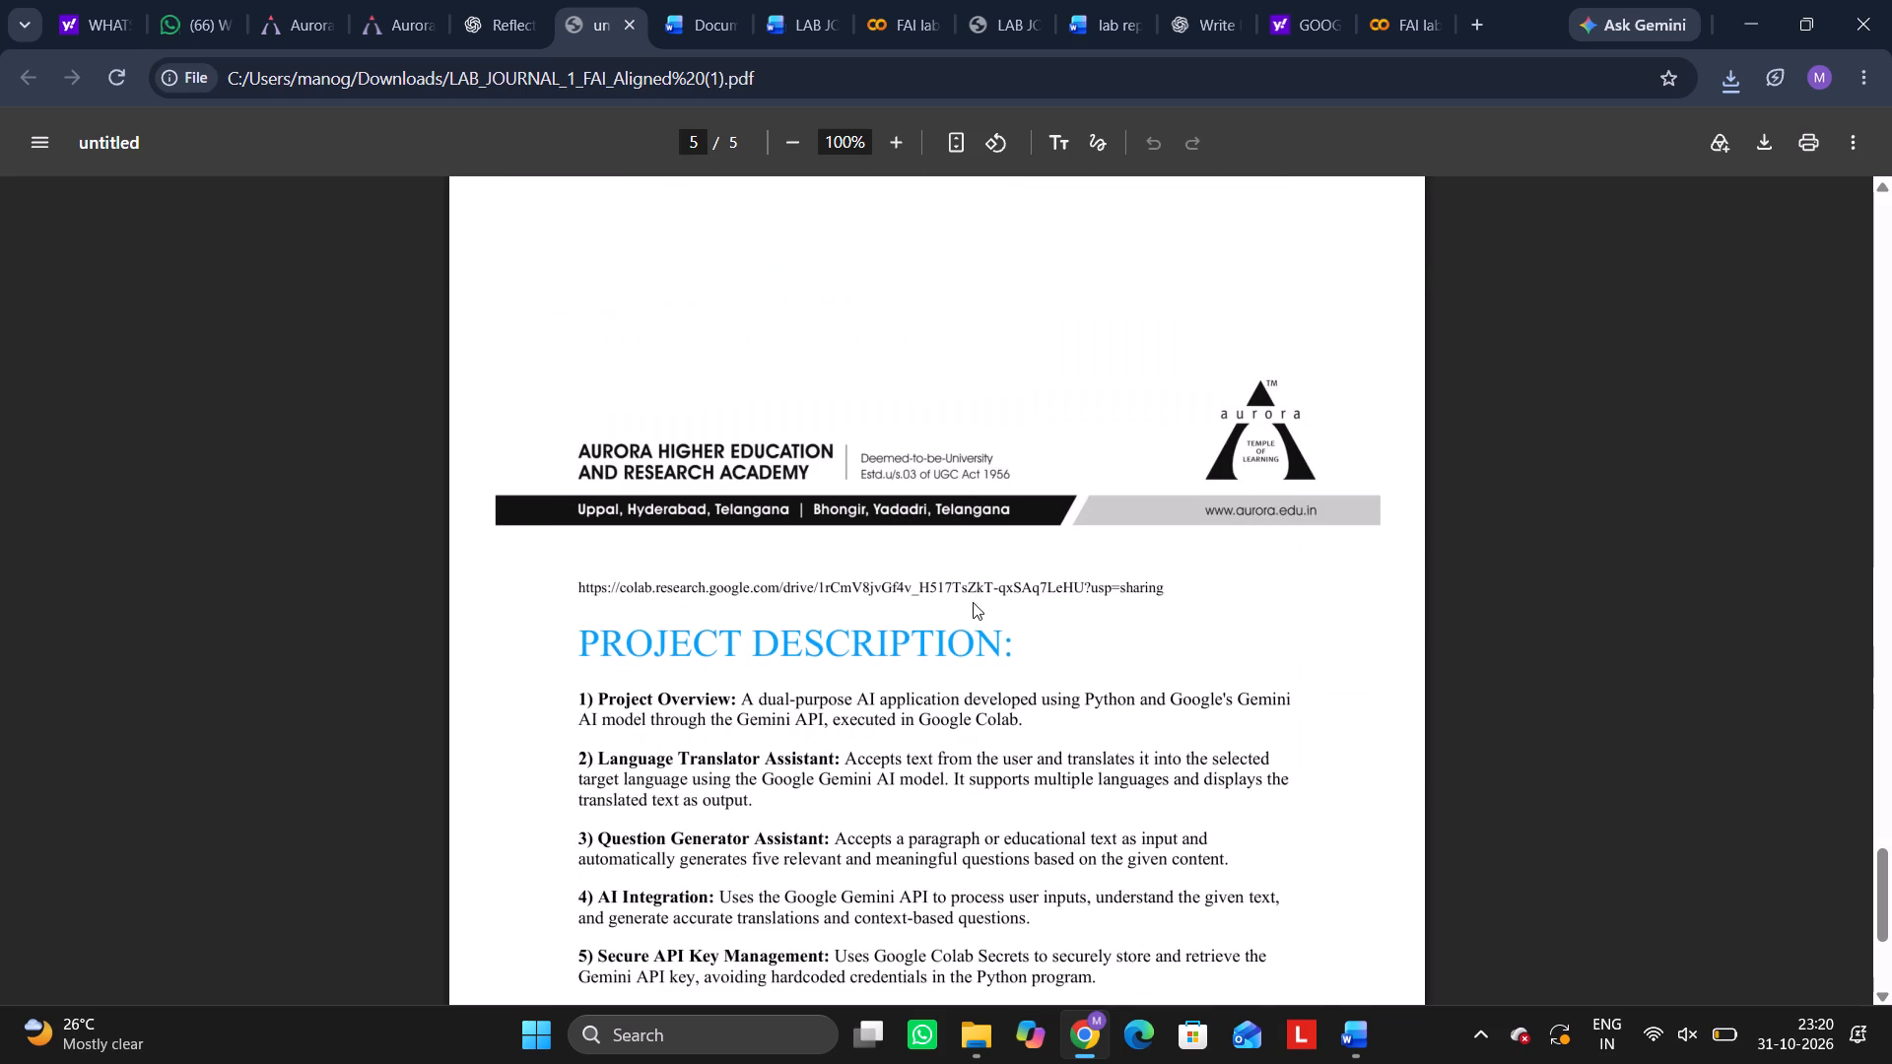
{"action": "scroll", "coordinate": [973, 602], "scroll_direction": "up", "scroll_amount": 2}
{"action": "scroll", "coordinate": [973, 602], "scroll_direction": "down", "scroll_amount": 1}
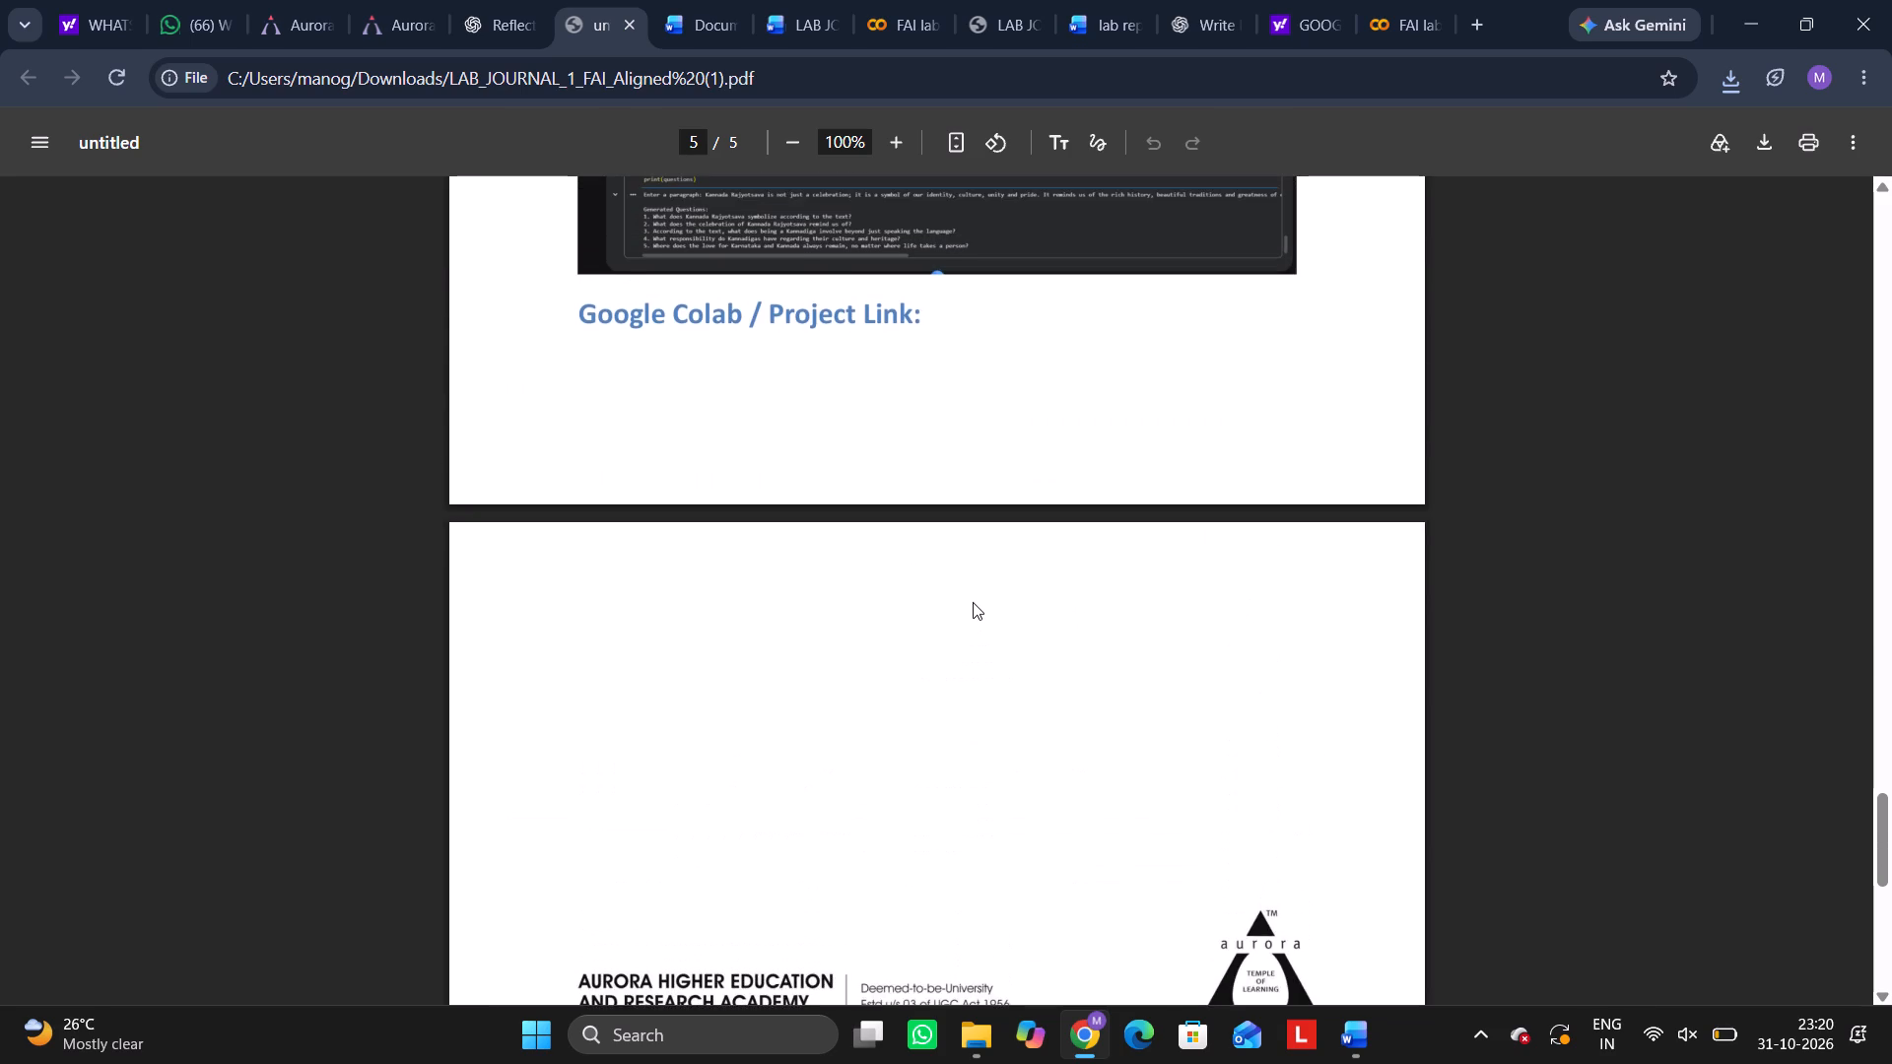
{"action": "scroll", "coordinate": [973, 602], "scroll_direction": "down", "scroll_amount": 2}
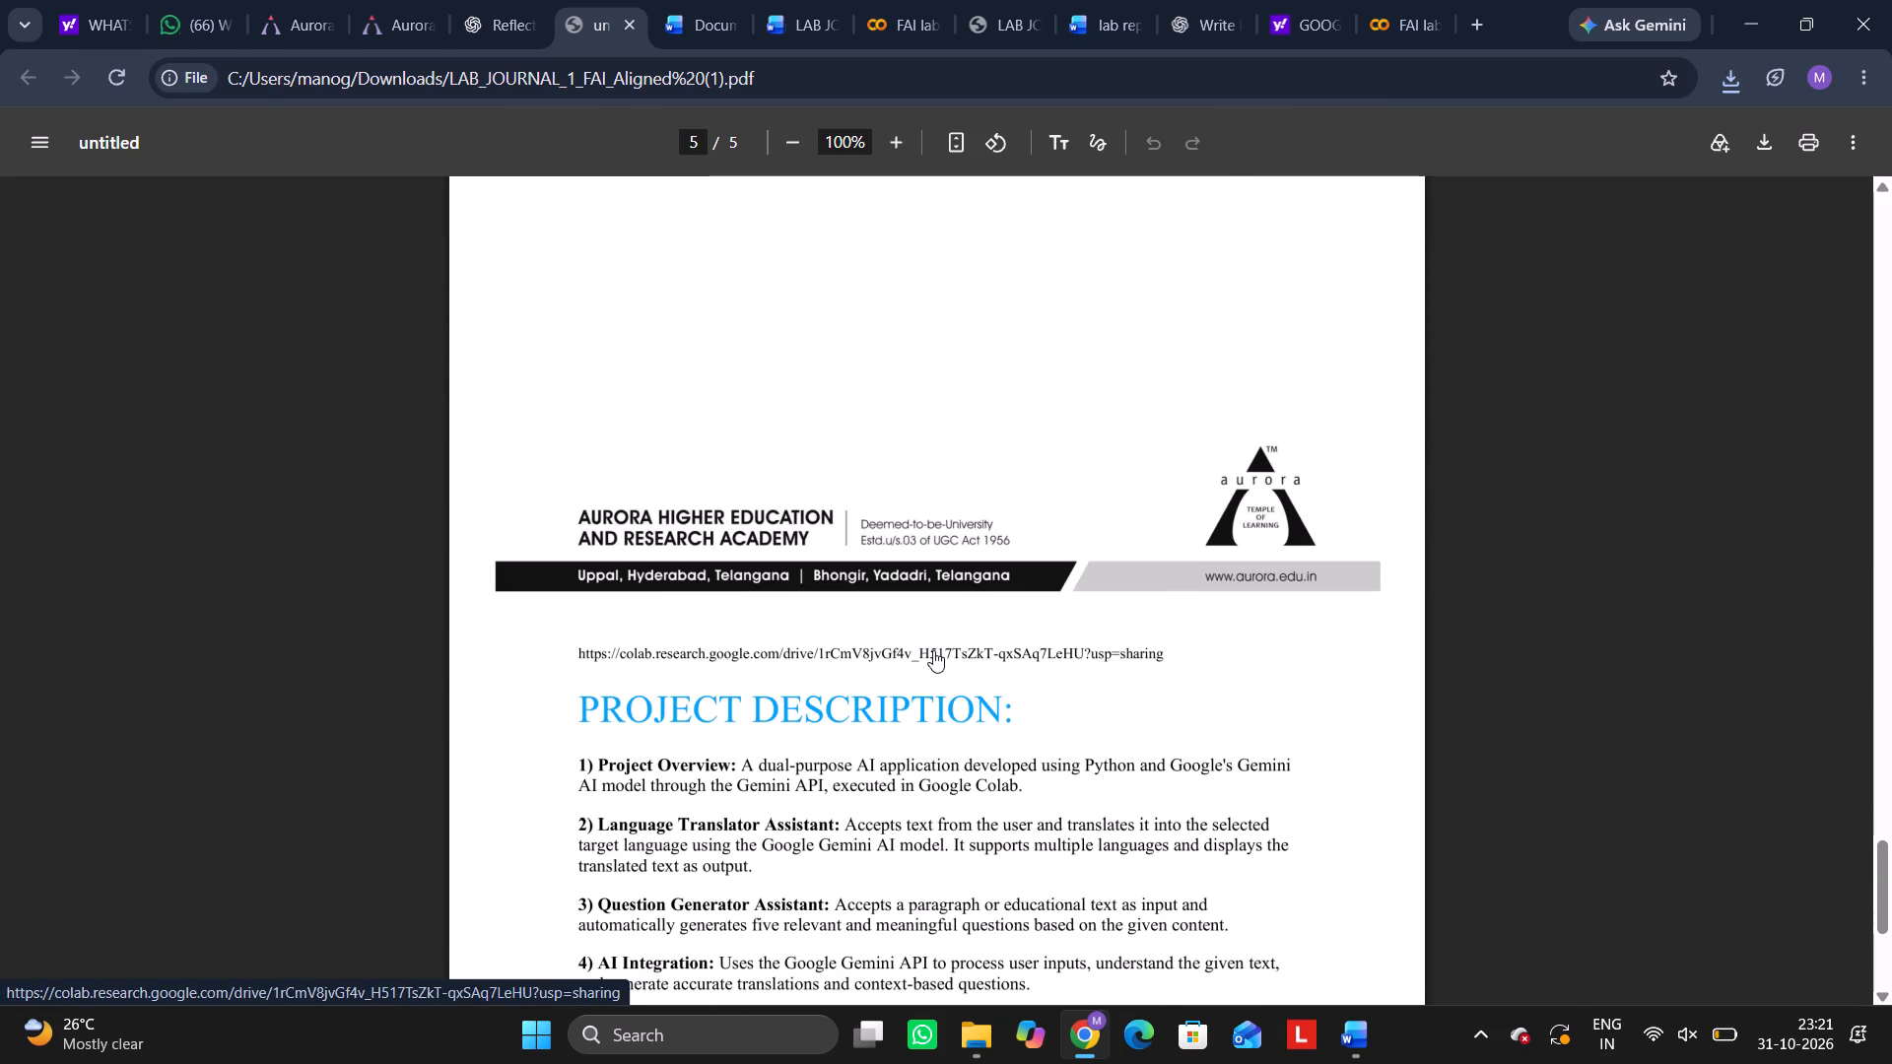
{"action": "scroll", "coordinate": [933, 650], "scroll_direction": "down", "scroll_amount": 5}
{"action": "scroll", "coordinate": [933, 650], "scroll_direction": "up", "scroll_amount": 17}
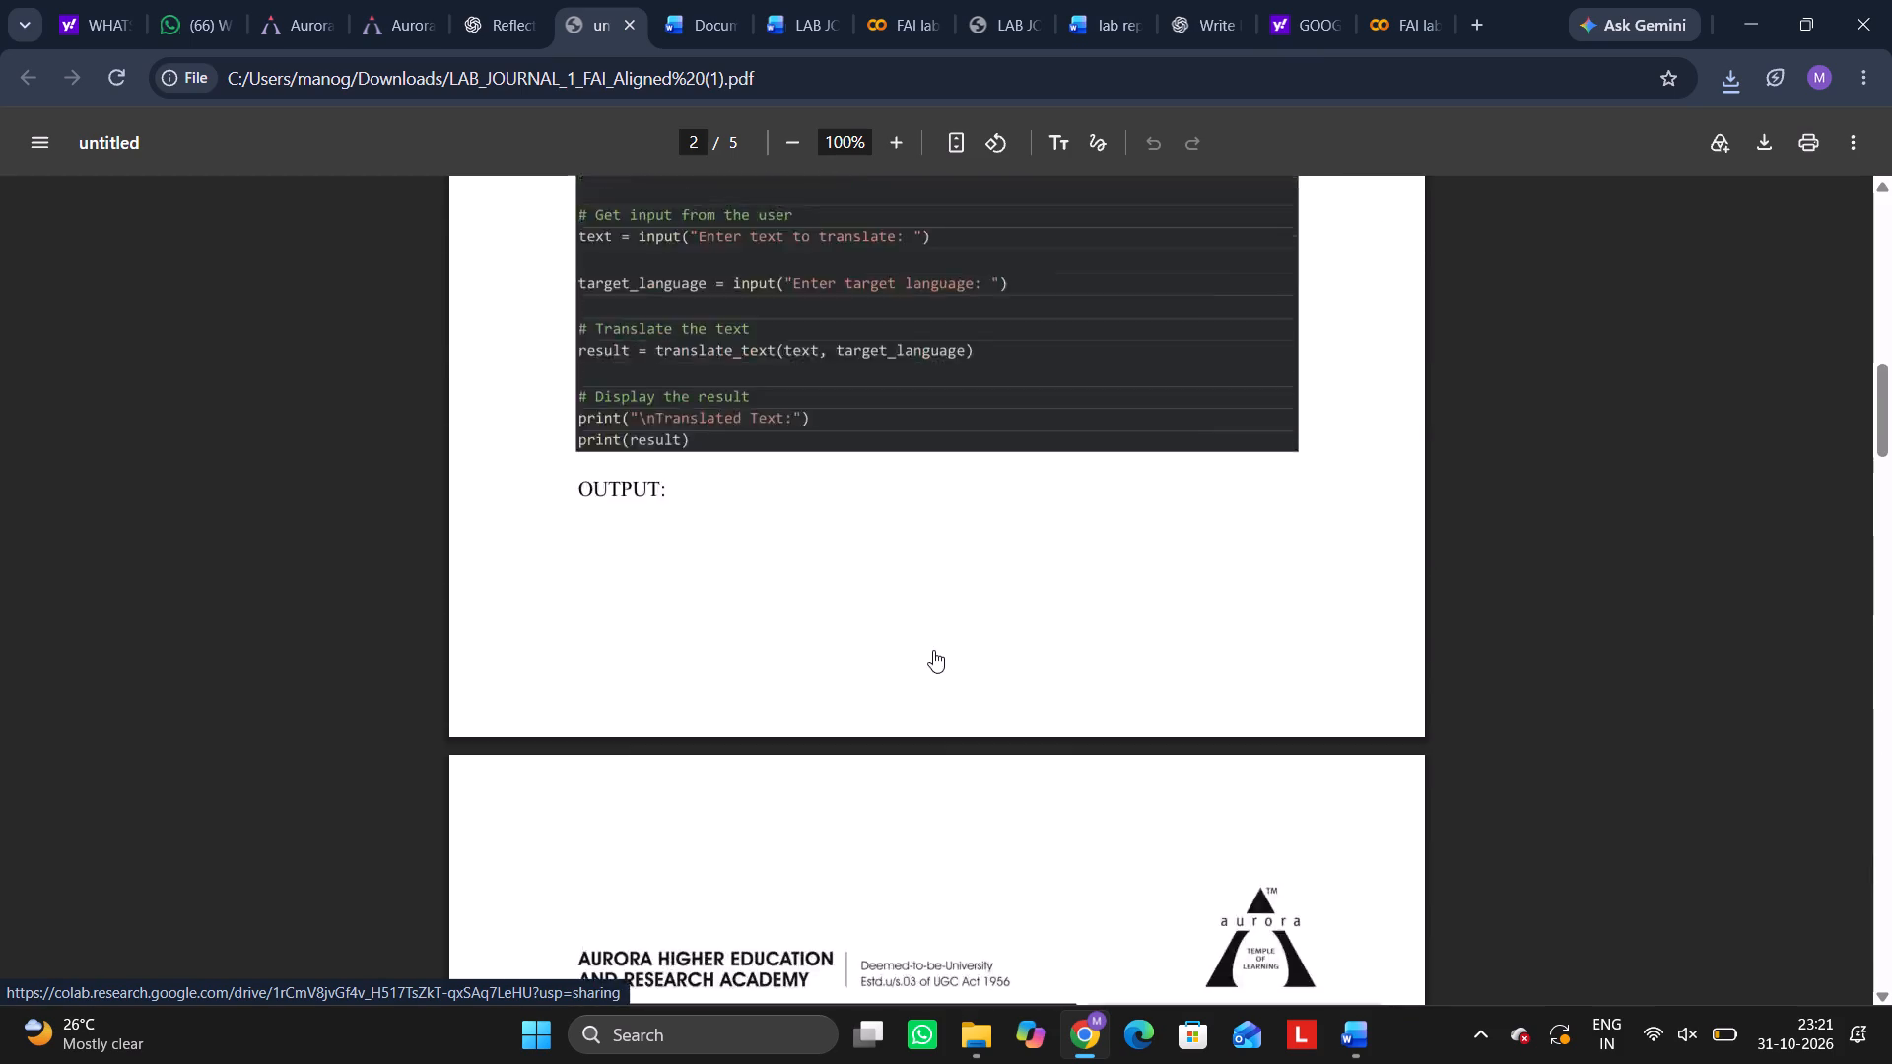
Recheck the aligned lab journal PDF from the student details table through the code pages to the project description.
{"action": "scroll", "coordinate": [933, 650], "scroll_direction": "up", "scroll_amount": 8}
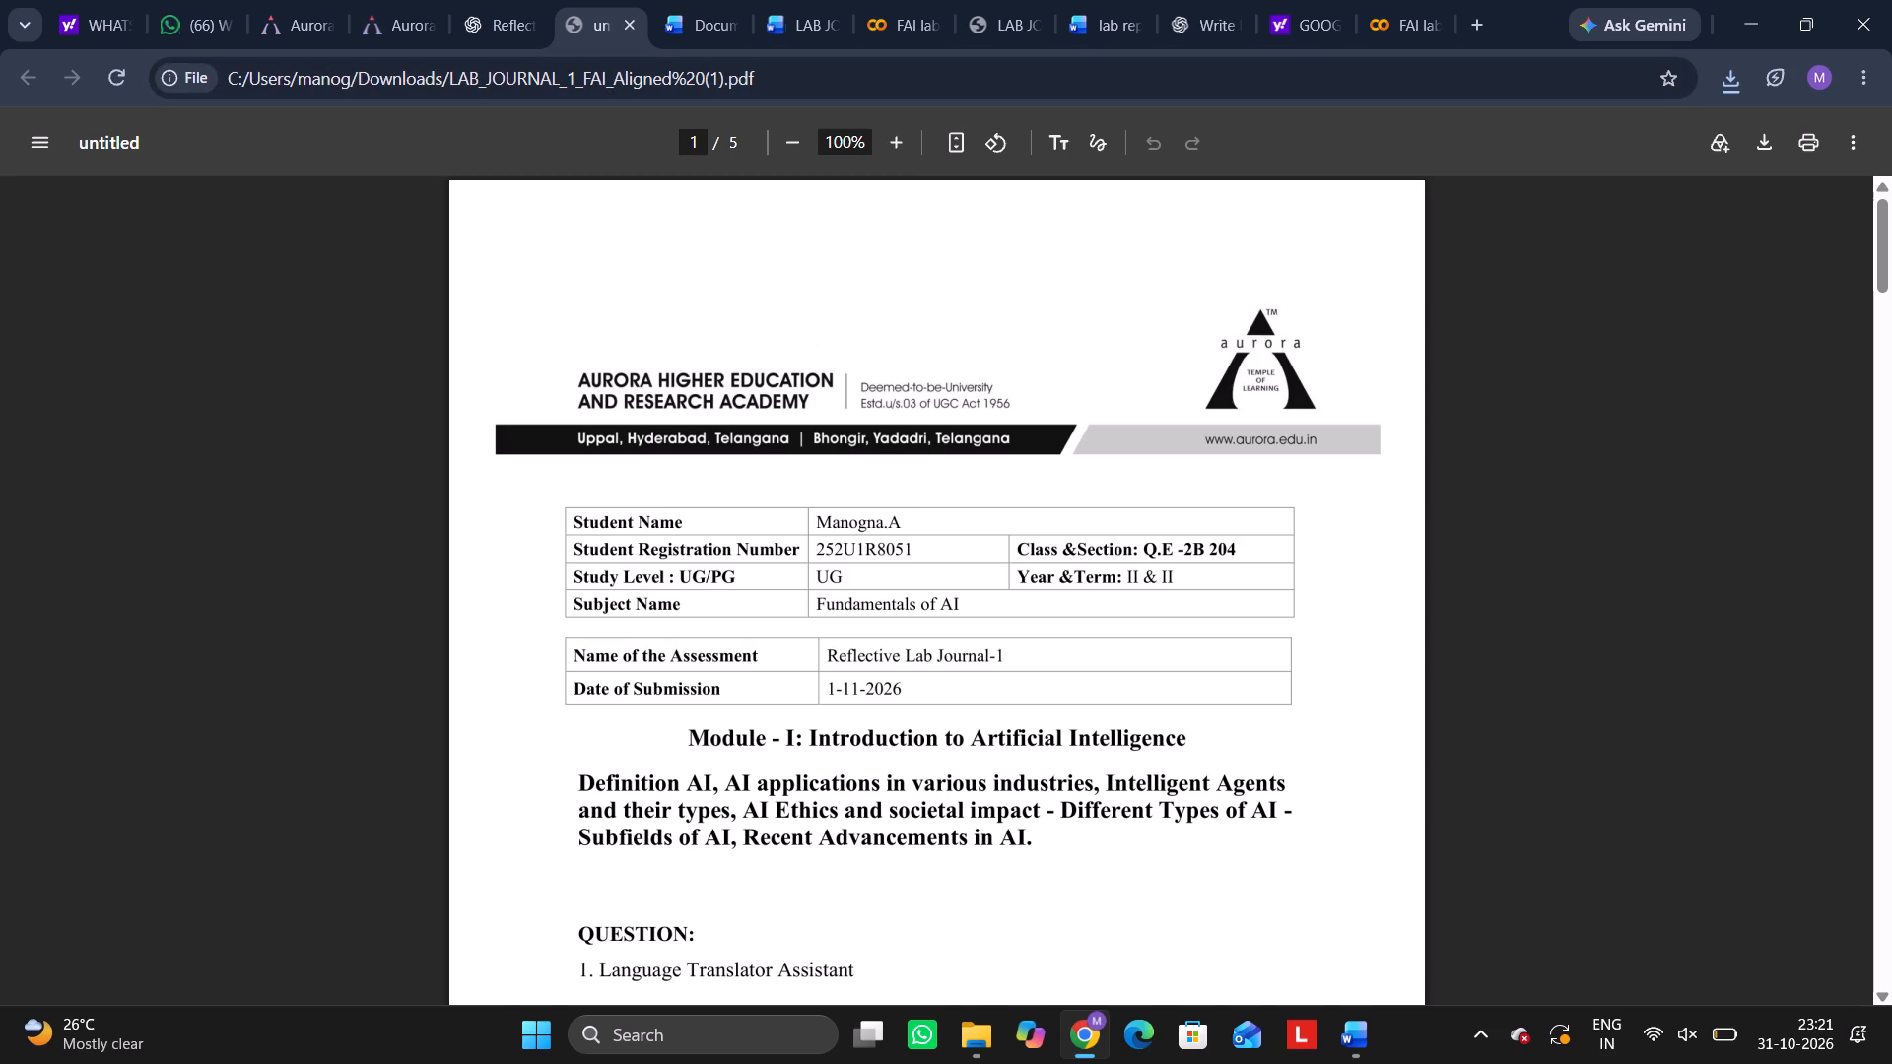
{"action": "left_click_drag", "start_coordinate": [816, 516], "coordinate": [911, 519]}
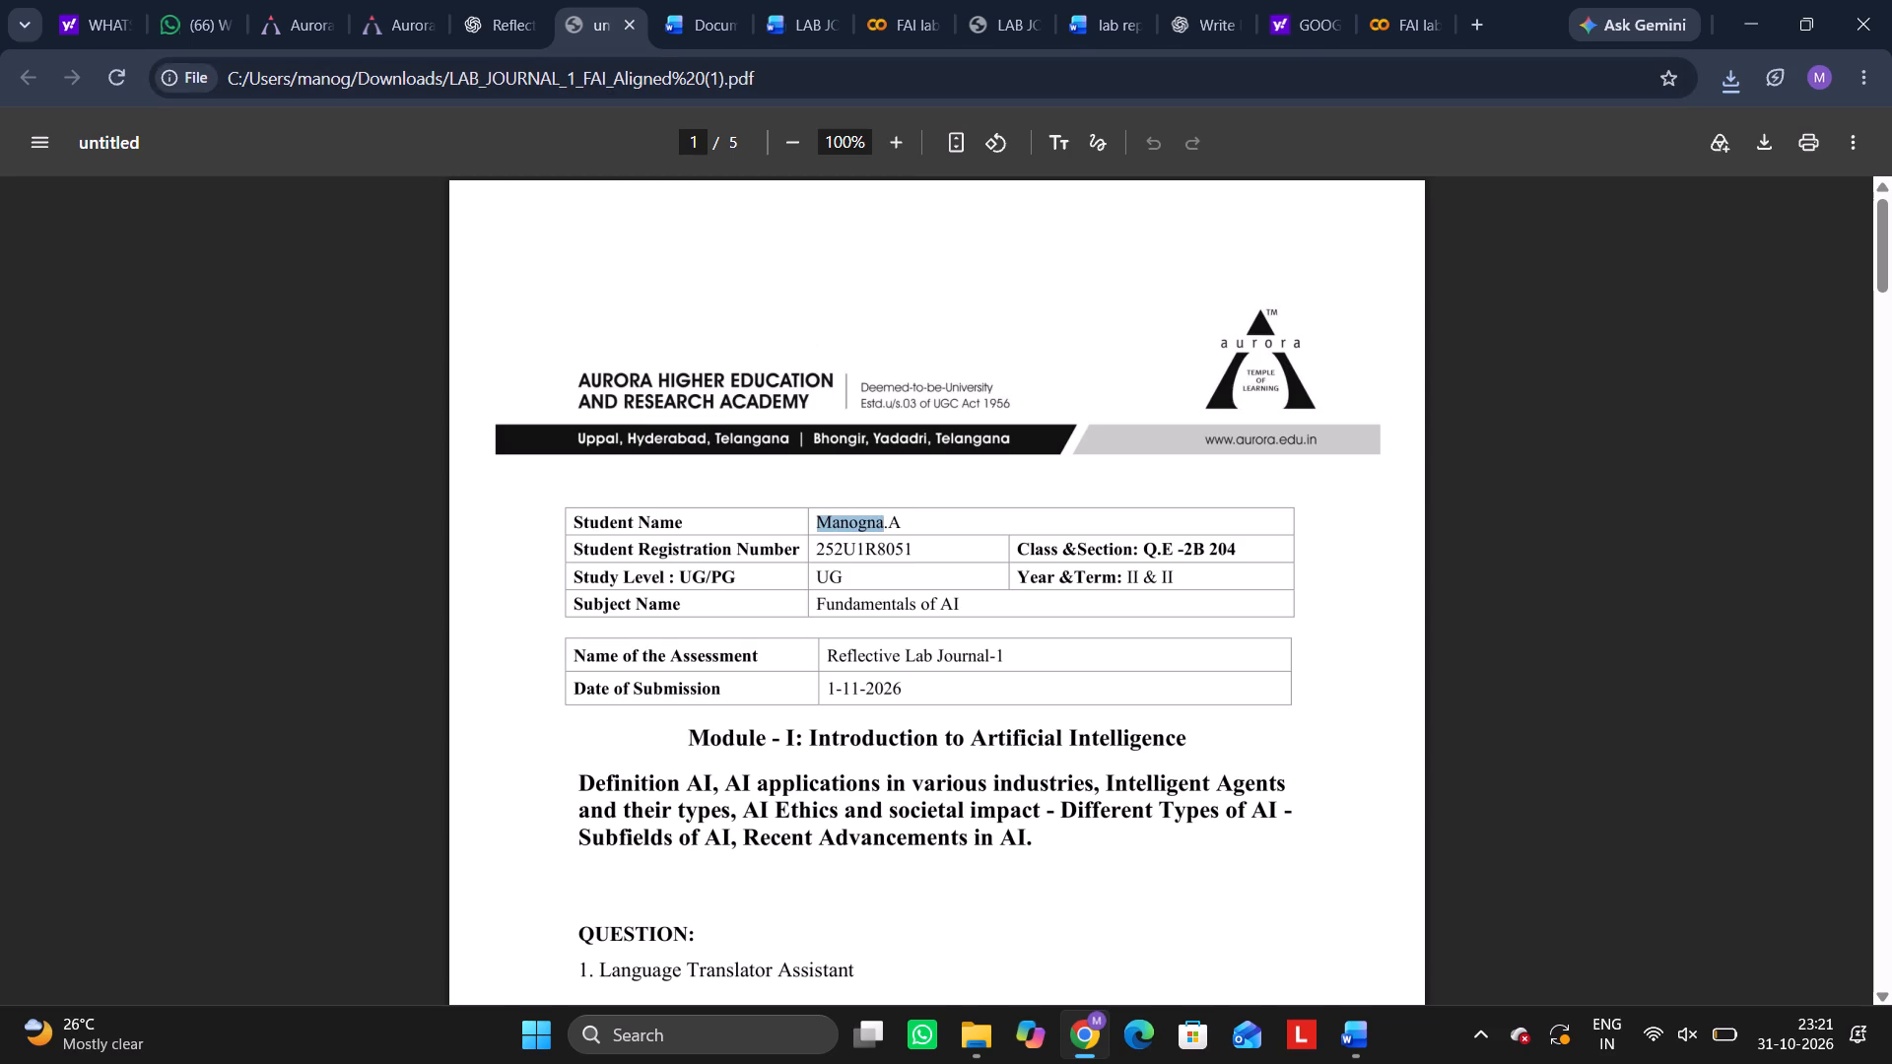
{"action": "left_click", "coordinate": [911, 519]}
{"action": "scroll", "coordinate": [843, 696], "scroll_direction": "down", "scroll_amount": 2}
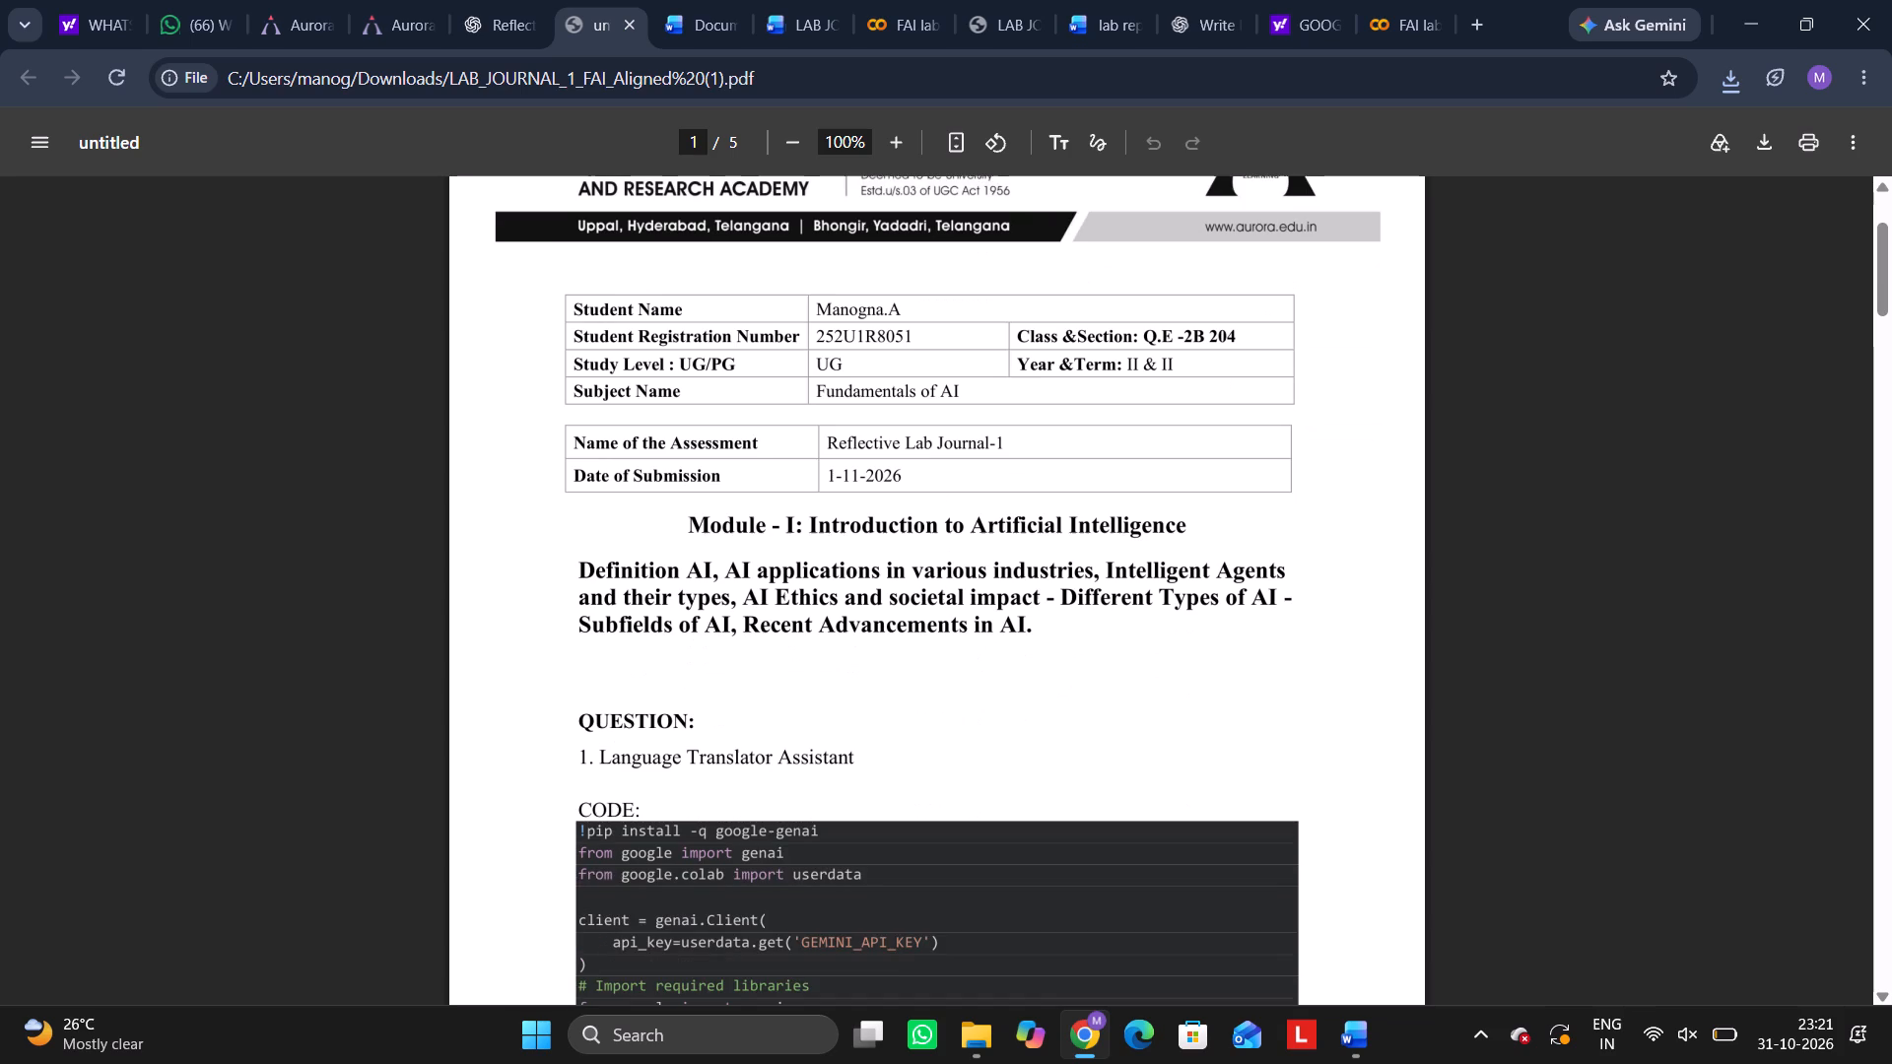
{"action": "scroll", "coordinate": [843, 696], "scroll_direction": "down", "scroll_amount": 8}
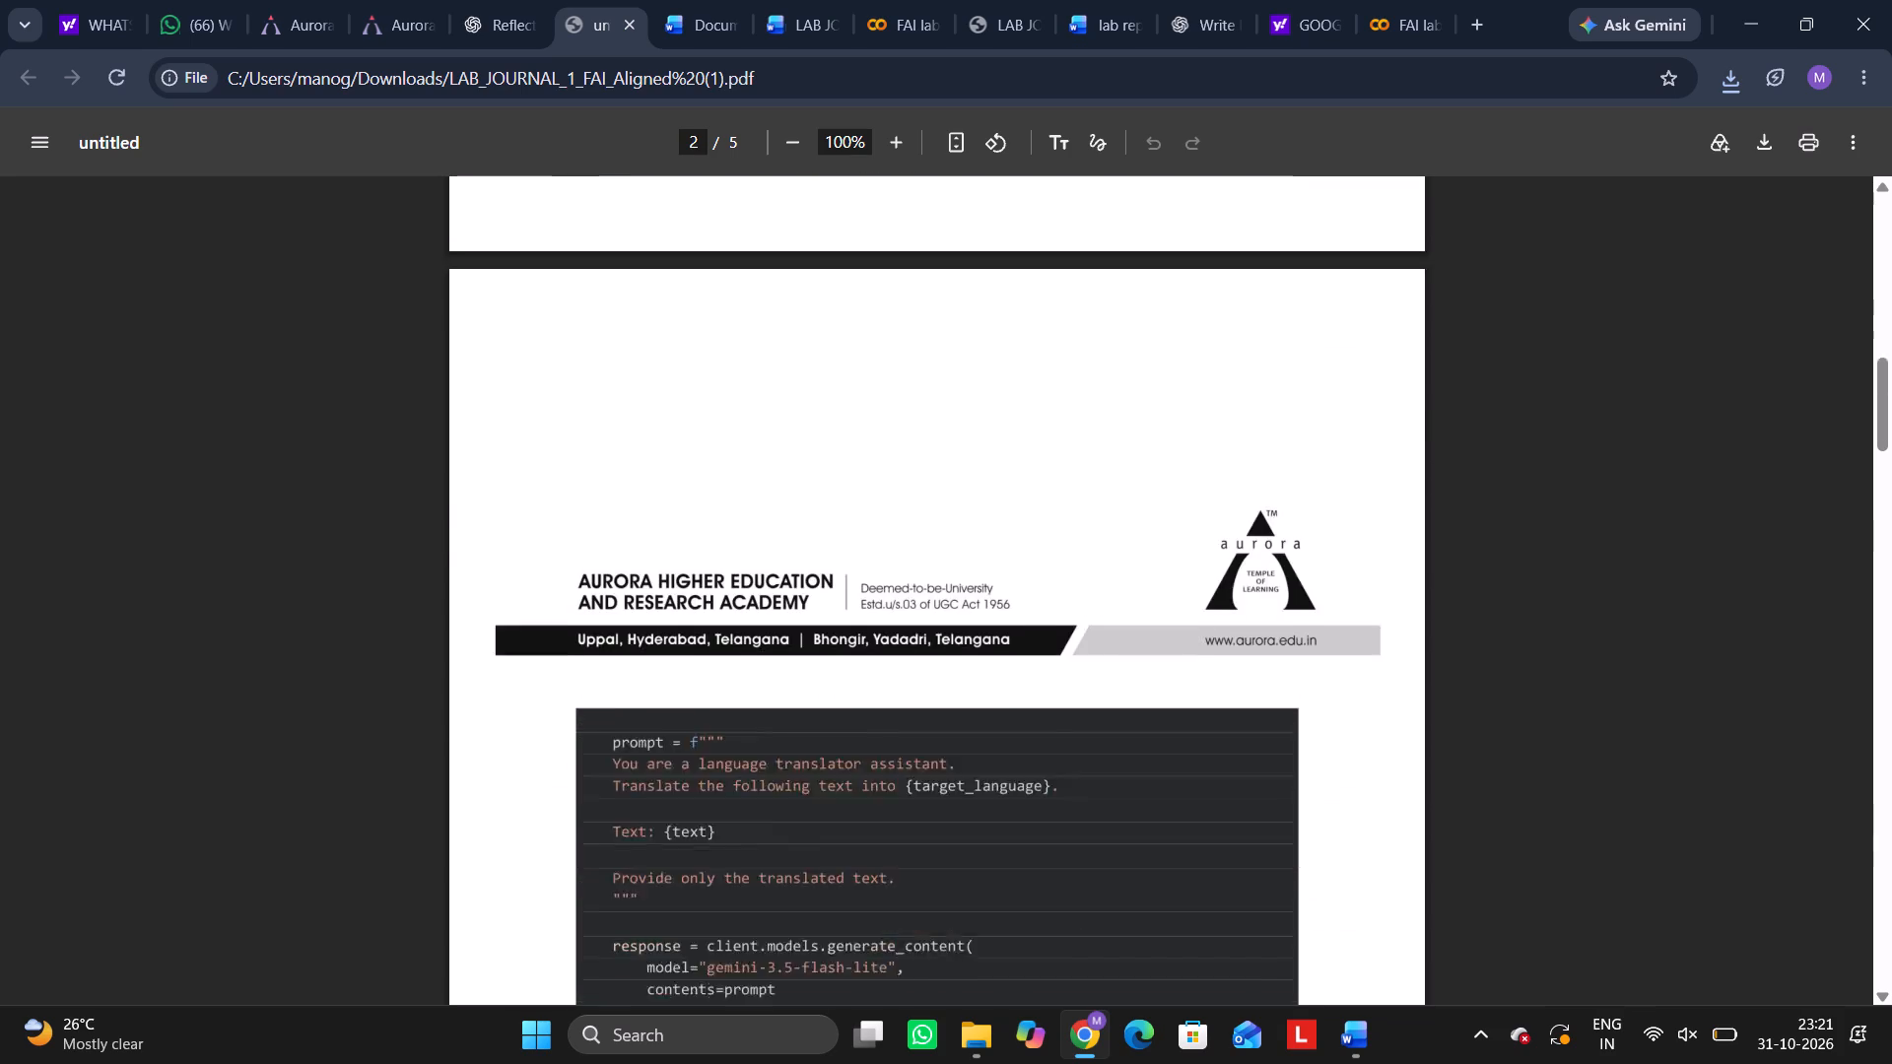
{"action": "scroll", "coordinate": [843, 696], "scroll_direction": "down", "scroll_amount": 13}
{"action": "scroll", "coordinate": [843, 696], "scroll_direction": "up", "scroll_amount": 3}
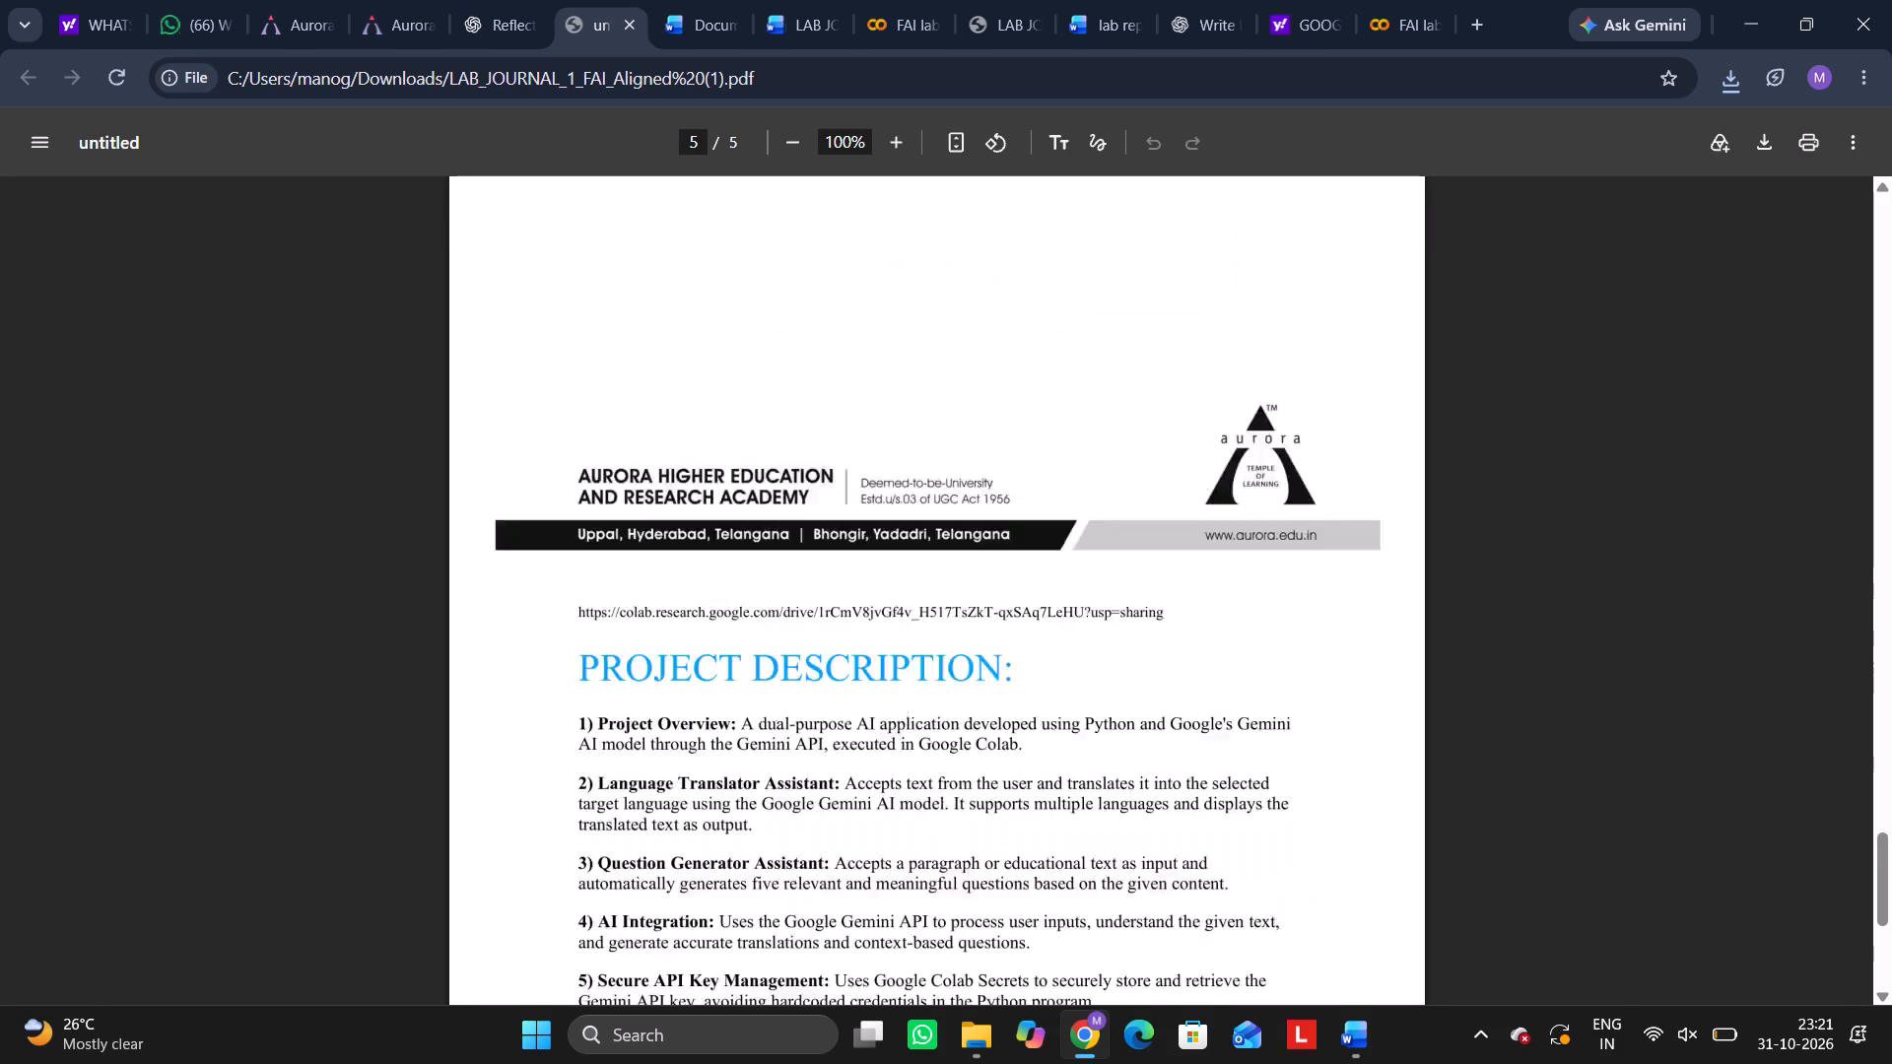